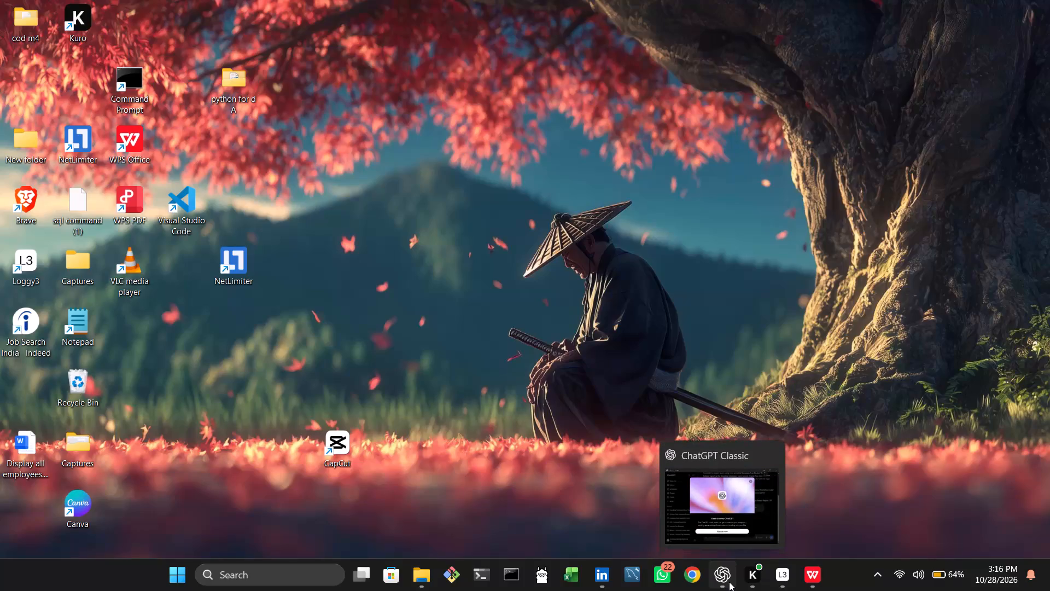
Close the photo import window and bring the Home window of File Explorer to the front.
double_click(432, 590)
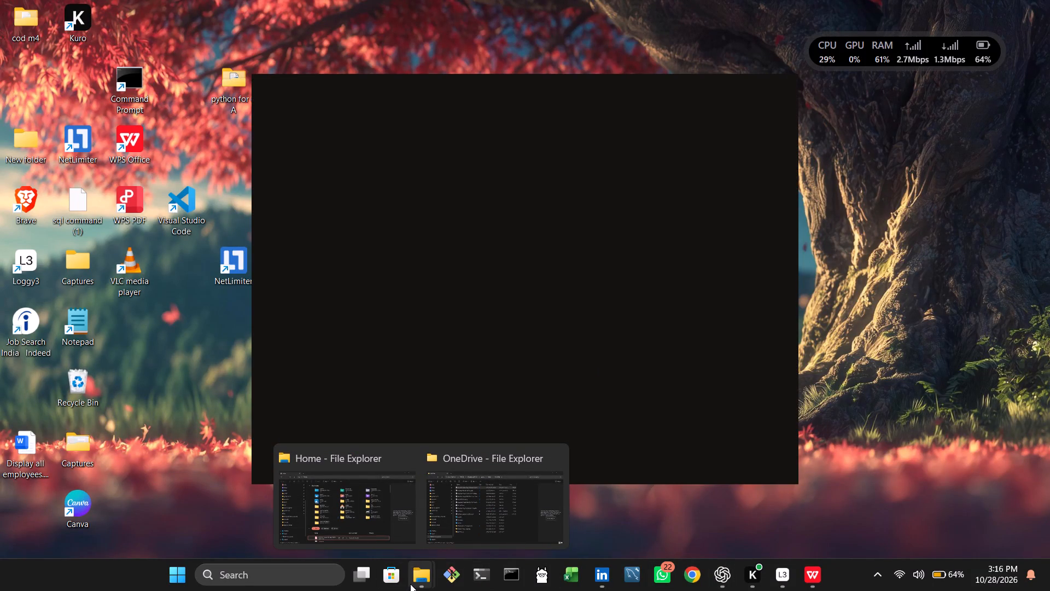
click(410, 584)
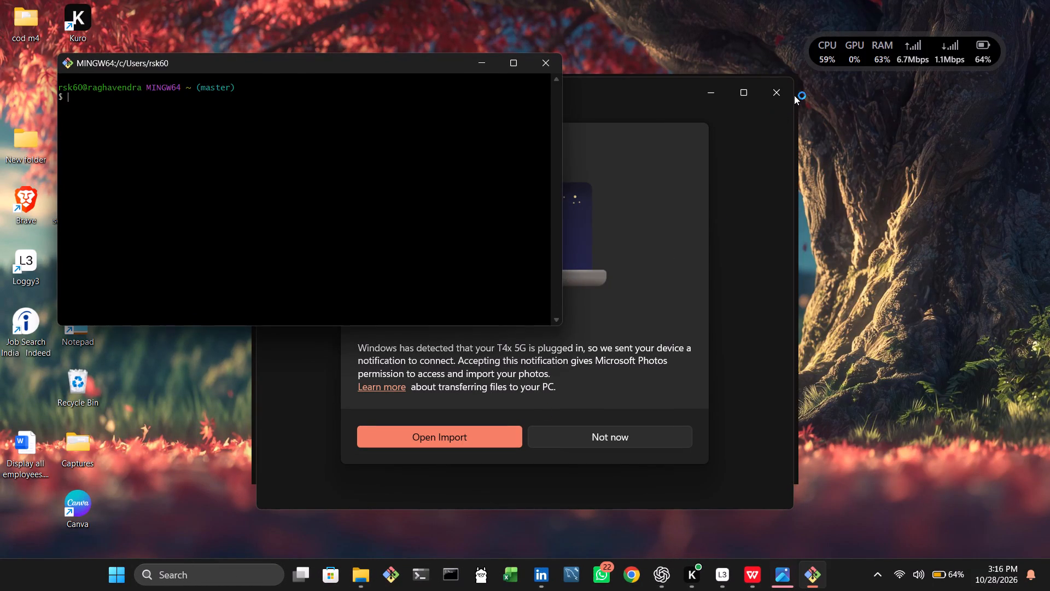
click(778, 99)
scroll(778, 99, up, 5)
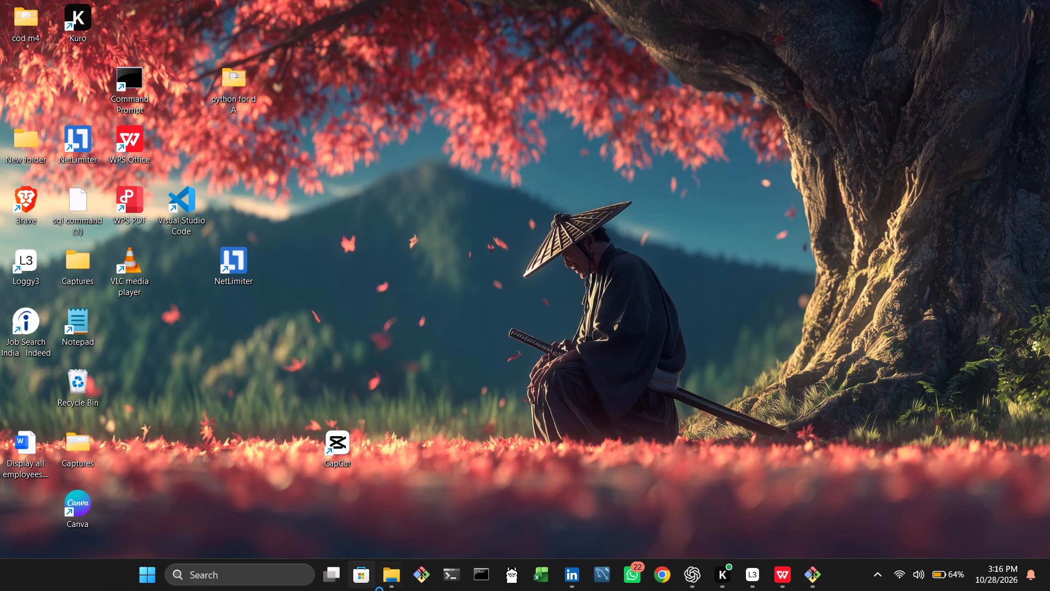
click(389, 588)
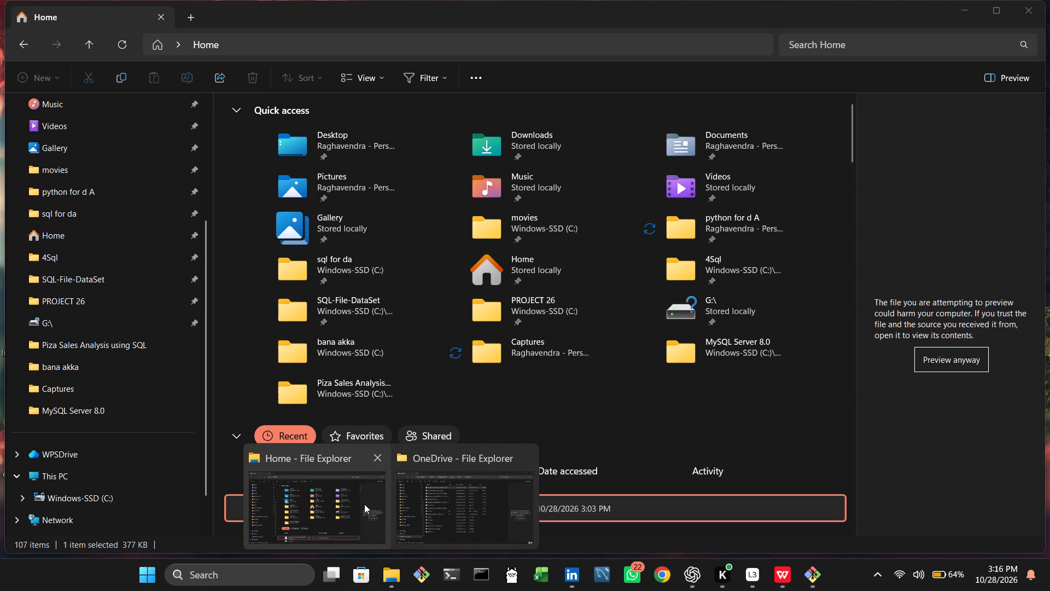
click(364, 504)
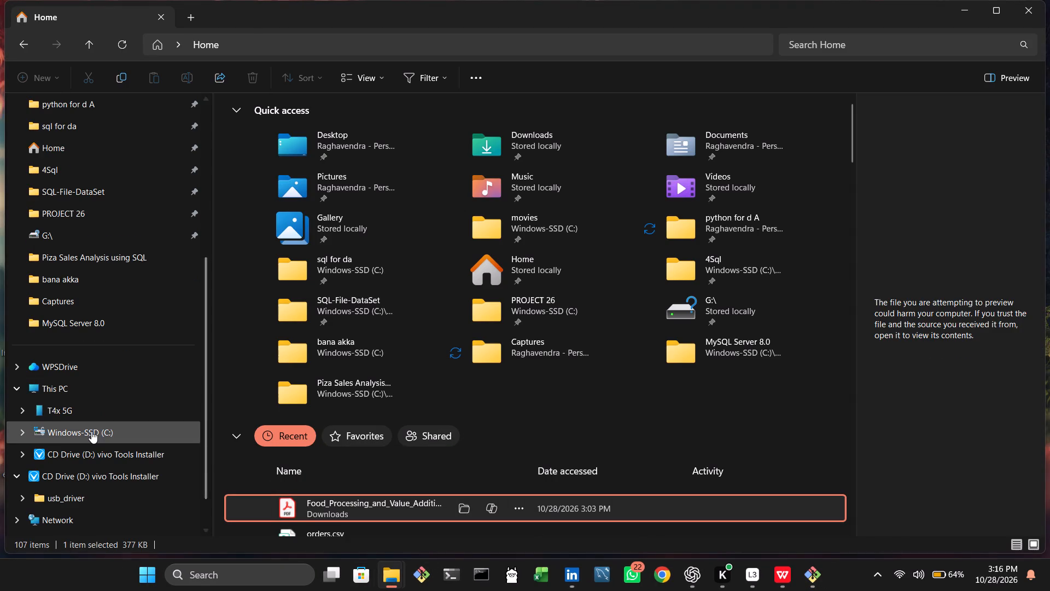
Browse the internal storage of the connected T4x 5G phone and open its Download folder.
double_click(74, 421)
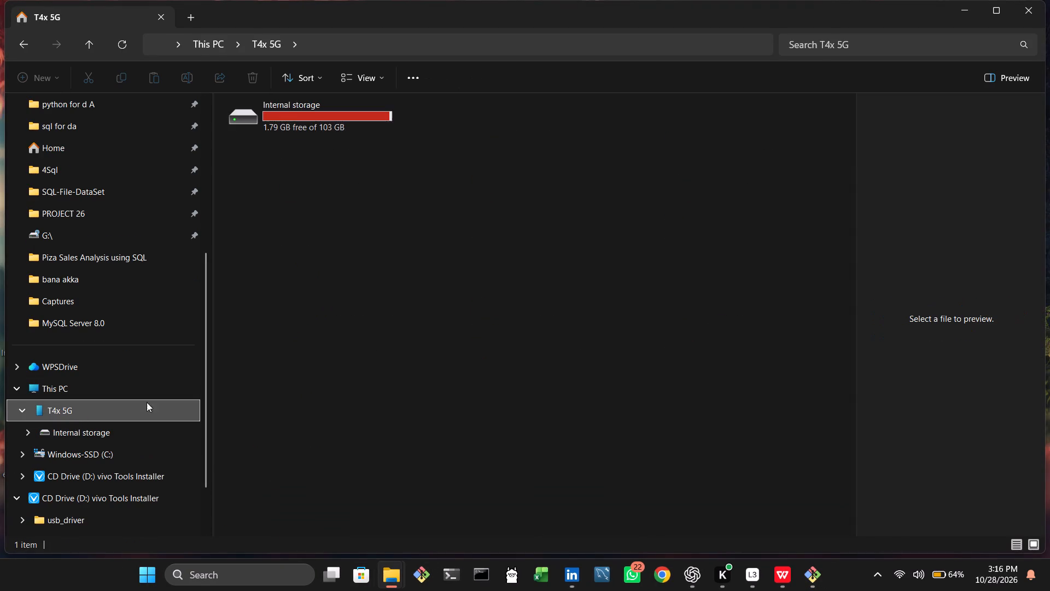
double_click(258, 122)
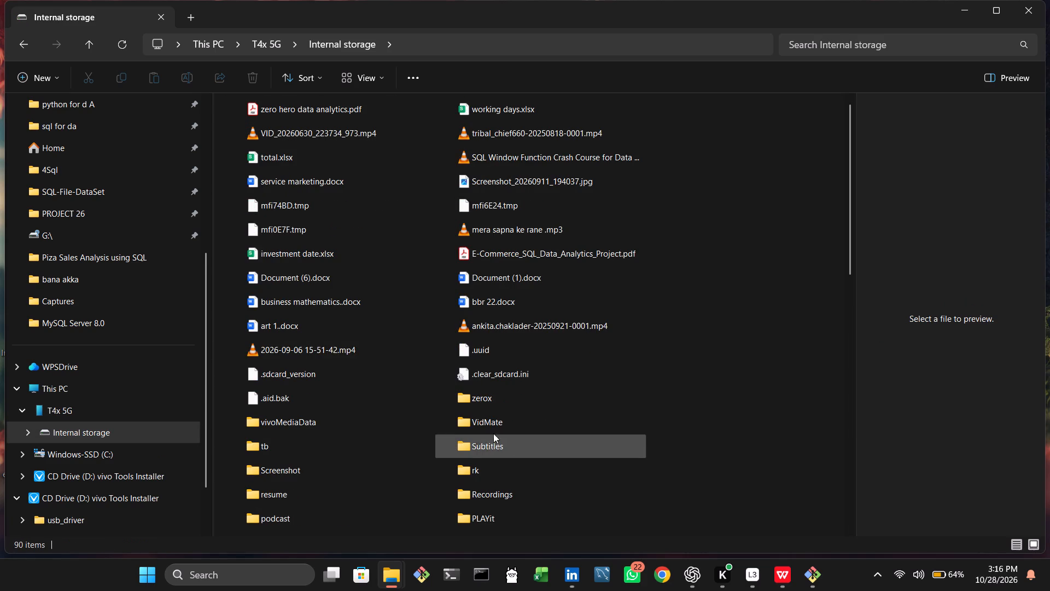
drag(850, 261, 850, 313)
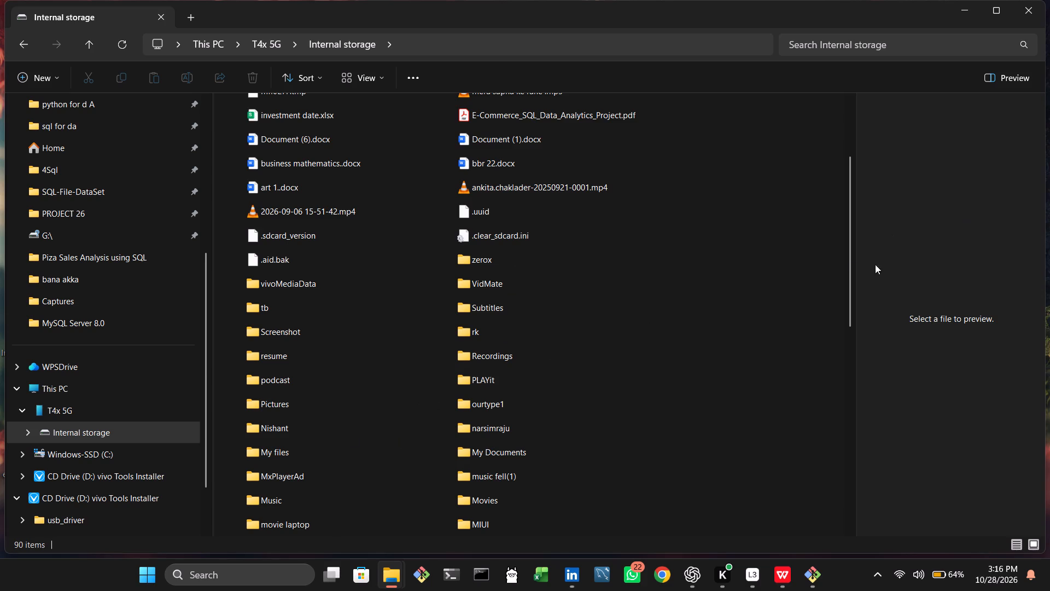
drag(848, 263, 850, 273)
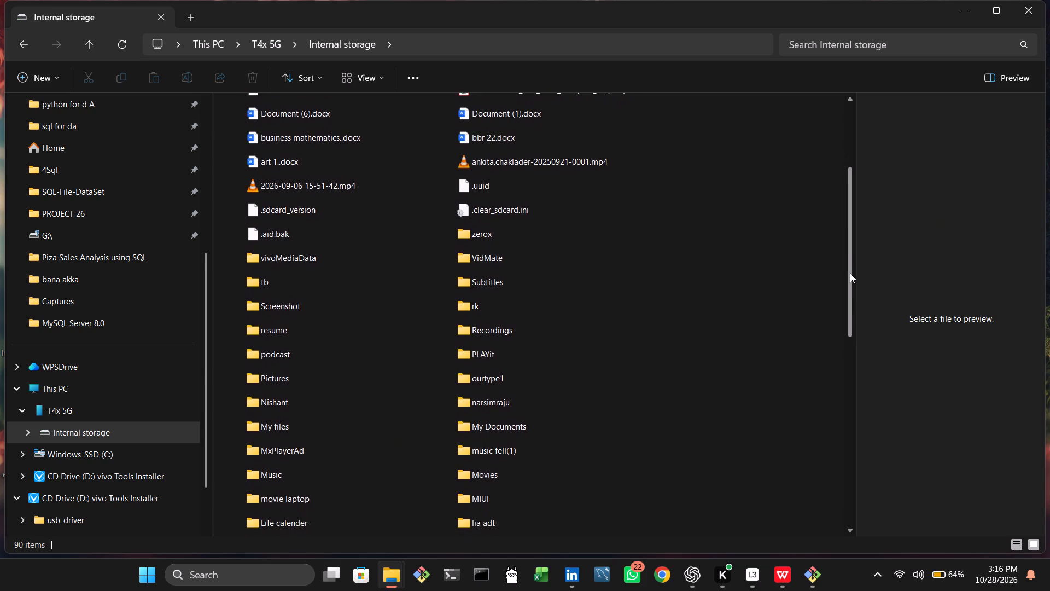
drag(850, 273, 854, 308)
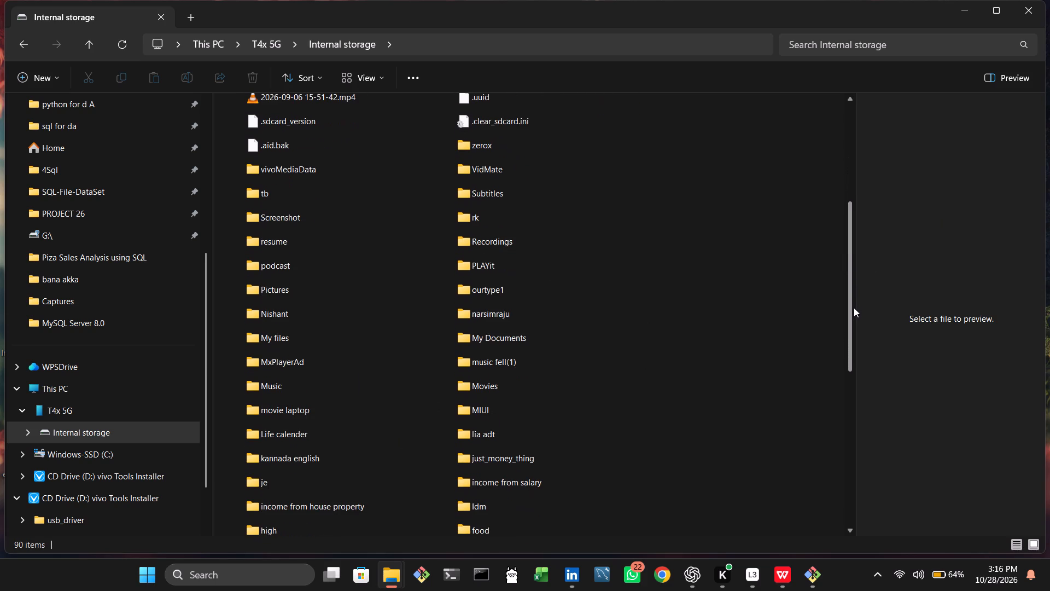
drag(854, 308, 854, 341)
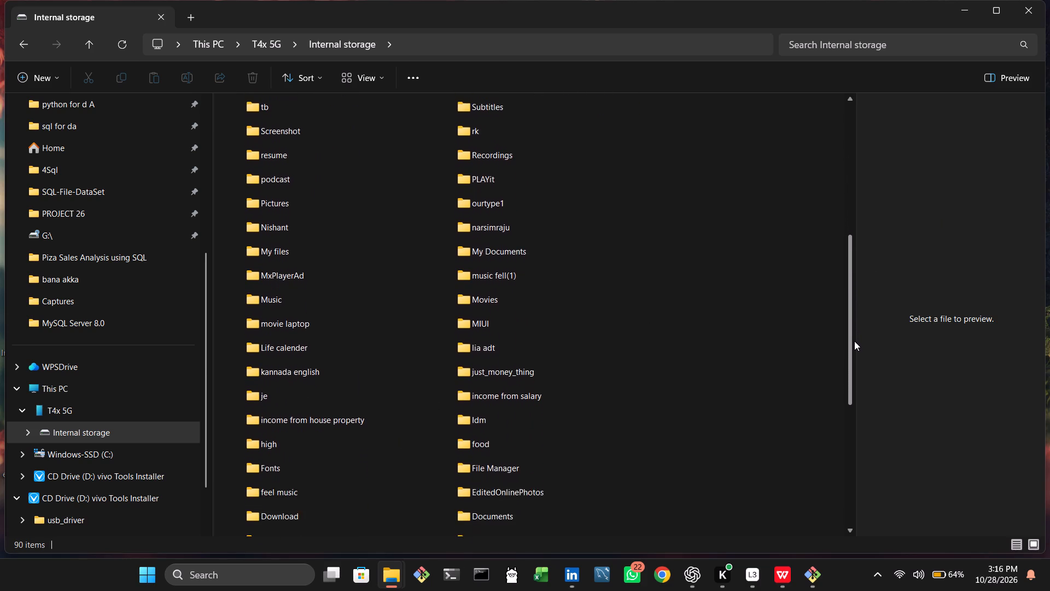
drag(854, 341, 854, 348)
double_click(331, 497)
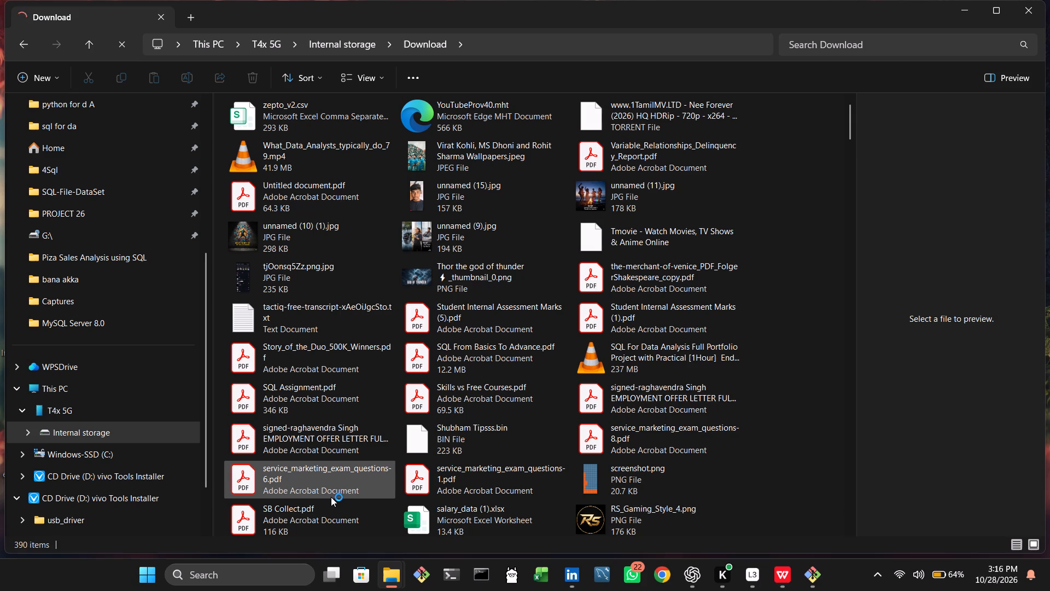
Return to Home and open the recent Food Processing and Value Addition project report PDF.
drag(208, 467, 203, 190)
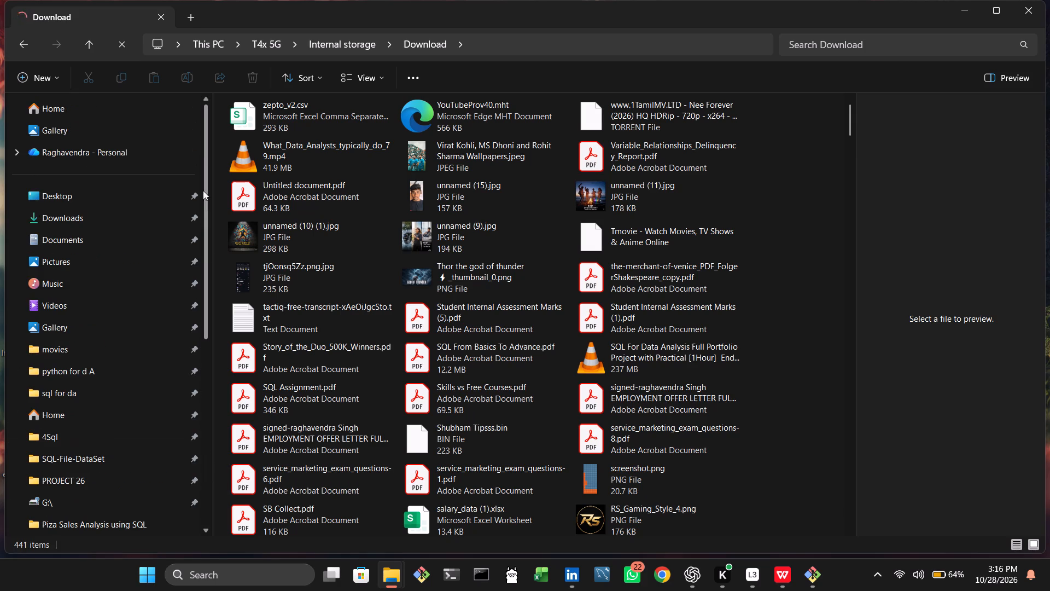
drag(203, 190, 202, 136)
double_click(103, 101)
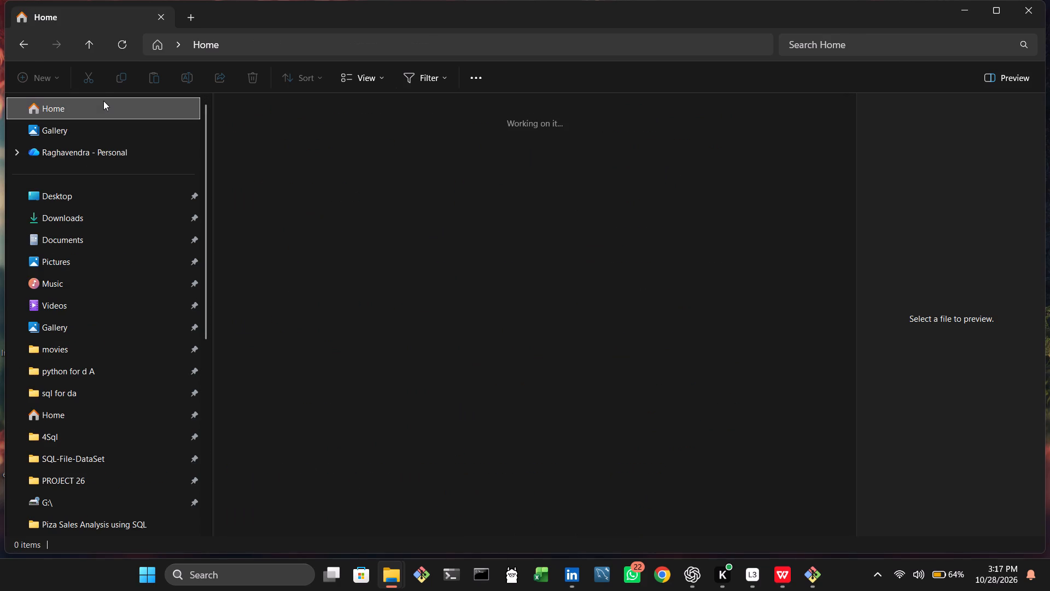
double_click(432, 513)
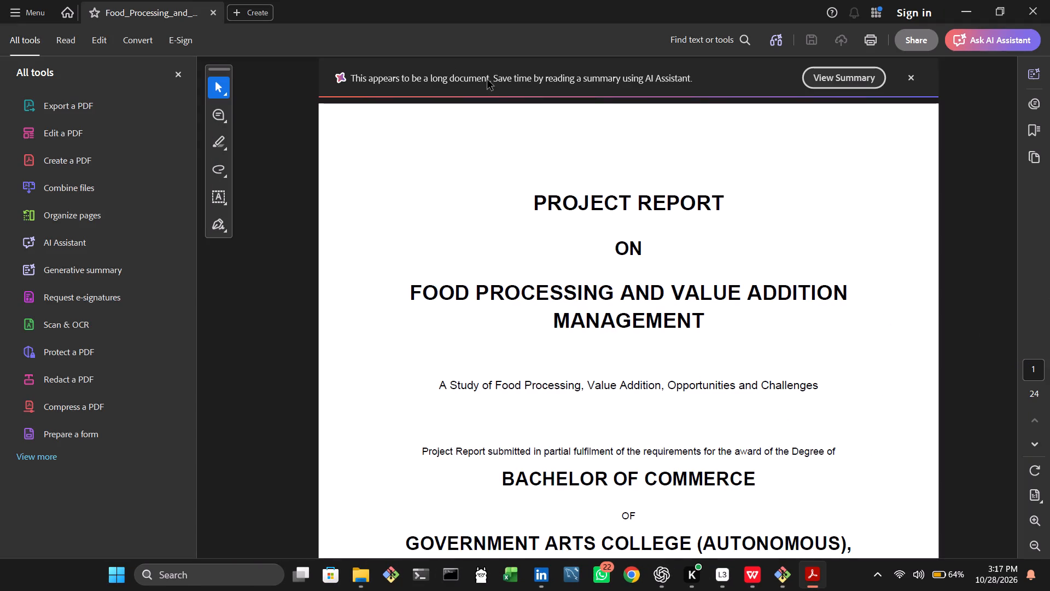
Switch to WPS Office, show the Karnataka_Free_Student_Bus document and close the existing New PDF tab.
click(757, 588)
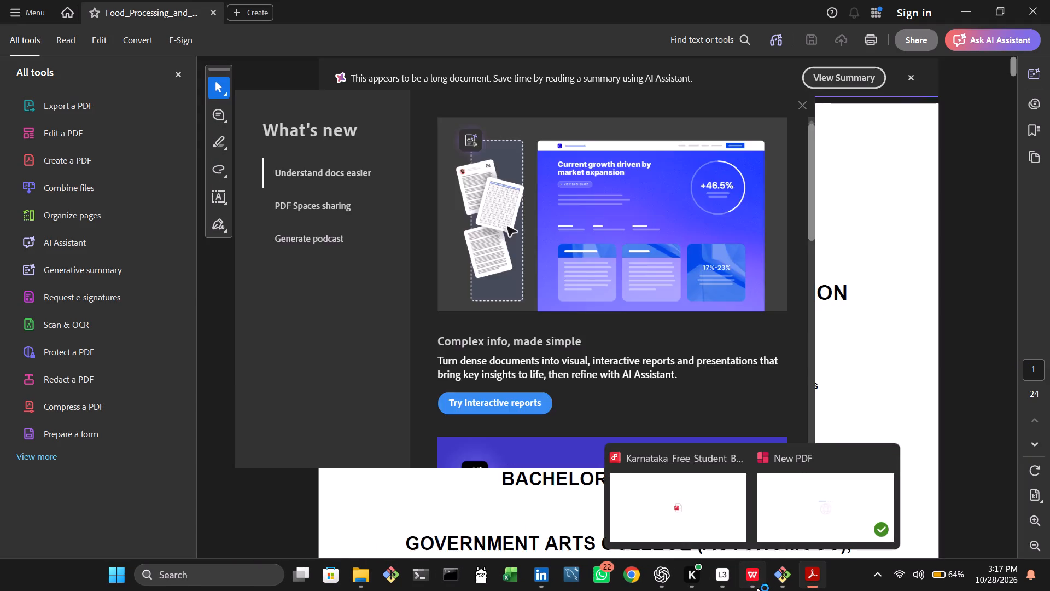
click(235, 14)
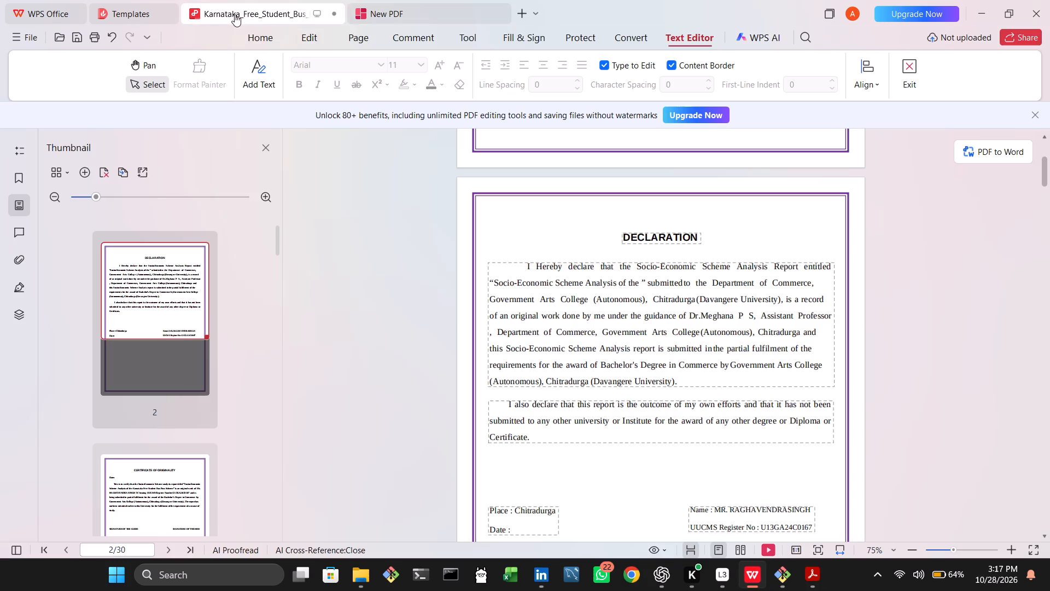
click(503, 11)
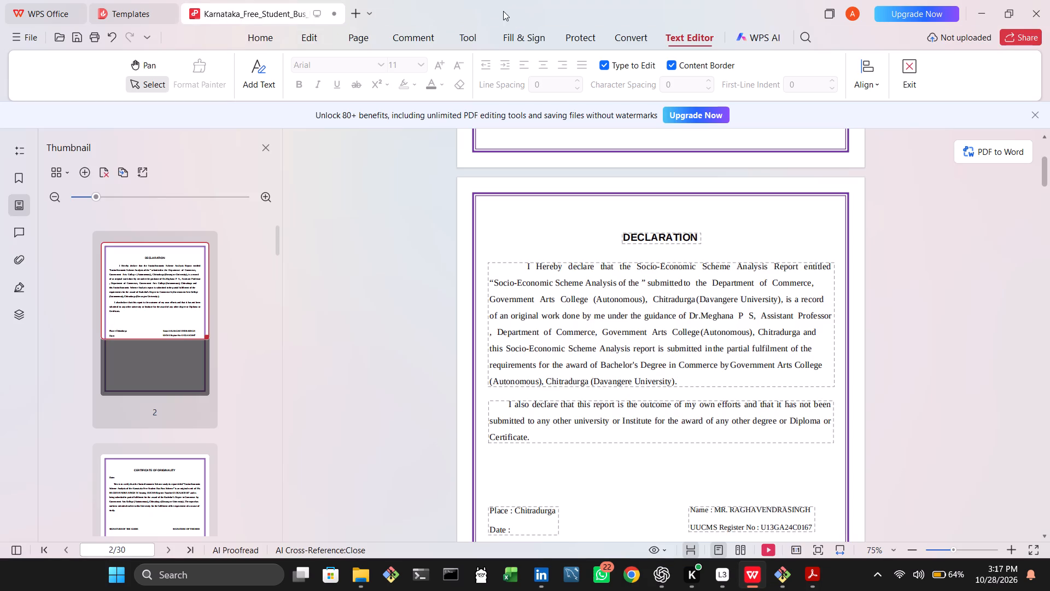
Create a new PDF start page and bring up its dialog for opening an existing file.
click(353, 14)
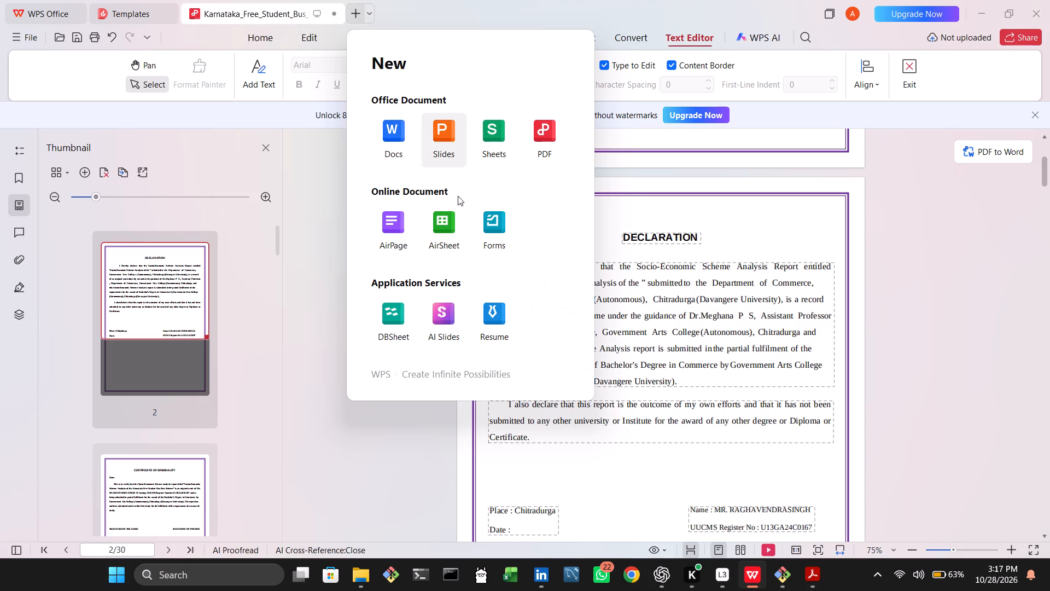
click(540, 154)
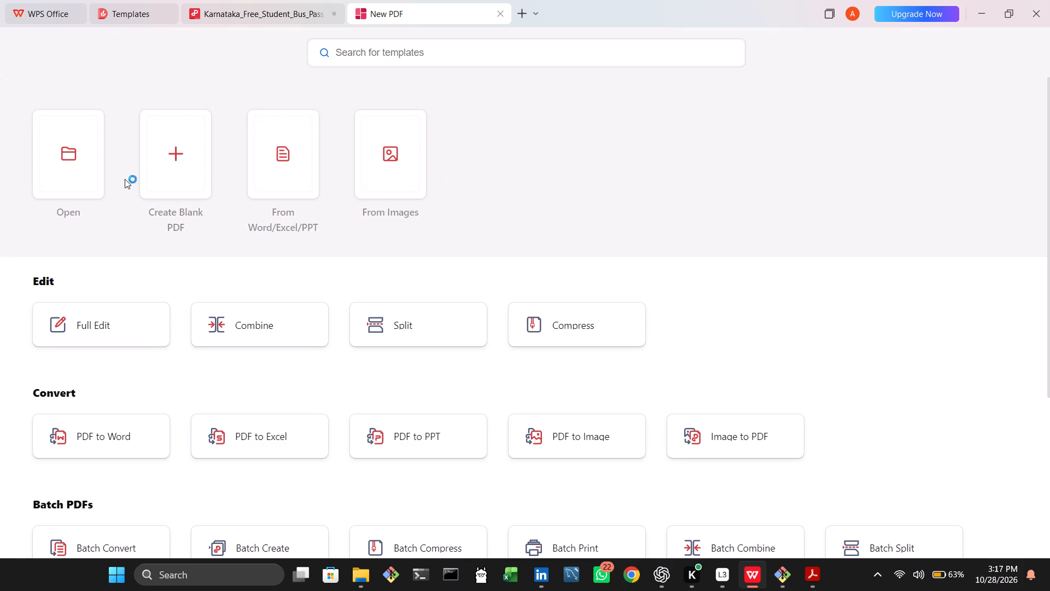
click(91, 178)
click(91, 178)
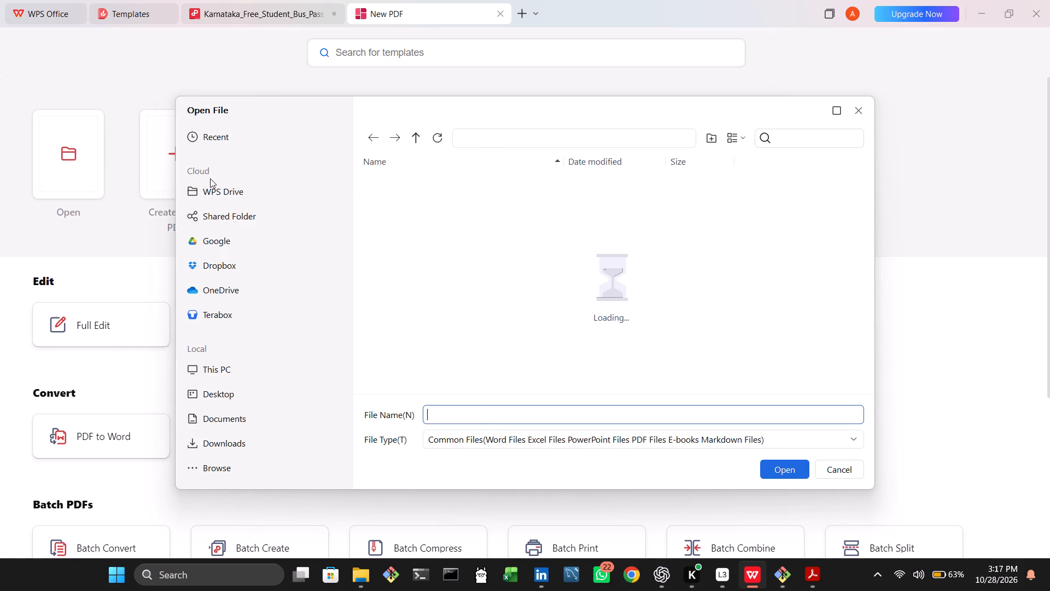
Go to the local Downloads folder and enter FOO as the file name to look up the food processing report.
double_click(249, 374)
double_click(249, 374)
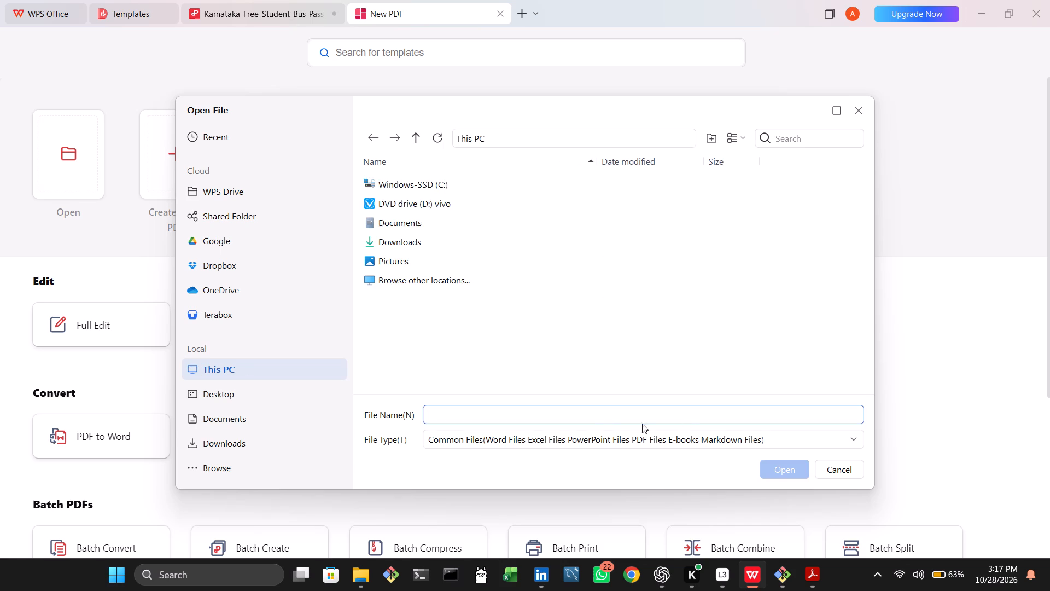
click(821, 442)
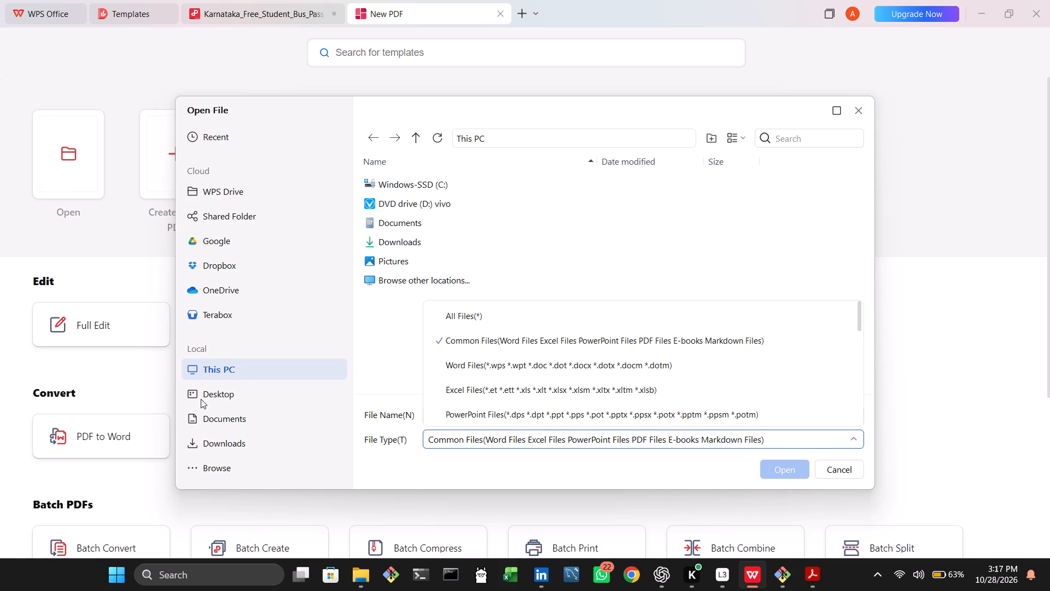
double_click(207, 441)
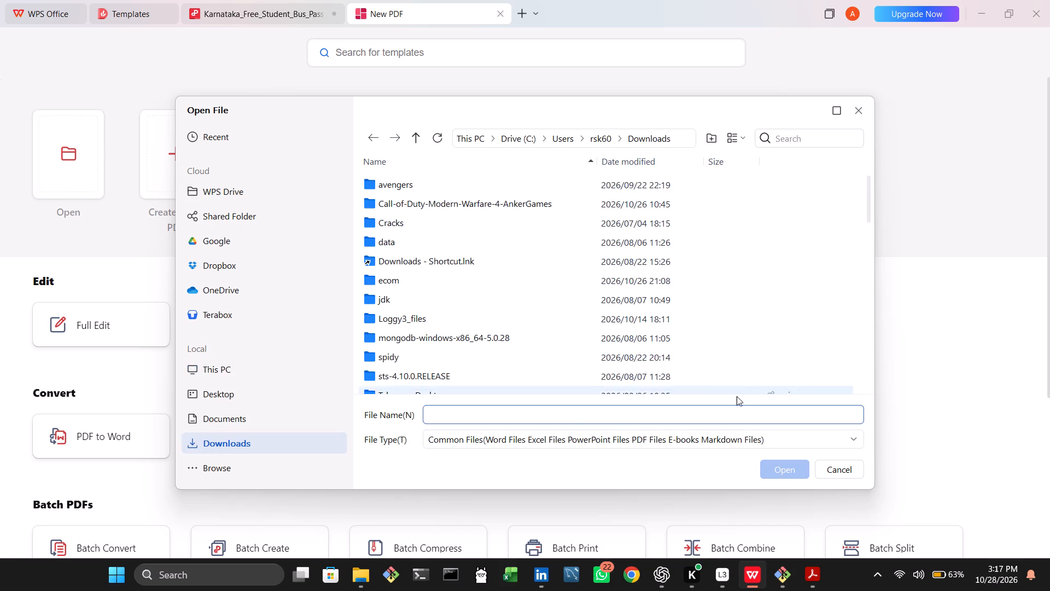
click(542, 412)
text(FOO)
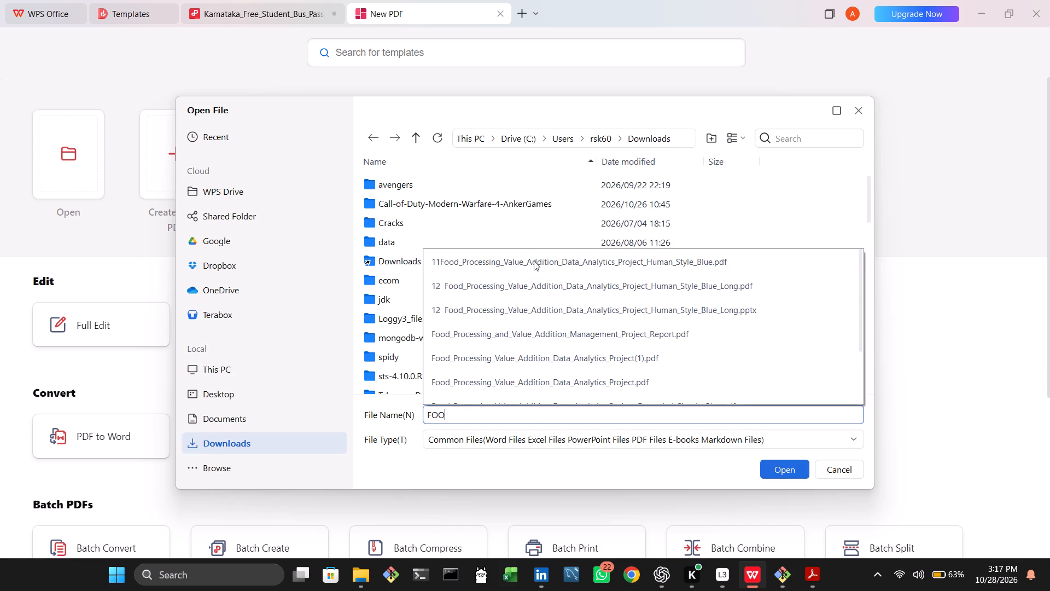
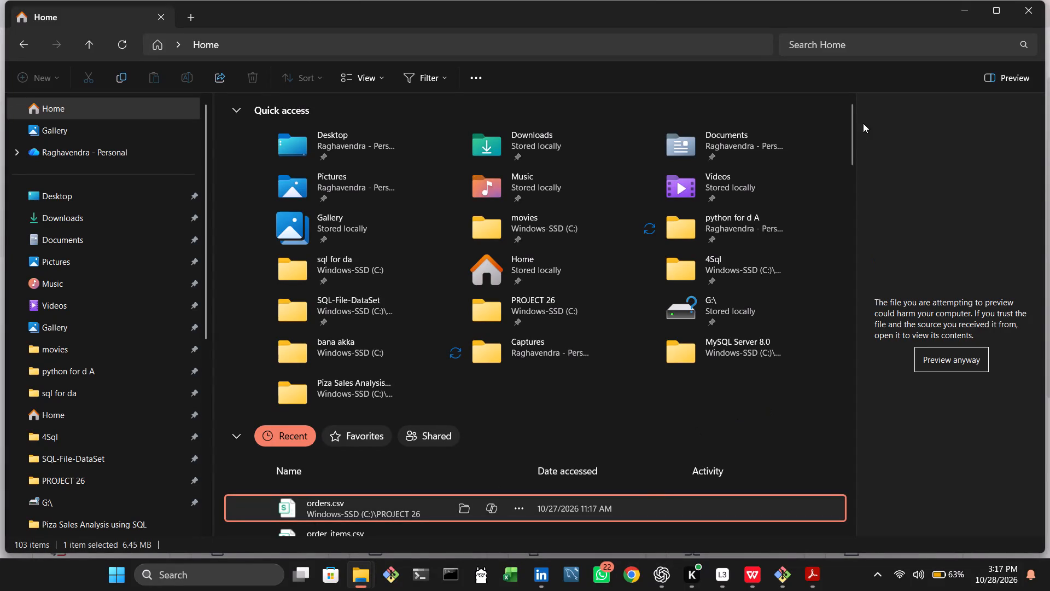
Collapse the Recent files section of Home in File Explorer and open the Downloads folder.
drag(854, 142, 854, 152)
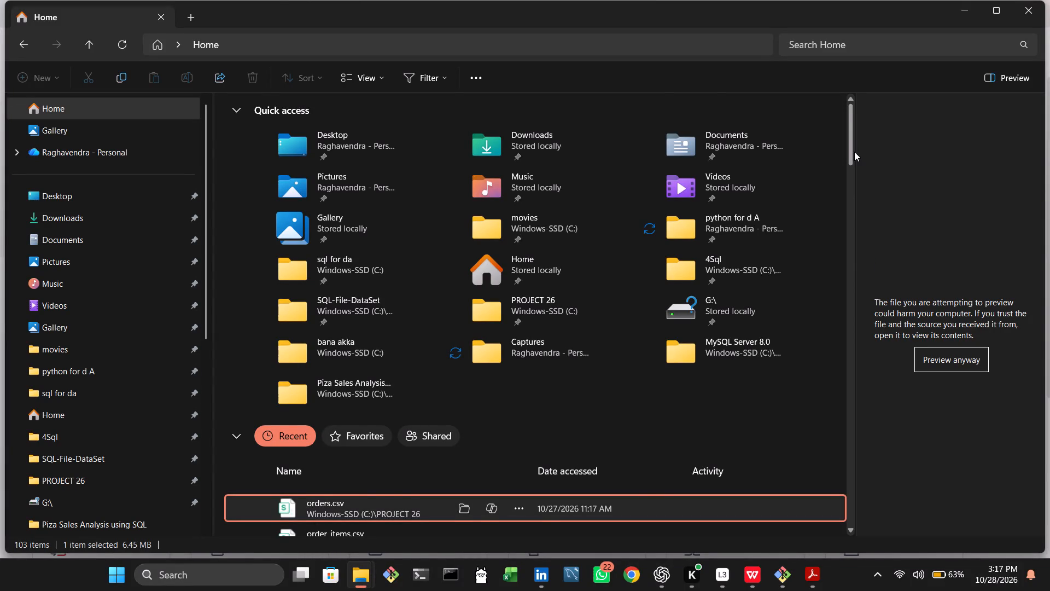
drag(854, 152, 869, 179)
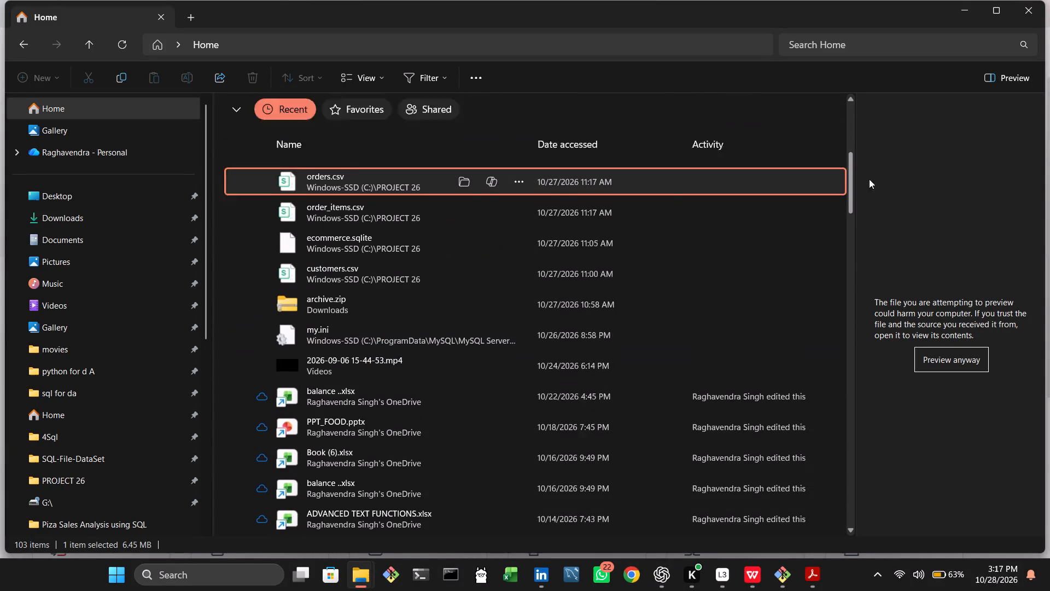
drag(869, 179, 882, 124)
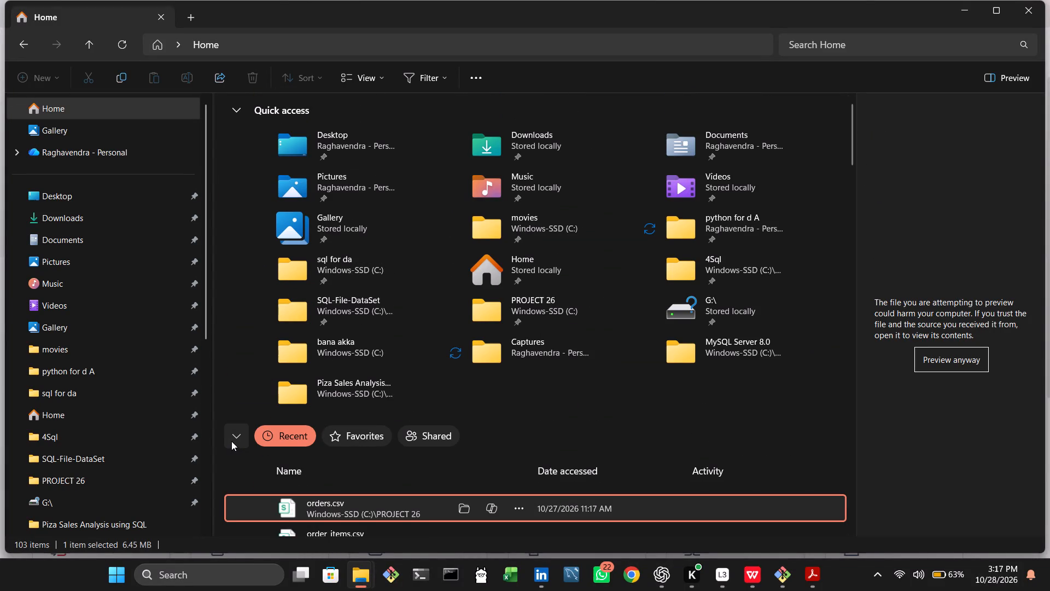
click(233, 441)
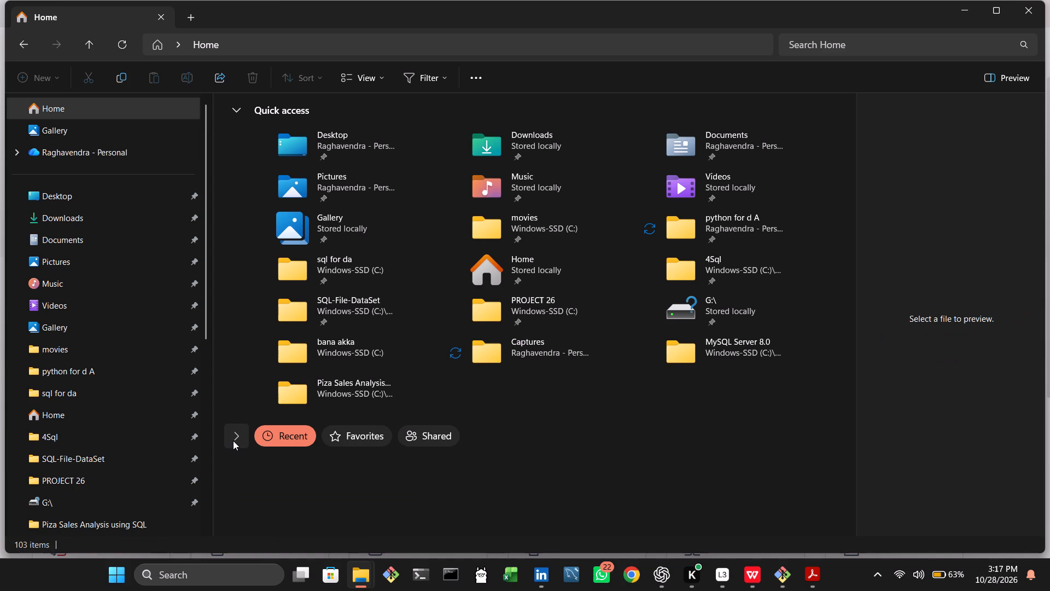
double_click(166, 218)
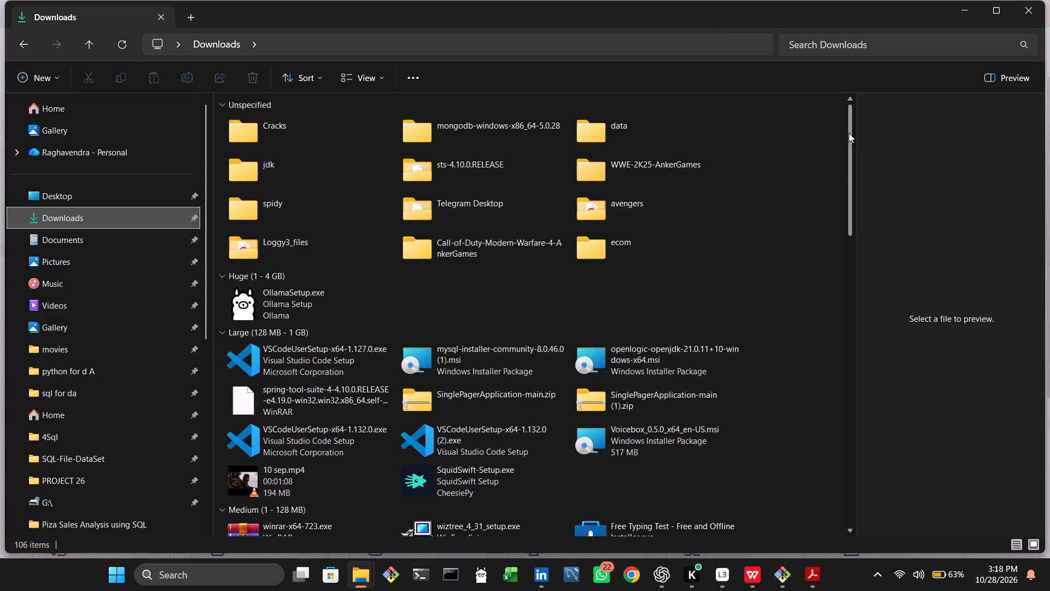
Look through the Downloads folder for the Food Processing and Value Addition Management project report PDF.
drag(849, 133, 859, 273)
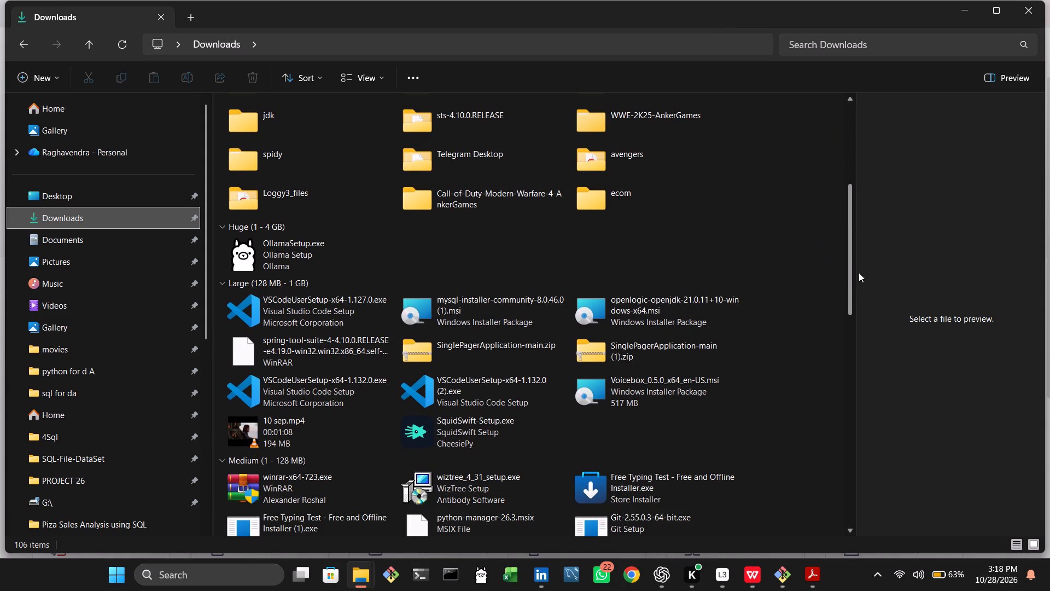
drag(859, 273, 818, 447)
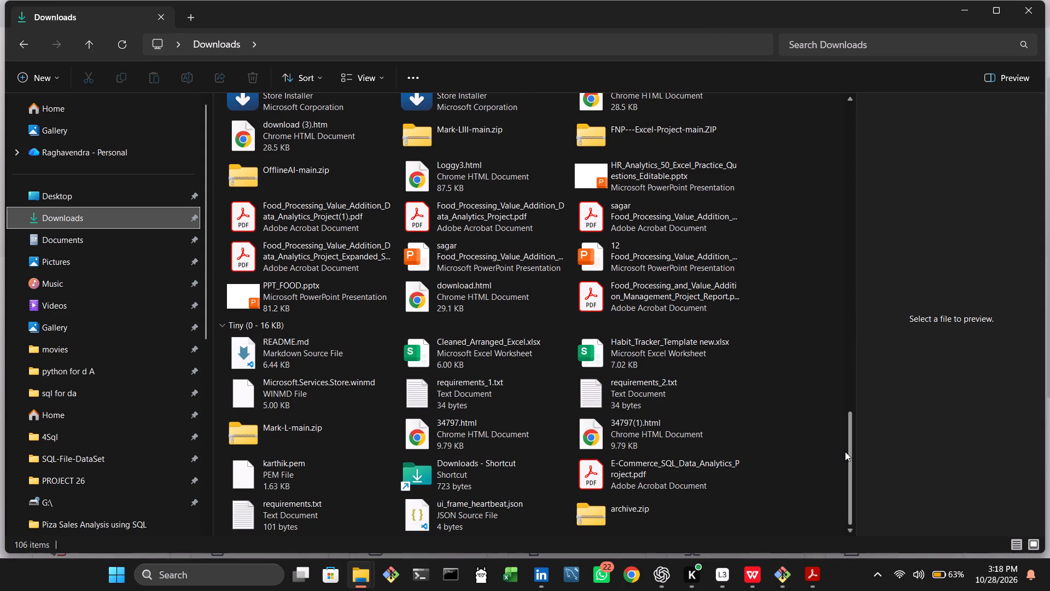
drag(845, 451, 846, 478)
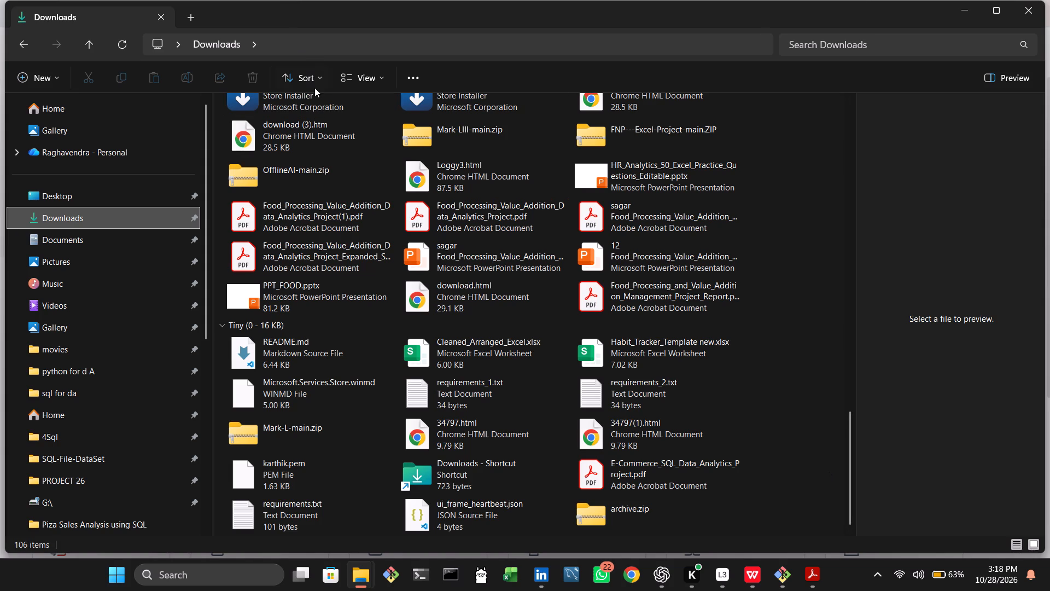
click(314, 88)
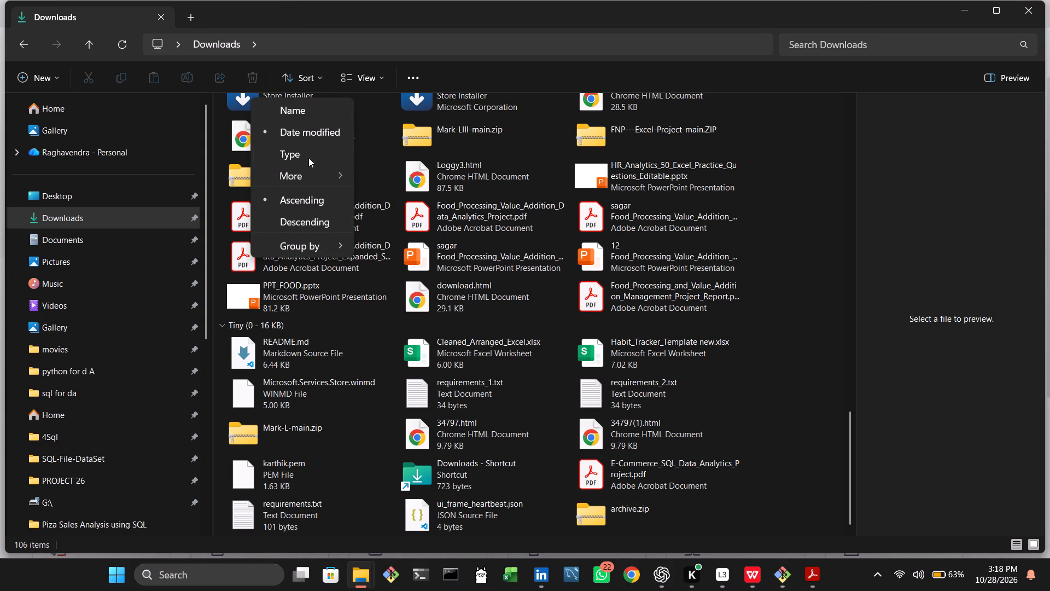
click(516, 252)
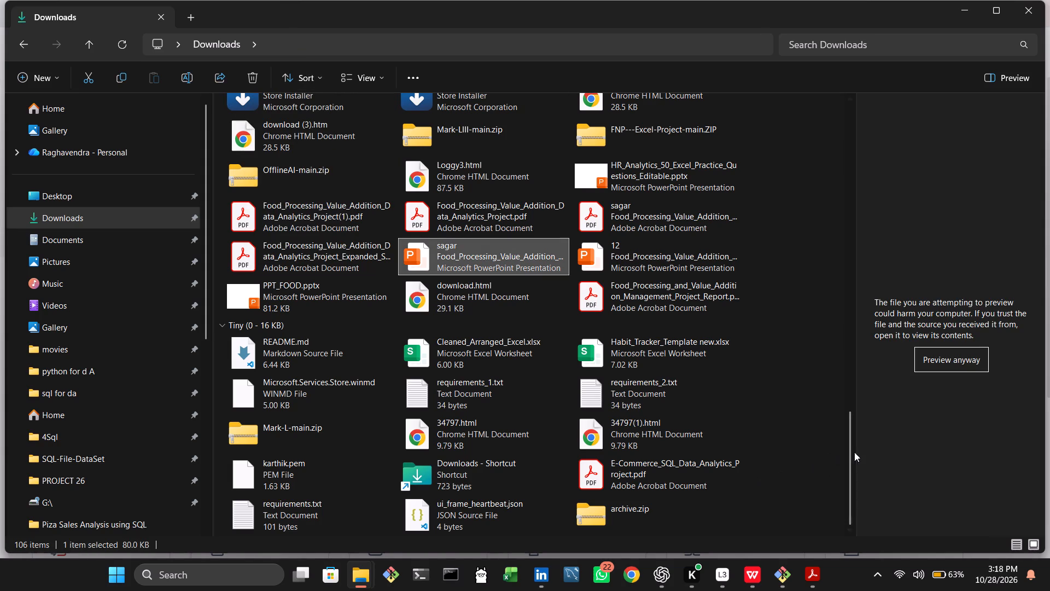
drag(849, 449, 857, 211)
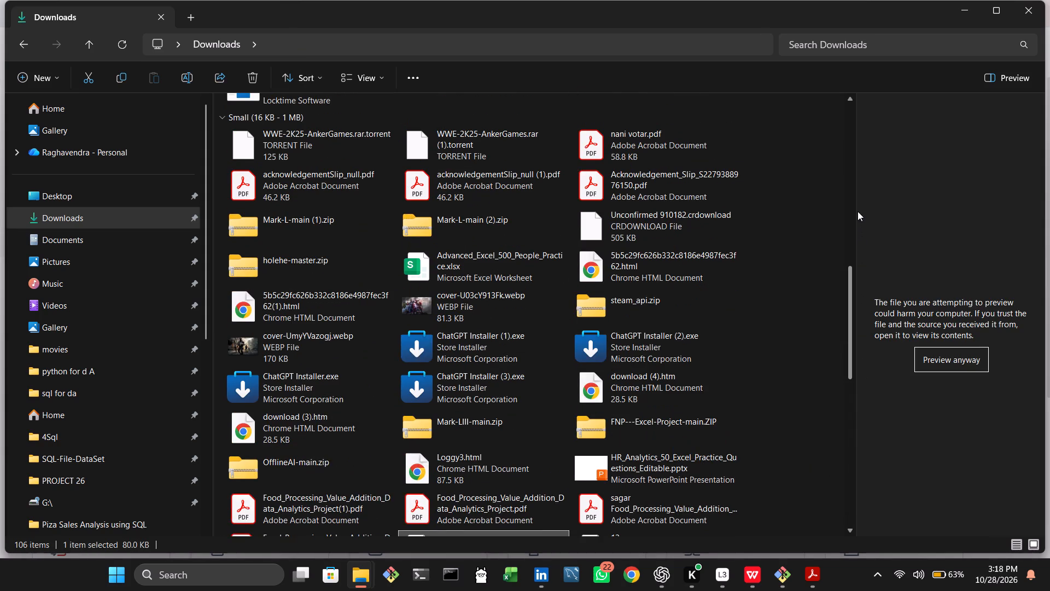
drag(857, 211, 862, 25)
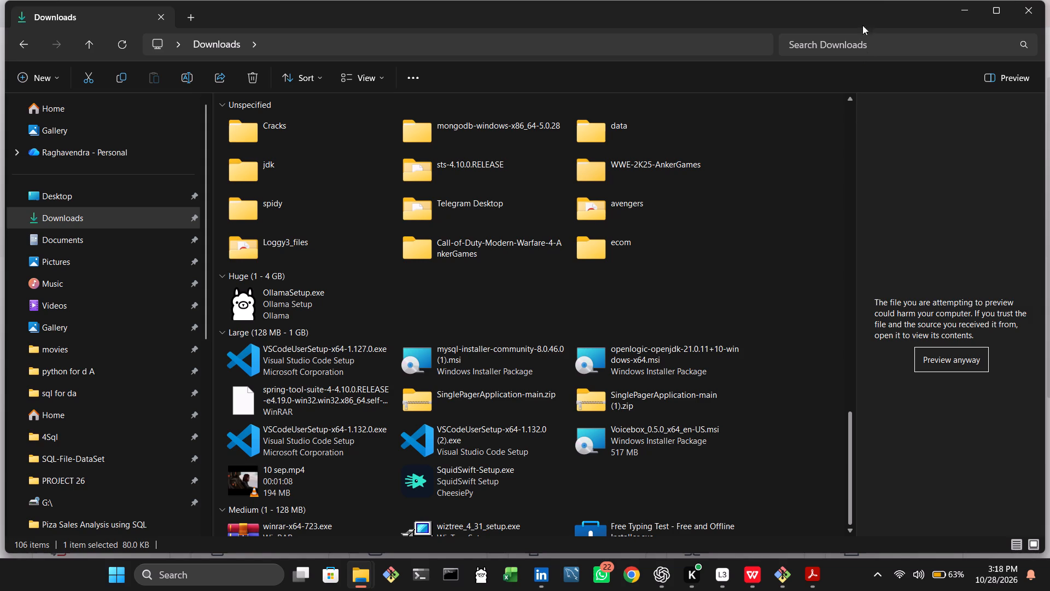
drag(862, 25, 843, 139)
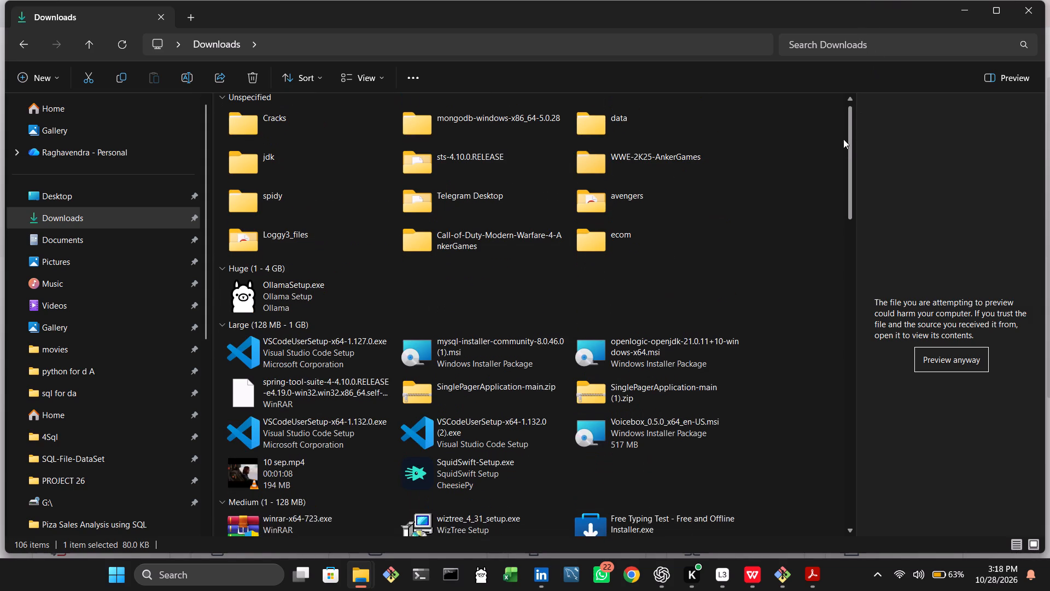
drag(843, 139, 851, 122)
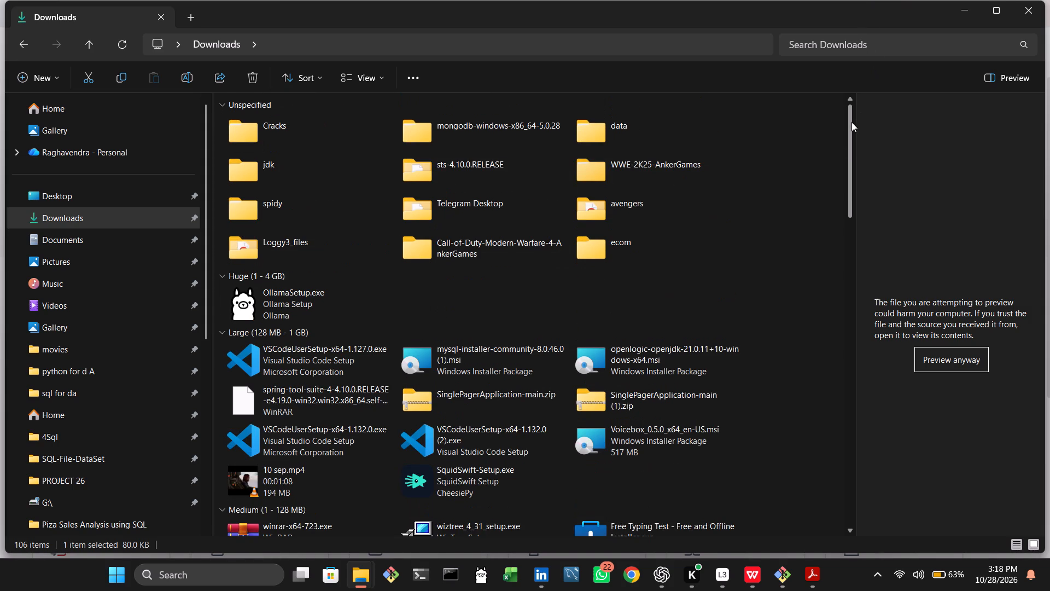
drag(851, 122, 770, 588)
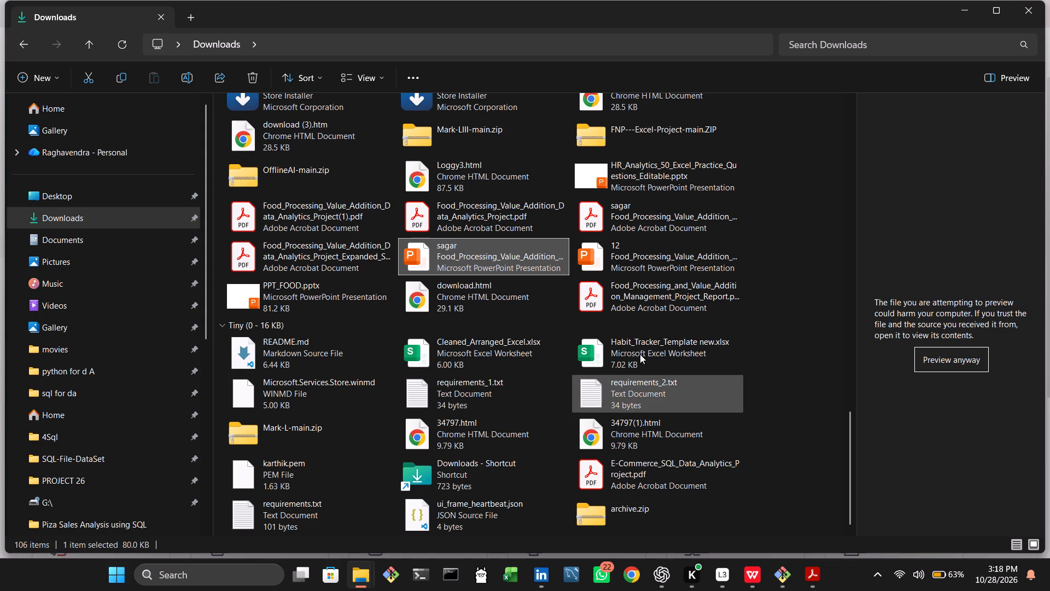
Show the properties of Food_Processing_and_Value_Addition_Management_Project_Report.pdf.
click(635, 312)
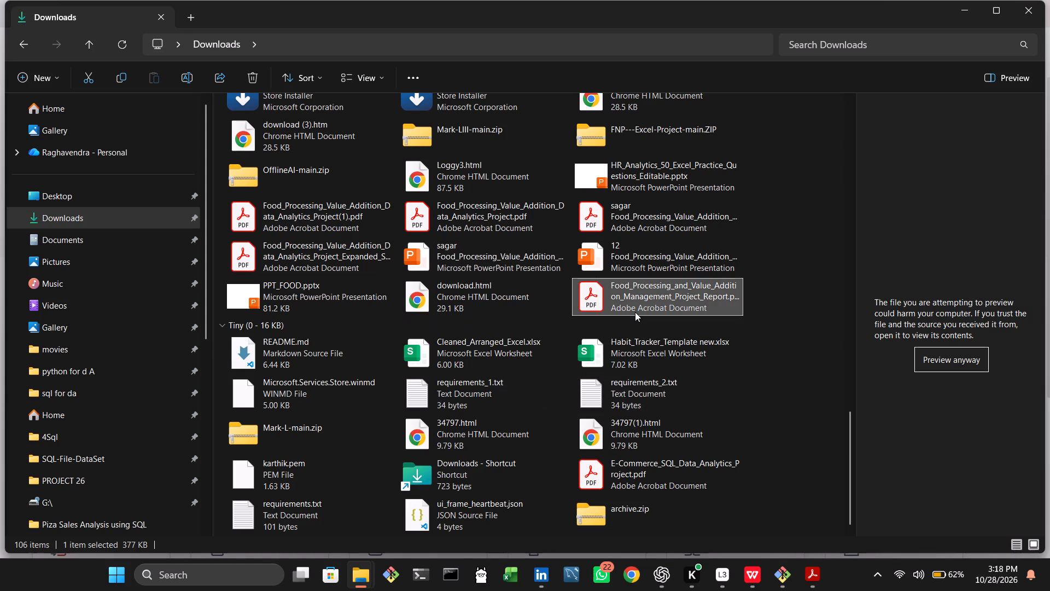
right_click(635, 312)
click(635, 312)
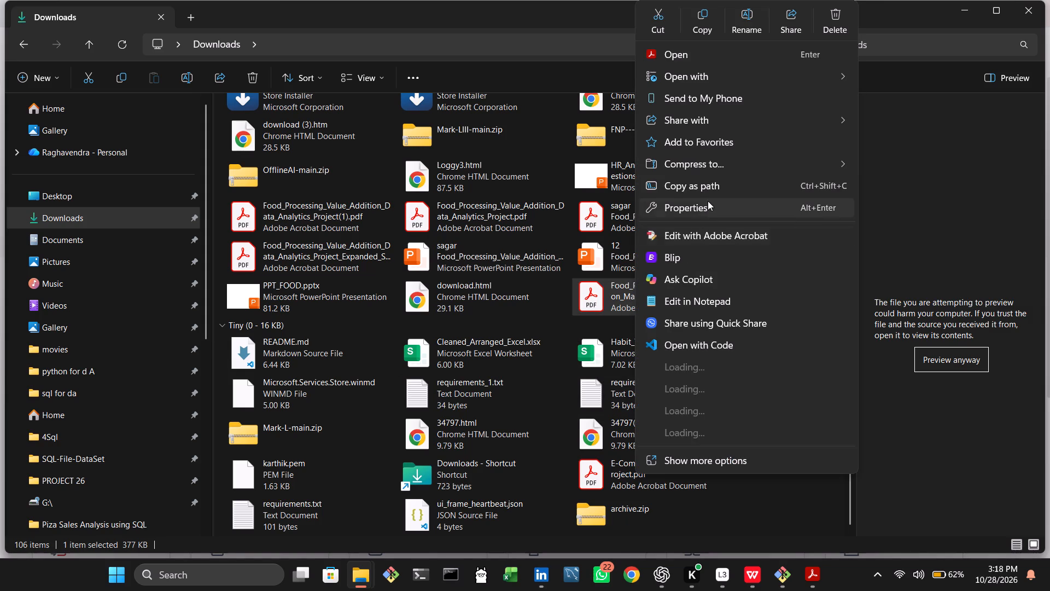
click(708, 200)
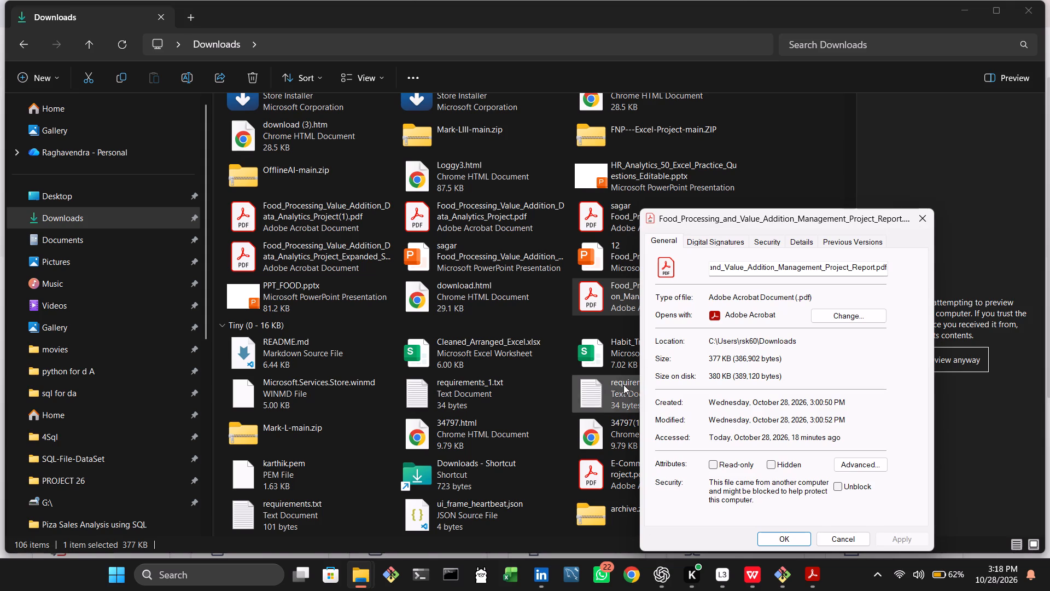
click(601, 354)
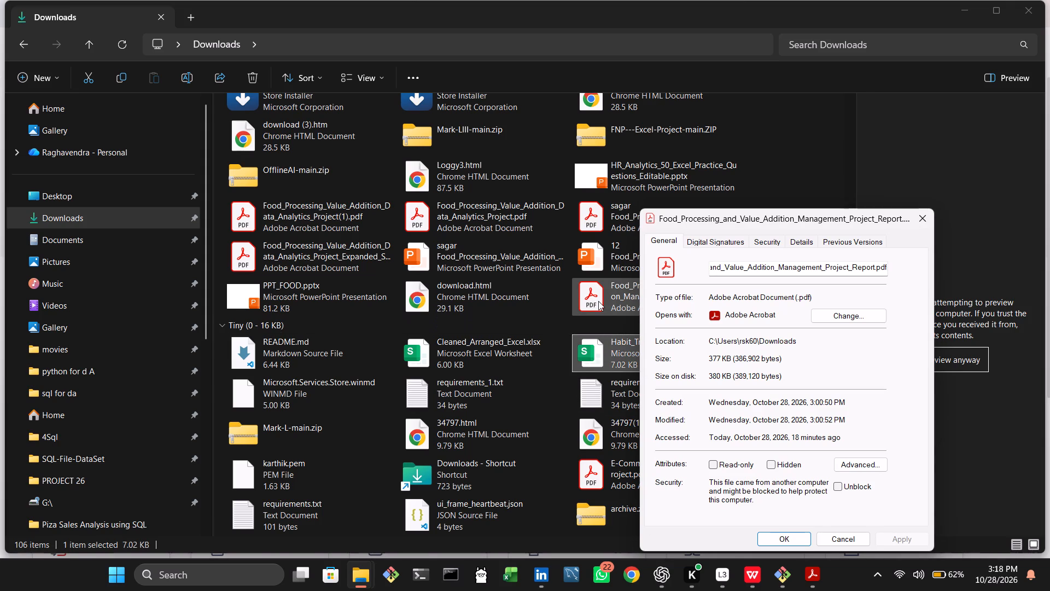
Open the Food_Processing_and_Value_Addition_Management_Project_Report PDF in Adobe Acrobat and dismiss the What's new window.
click(598, 301)
right_click(625, 296)
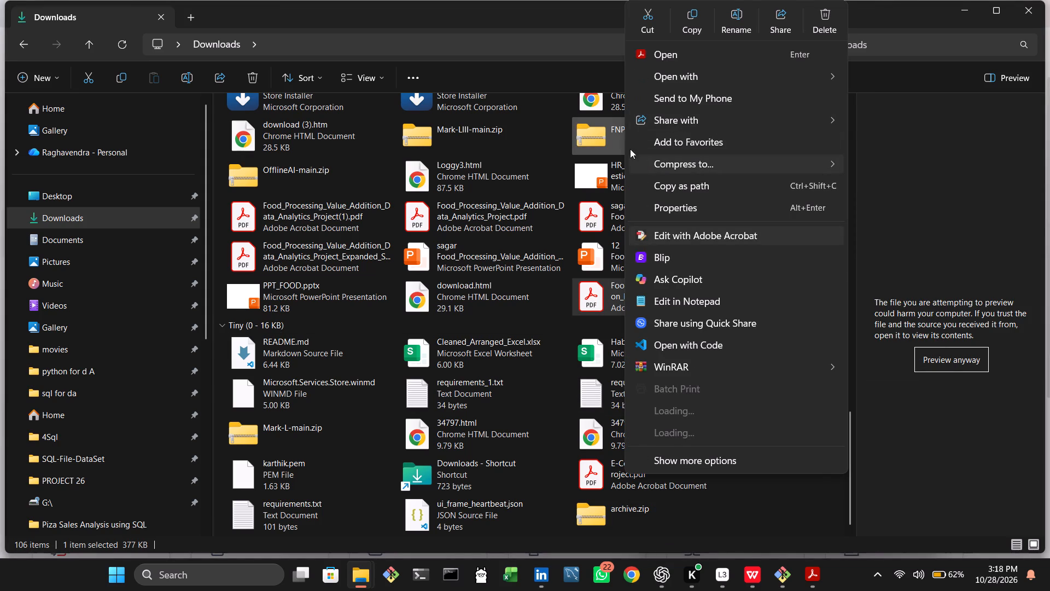
double_click(644, 52)
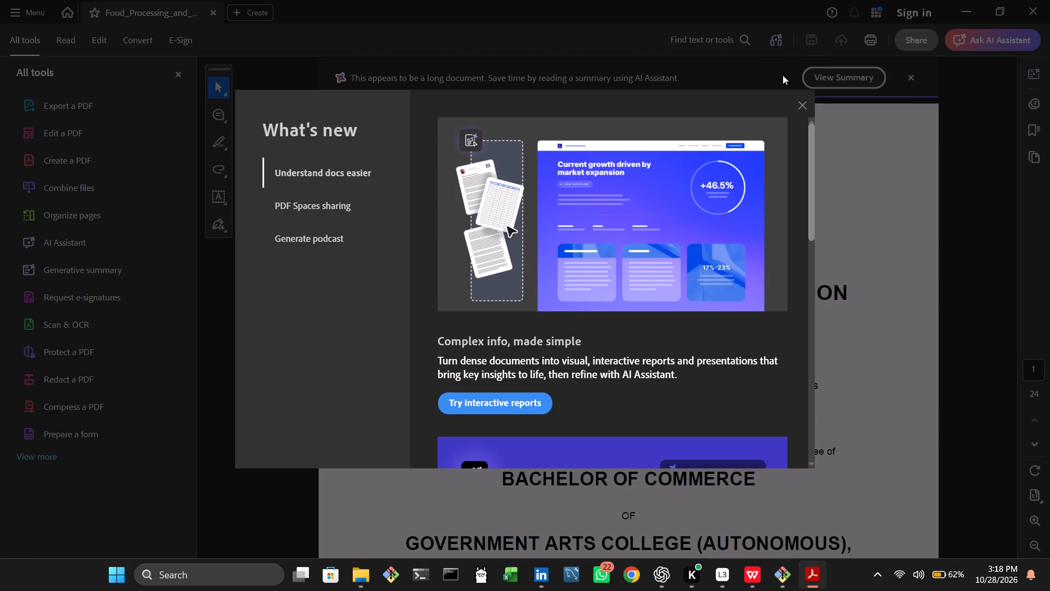
click(797, 101)
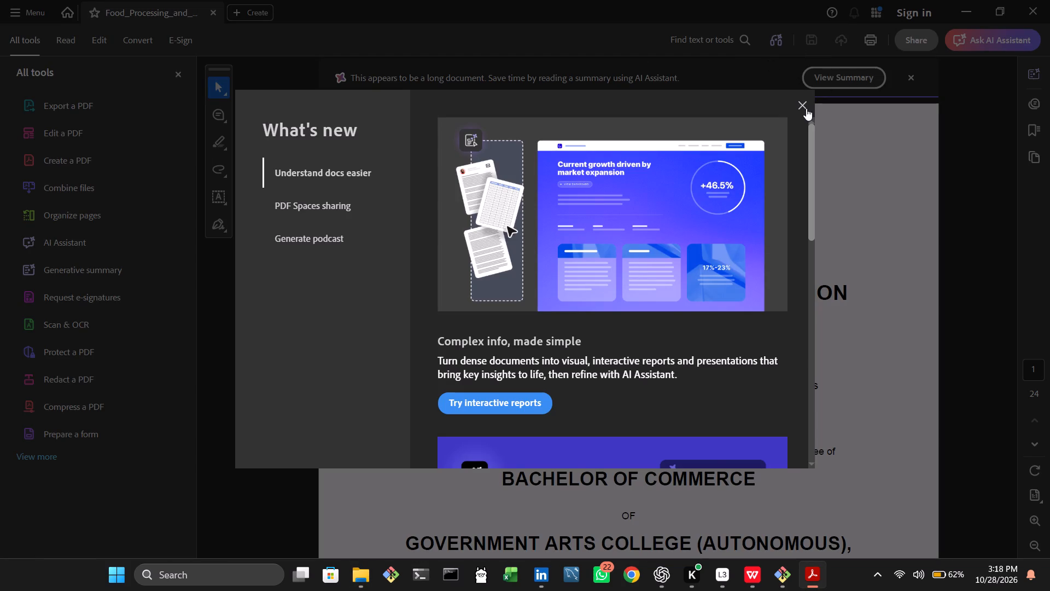
click(806, 108)
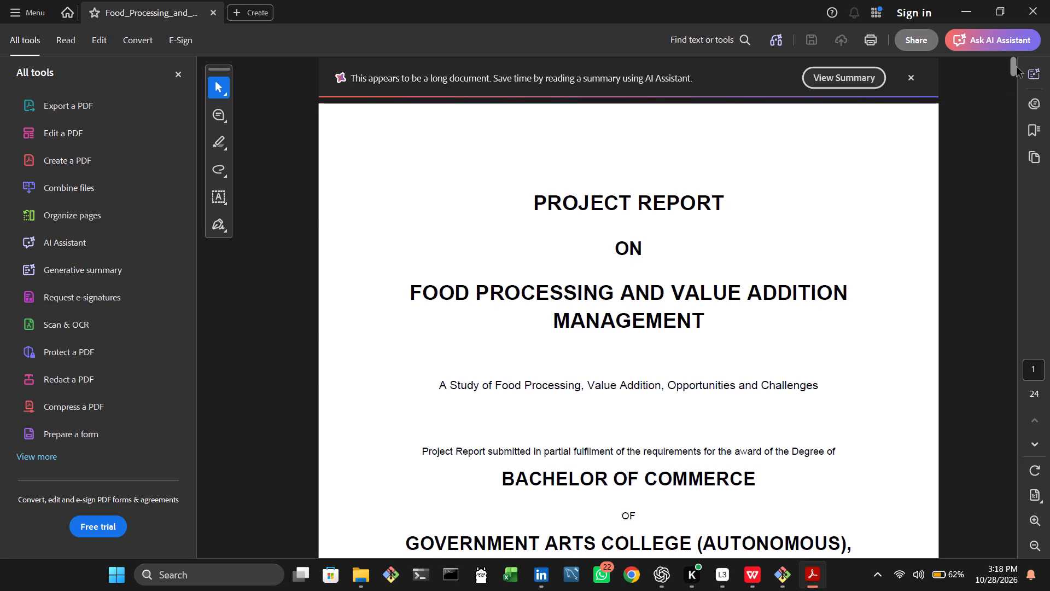
Skim the report's opening pages as far as the table of contents and return to the title page.
drag(1017, 67, 1014, 103)
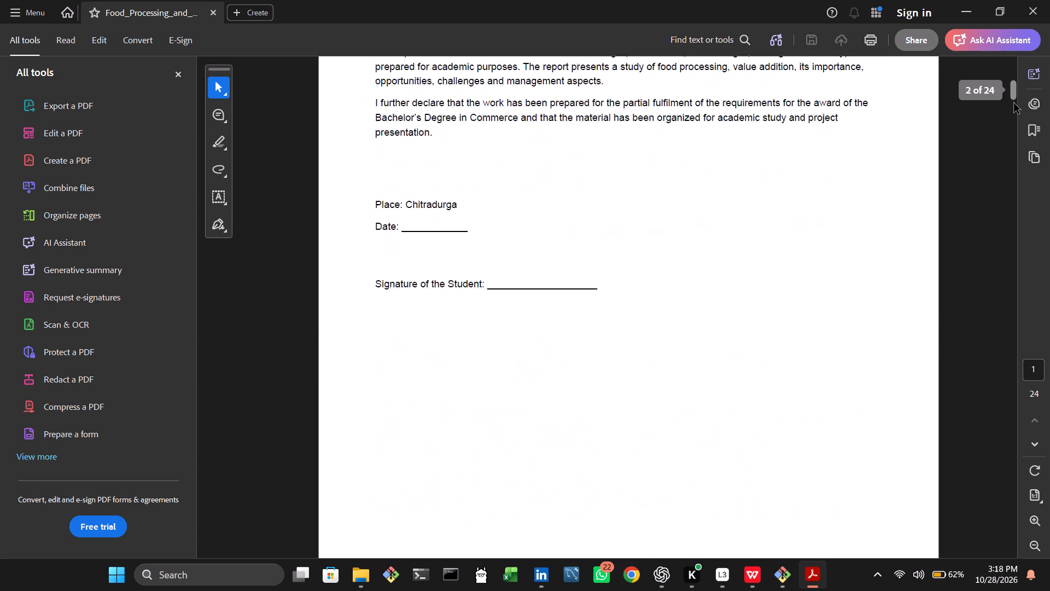
drag(1014, 103, 1013, 120)
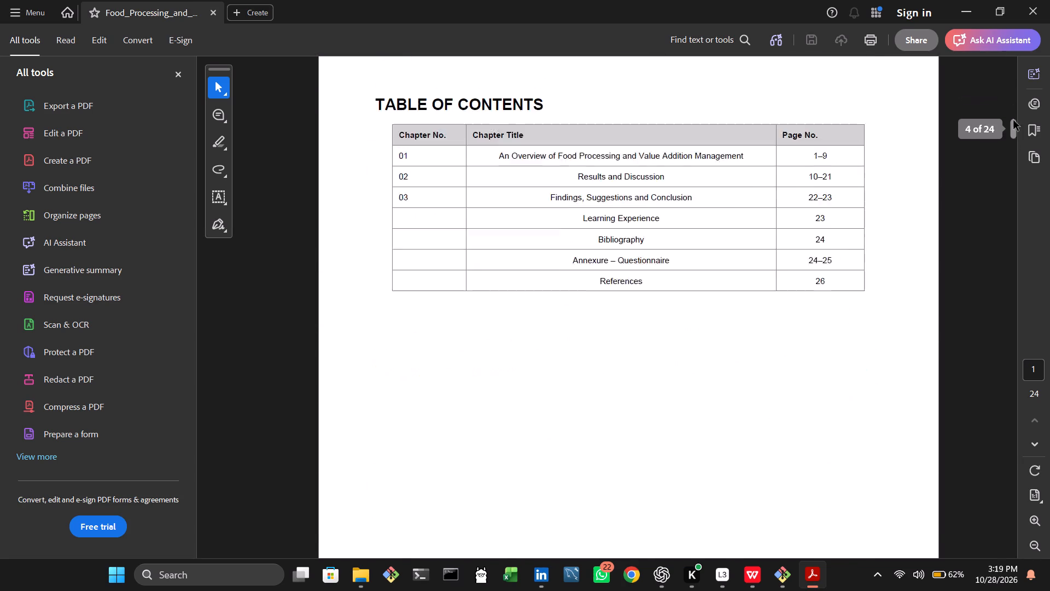
drag(1013, 120, 998, 71)
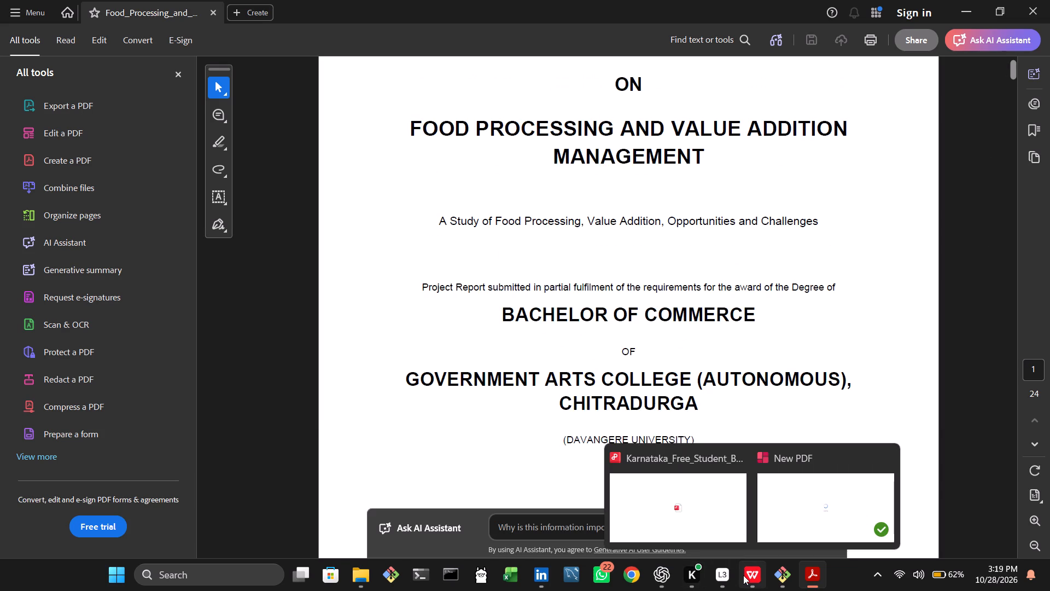
Return to the Downloads folder in File Explorer and add JAVIS and a space before the Food_Processing_and_Value_Addition_Management_Project_Report PDF's name.
click(697, 518)
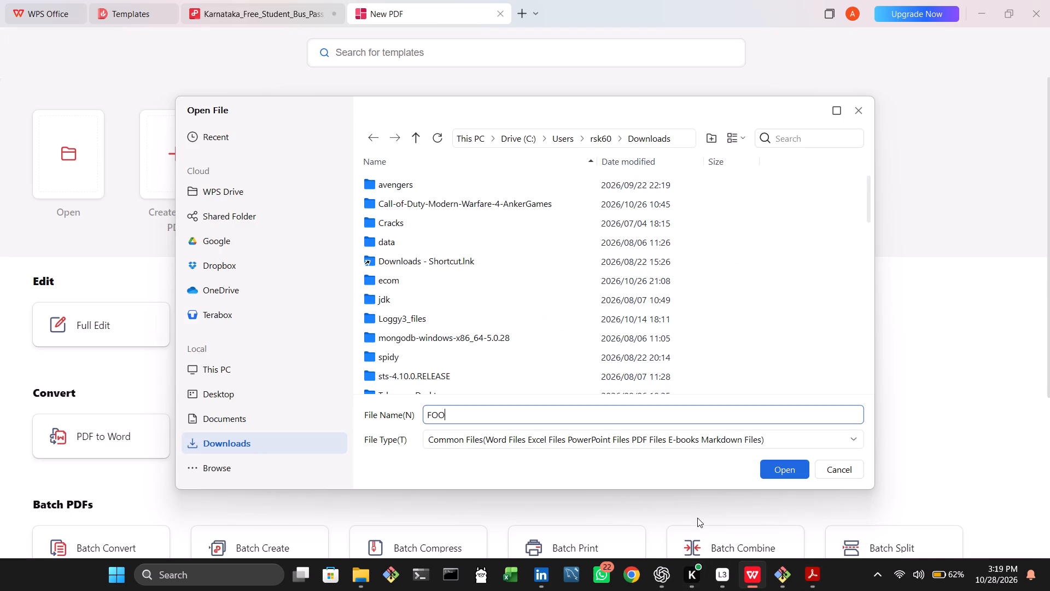
click(374, 586)
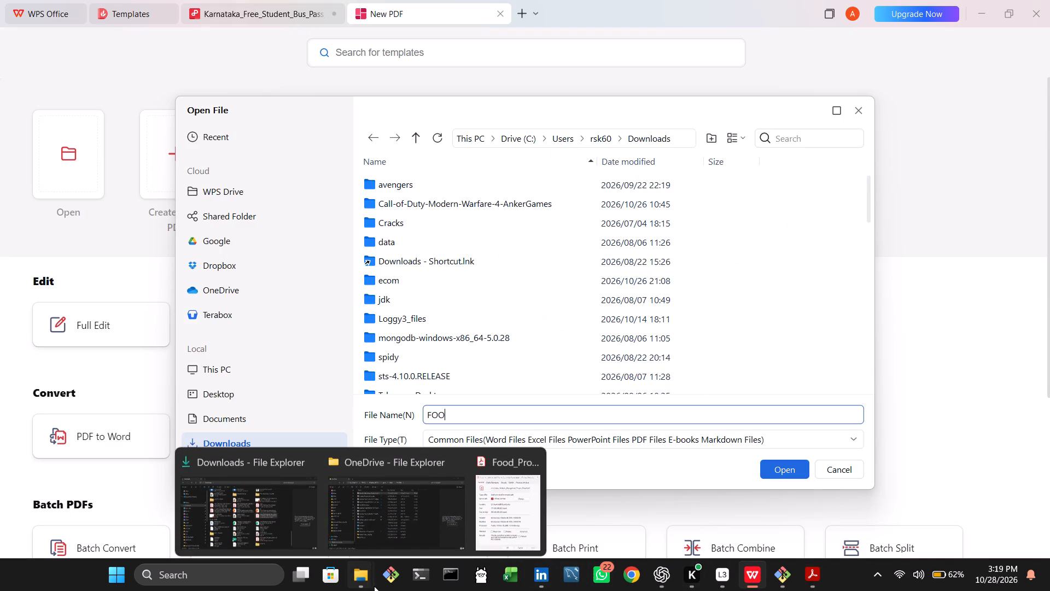
click(232, 535)
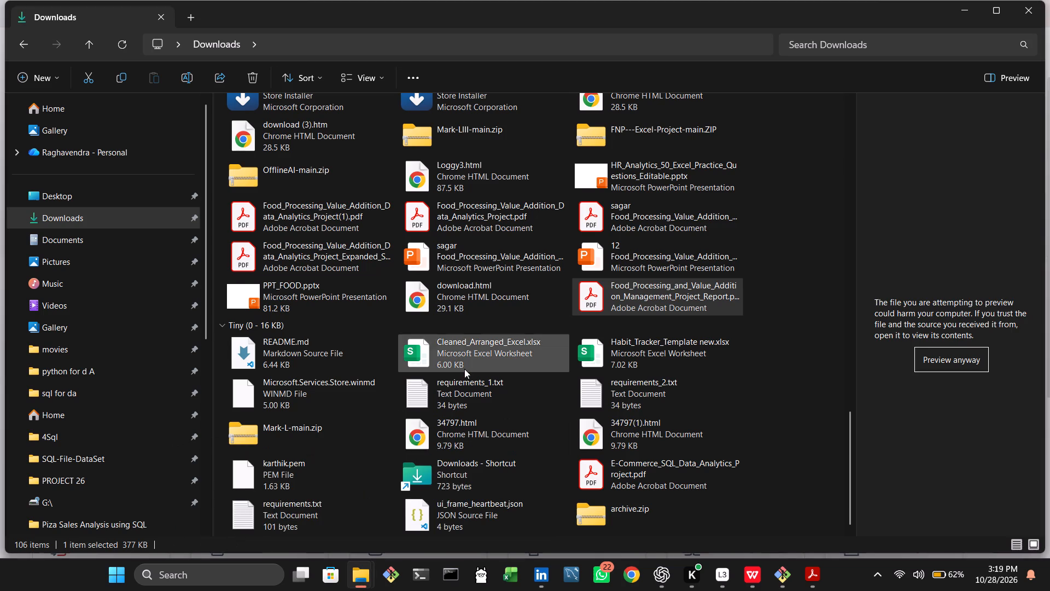
right_click(599, 297)
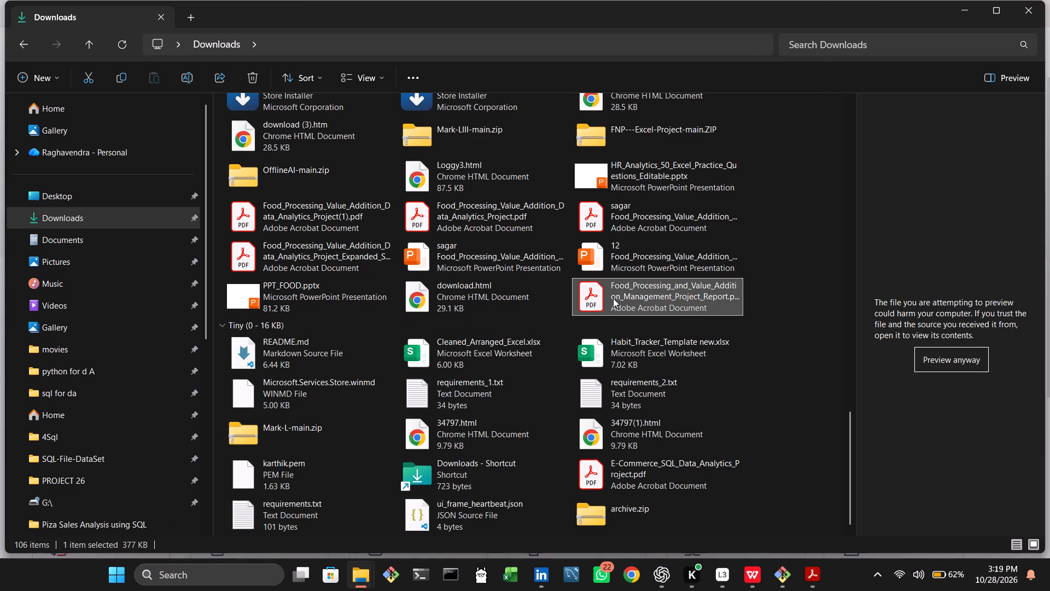
click(182, 85)
click(182, 85)
key(Left)
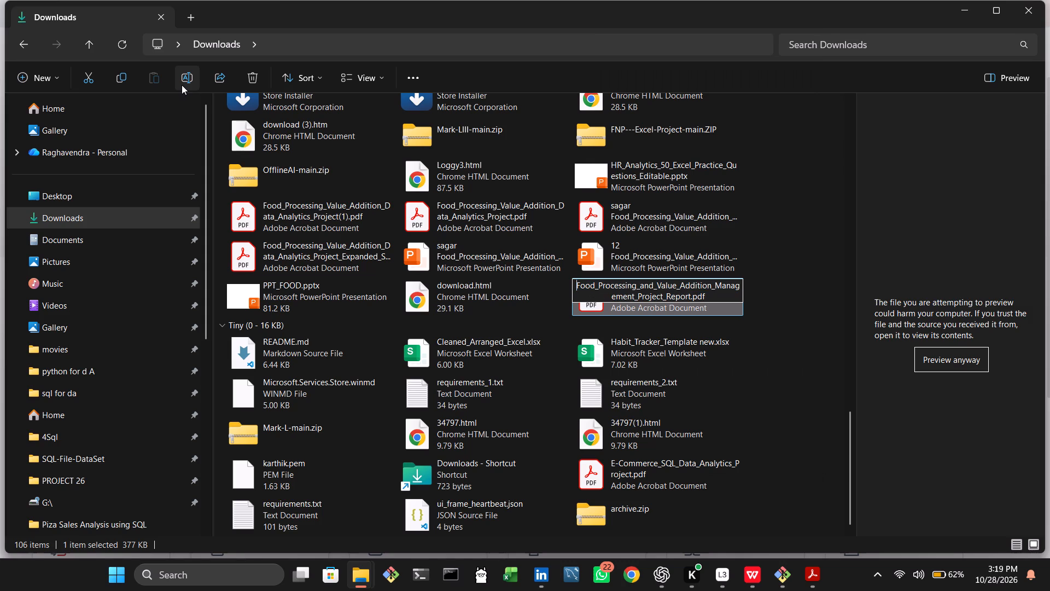
key(k)
key(BackSpace)
text(JAVIS)
key(space)
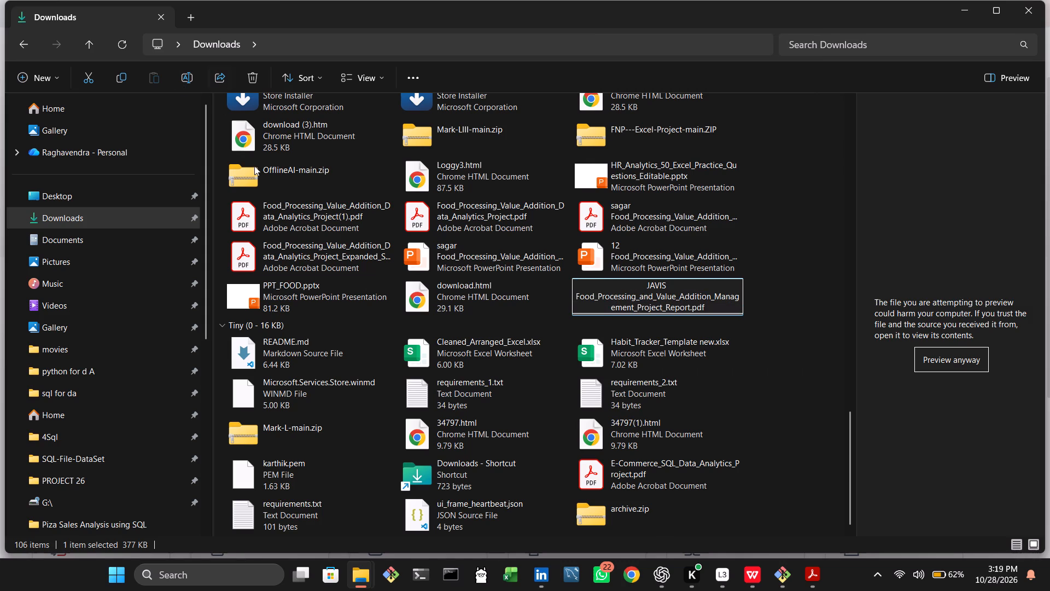
Copy the opening part of the file name, JAVIS Food_Processing, while it is still being edited.
drag(711, 309, 696, 302)
drag(642, 282, 634, 294)
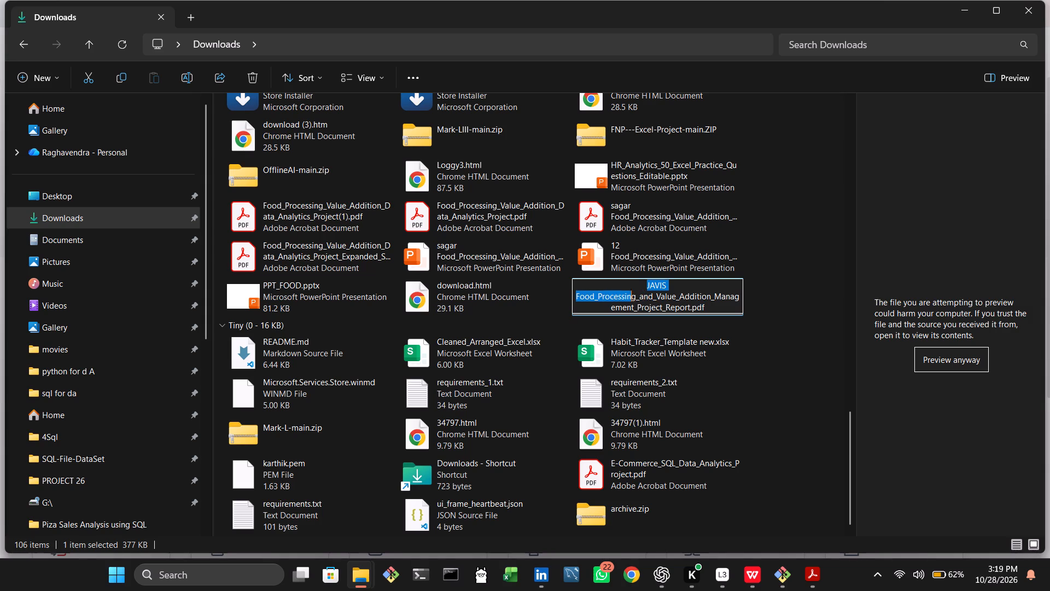
drag(634, 294, 640, 294)
key(ctrl+c)
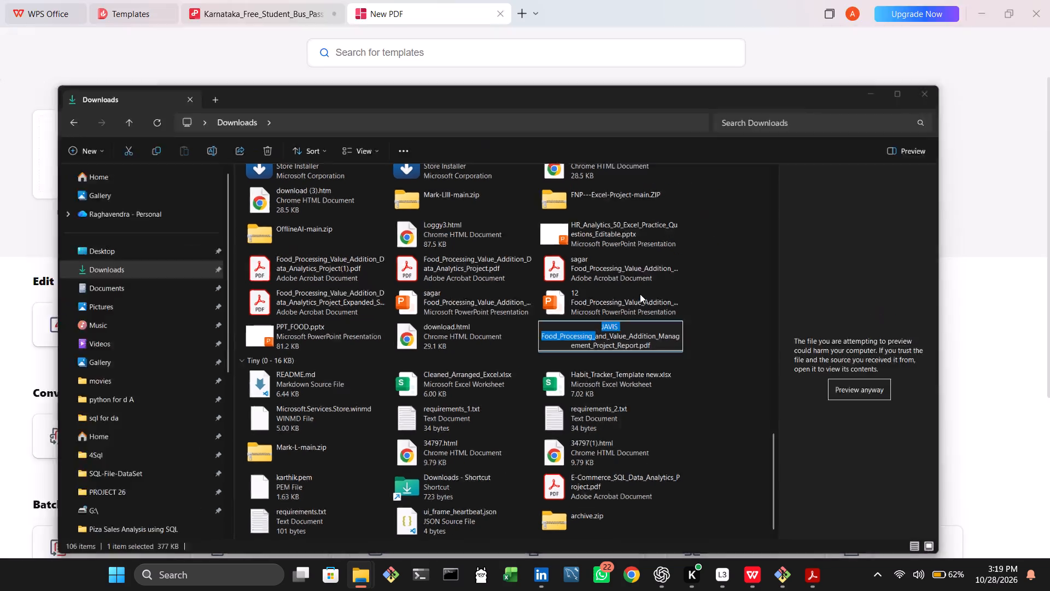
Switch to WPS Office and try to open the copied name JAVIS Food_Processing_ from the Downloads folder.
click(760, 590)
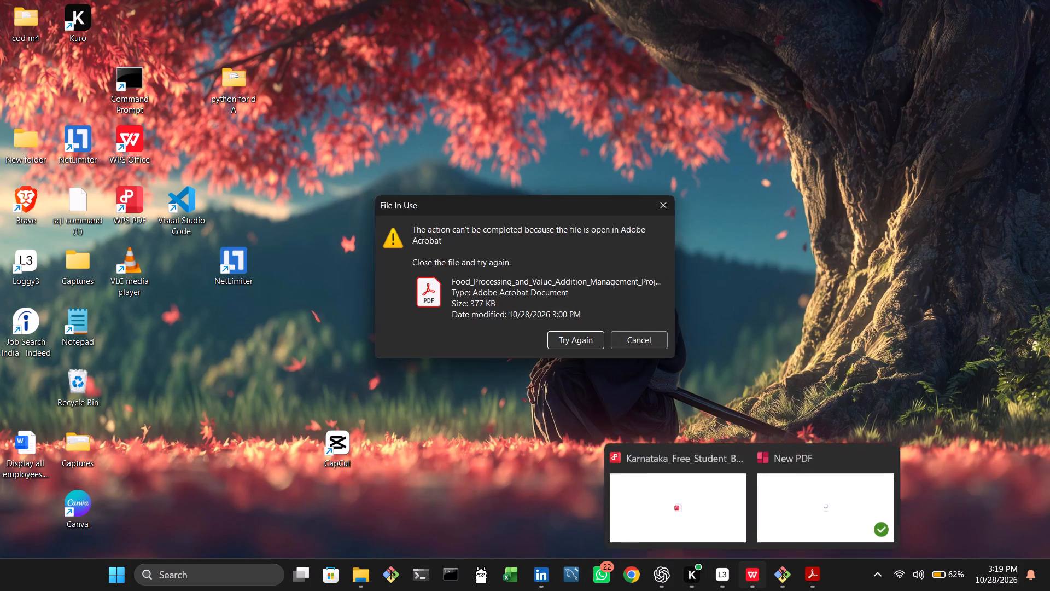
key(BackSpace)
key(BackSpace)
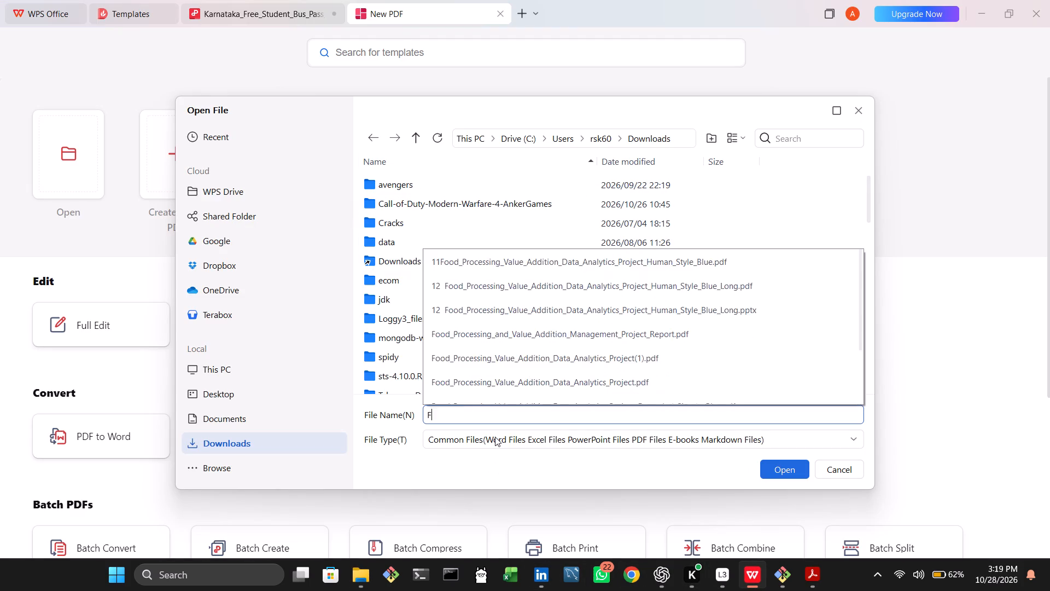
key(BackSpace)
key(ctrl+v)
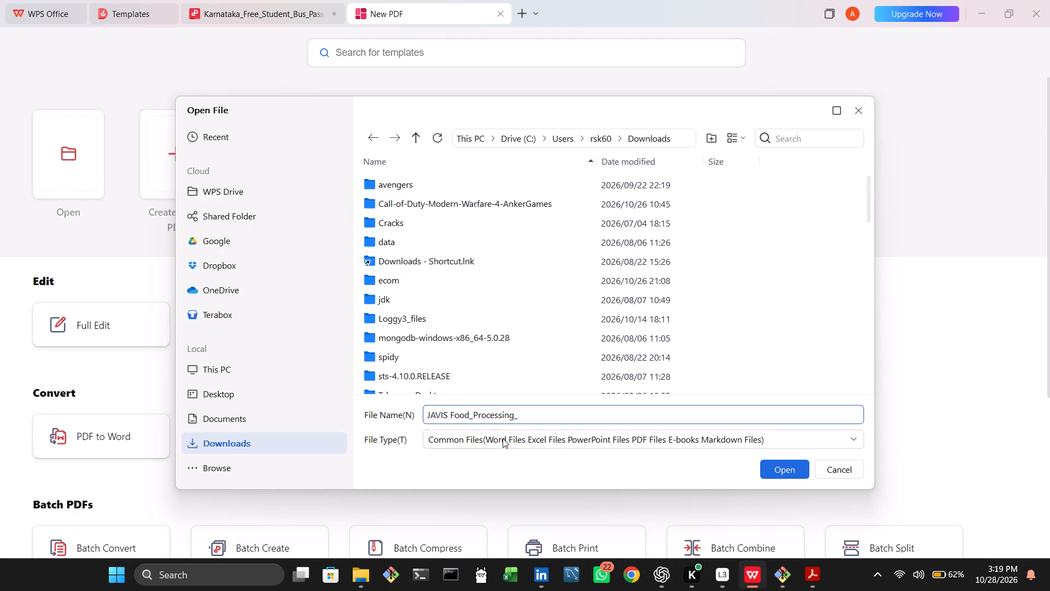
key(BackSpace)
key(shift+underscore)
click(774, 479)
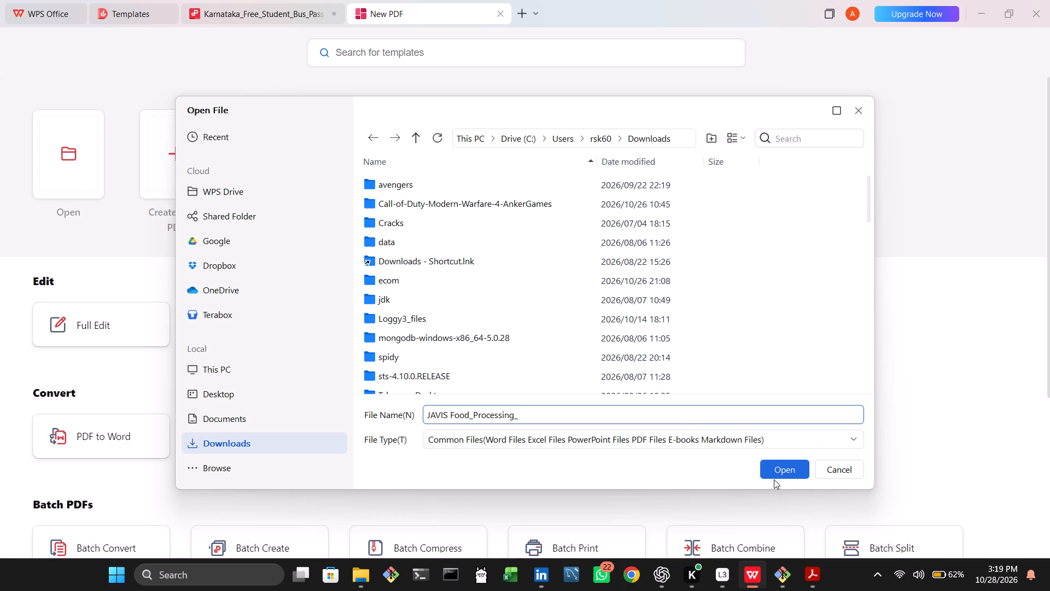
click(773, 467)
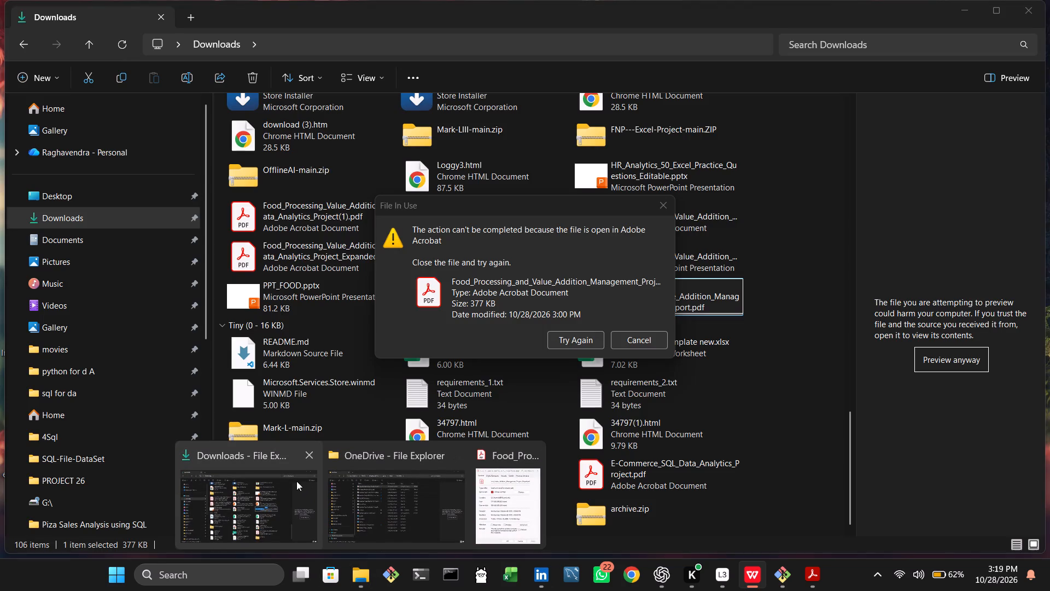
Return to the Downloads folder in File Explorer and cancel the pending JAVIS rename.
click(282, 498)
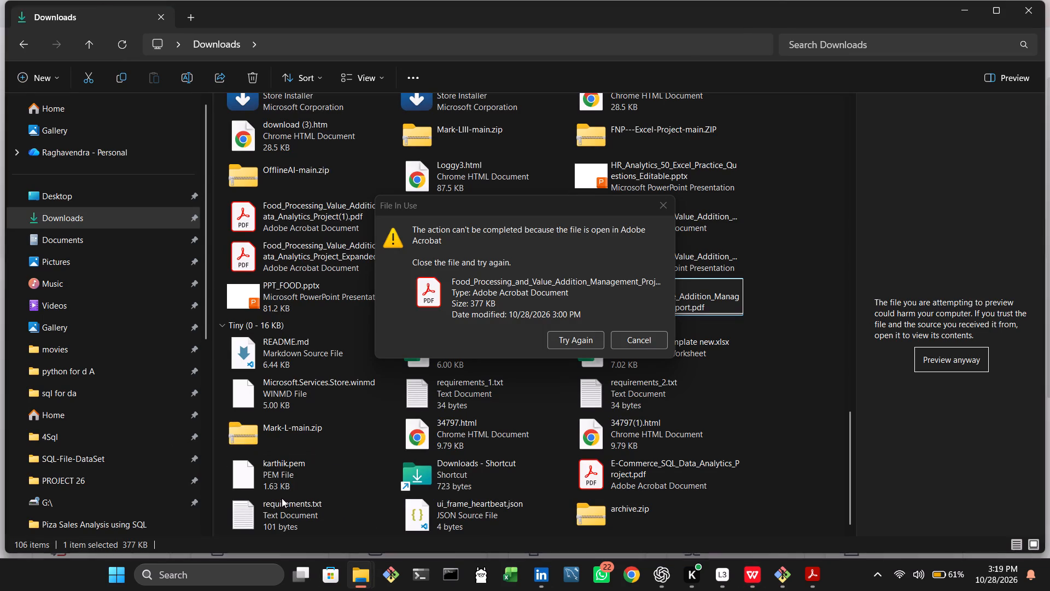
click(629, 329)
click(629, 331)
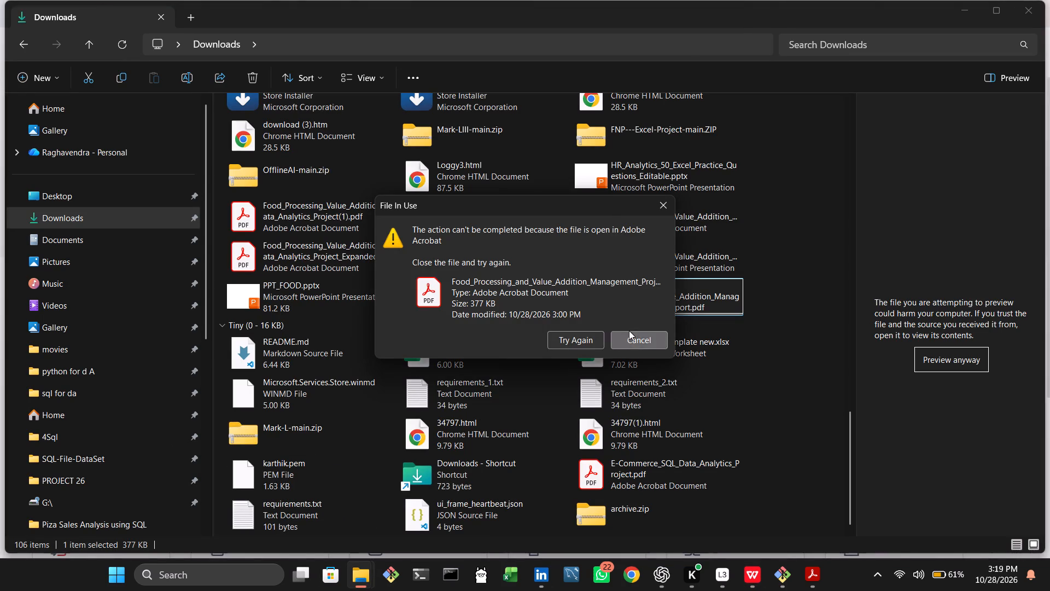
Copy the full name of the Food_Processing_and_Value_Addition_Management_Project_Report PDF, without its extension, and leave name editing.
right_click(635, 304)
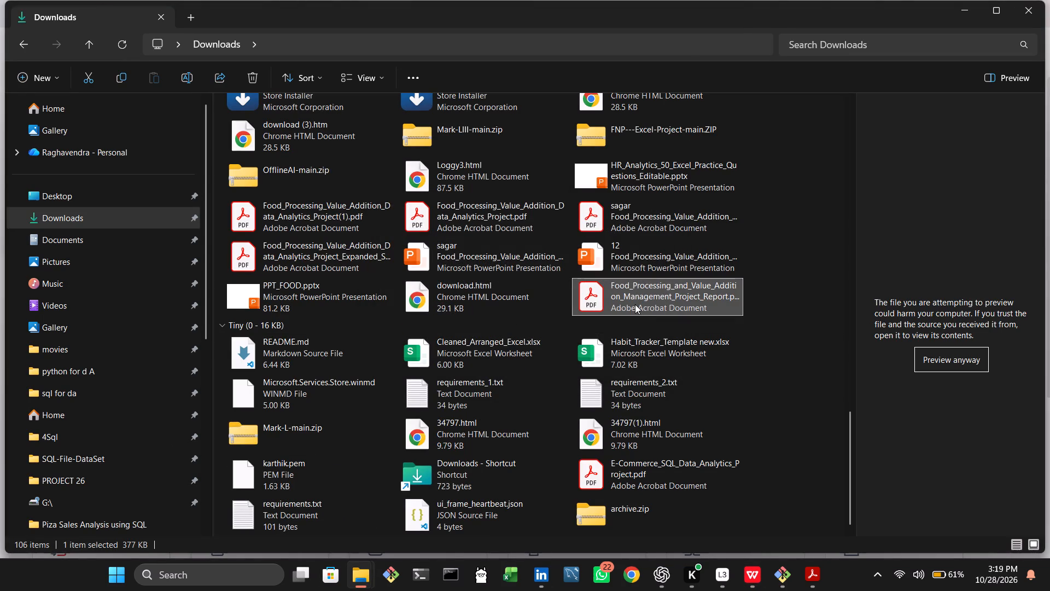
right_click(633, 288)
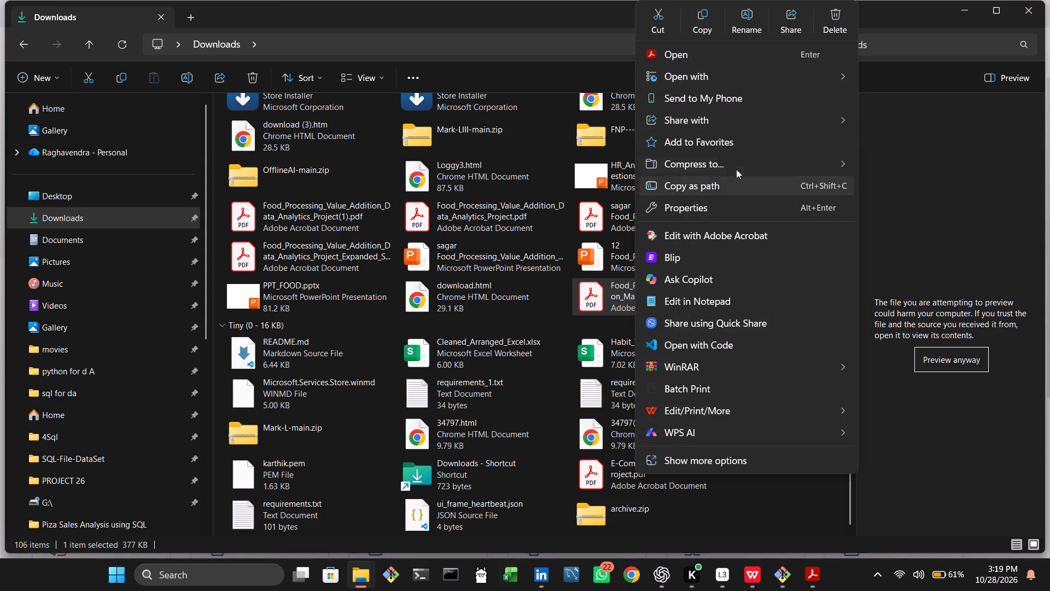
click(742, 19)
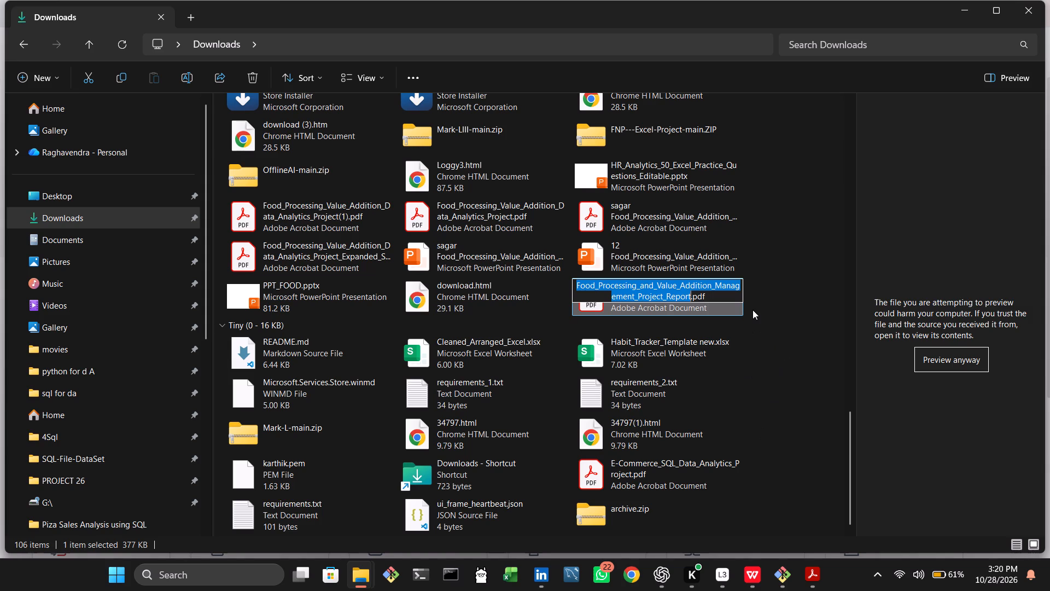
key(ctrl+c)
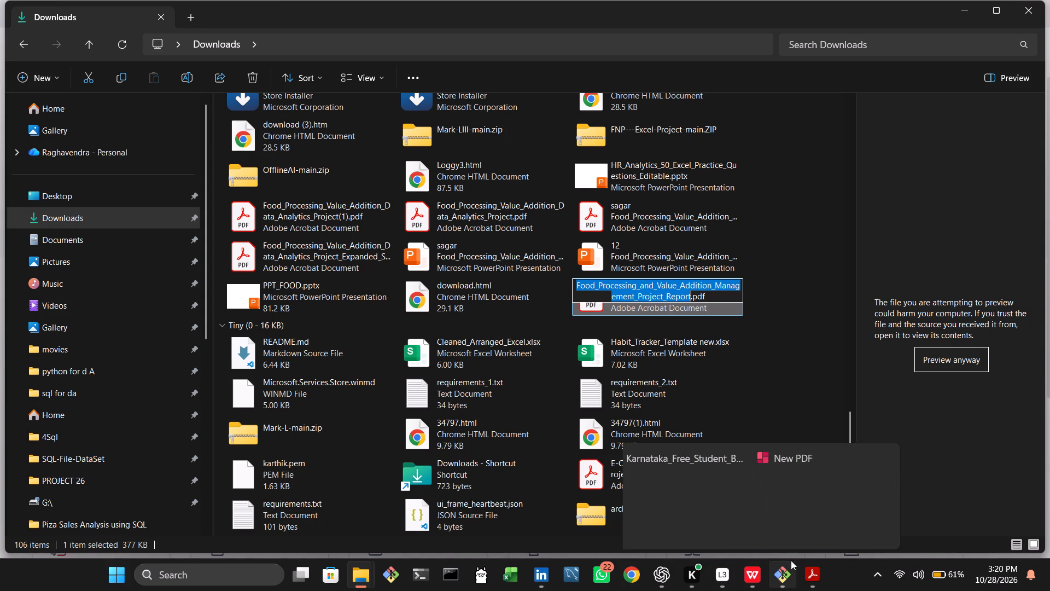
click(847, 451)
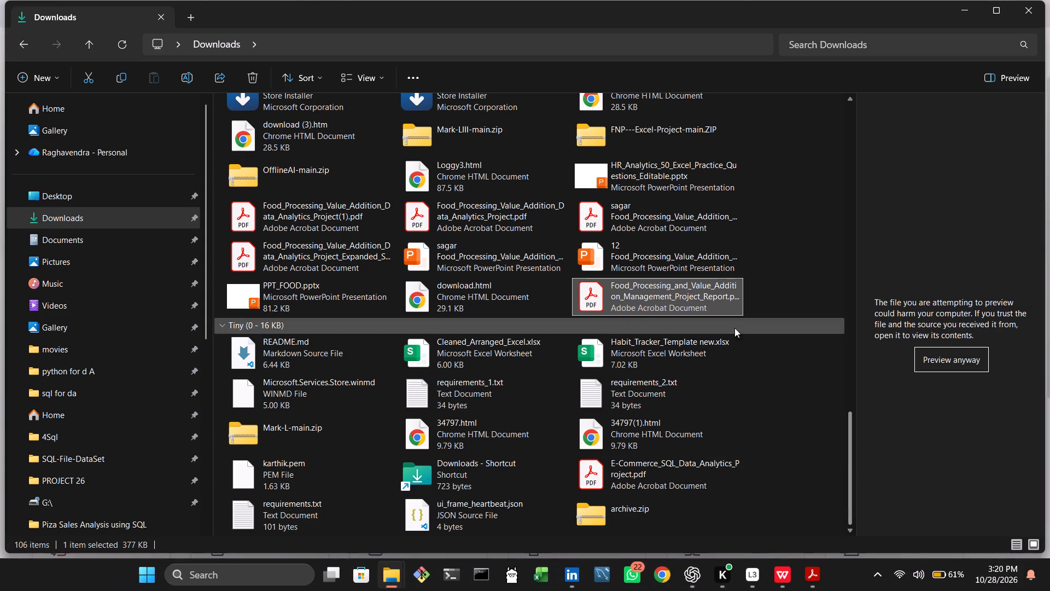
Bring up the available file actions for the Food_Processing_and_Value_Addition_Management_Project_Report PDF.
right_click(721, 305)
right_click(721, 305)
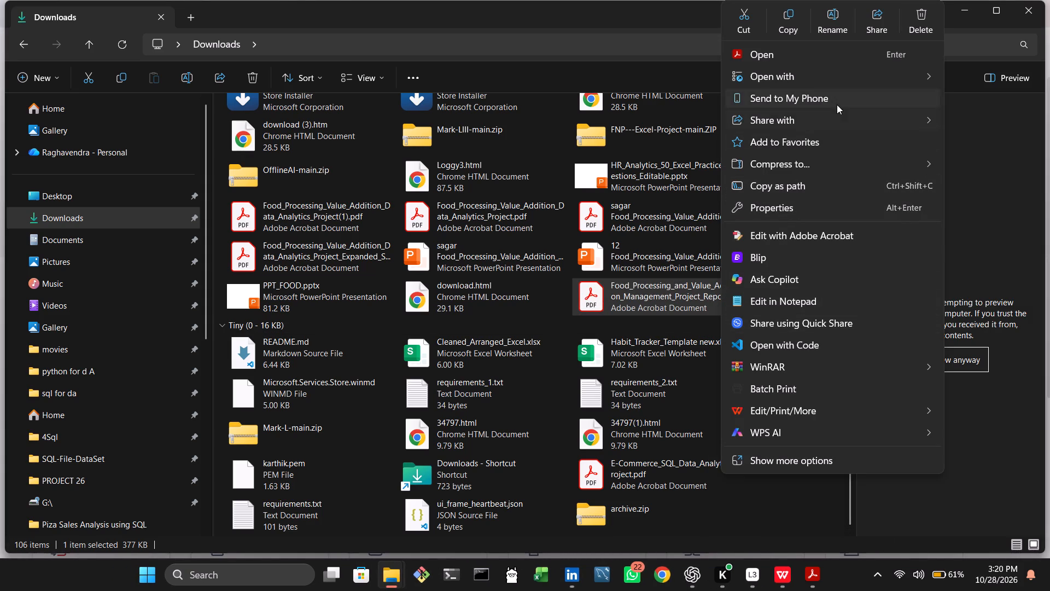
Switch to WPS Office, dismiss the file error, and open Food_Processing_and_Value_Addition_Management_Project_Report from Downloads using the copied name.
click(781, 573)
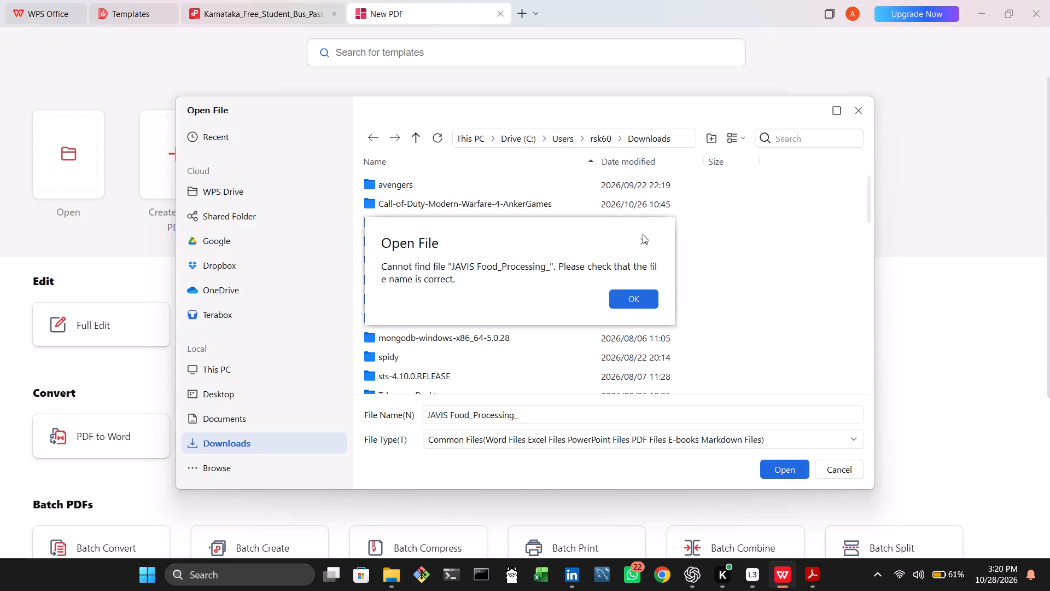
click(644, 240)
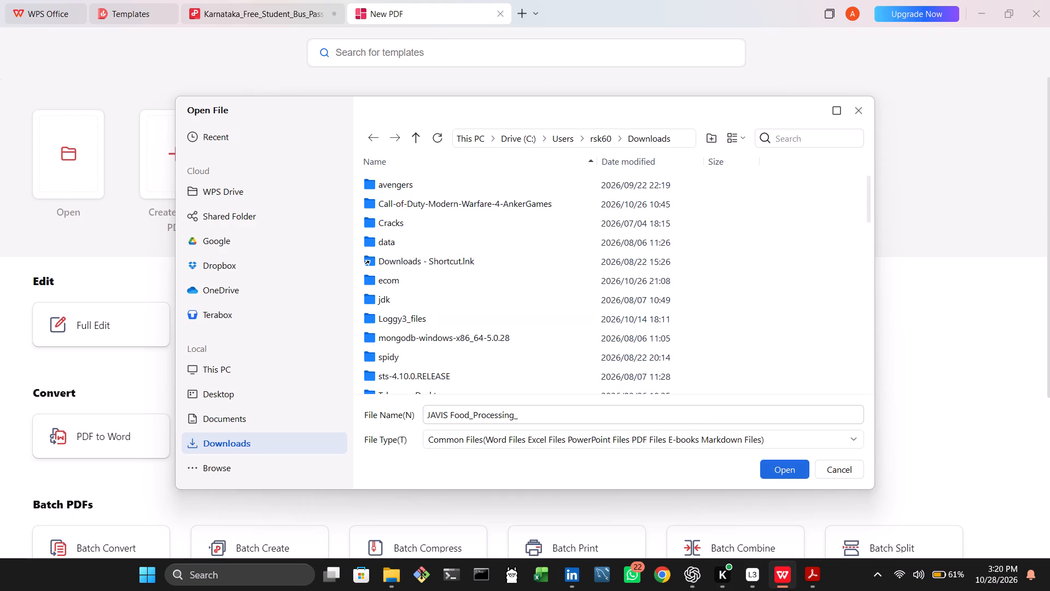
drag(687, 418, 424, 409)
key(BackSpace)
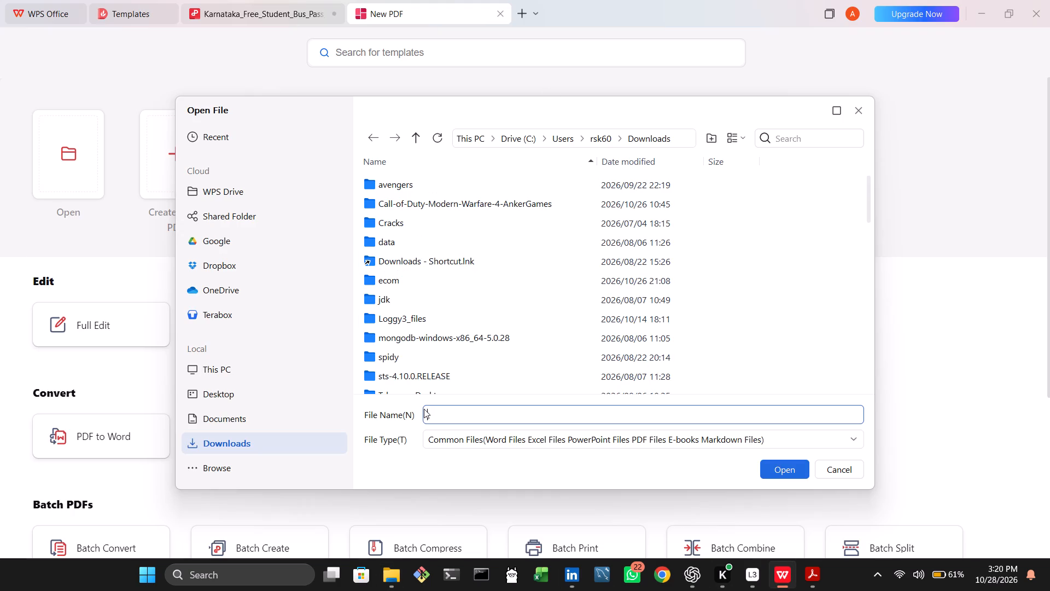
key(ctrl+v)
ctrl+click(424, 409)
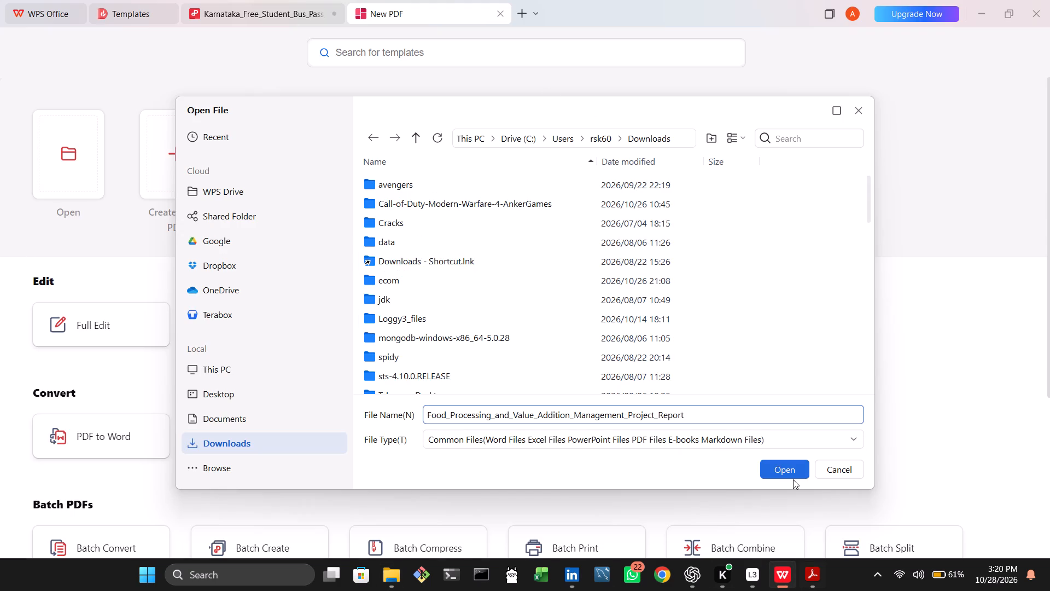
click(792, 467)
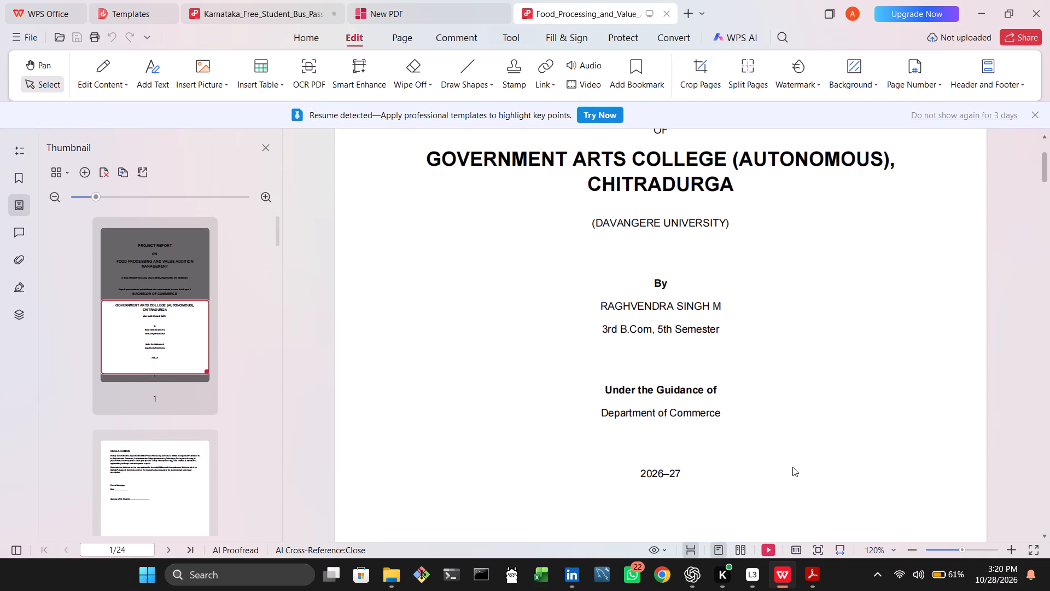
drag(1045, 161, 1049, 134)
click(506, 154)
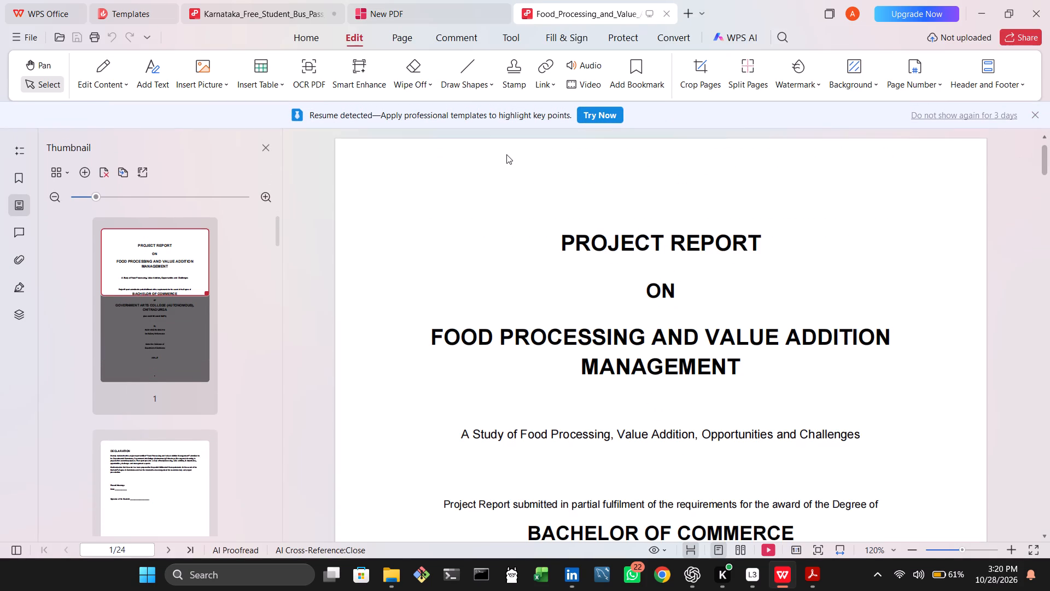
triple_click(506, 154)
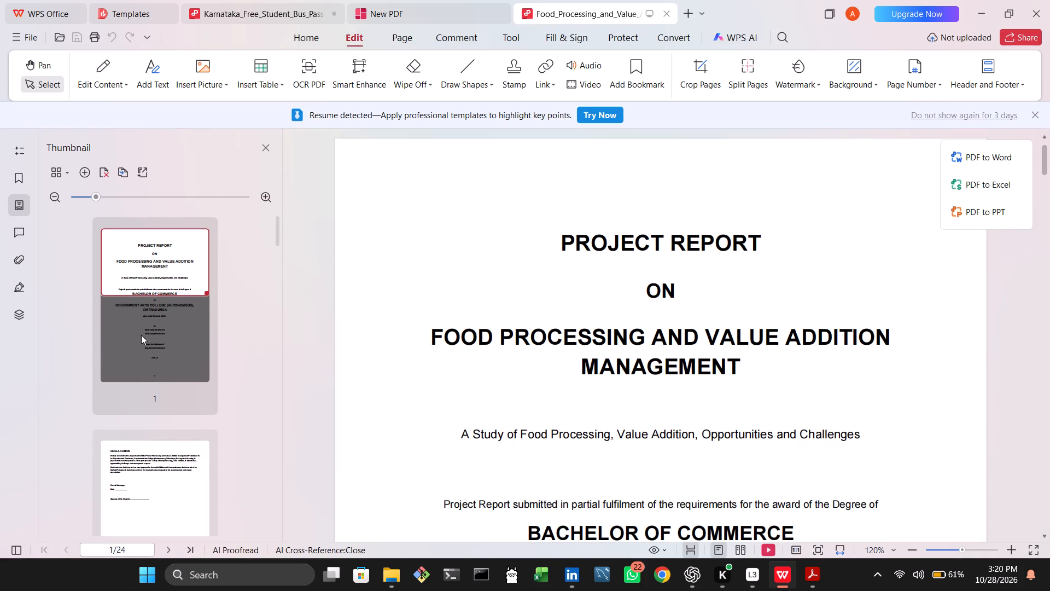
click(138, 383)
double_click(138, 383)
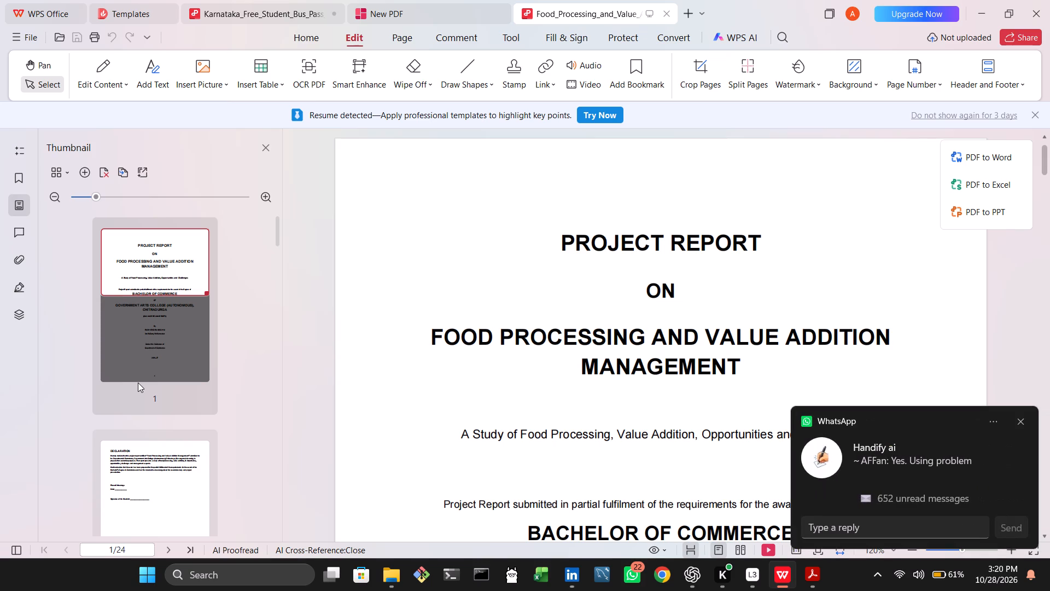
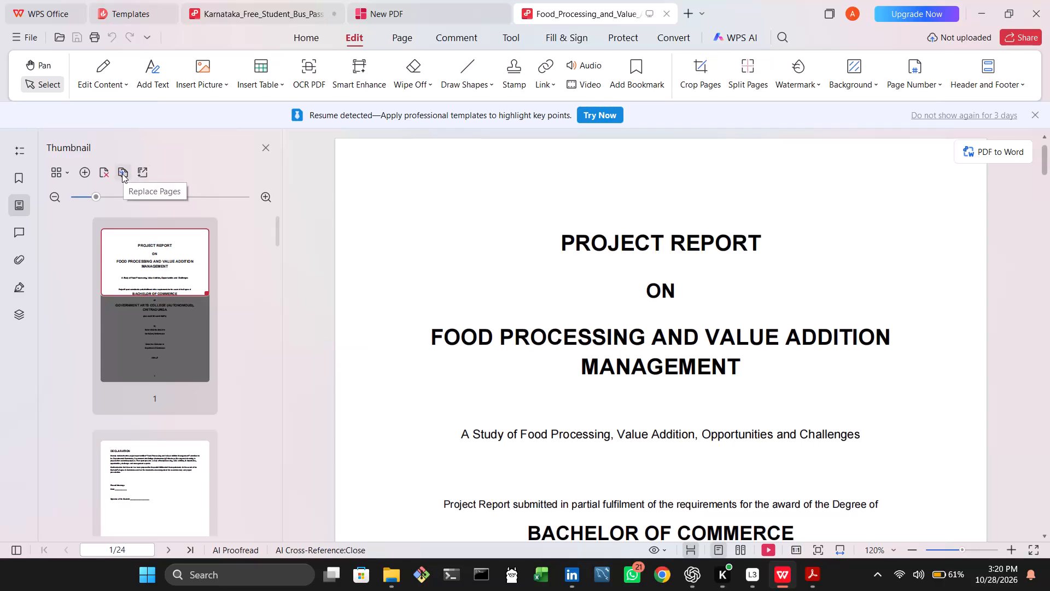
Start the Replace Pages tool for the Food Processing and Value Addition Management project report in WPS Office.
click(122, 173)
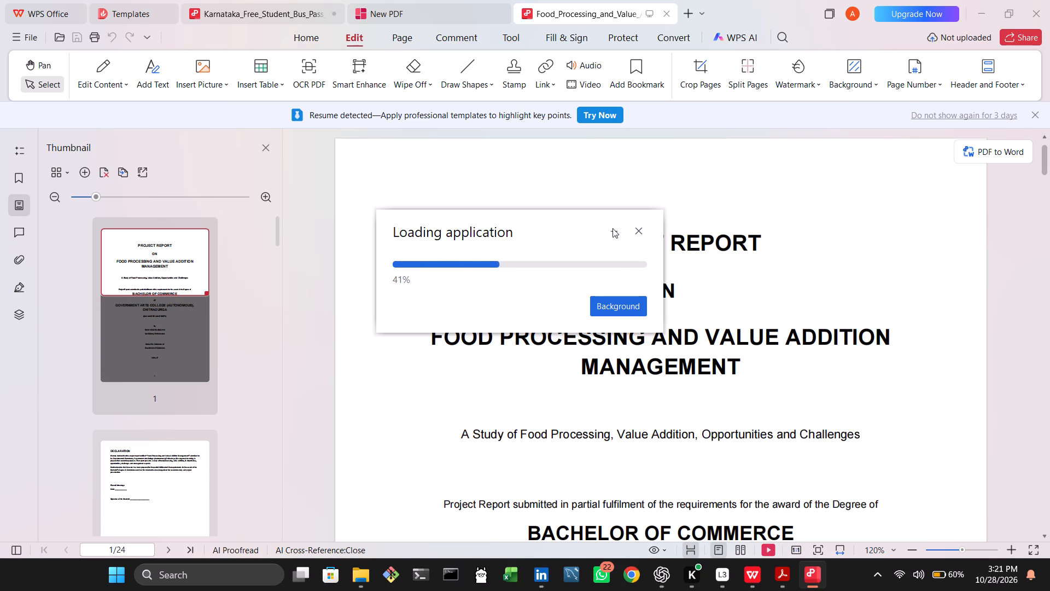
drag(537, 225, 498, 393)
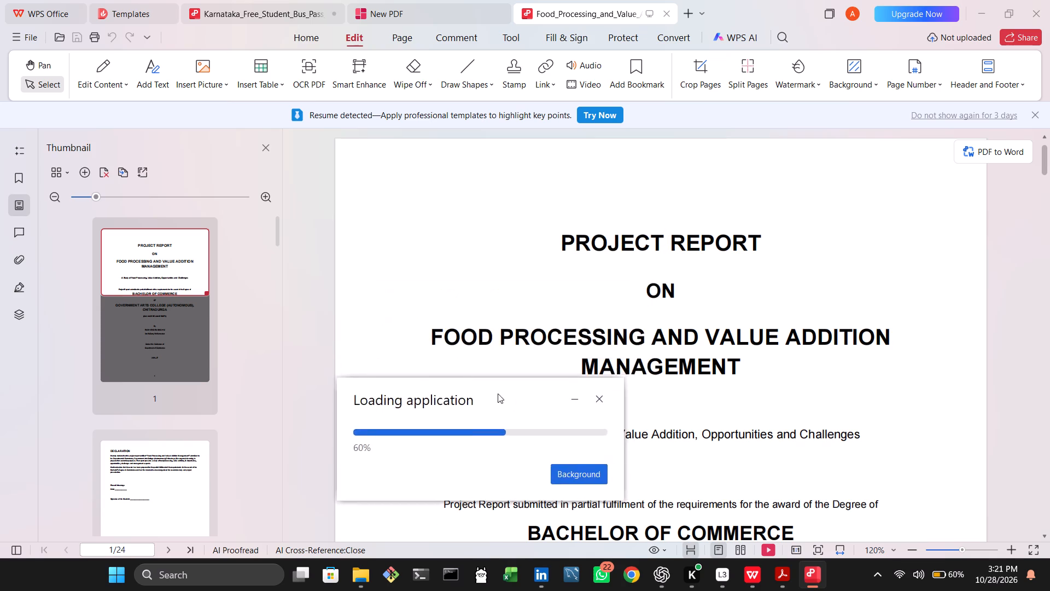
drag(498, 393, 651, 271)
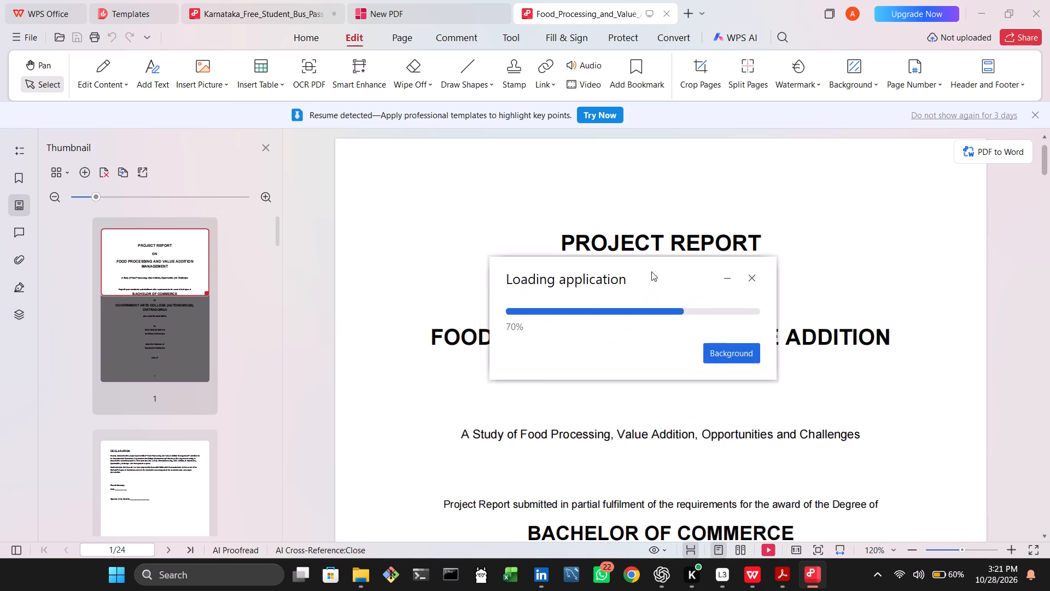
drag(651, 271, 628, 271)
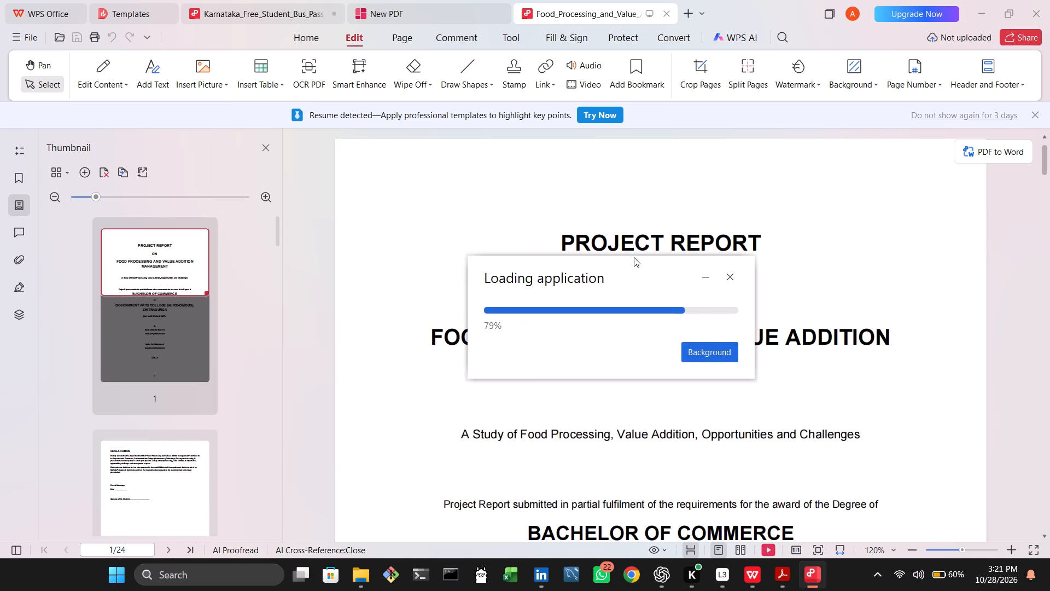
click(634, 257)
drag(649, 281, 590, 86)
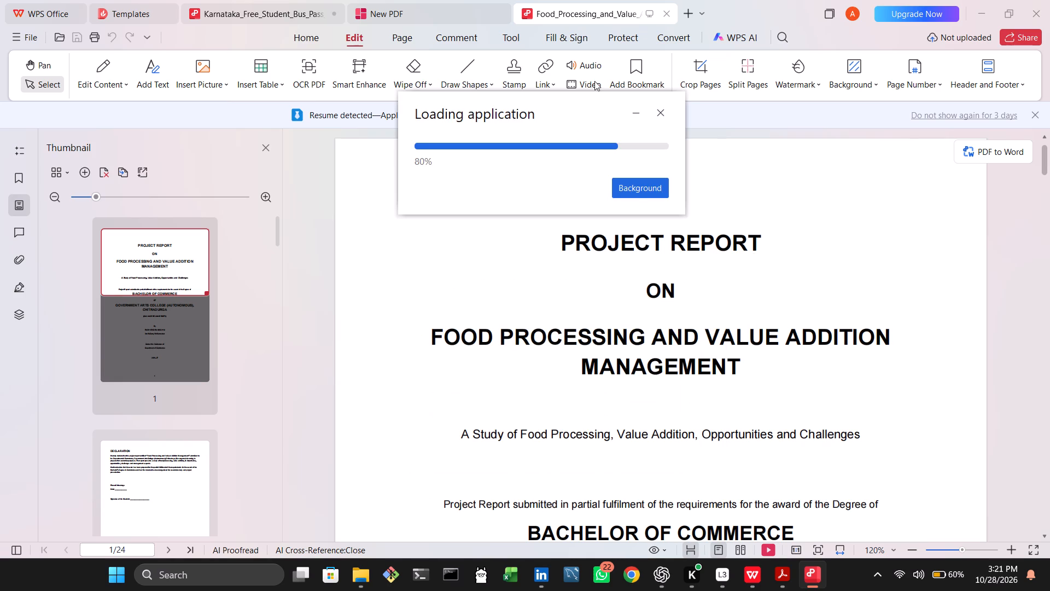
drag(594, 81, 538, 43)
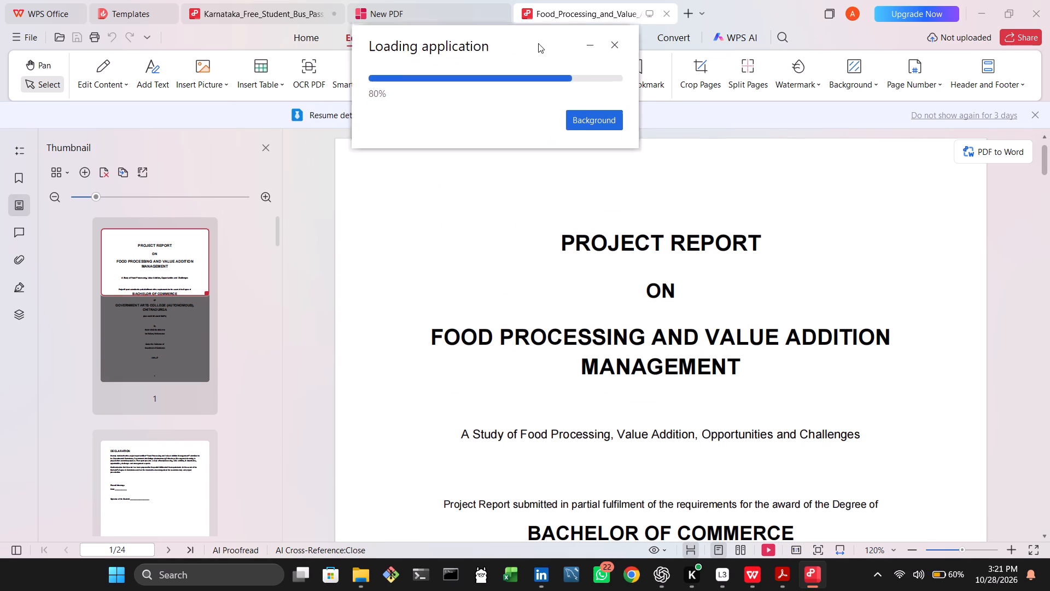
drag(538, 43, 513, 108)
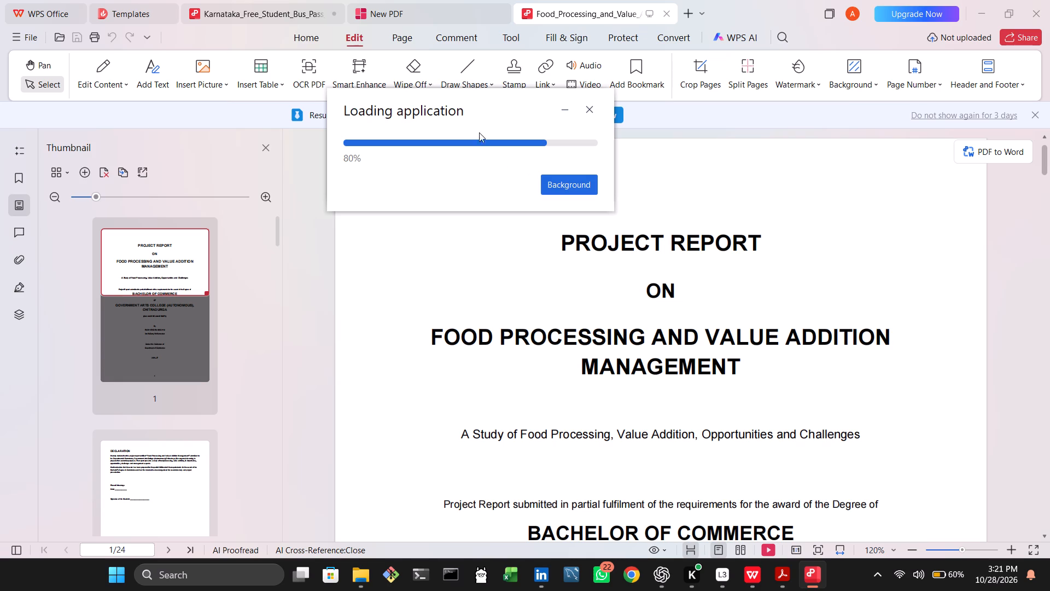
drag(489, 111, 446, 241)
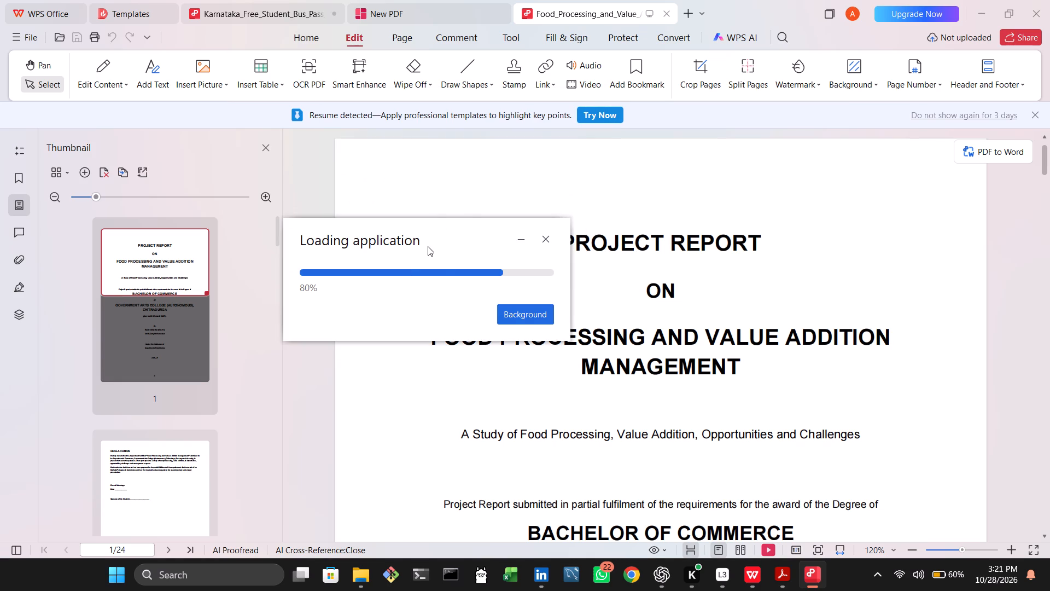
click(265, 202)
Switch to Microsoft Store and search it for "PDF CREATER".
click(337, 573)
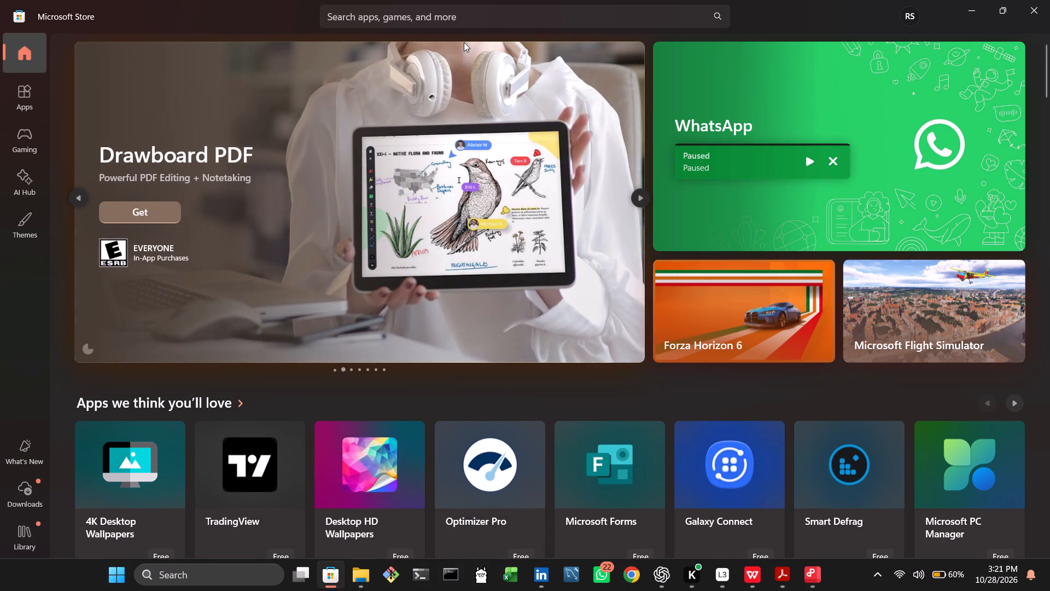
click(465, 25)
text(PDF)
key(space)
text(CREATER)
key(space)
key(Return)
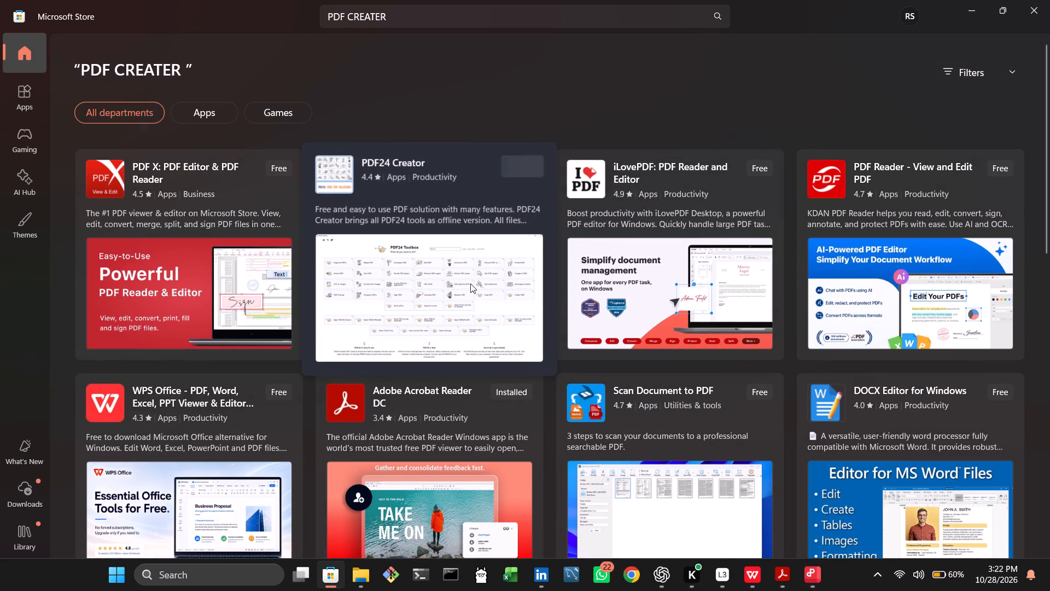
Open the PDF24 Creator store page and start installing the app.
click(470, 283)
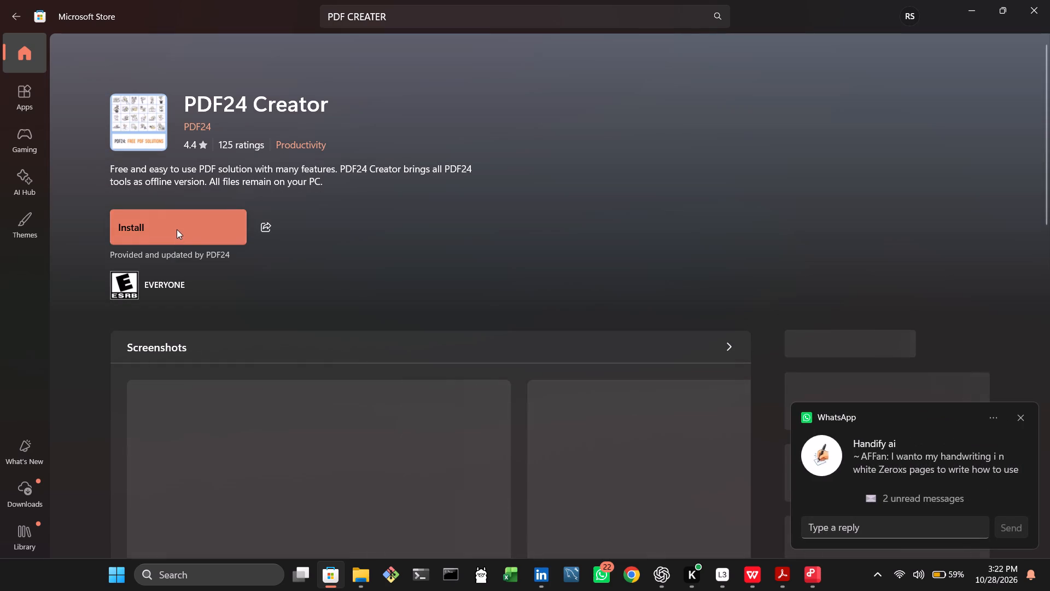
click(177, 229)
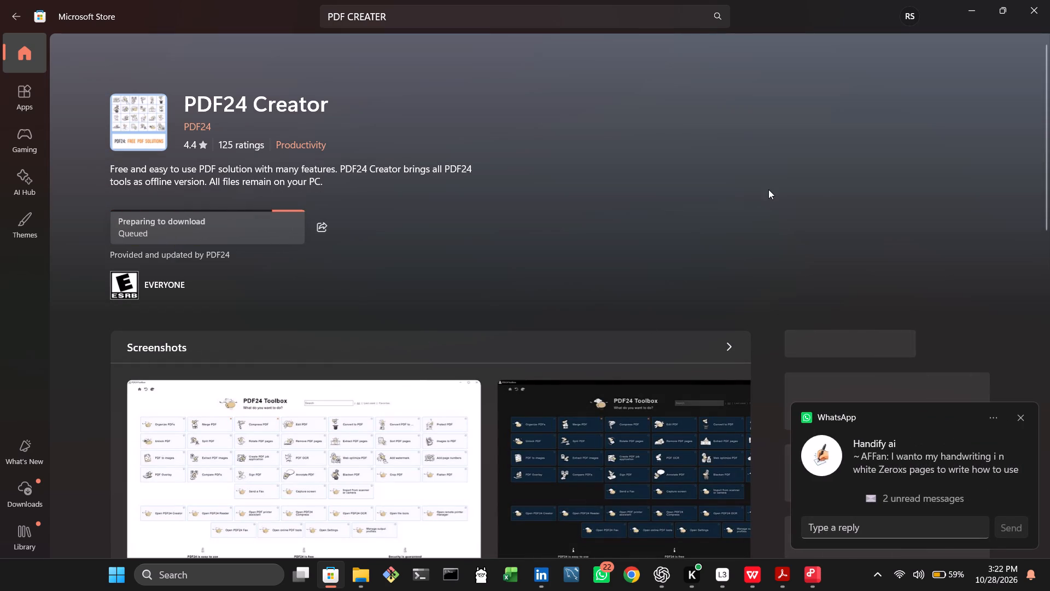
Examine PDF24 Creator's store page and its first two screenshots, and close the screenshot viewer.
drag(1048, 125, 1047, 153)
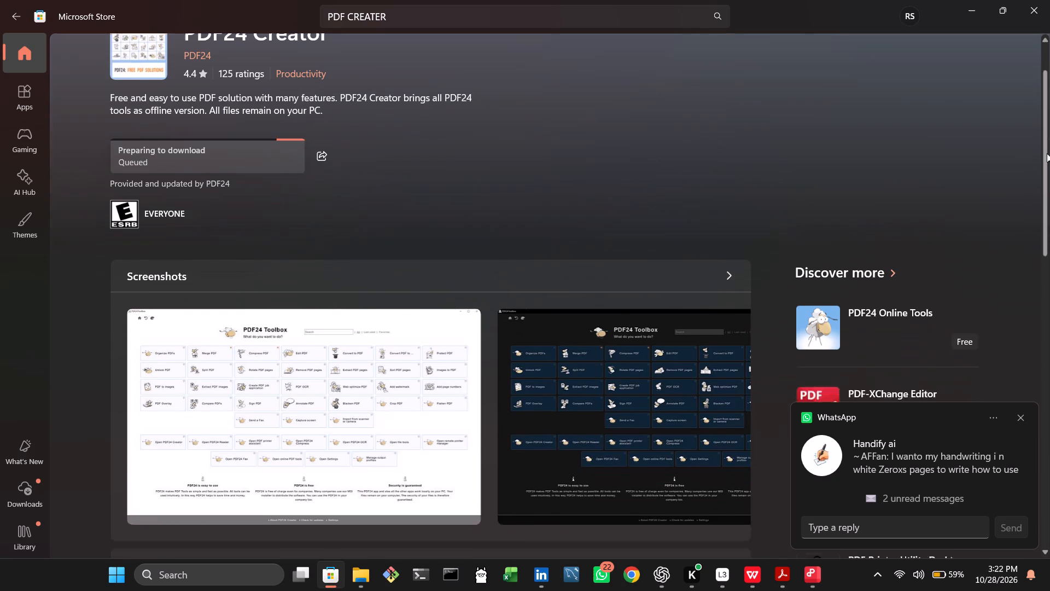
drag(1047, 153, 1040, 192)
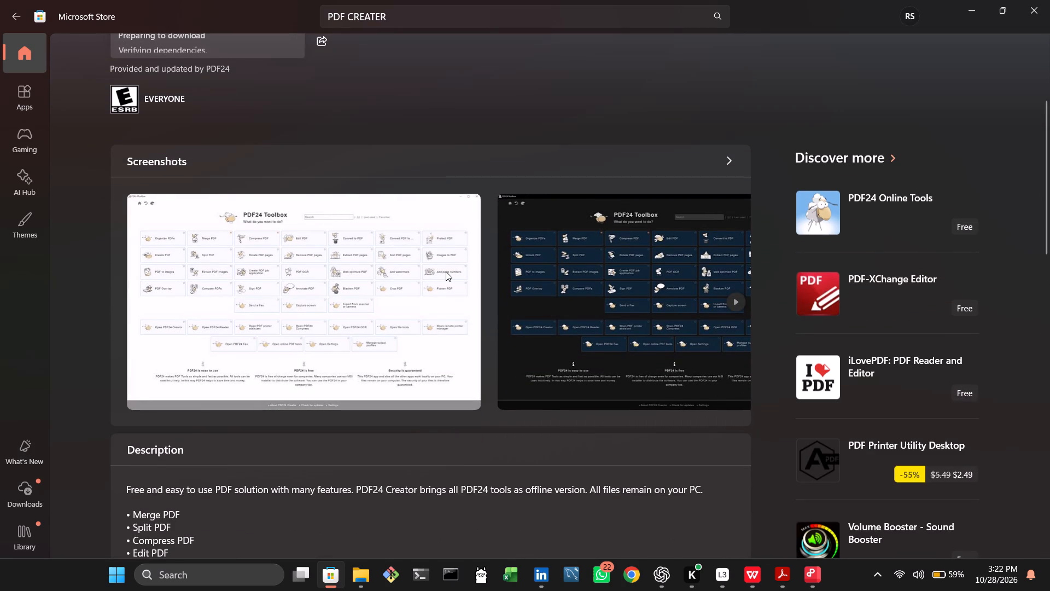
triple_click(446, 271)
click(446, 271)
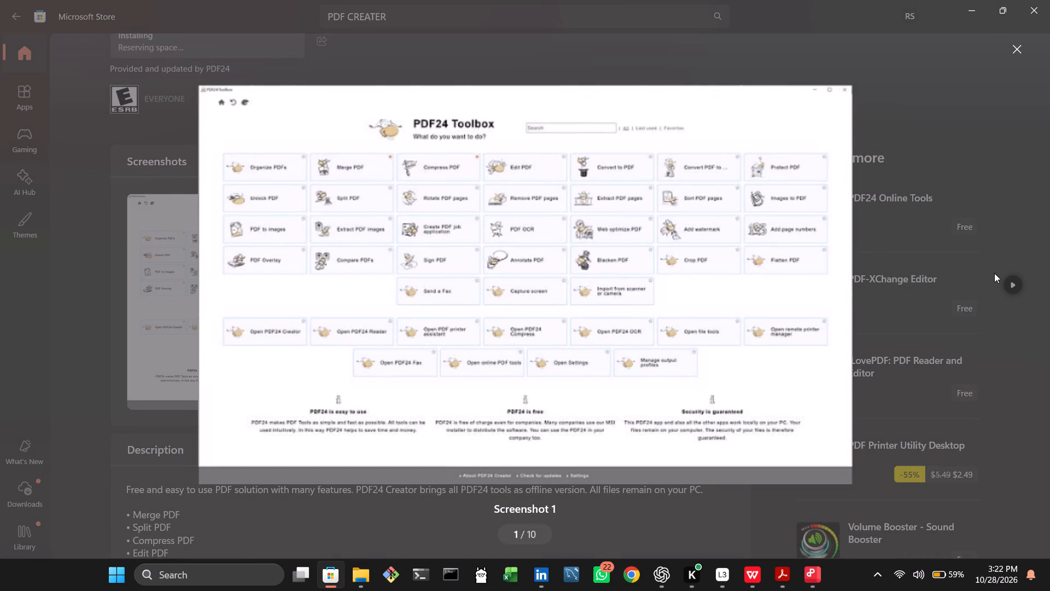
click(1014, 283)
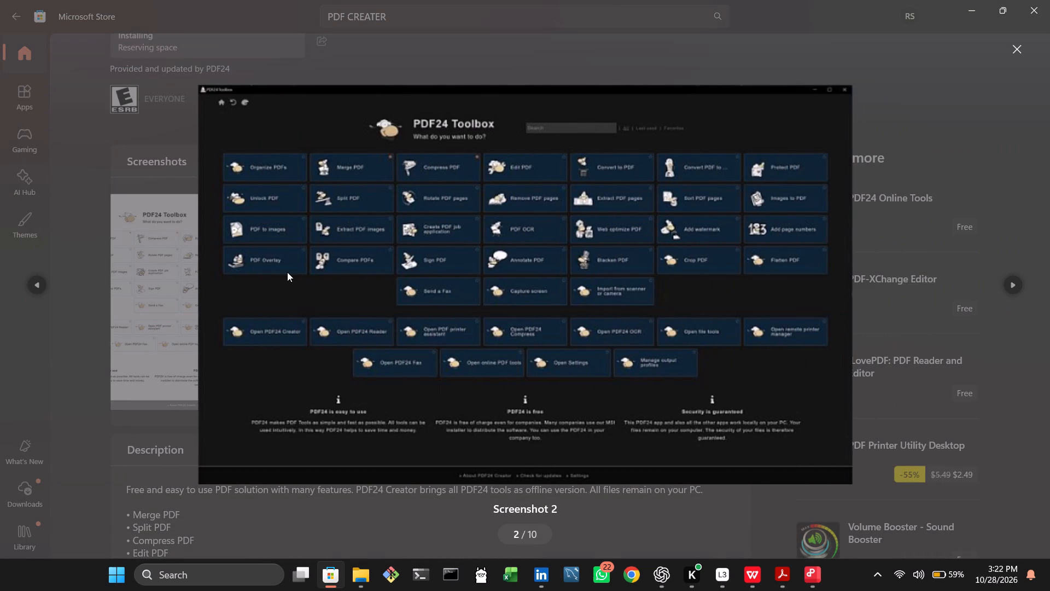
click(38, 282)
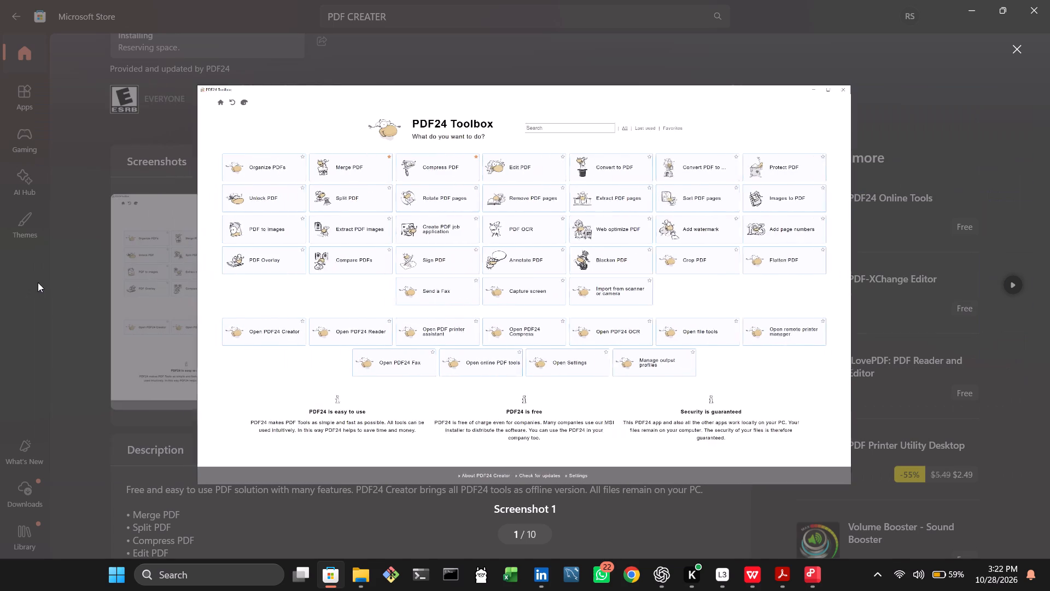
click(1013, 287)
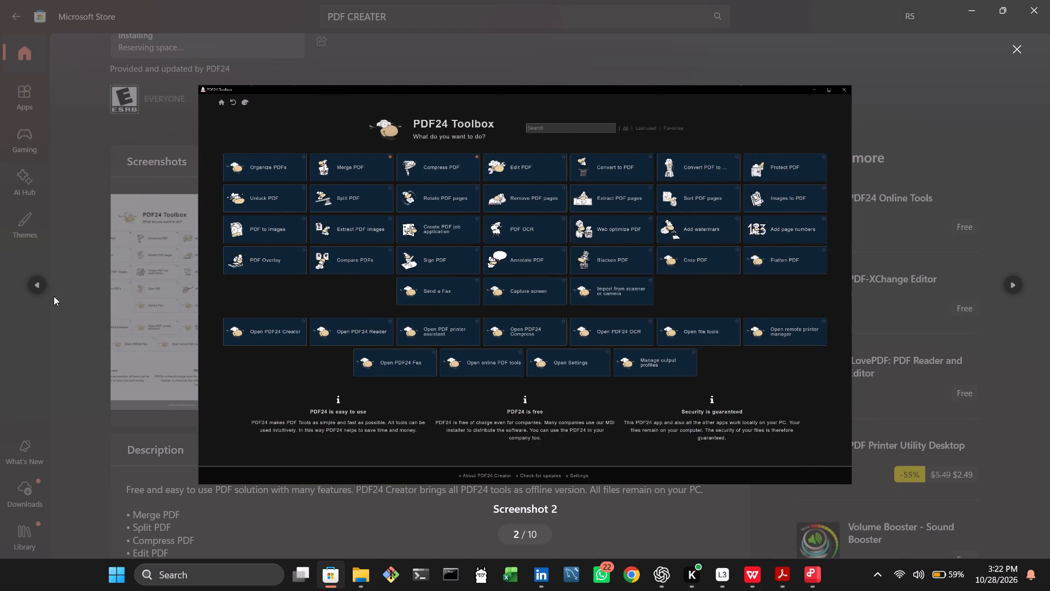
click(33, 293)
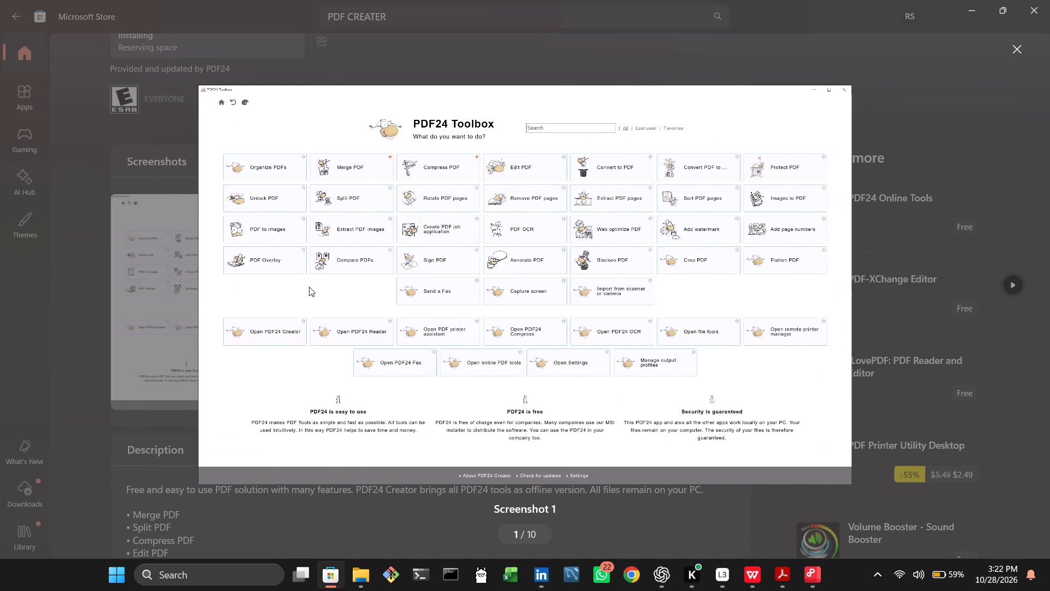
scroll(309, 287, right, 1)
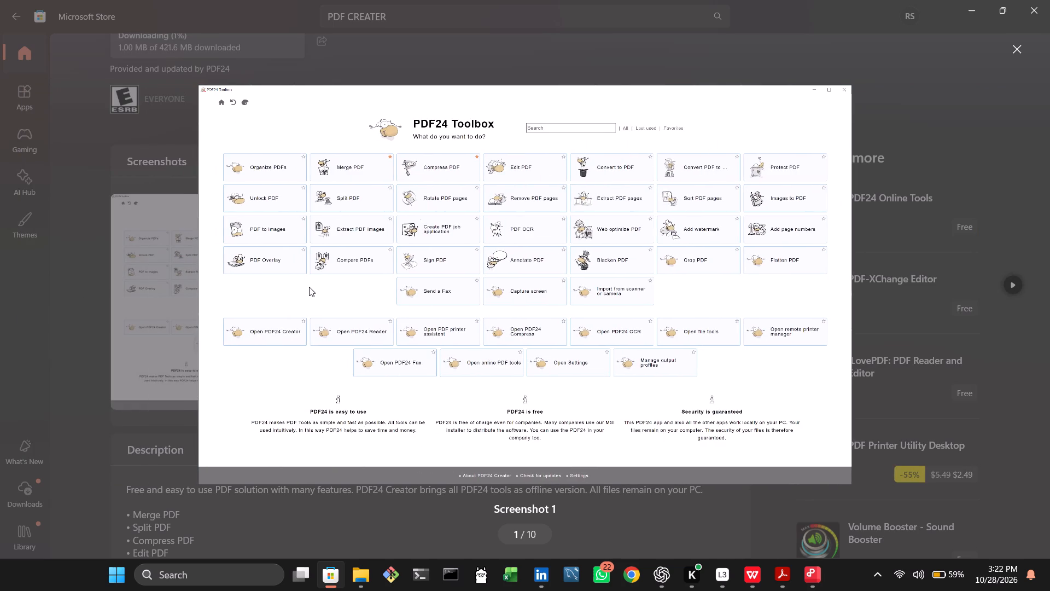
click(159, 165)
click(1017, 55)
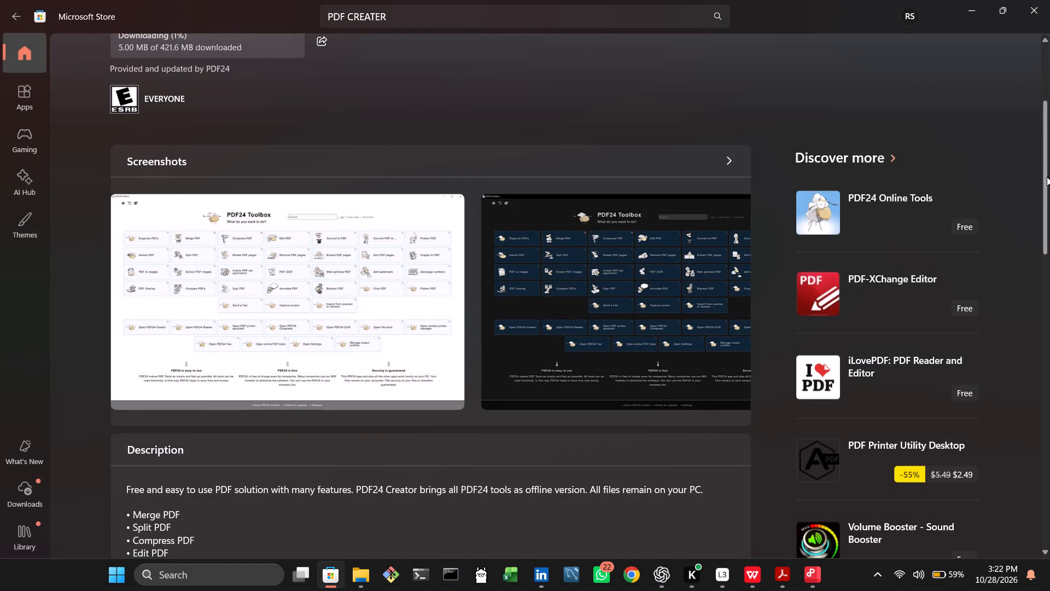
drag(1045, 177, 1049, 129)
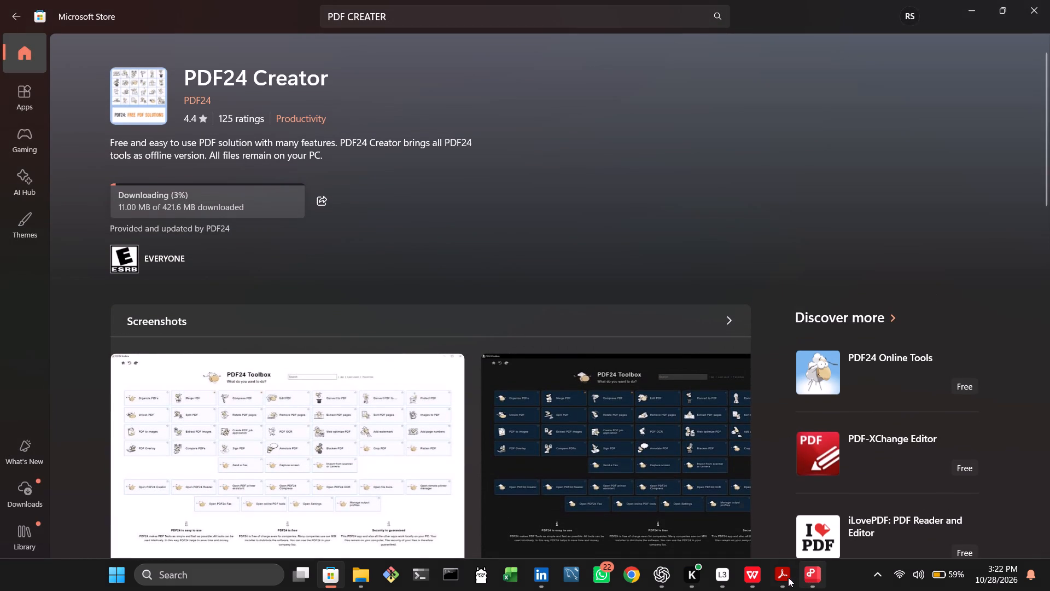
Switch to Adobe Acrobat and try to place a text cursor around the (DAVANGERE UNIVERSITY) line on the cover page.
click(782, 578)
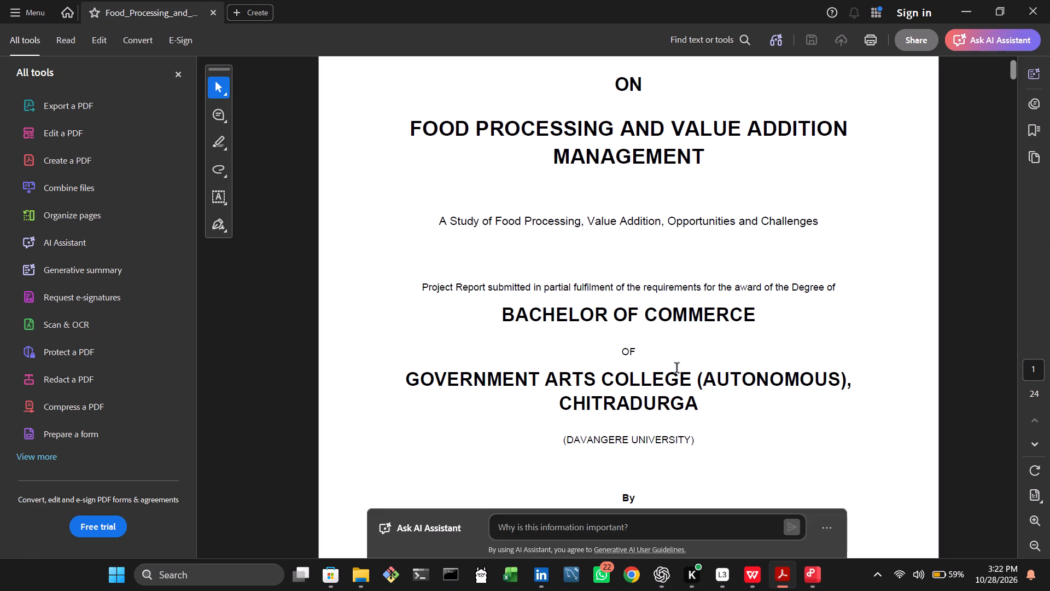
click(701, 439)
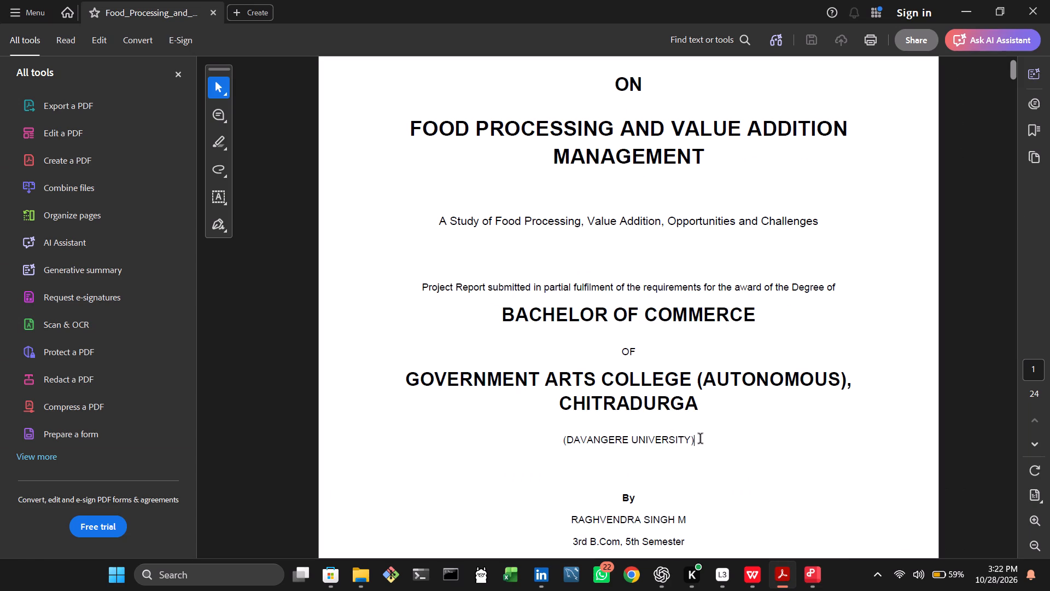
key(Right)
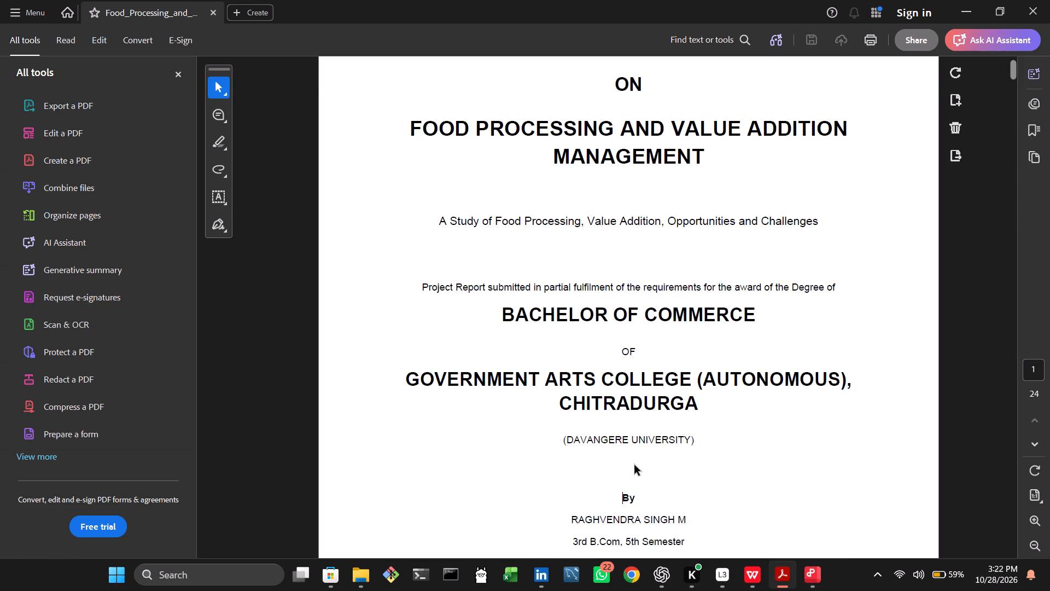
double_click(634, 463)
click(612, 455)
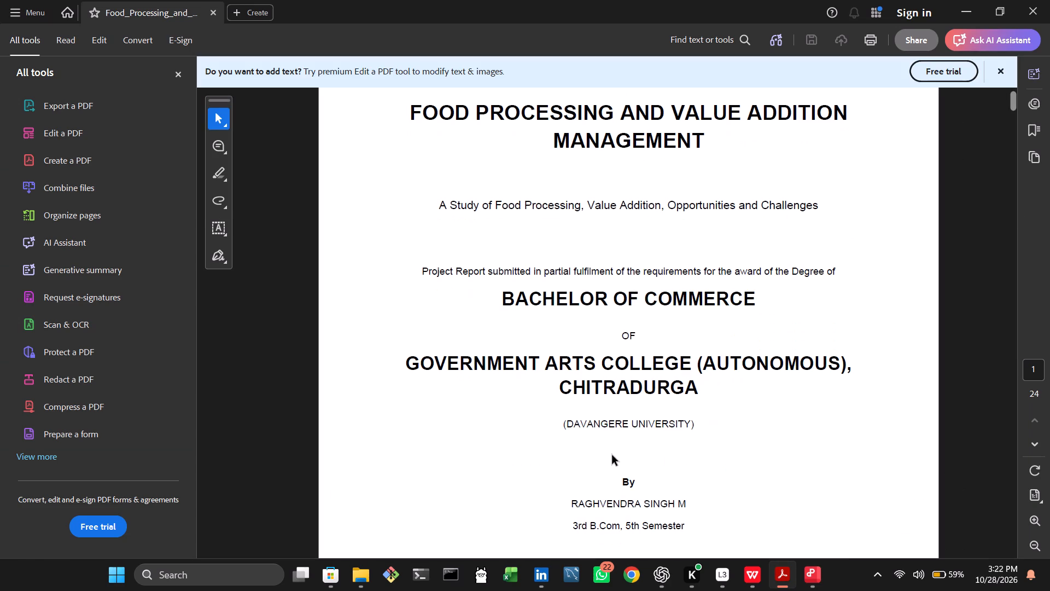
click(705, 422)
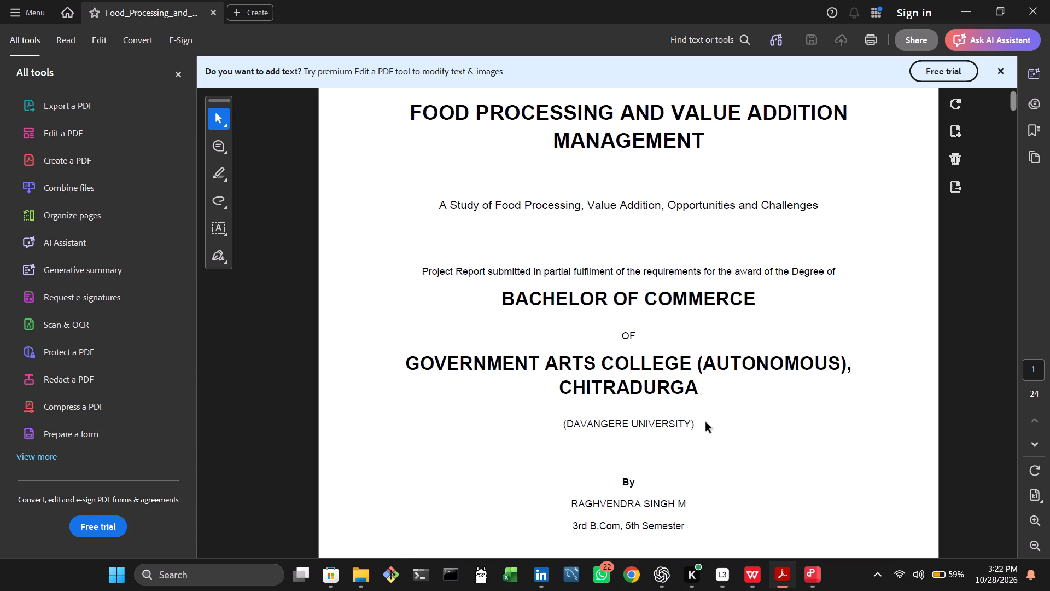
click(704, 417)
key(Down)
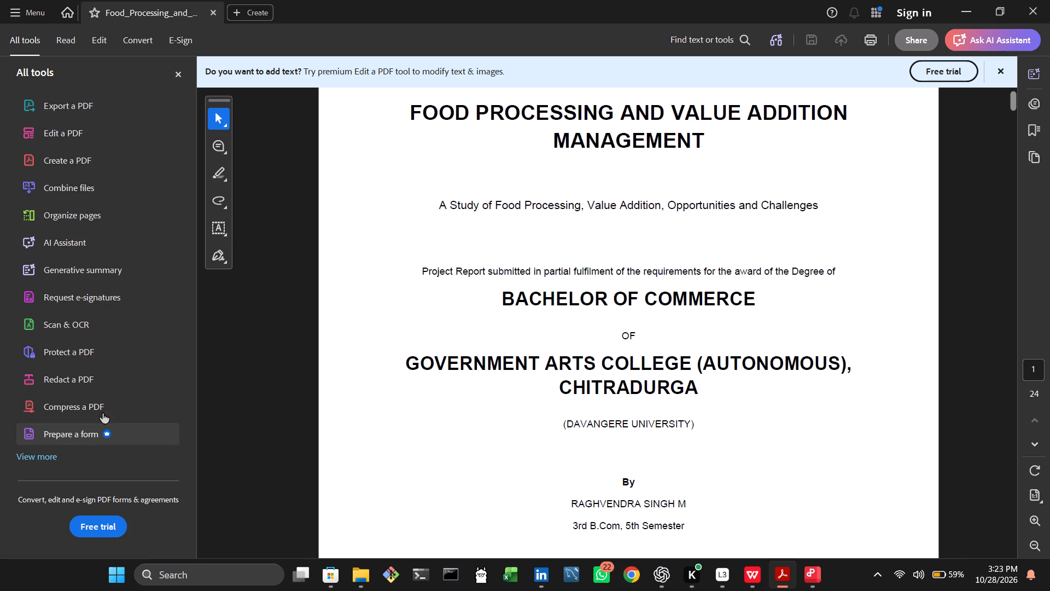
Expand the full list of PDF tools to see which ones are available.
click(38, 456)
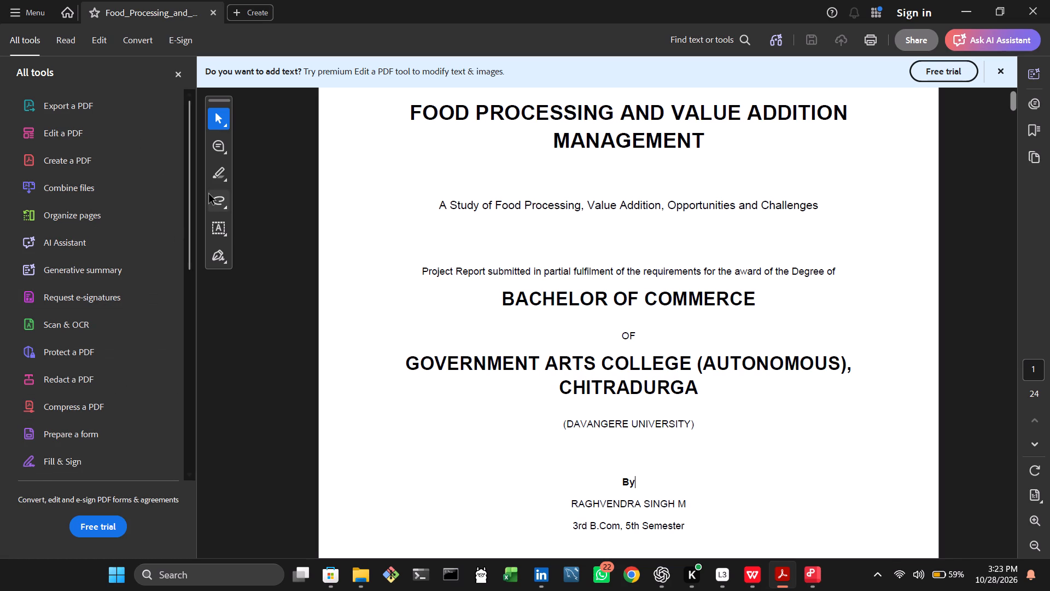
drag(191, 187, 231, 107)
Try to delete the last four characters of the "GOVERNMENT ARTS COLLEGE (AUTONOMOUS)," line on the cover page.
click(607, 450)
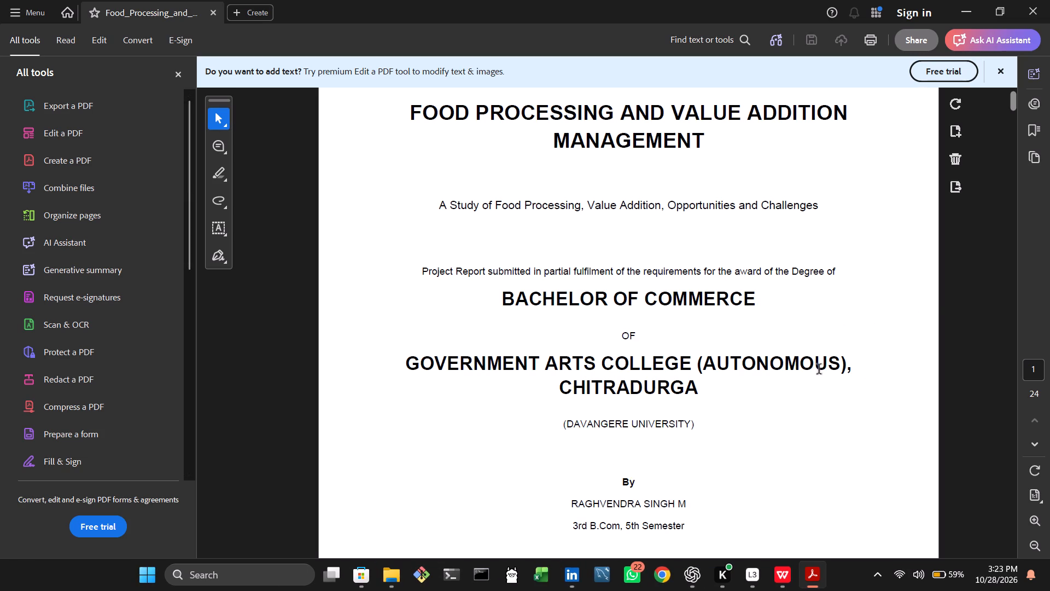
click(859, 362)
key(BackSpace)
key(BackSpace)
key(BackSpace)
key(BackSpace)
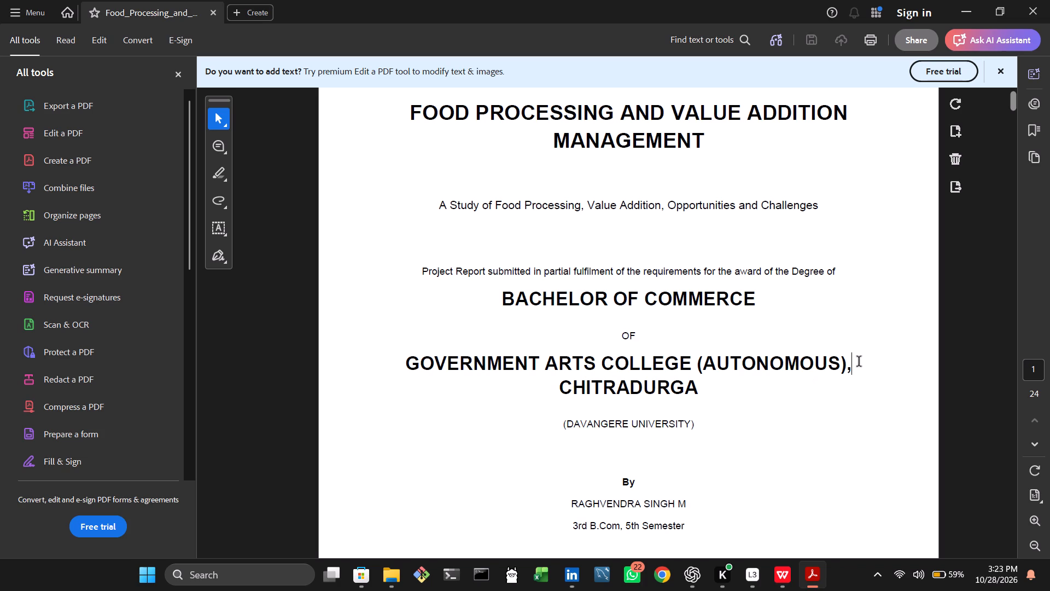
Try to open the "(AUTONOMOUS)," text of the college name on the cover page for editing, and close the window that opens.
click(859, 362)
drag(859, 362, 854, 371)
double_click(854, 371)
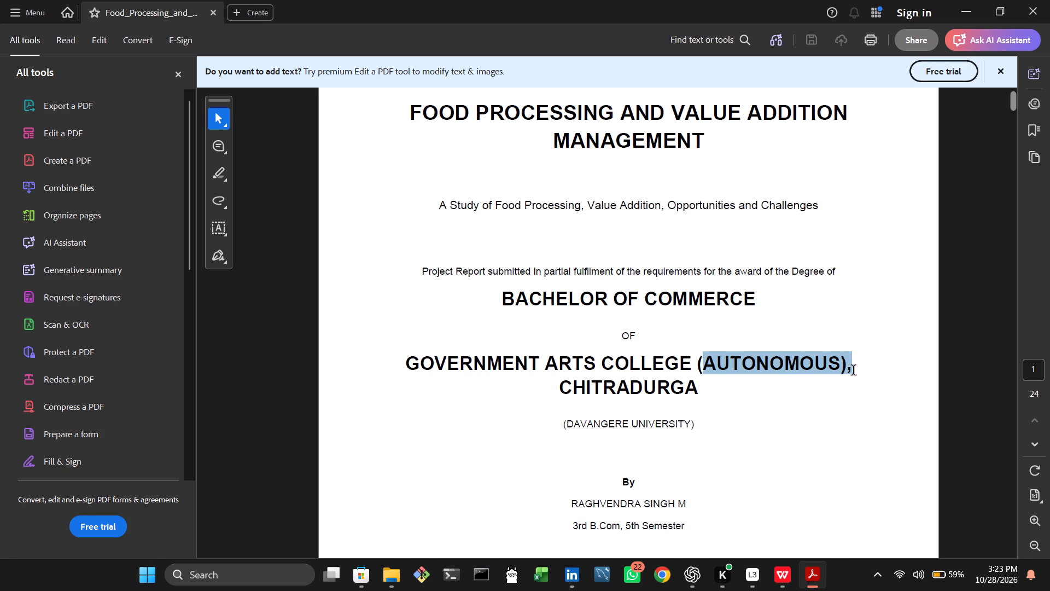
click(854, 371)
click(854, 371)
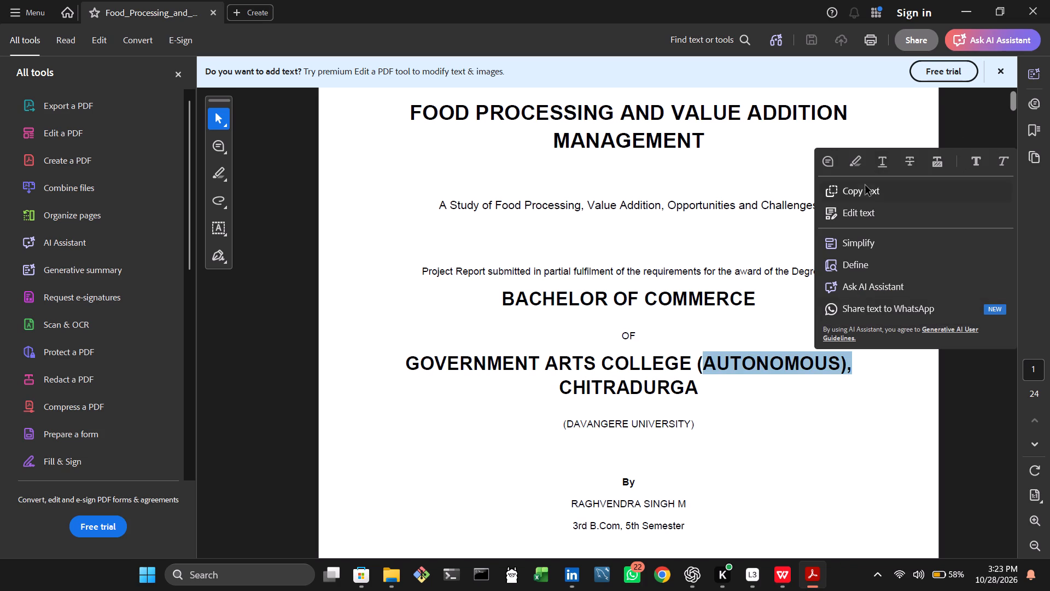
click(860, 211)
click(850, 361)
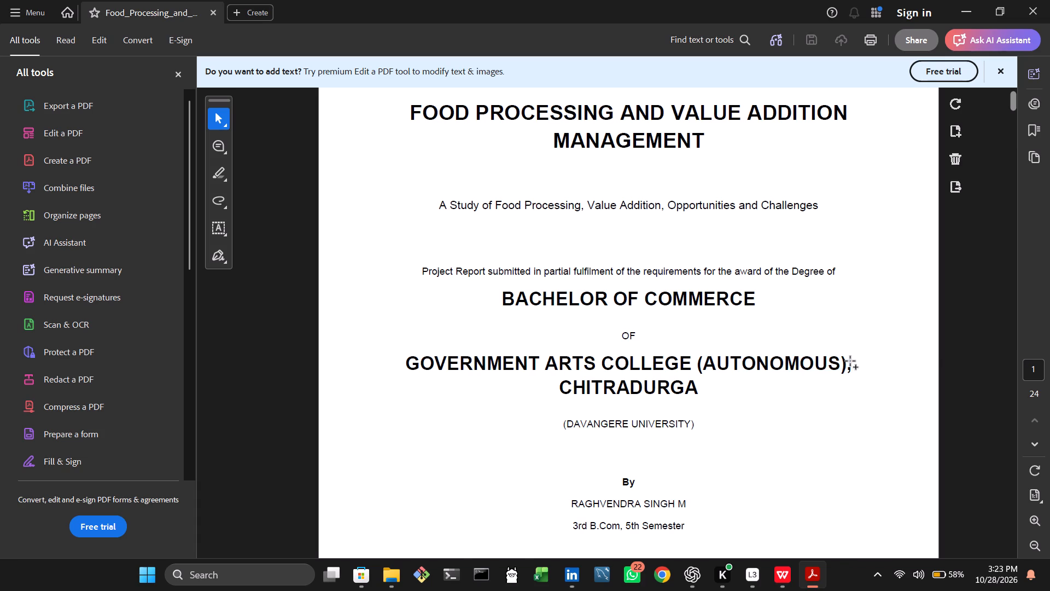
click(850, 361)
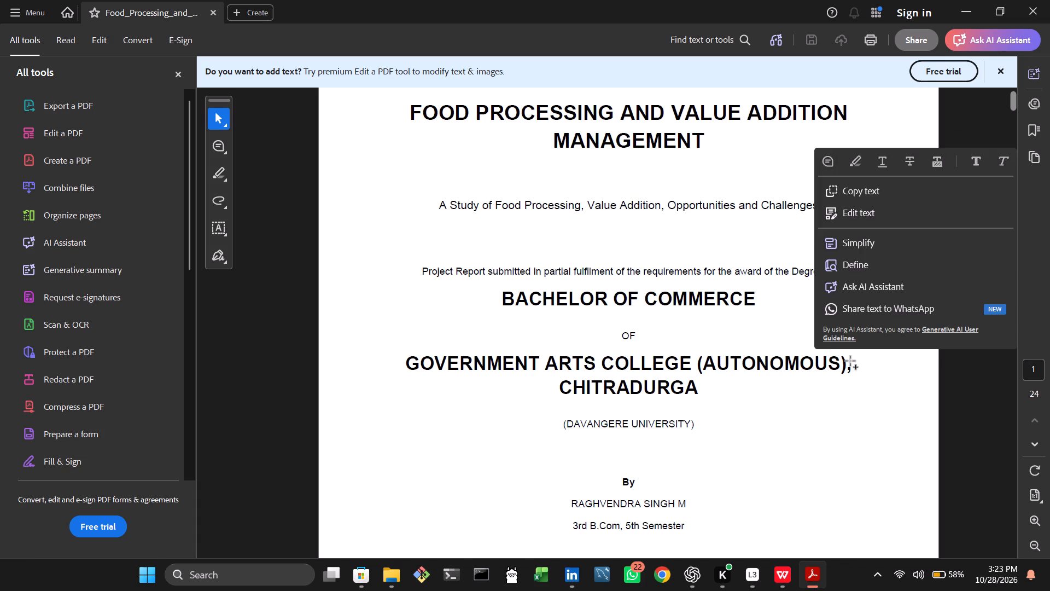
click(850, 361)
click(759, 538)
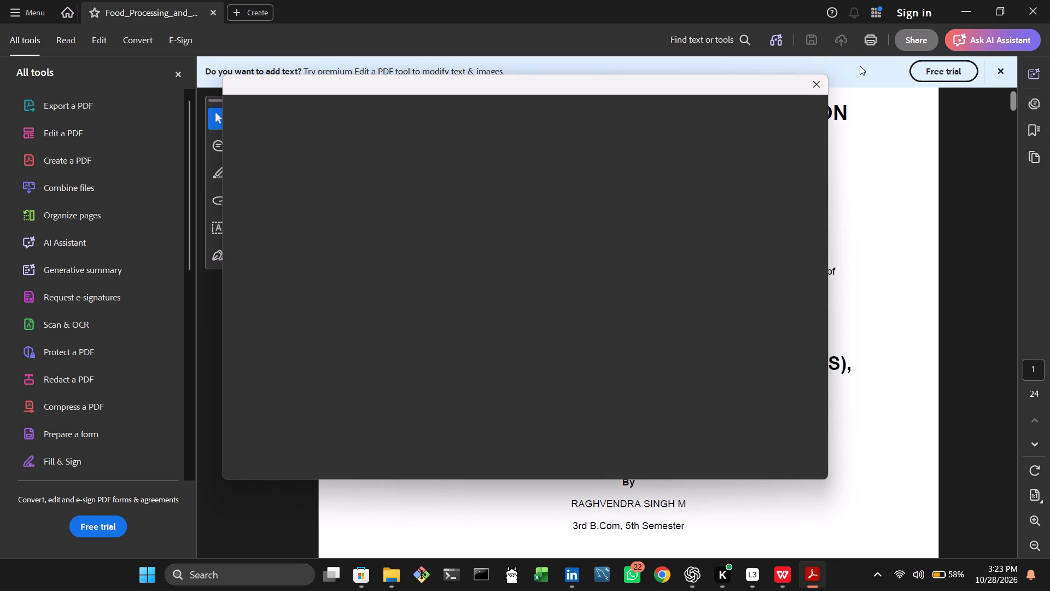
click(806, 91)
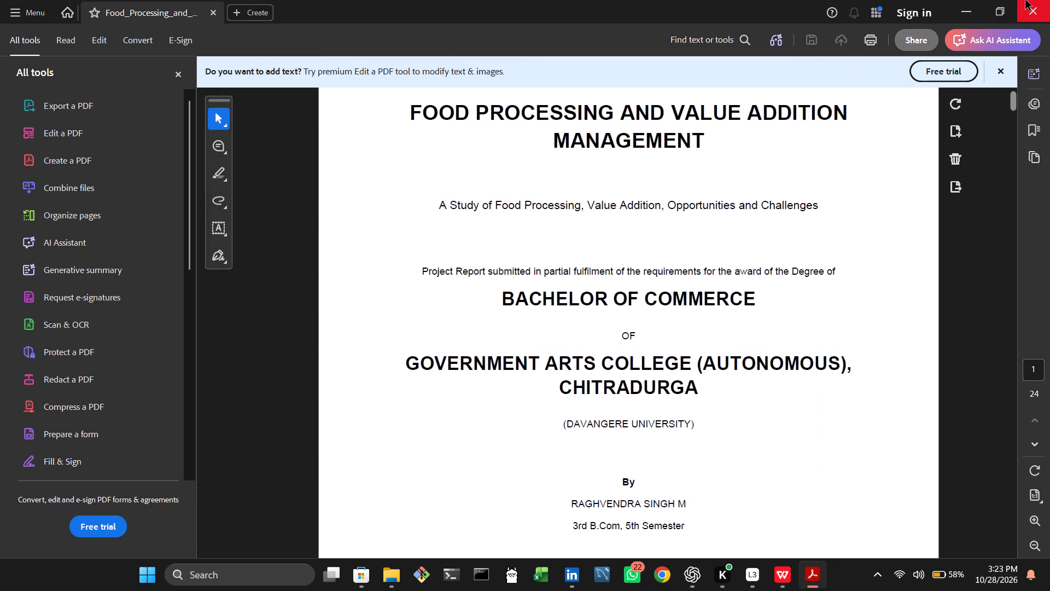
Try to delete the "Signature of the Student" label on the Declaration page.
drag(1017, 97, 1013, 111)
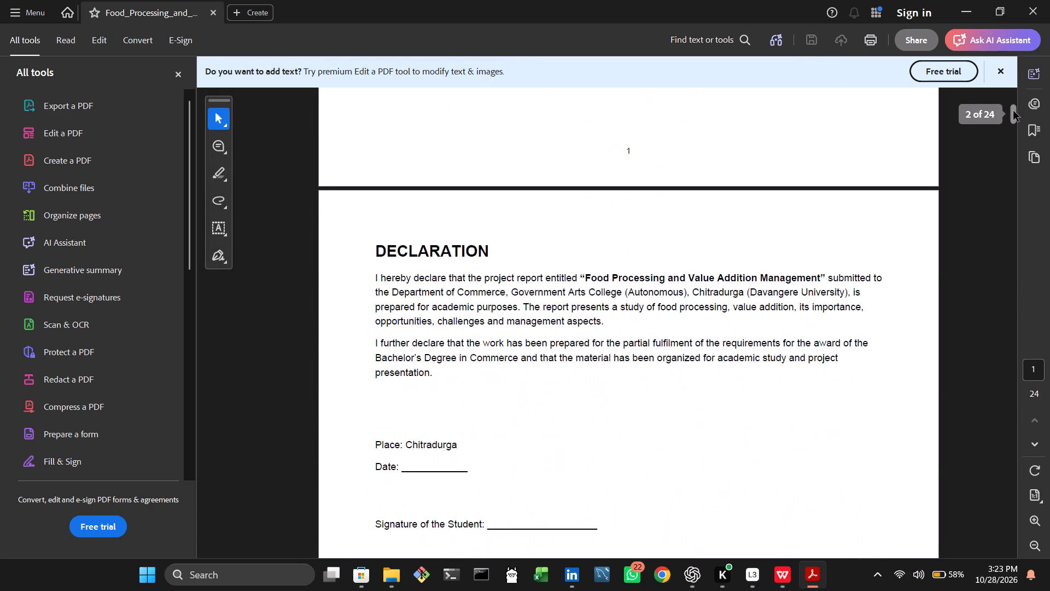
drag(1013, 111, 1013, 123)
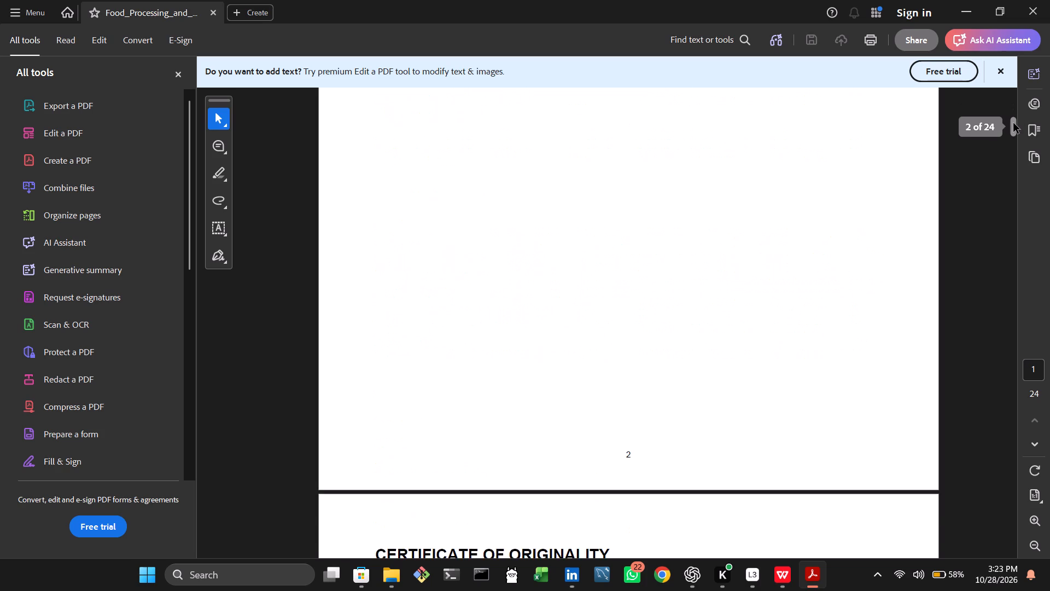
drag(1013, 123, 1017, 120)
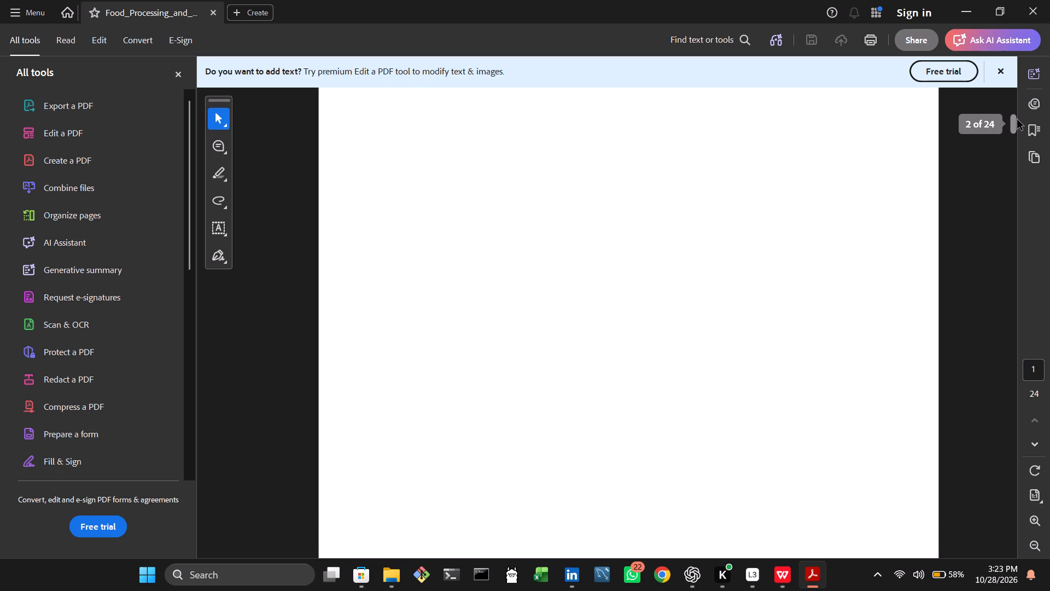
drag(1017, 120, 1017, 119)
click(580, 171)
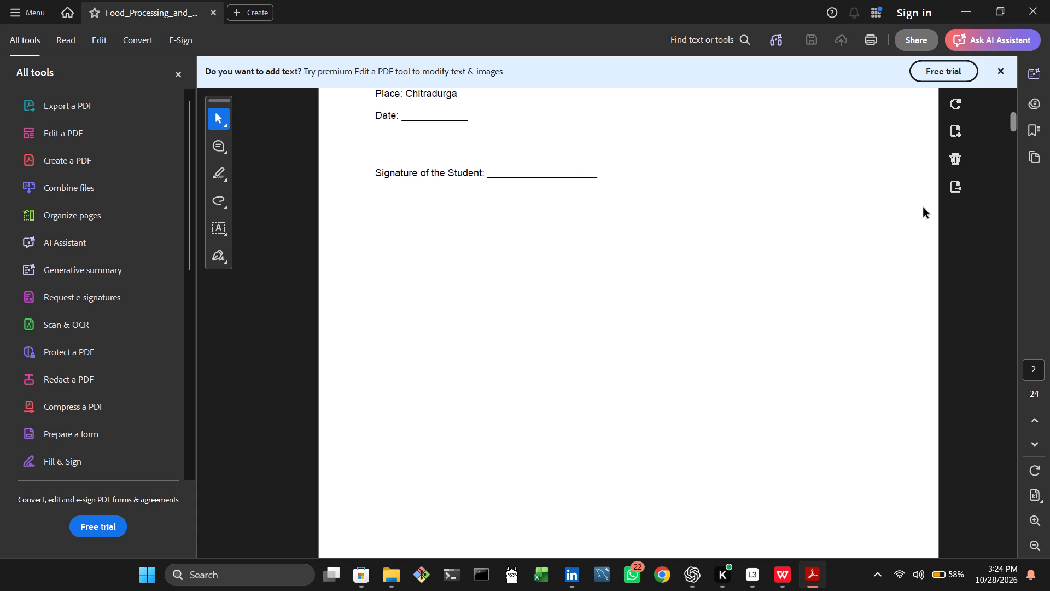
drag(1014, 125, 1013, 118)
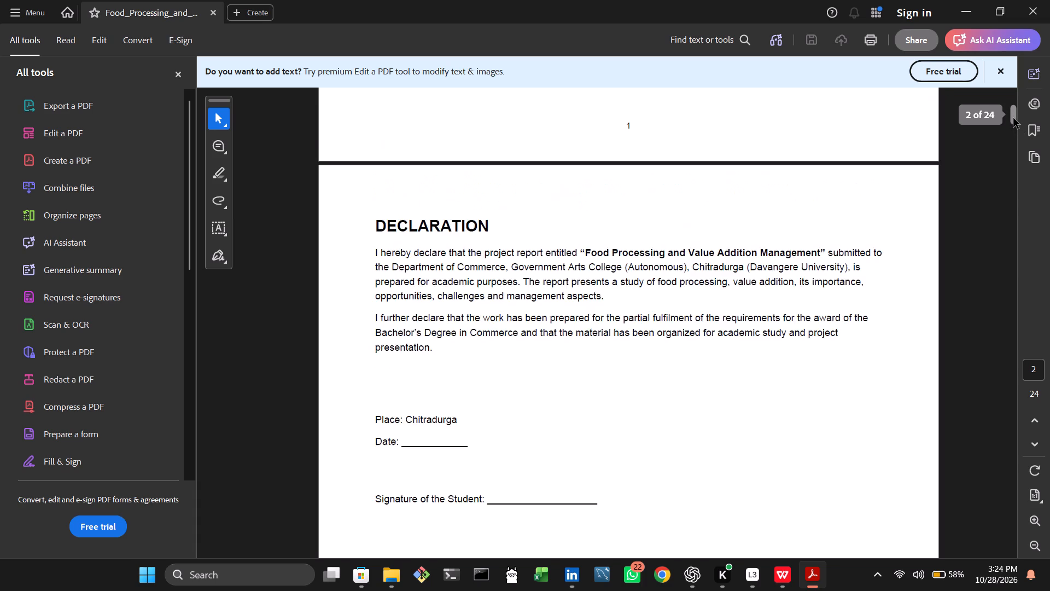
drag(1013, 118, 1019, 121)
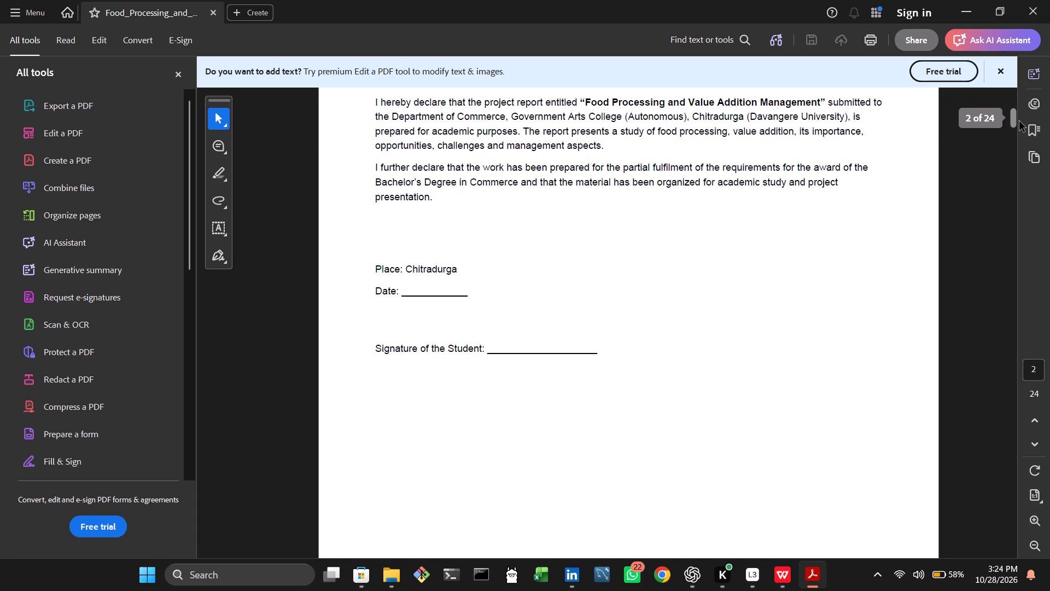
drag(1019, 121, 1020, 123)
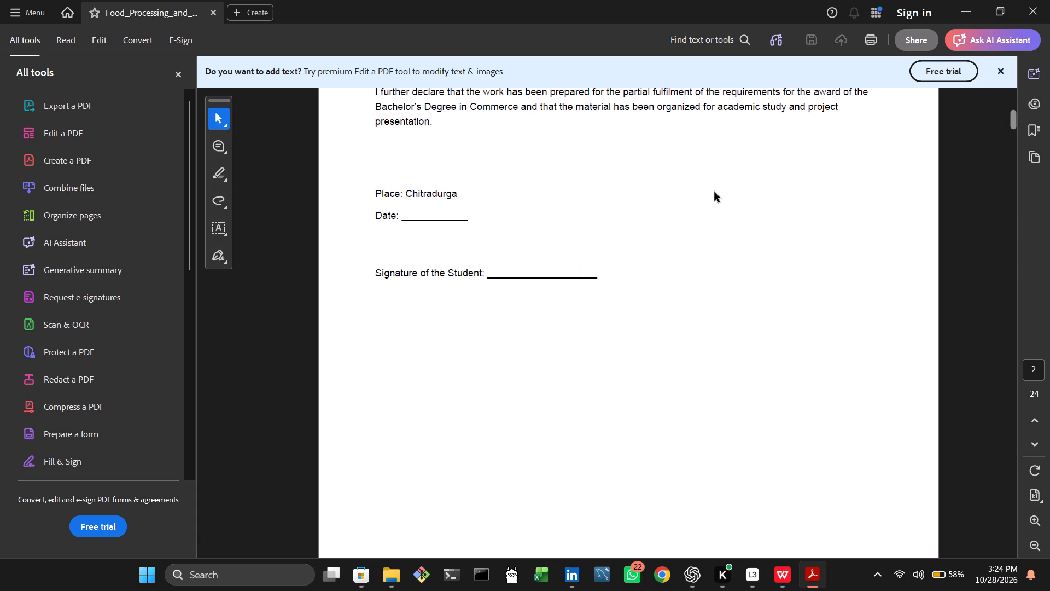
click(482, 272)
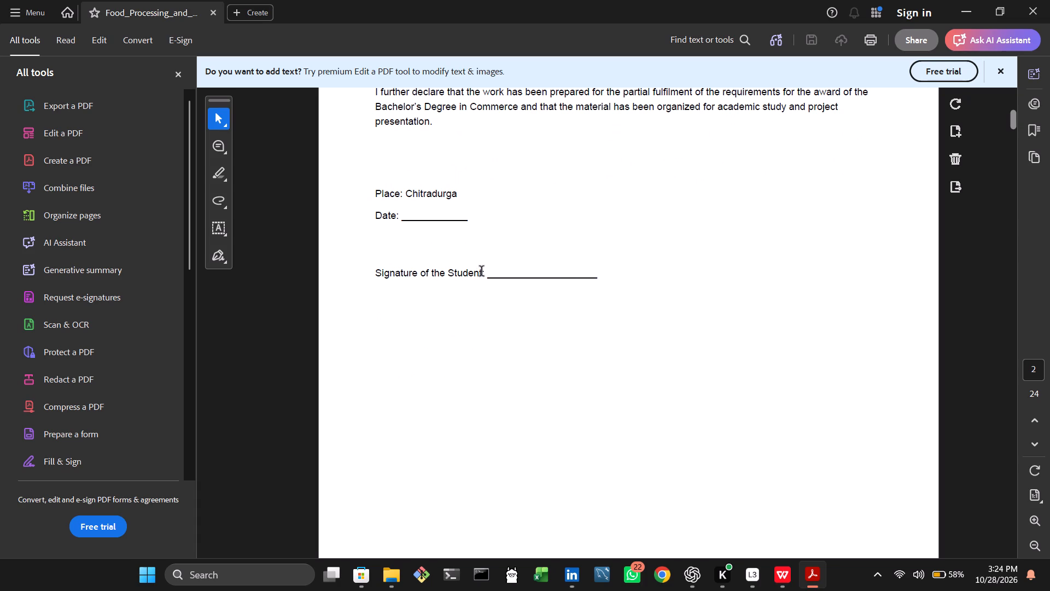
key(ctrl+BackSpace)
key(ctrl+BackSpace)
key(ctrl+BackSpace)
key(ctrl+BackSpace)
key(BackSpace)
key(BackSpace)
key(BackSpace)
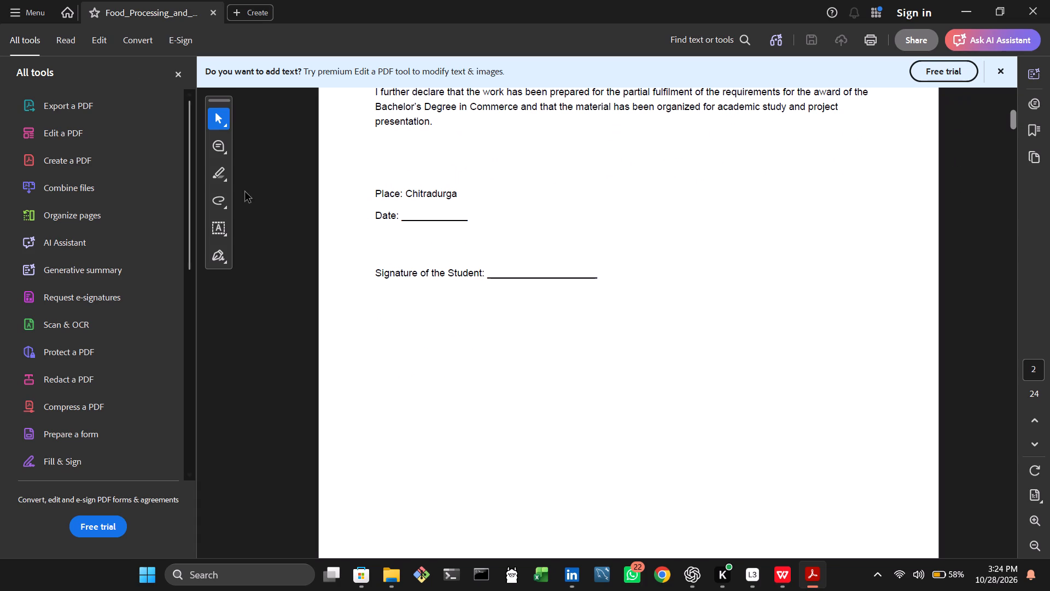
Close Adobe Acrobat to return to WPS Office, and dismiss the Select Source File dialog.
click(1047, 1)
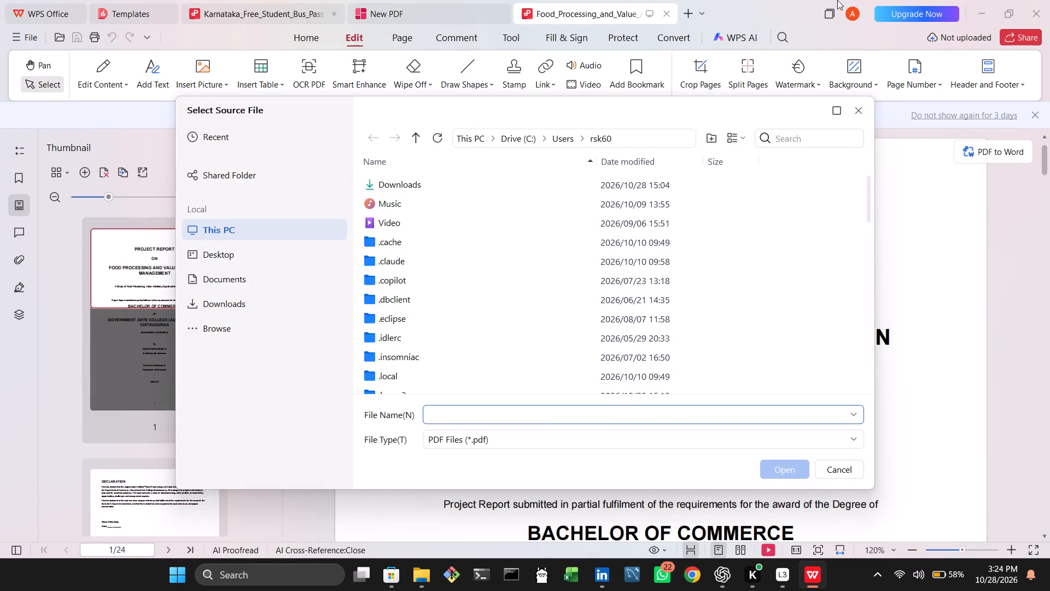
click(853, 118)
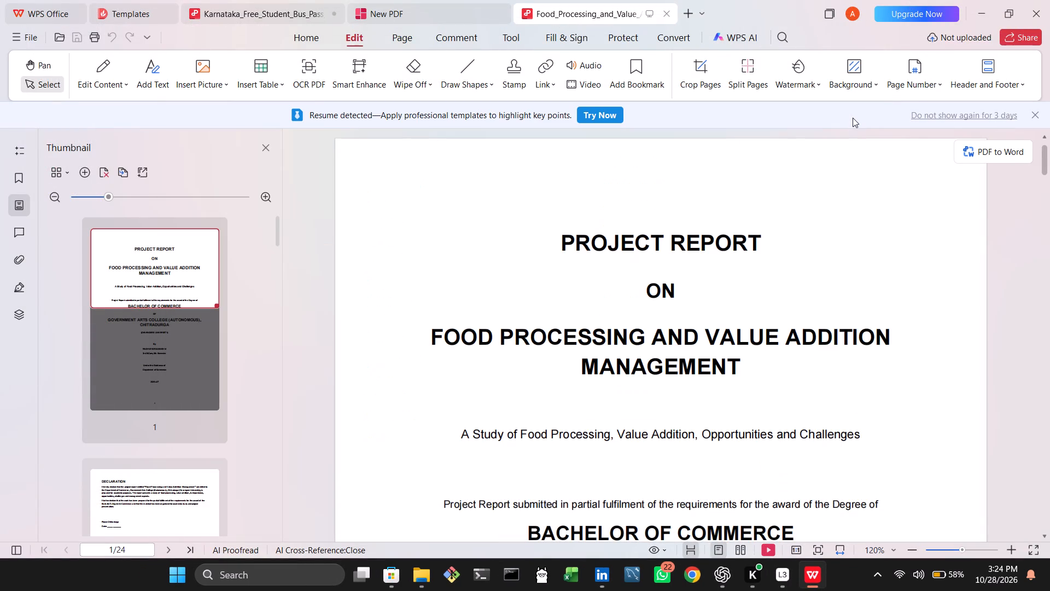
Replace the "Signature of the Student" label on the Declaration page with "NAME OF STUDENT ", keeping the colon and blank line.
drag(1048, 161, 1048, 168)
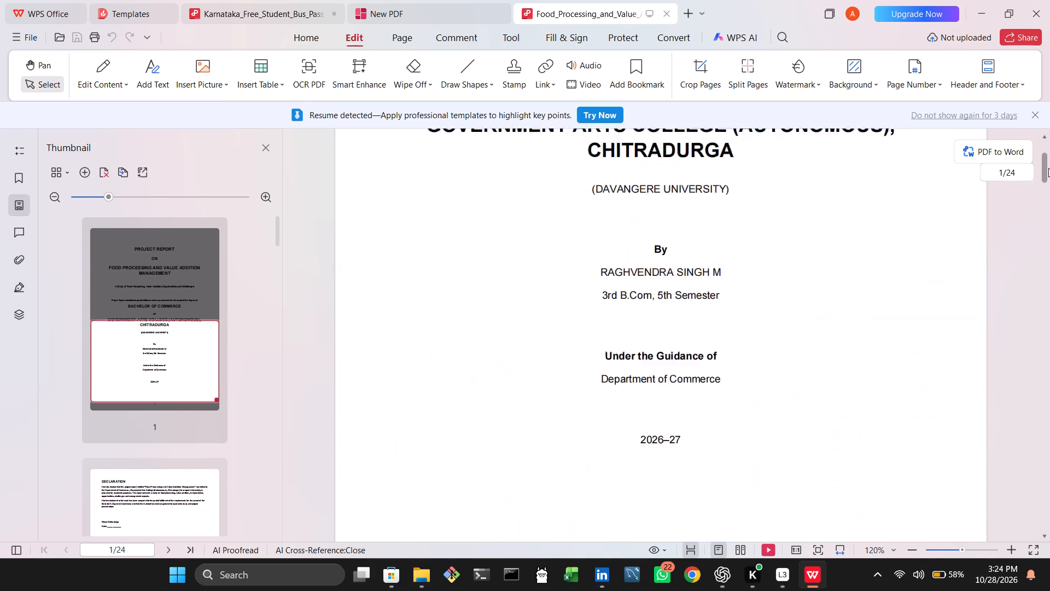
drag(1048, 168, 1048, 161)
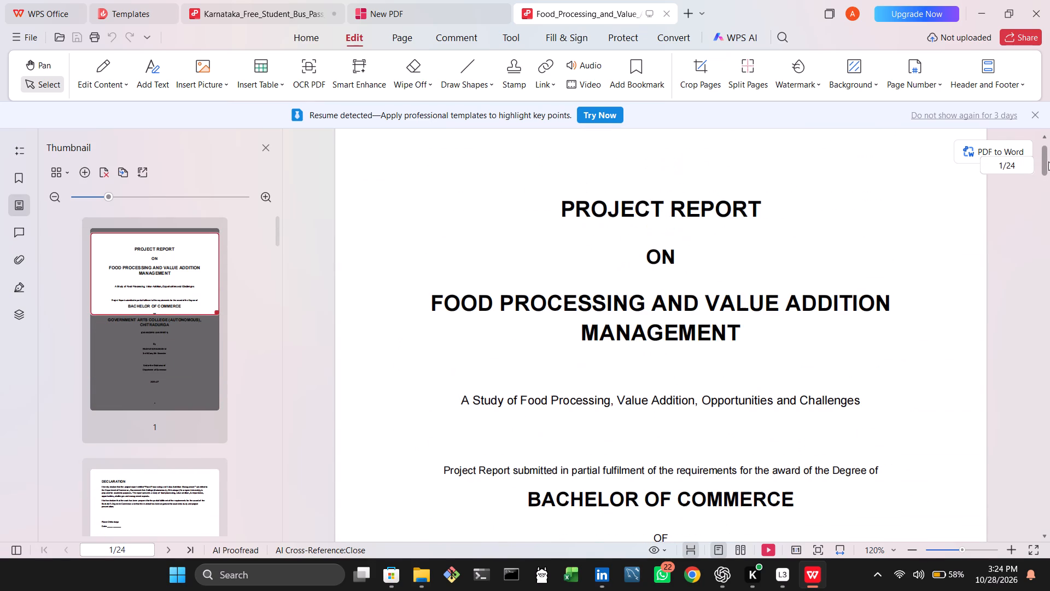
drag(1048, 161, 1049, 169)
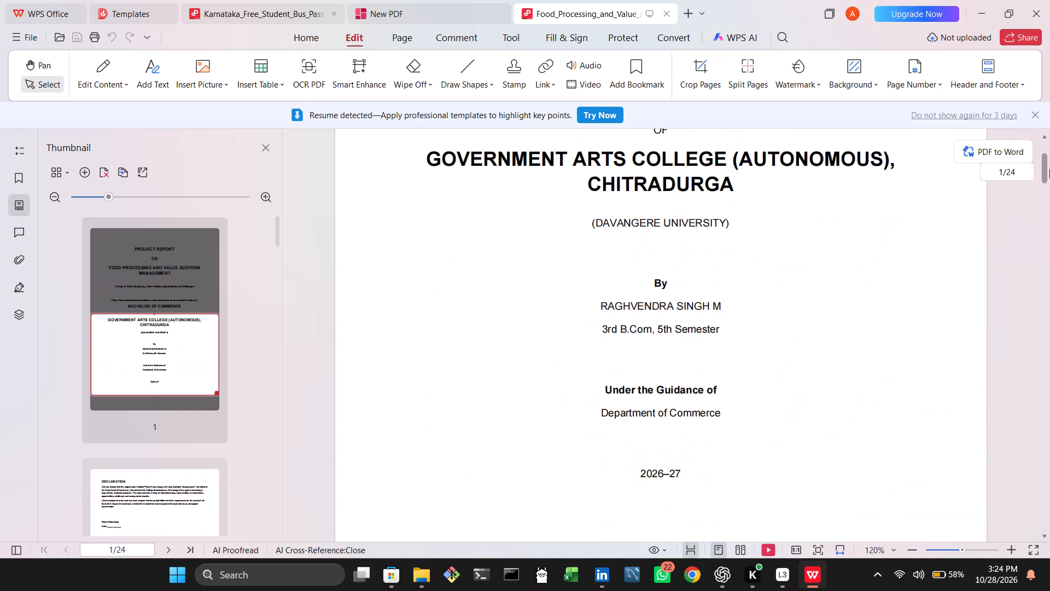
drag(1049, 169, 1049, 174)
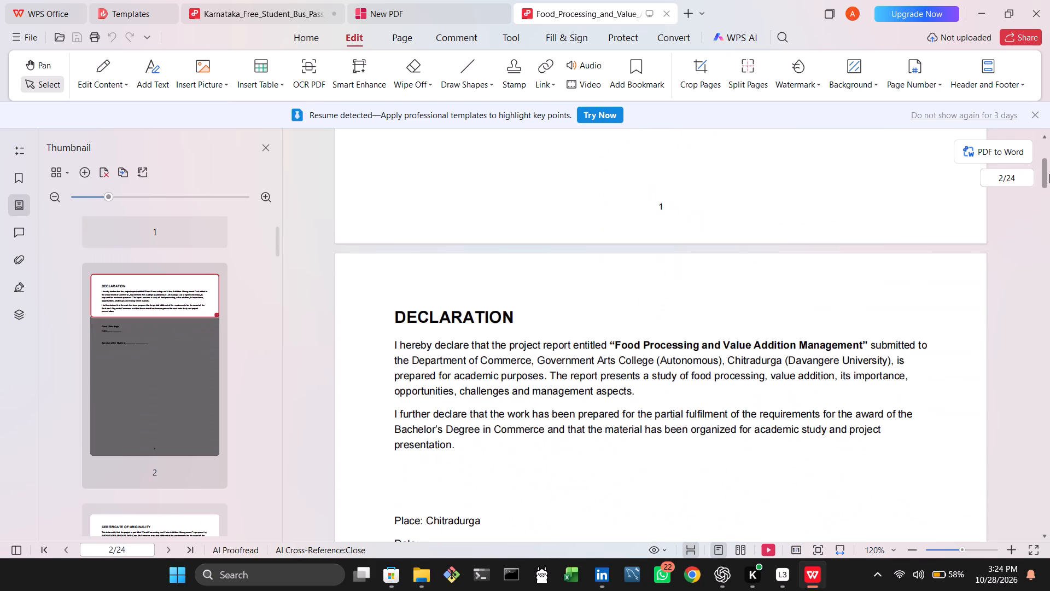
drag(1049, 174, 1049, 176)
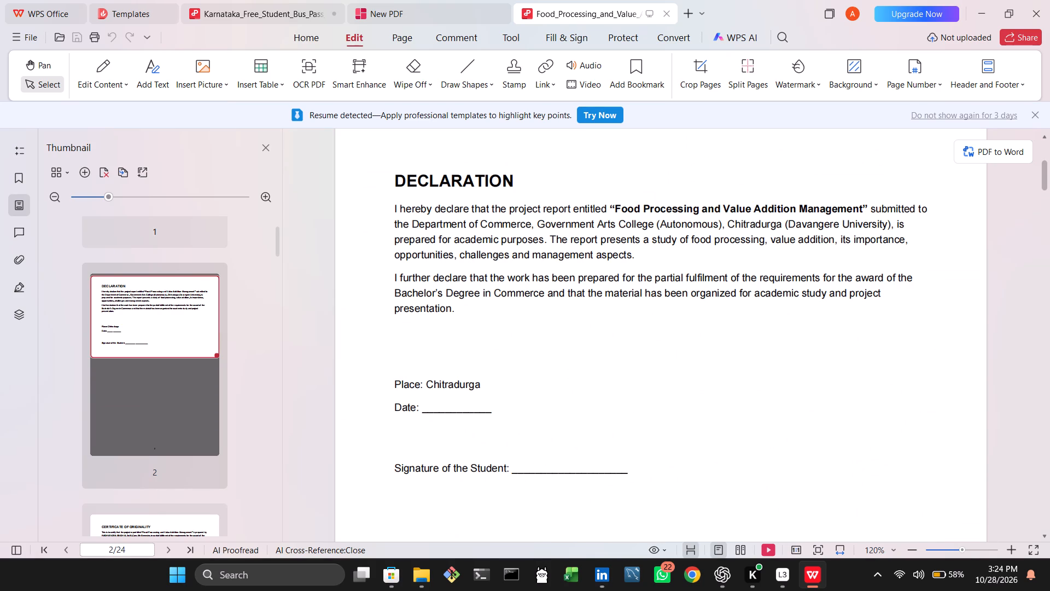
drag(506, 471, 404, 468)
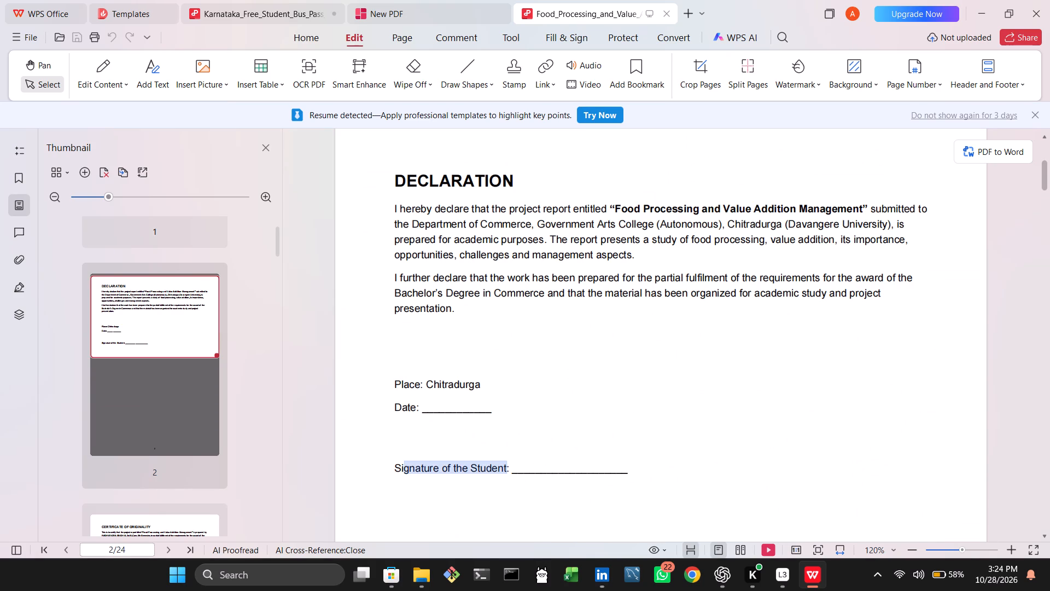
drag(404, 468, 378, 470)
key(BackSpace)
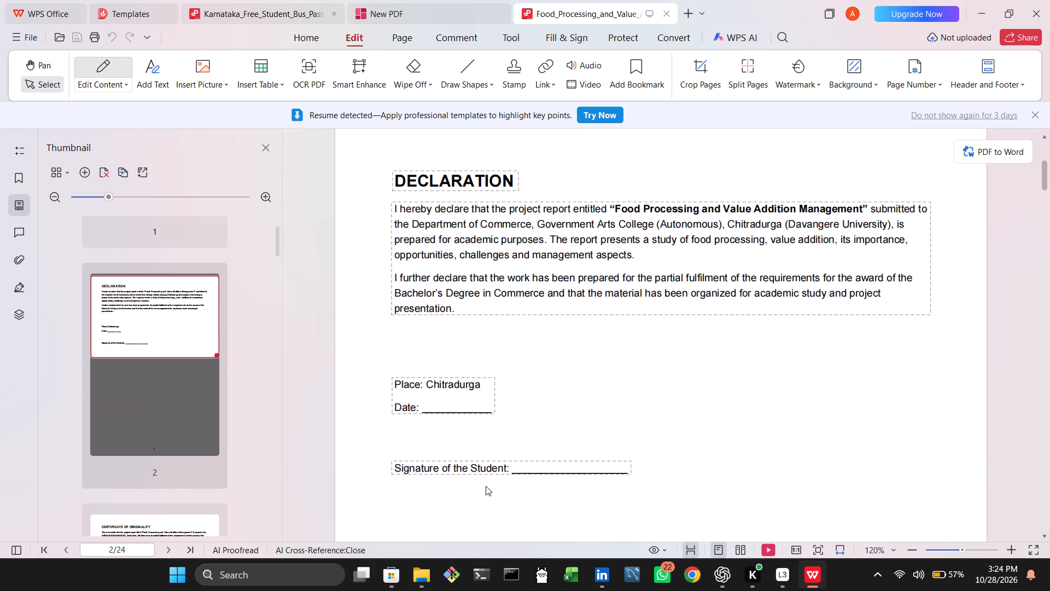
drag(506, 471, 419, 470)
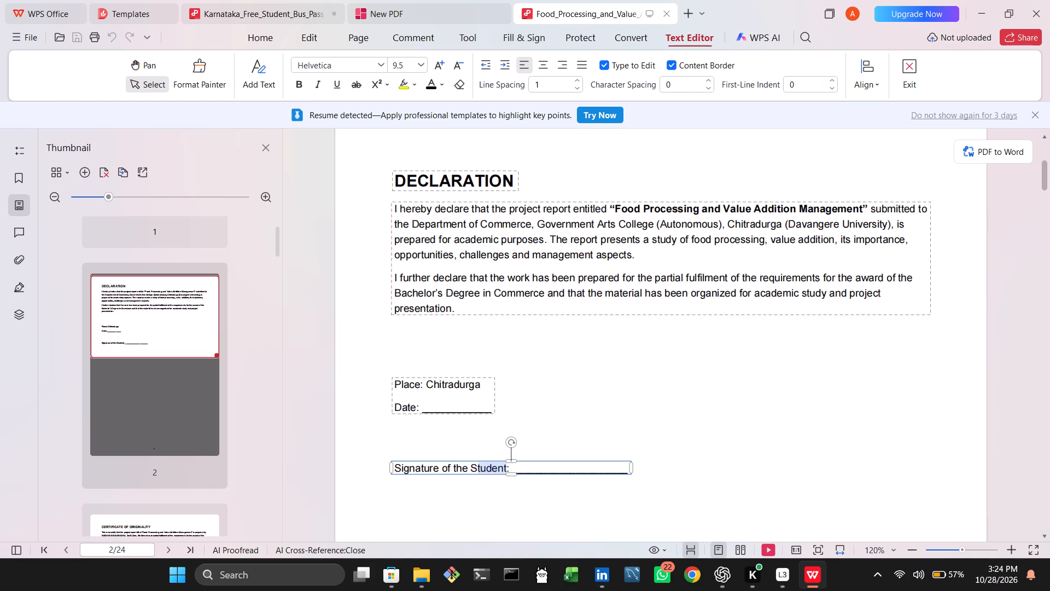
drag(419, 470, 395, 466)
key(BackSpace)
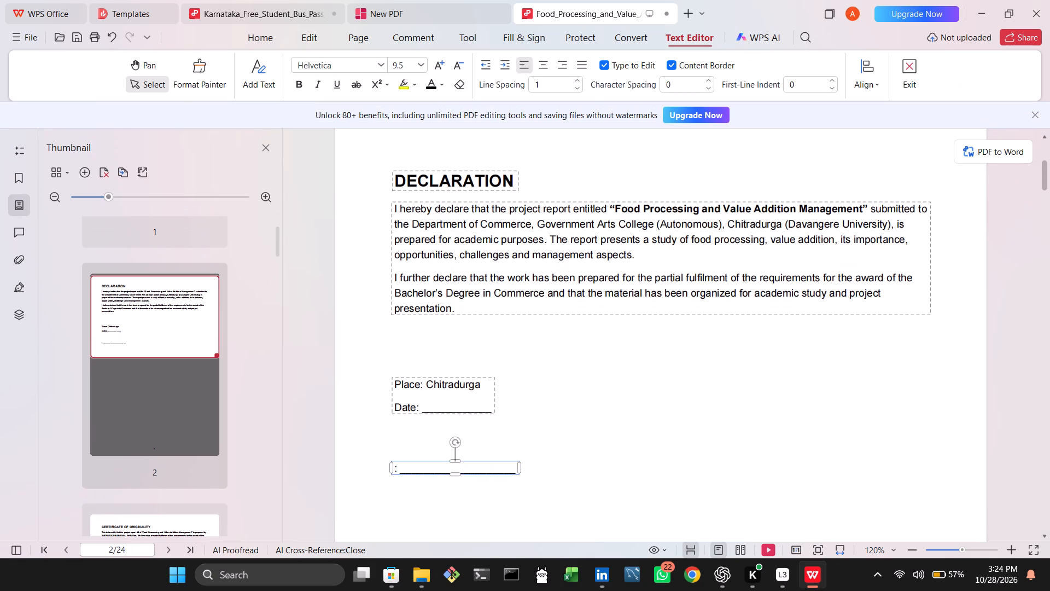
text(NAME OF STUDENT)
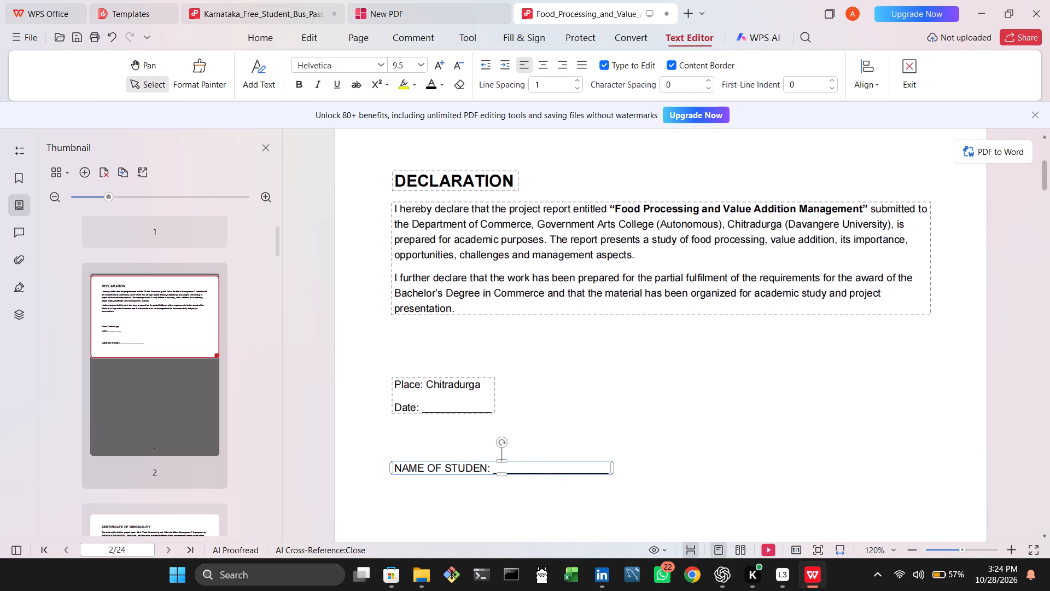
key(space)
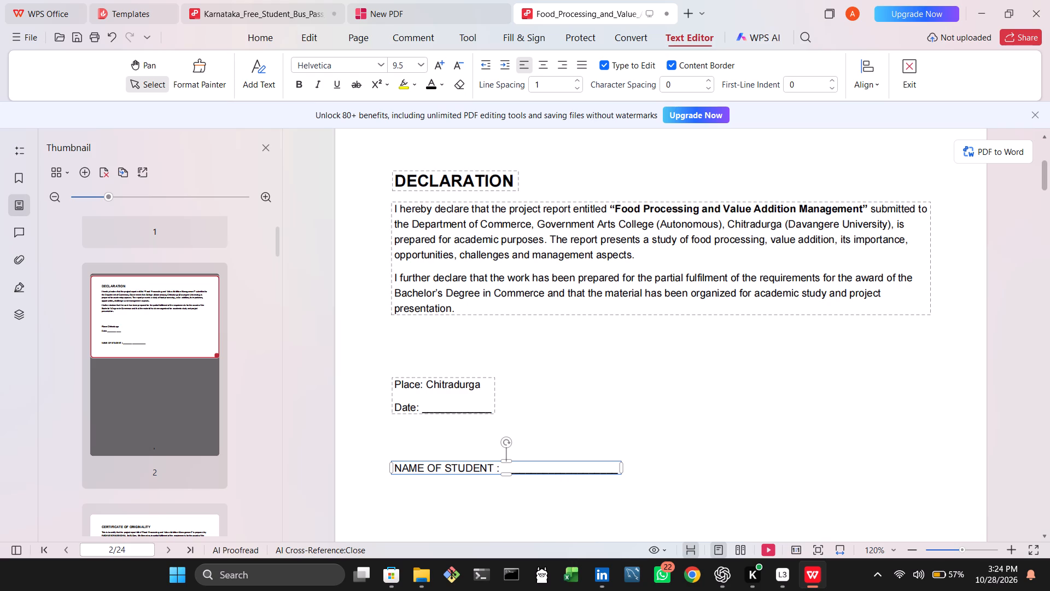
Insert the student's name in capitals within the blank line after "NAME OF STUDENT :", a few underscores in, and deselect the text box.
click(546, 470)
click(757, 386)
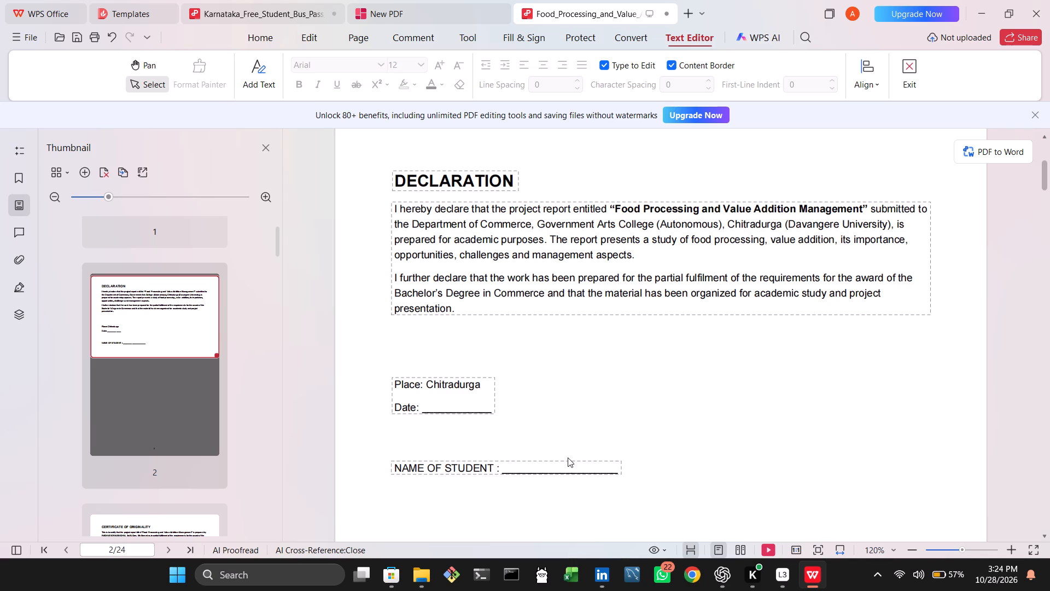
click(528, 470)
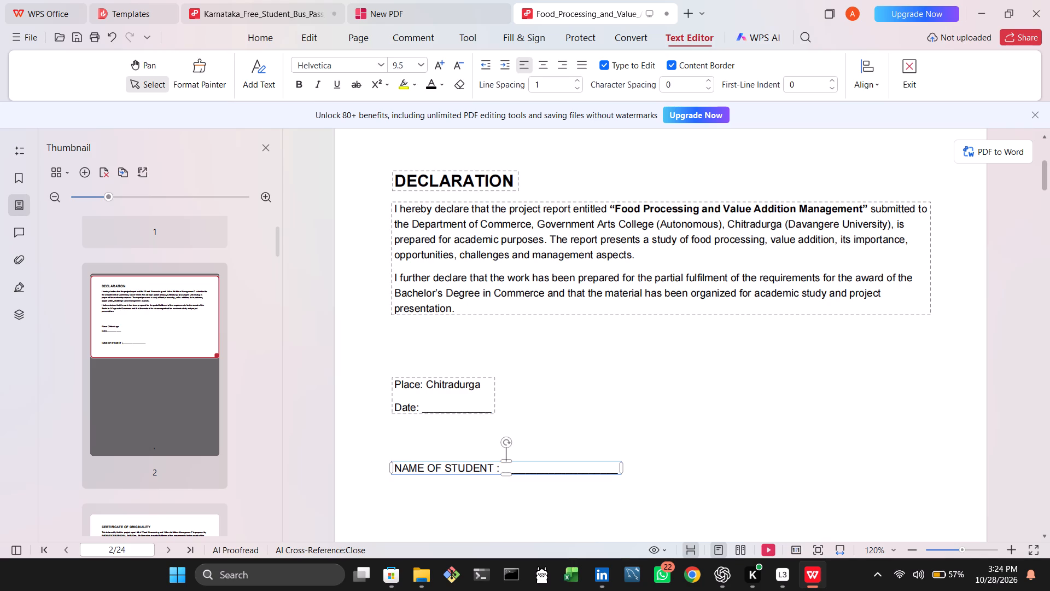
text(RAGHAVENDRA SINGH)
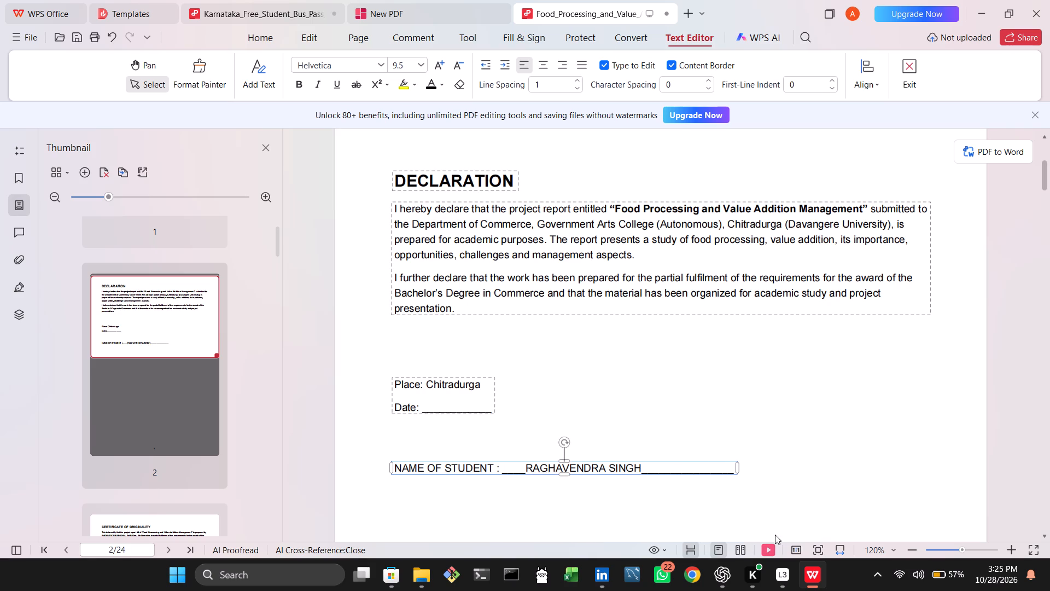
click(545, 404)
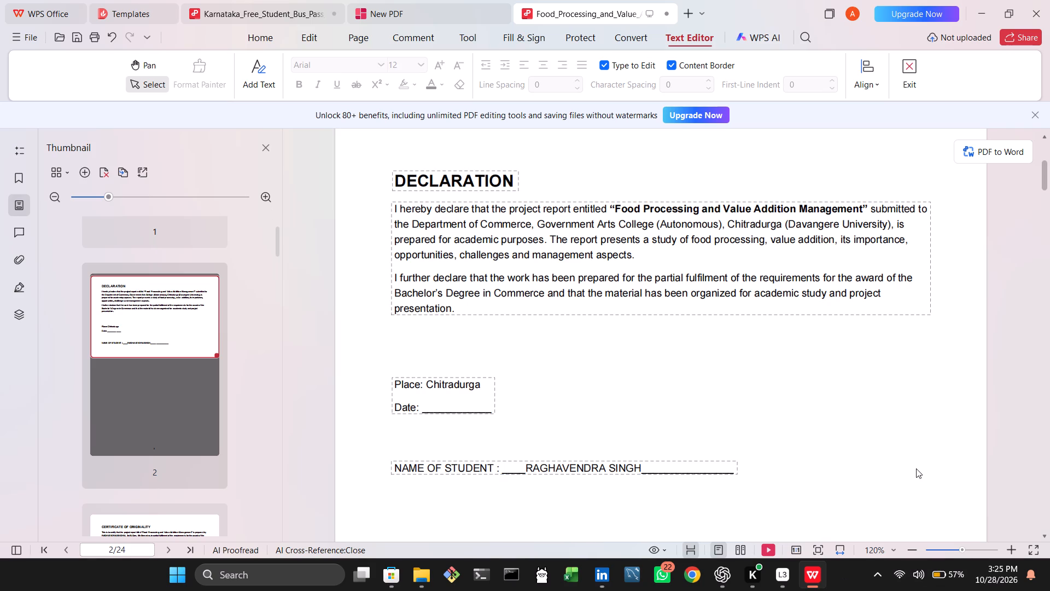
Underline the student's name after "NAME OF STUDENT :" on the Declaration page, leaving the line in its original place.
click(916, 468)
drag(652, 469, 523, 464)
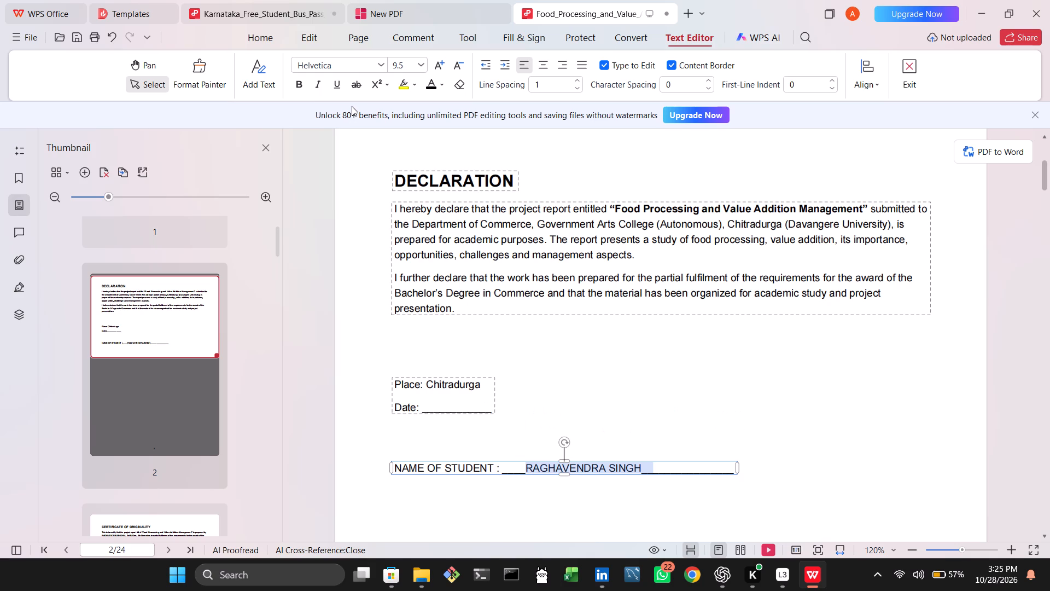
click(334, 84)
click(818, 208)
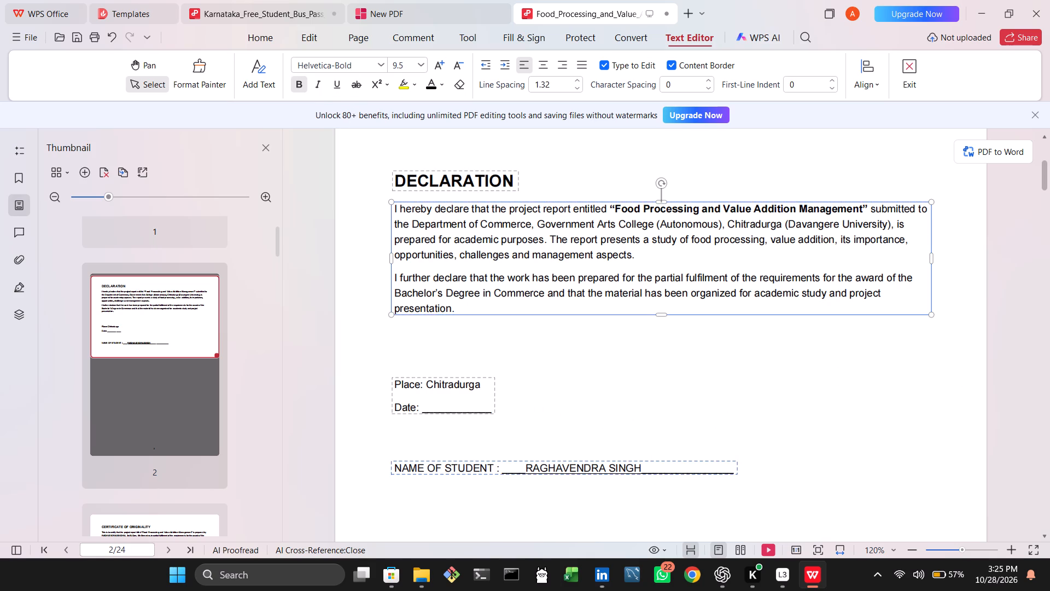
drag(646, 472, 780, 299)
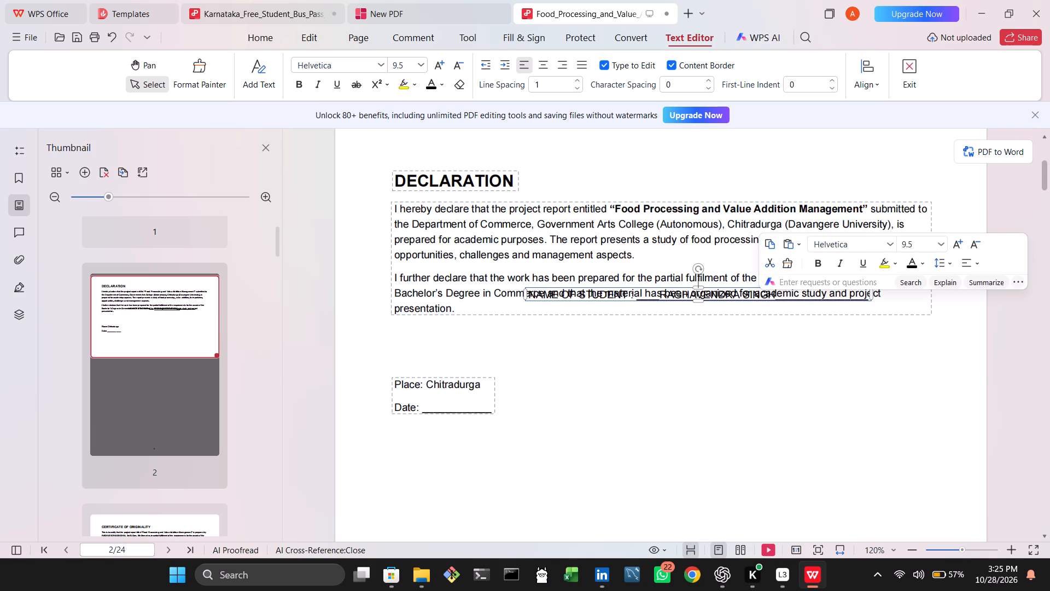
key(ctrl+z)
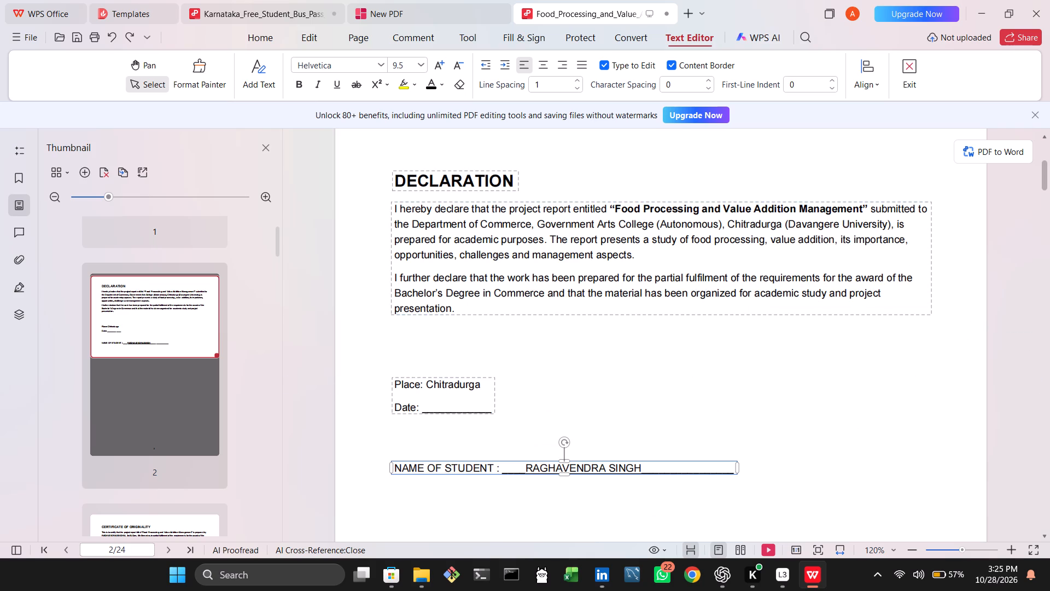
Replace the underscores before the student's name on the Declaration page with a single space.
click(527, 468)
key(BackSpace)
key(BackSpace)
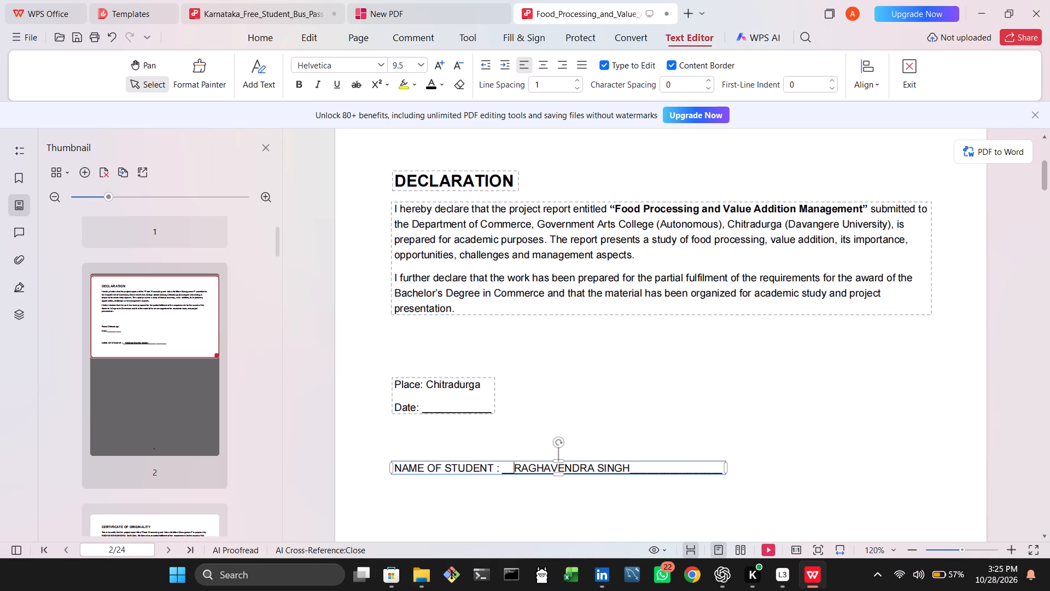
key(BackSpace)
key(BackSpace)
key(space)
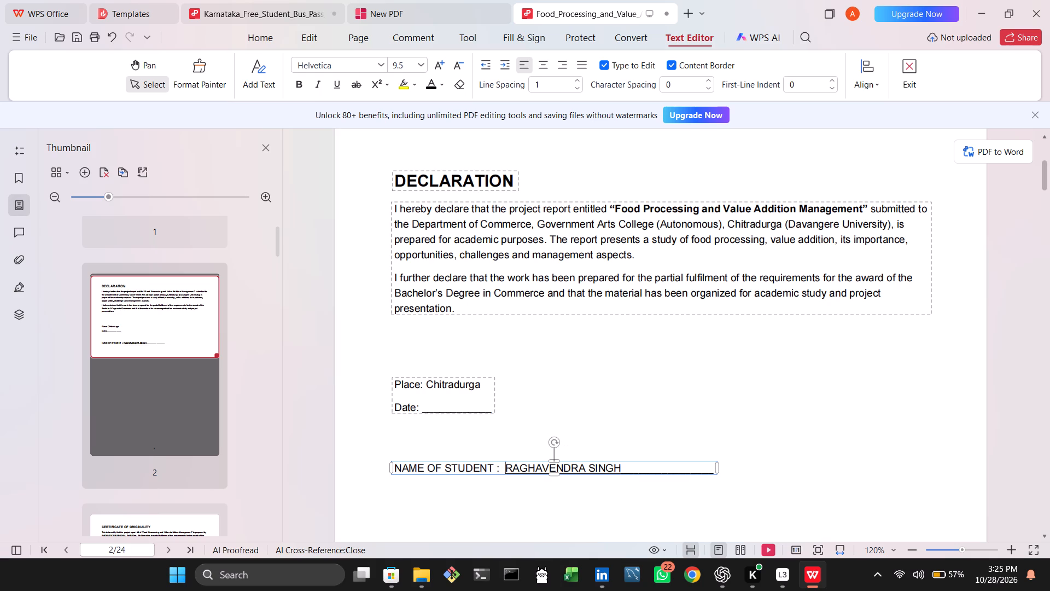
Delete all the blank-line underscores following the student's name on the Declaration page and deselect the text box.
click(620, 467)
key(ctrl+Right)
key(ctrl+Right)
key(ctrl+Right)
key(ctrl+Right)
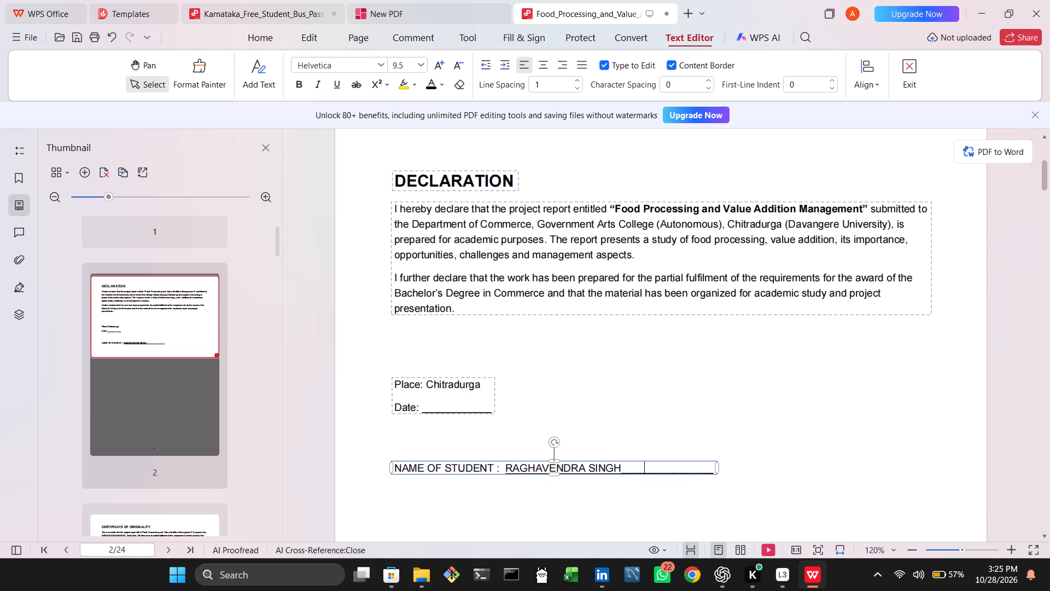
drag(622, 471, 701, 456)
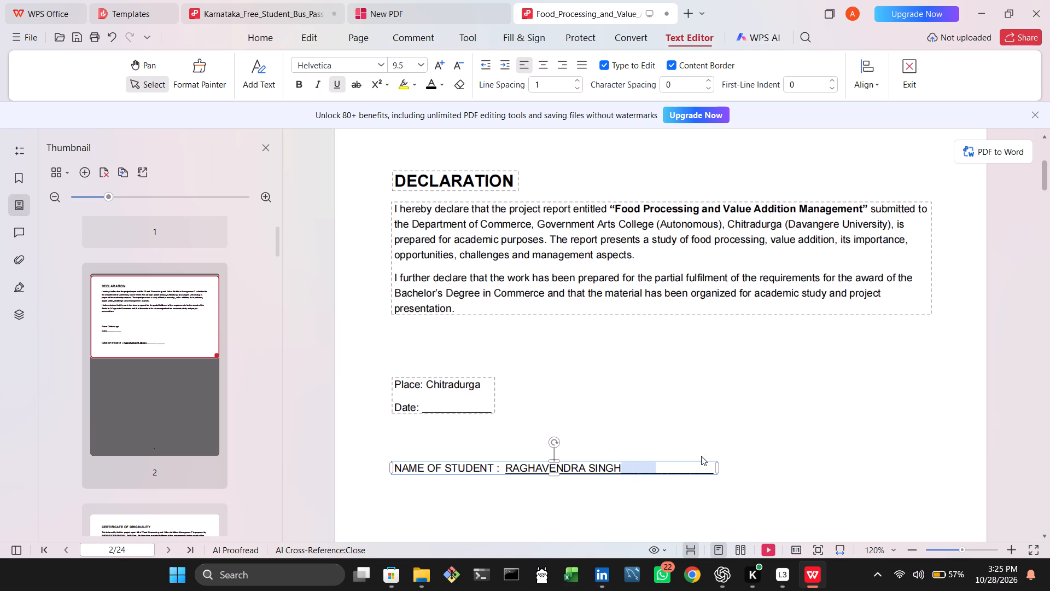
drag(701, 456, 705, 460)
key(BackSpace)
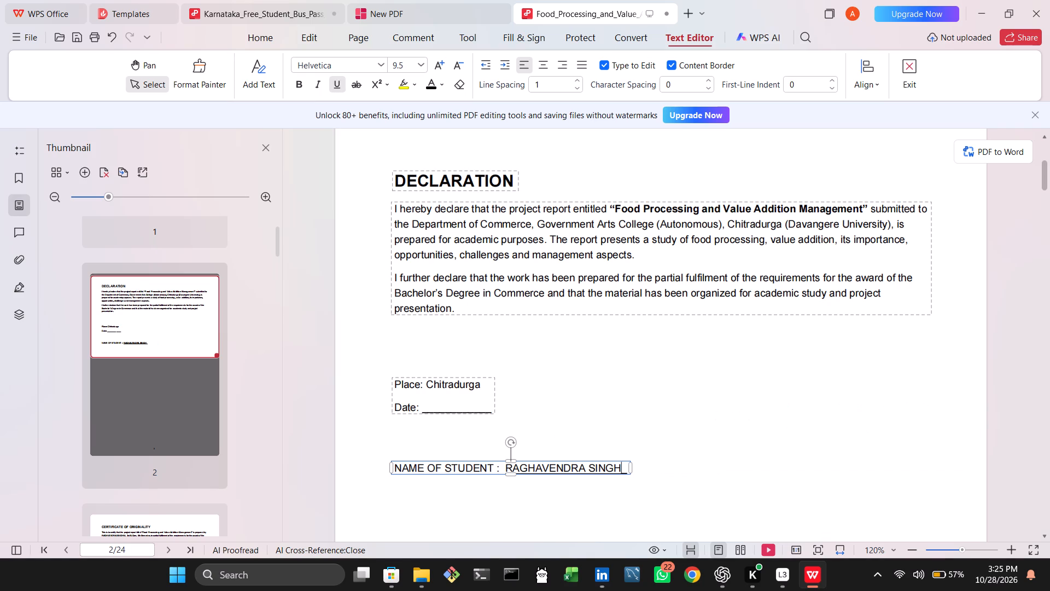
key(Right)
key(BackSpace)
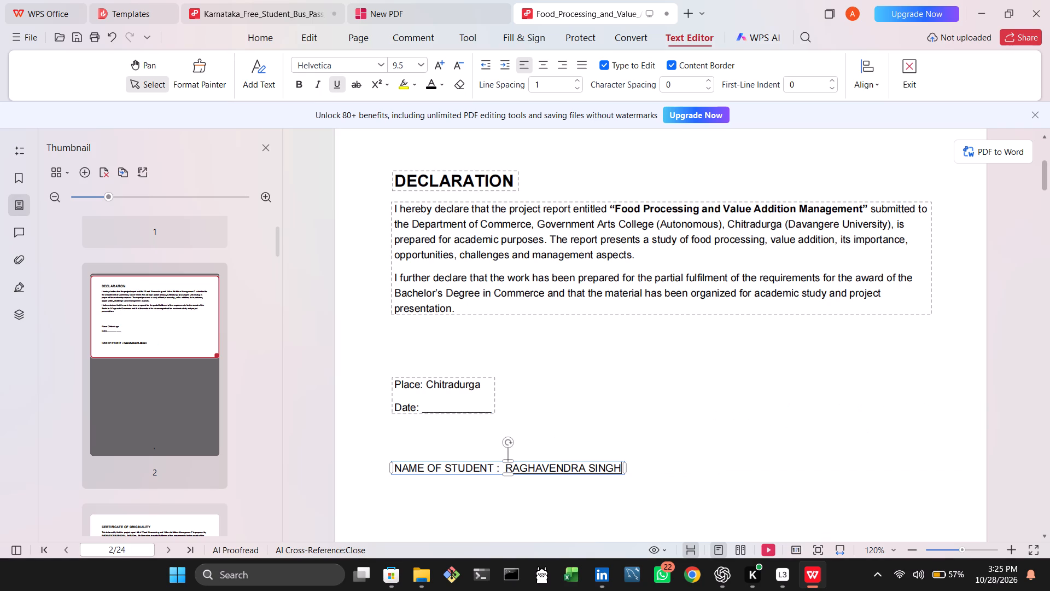
click(705, 462)
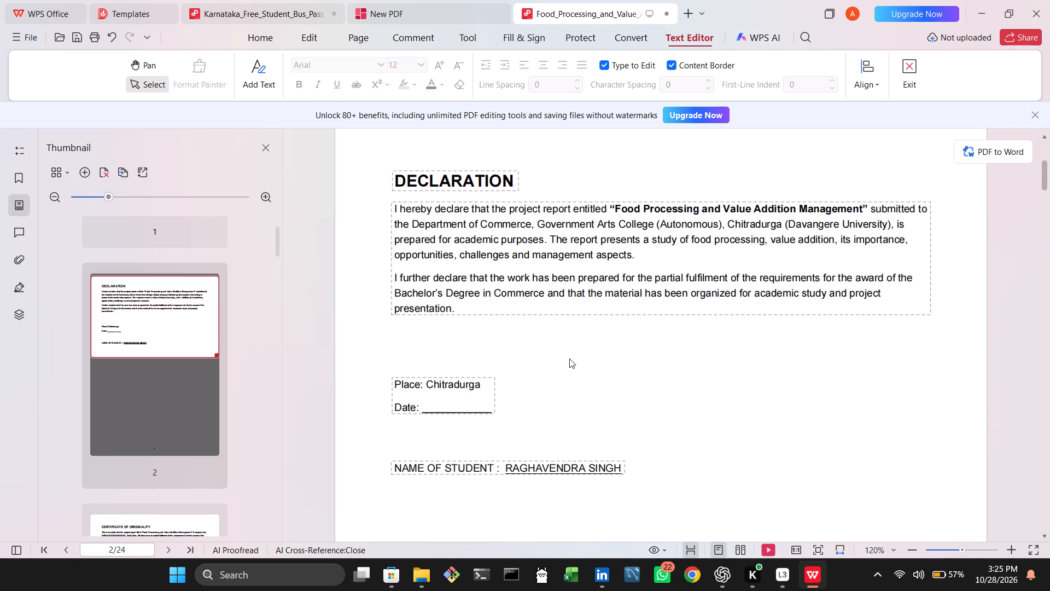
click(580, 336)
click(580, 336)
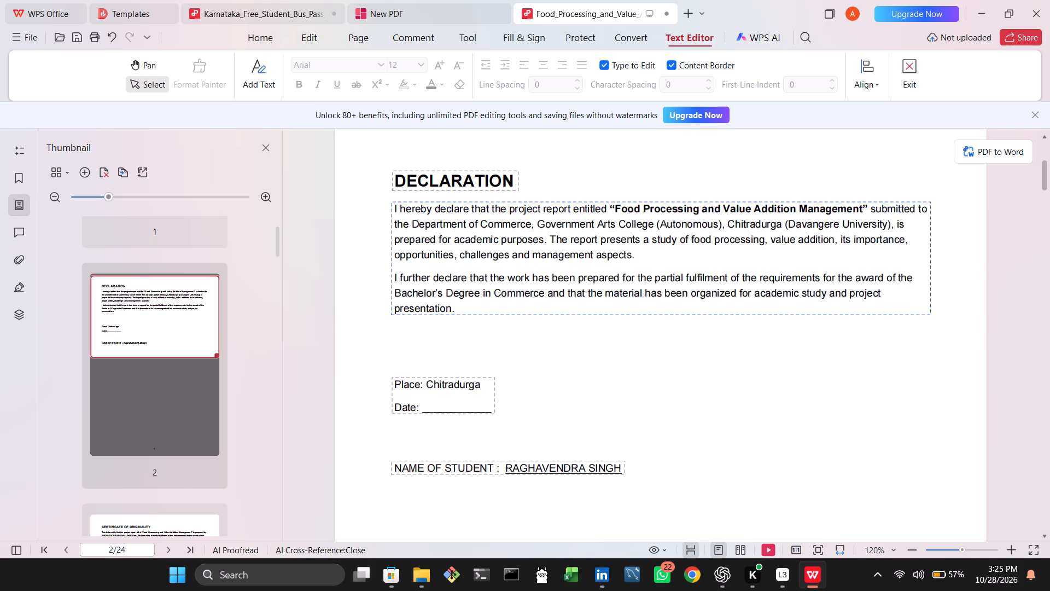
Insert "MANAGEMENT" after "value addition" in the first Declaration paragraph, with no space before the comma.
click(835, 244)
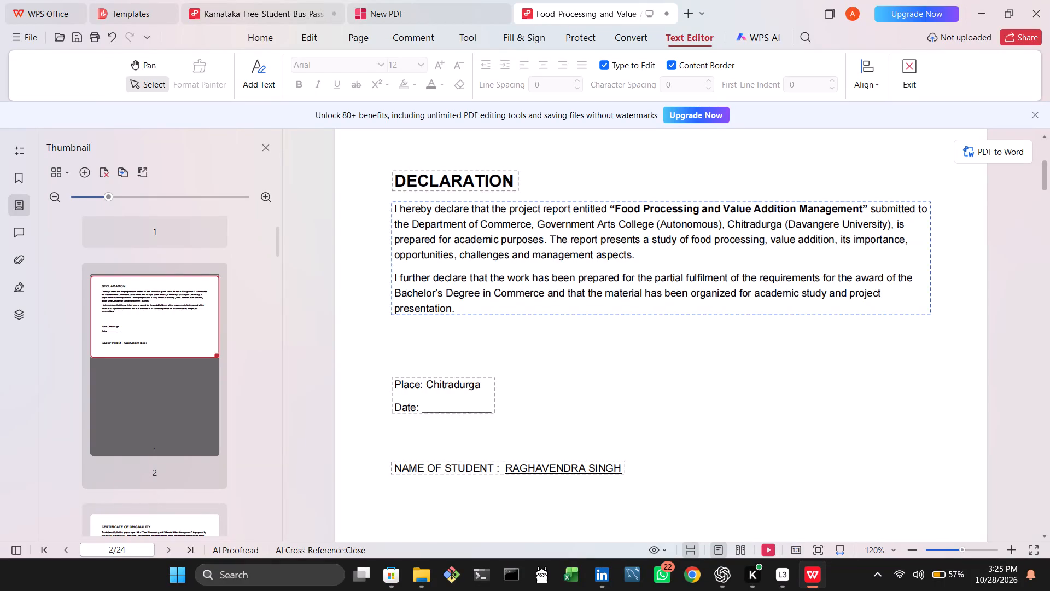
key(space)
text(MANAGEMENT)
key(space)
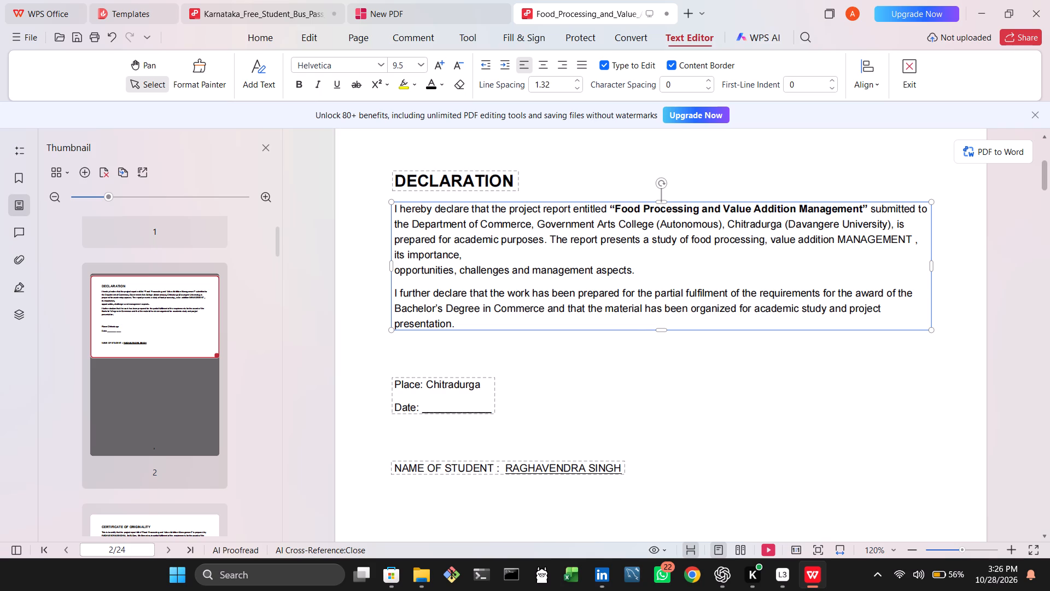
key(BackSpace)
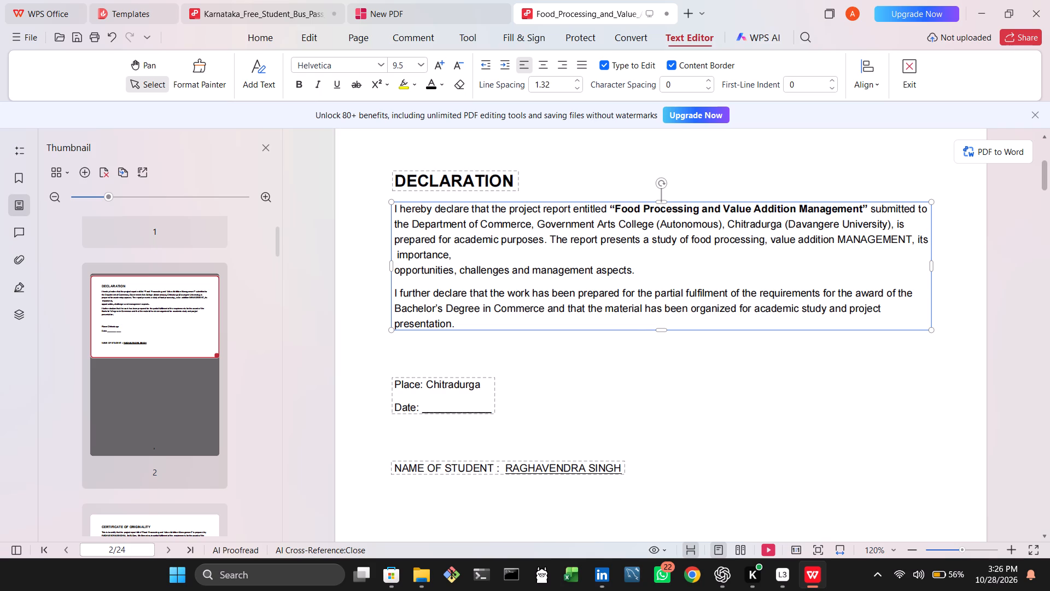
Insert "AND" before "its importance" in the first Declaration paragraph, keeping the comma after "MANAGEMENT".
click(917, 241)
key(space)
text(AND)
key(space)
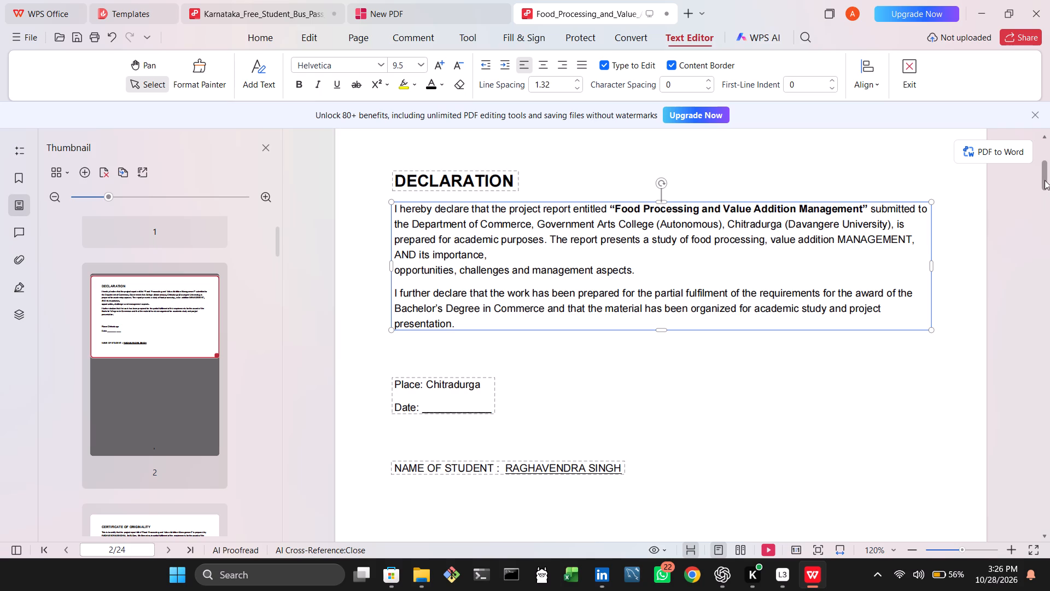
Look through the Certificate of Originality and Table of Contents pages, and go back over the Declaration and cover pages.
drag(1045, 180, 1043, 195)
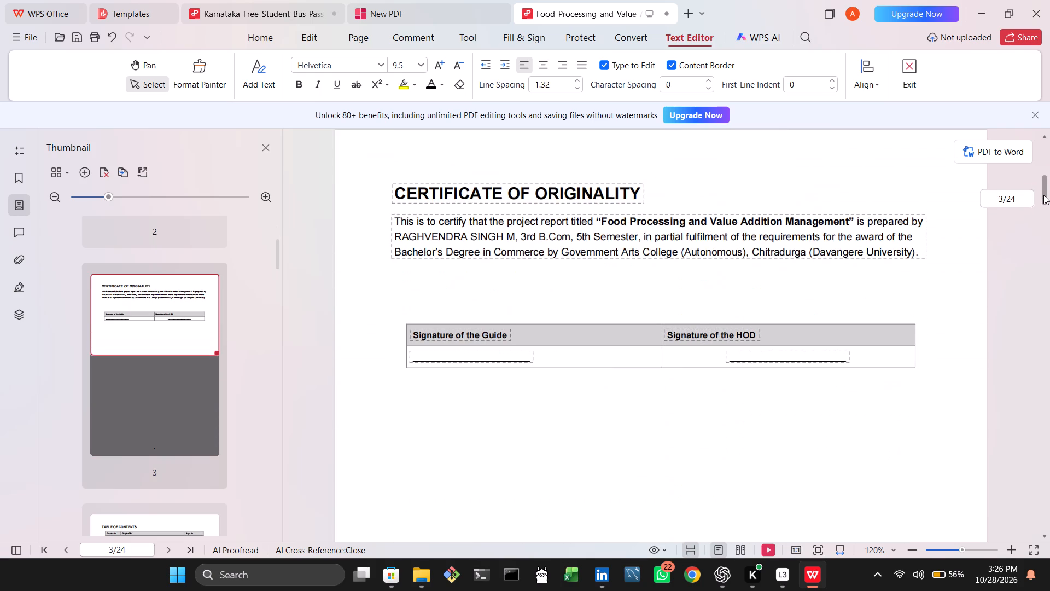
drag(1043, 195, 1048, 208)
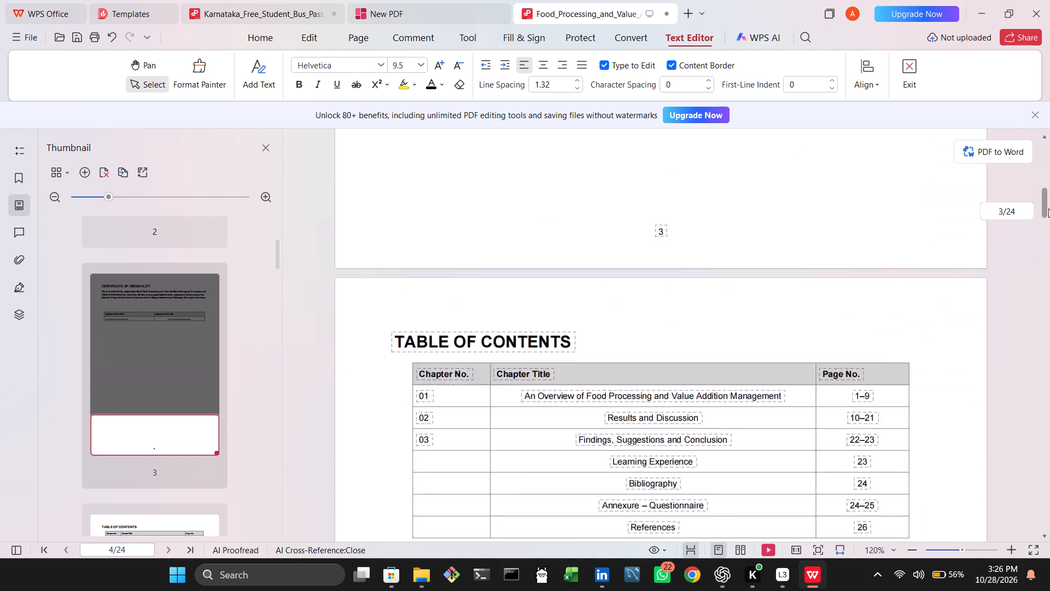
drag(1048, 208, 1048, 214)
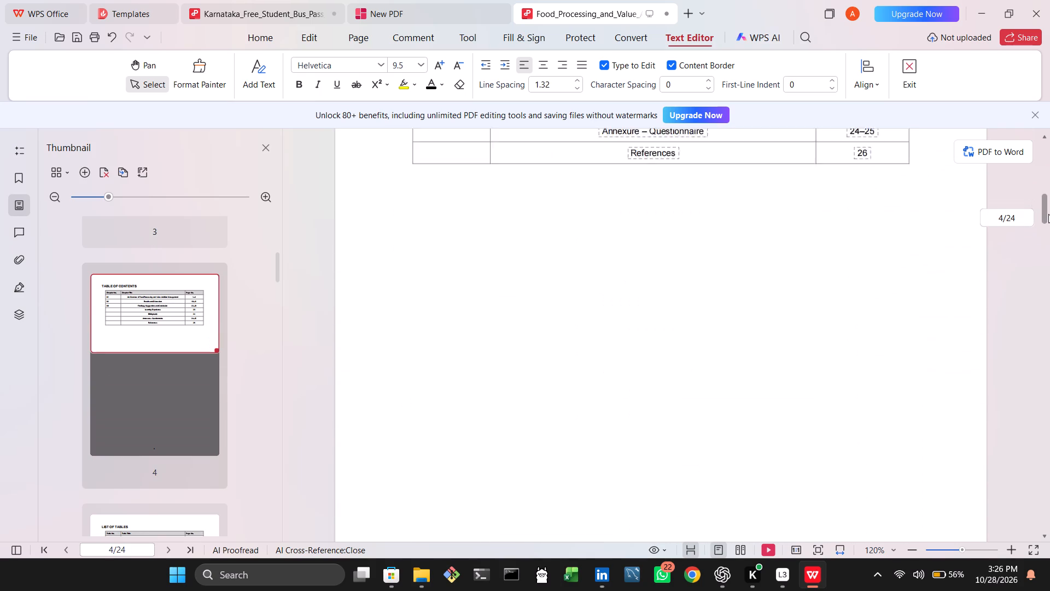
drag(1048, 214, 1049, 173)
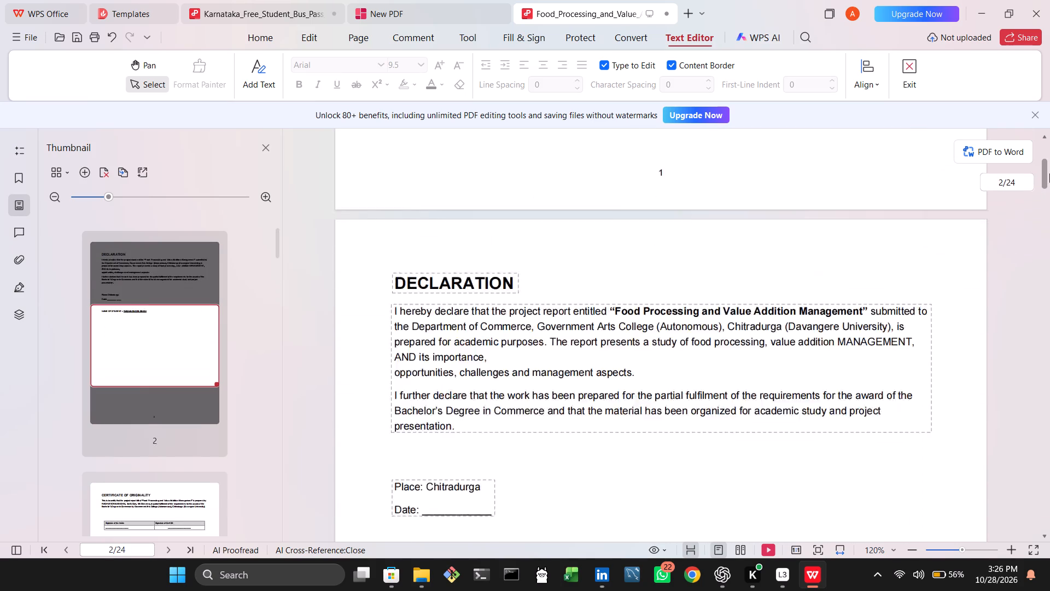
drag(1049, 173, 1049, 161)
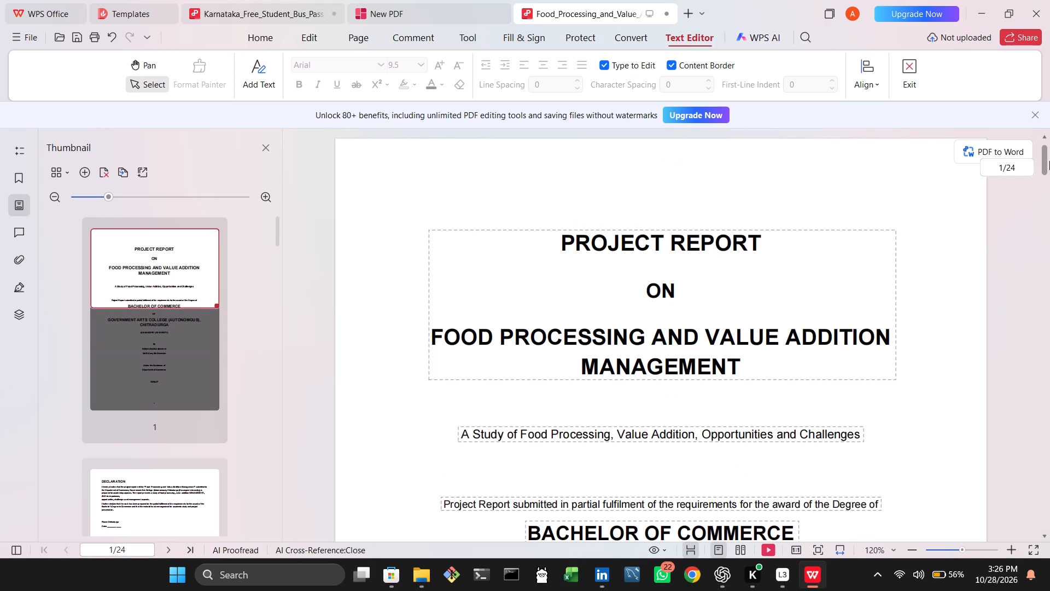
drag(1049, 161, 1049, 164)
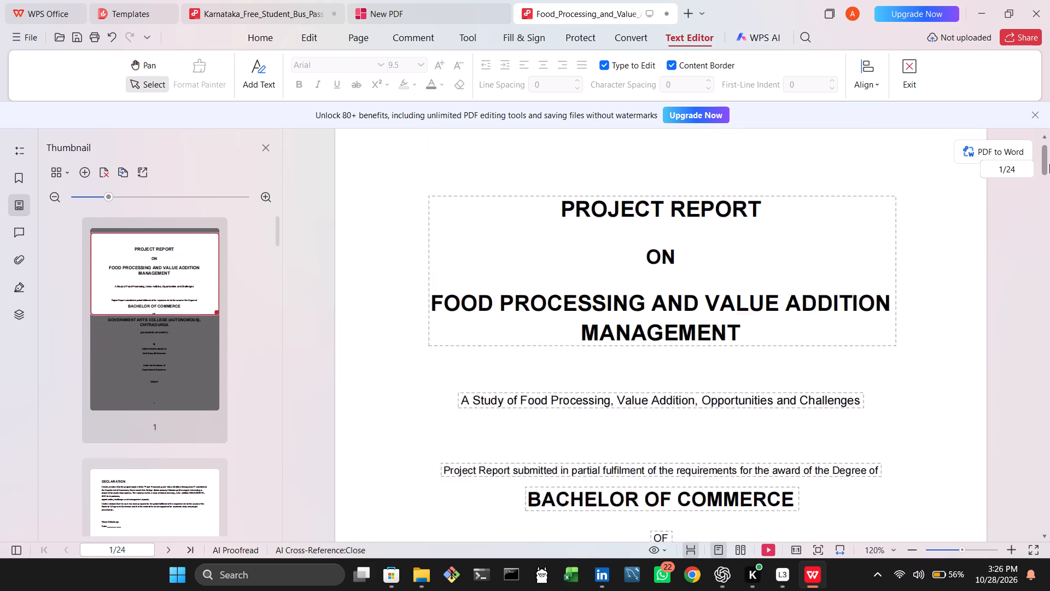
drag(1049, 164, 1049, 165)
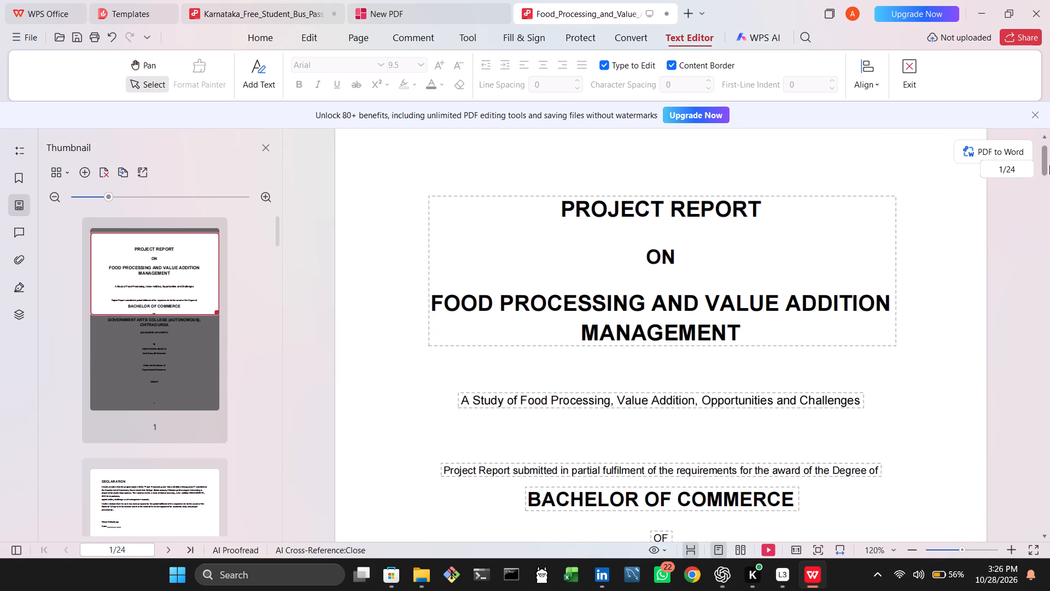
drag(1049, 165, 1049, 166)
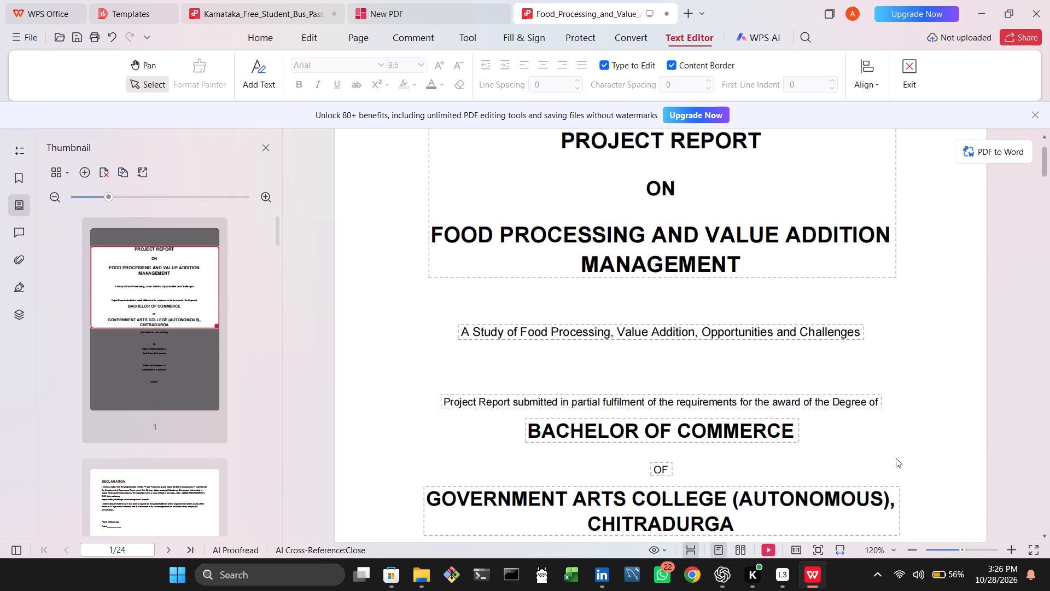
On the References page (page 24), add a line break at the end of the first reference, the Ministry of Food Processing Industries entry.
drag(278, 223, 289, 509)
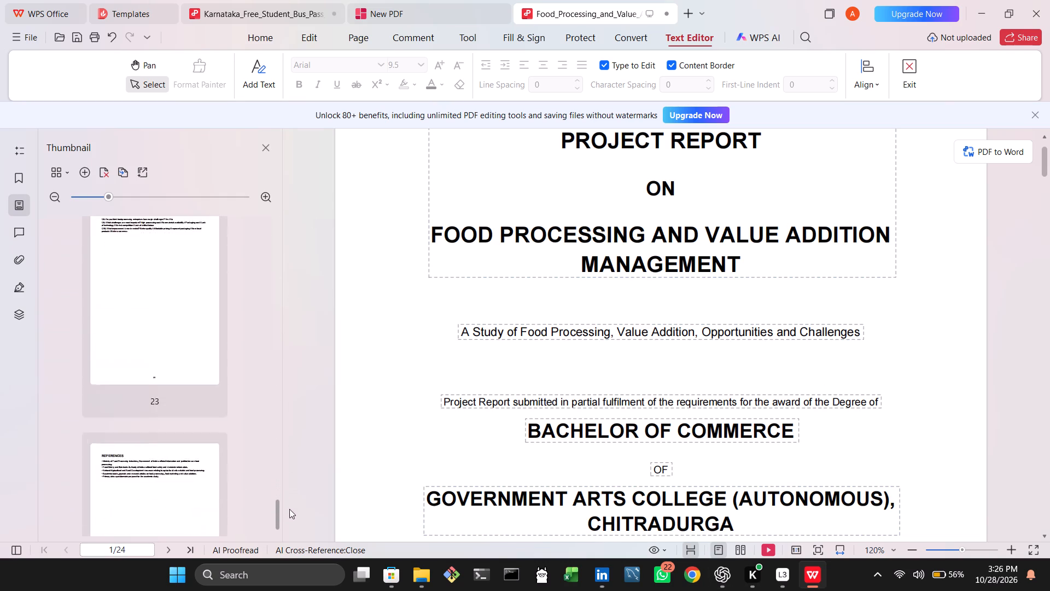
drag(289, 509, 288, 526)
click(159, 503)
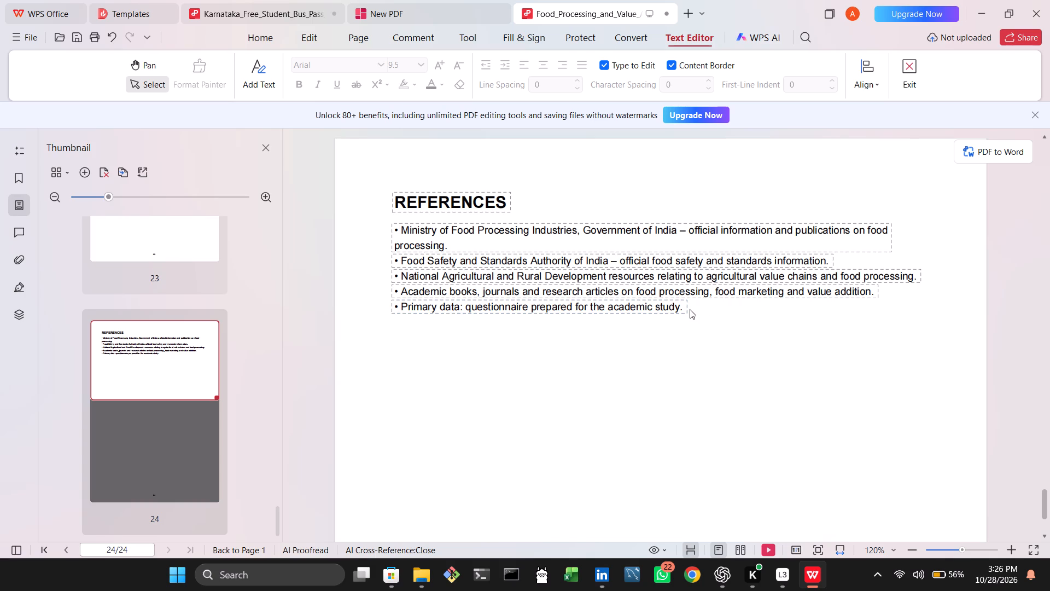
click(745, 248)
key(Return)
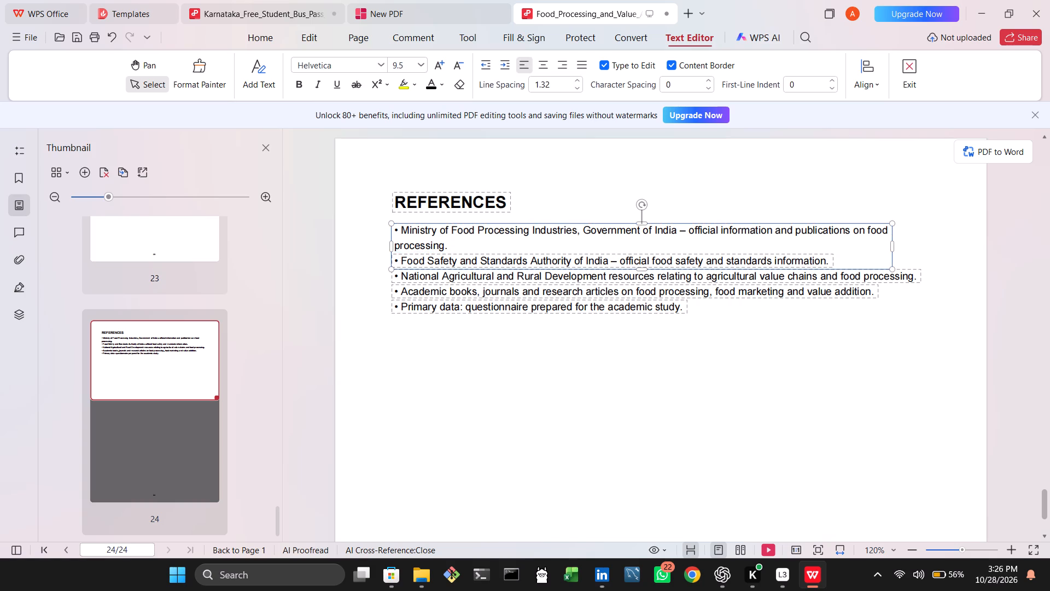
Move the "Primary data" reference down the page, leaving a gap of about one line below the "Academic books" reference.
click(642, 307)
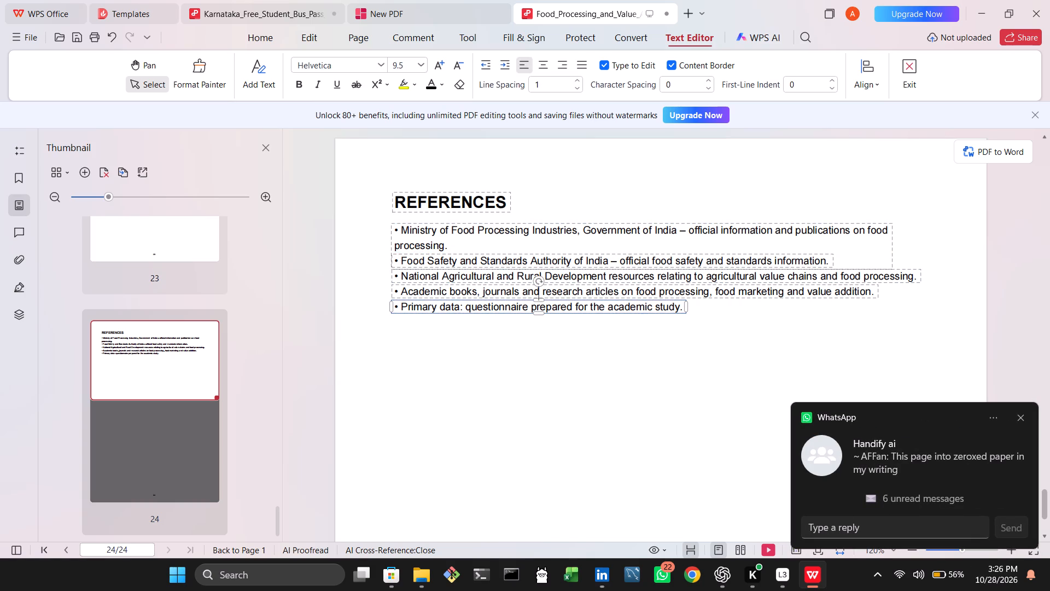
drag(685, 308, 687, 341)
click(450, 306)
drag(412, 312, 405, 333)
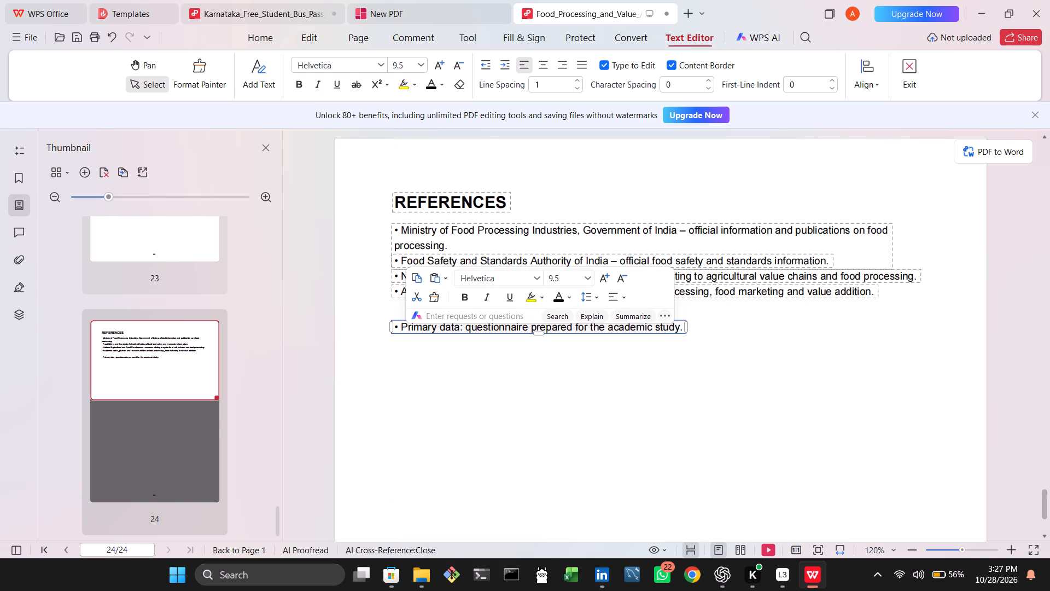
Set the font size of the whole "Primary data" reference line to 11.
triple_click(450, 333)
double_click(437, 330)
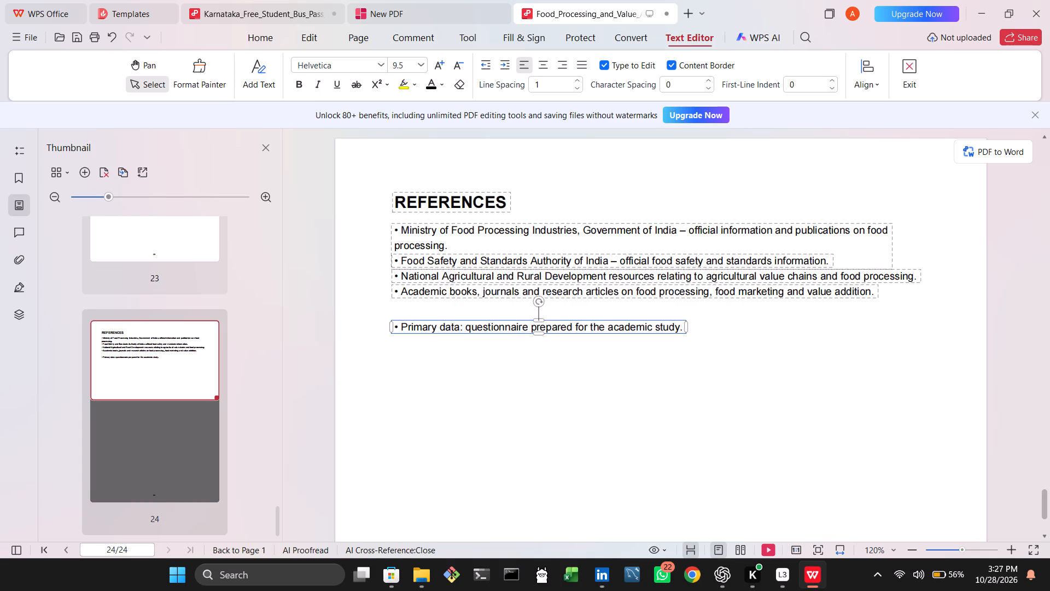
key(ctrl+a)
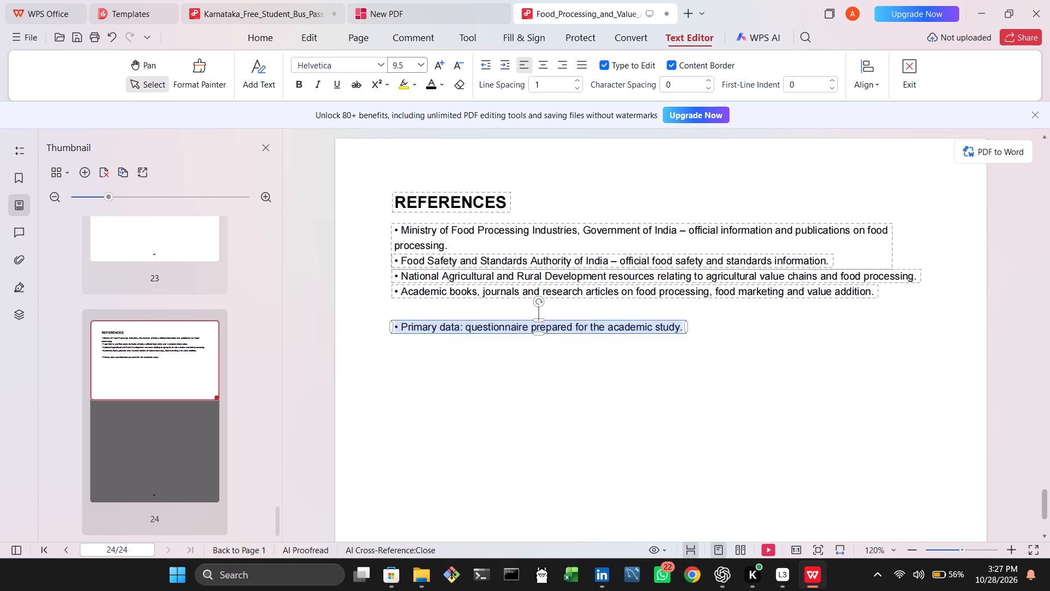
click(420, 63)
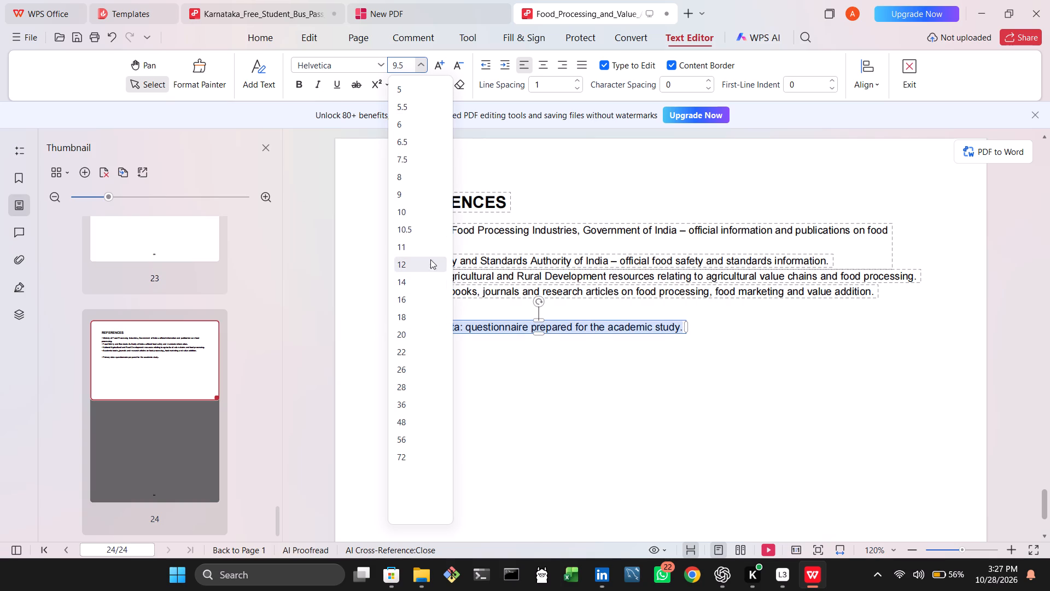
click(429, 245)
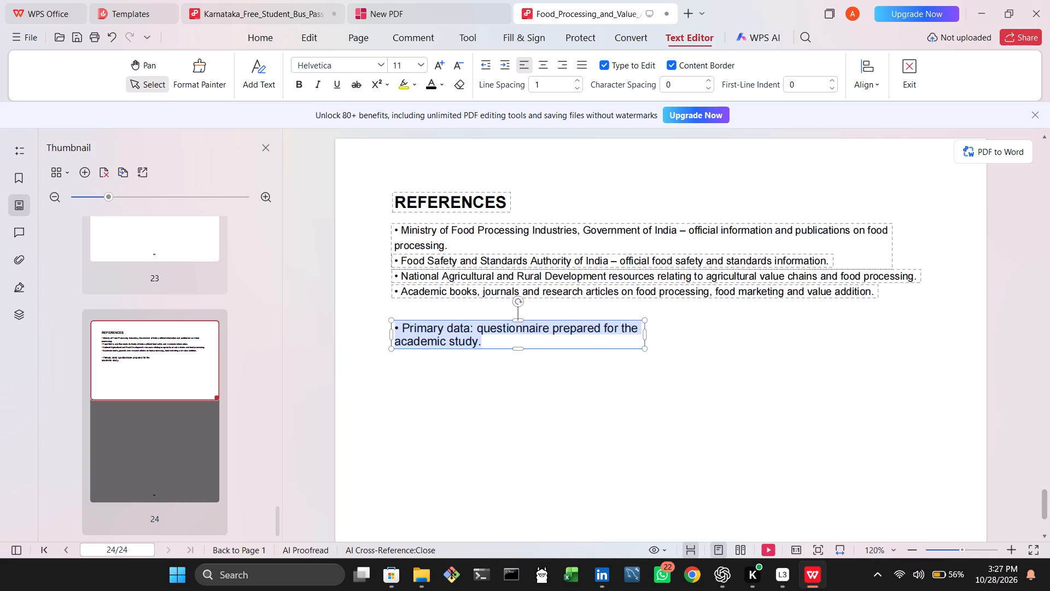
Set the font size of the whole "Academic books, journals and research articles" bullet on the References page to 12.
click(550, 294)
key(ctrl+a)
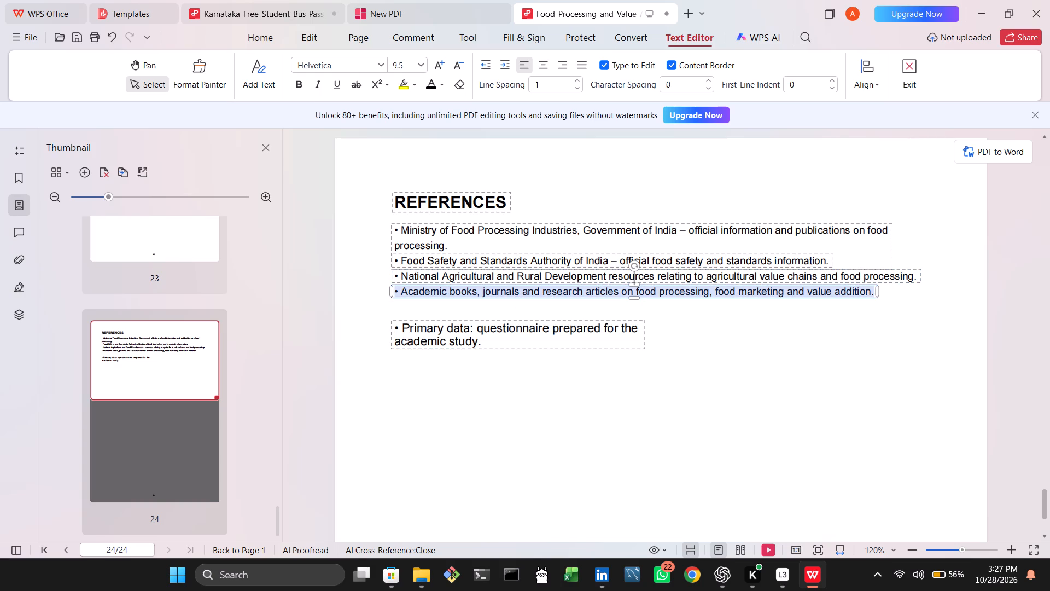
click(419, 64)
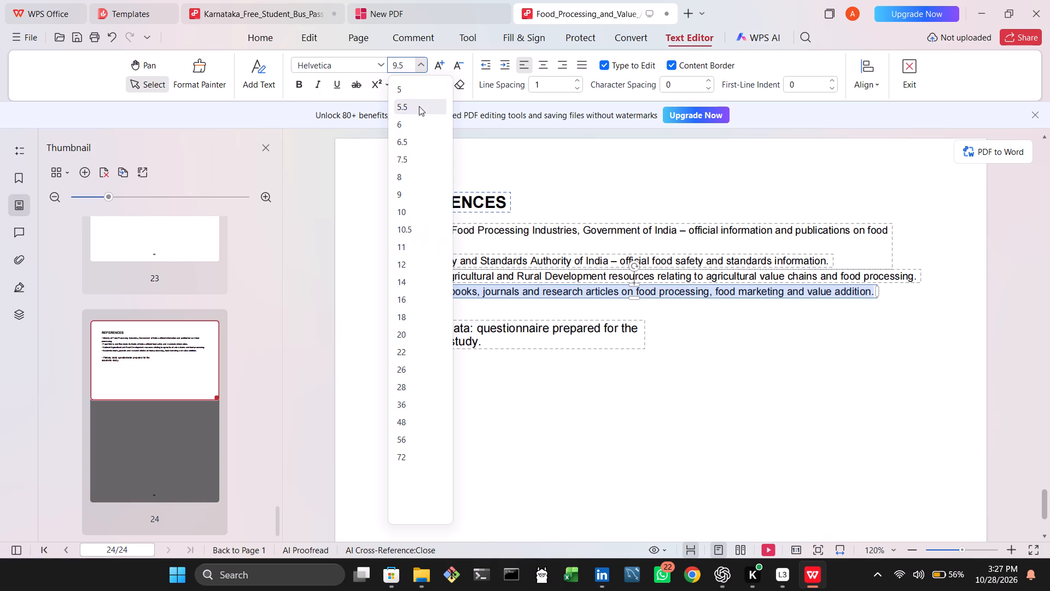
click(428, 266)
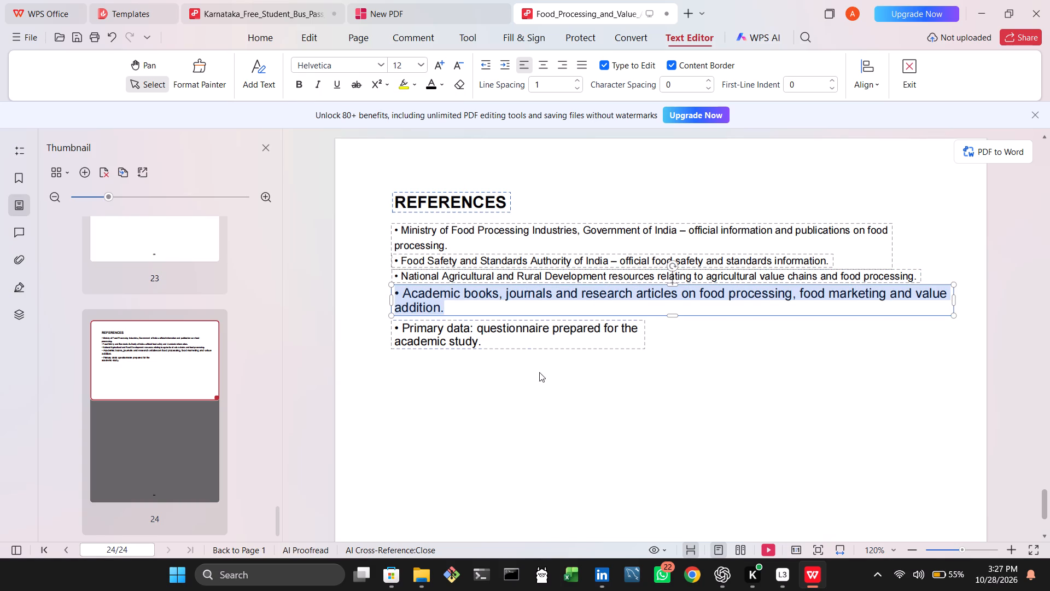
click(569, 422)
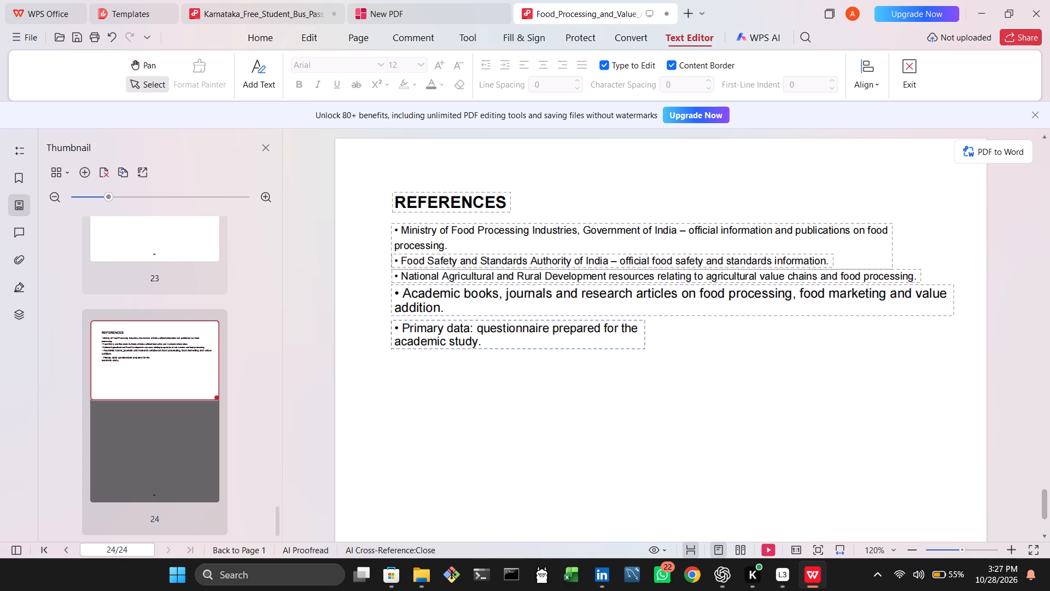
Set the font size of the whole "National Agricultural and Rural Development resources" bullet to 11.
click(632, 277)
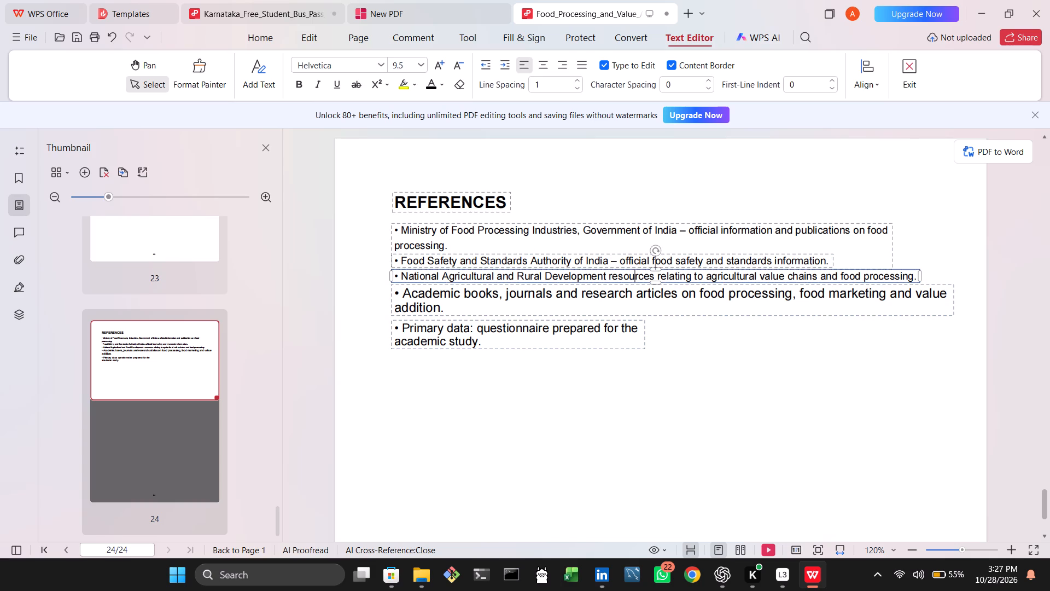
key(ctrl+a)
drag(422, 63, 404, 247)
click(404, 247)
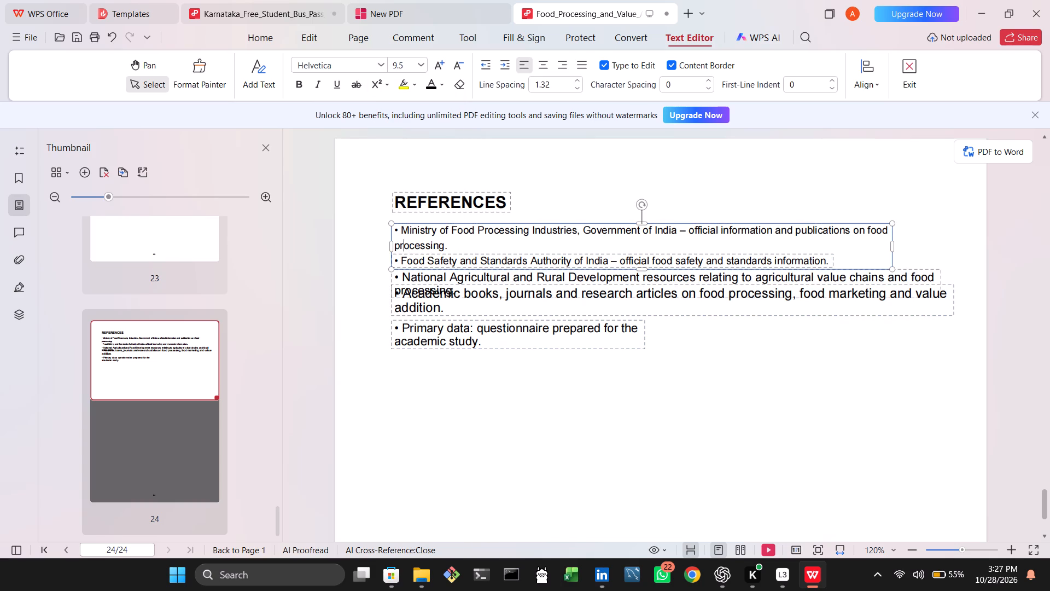
Set the font size of the whole "Food Safety and Standards Authority of India" bullet to 11.
click(455, 263)
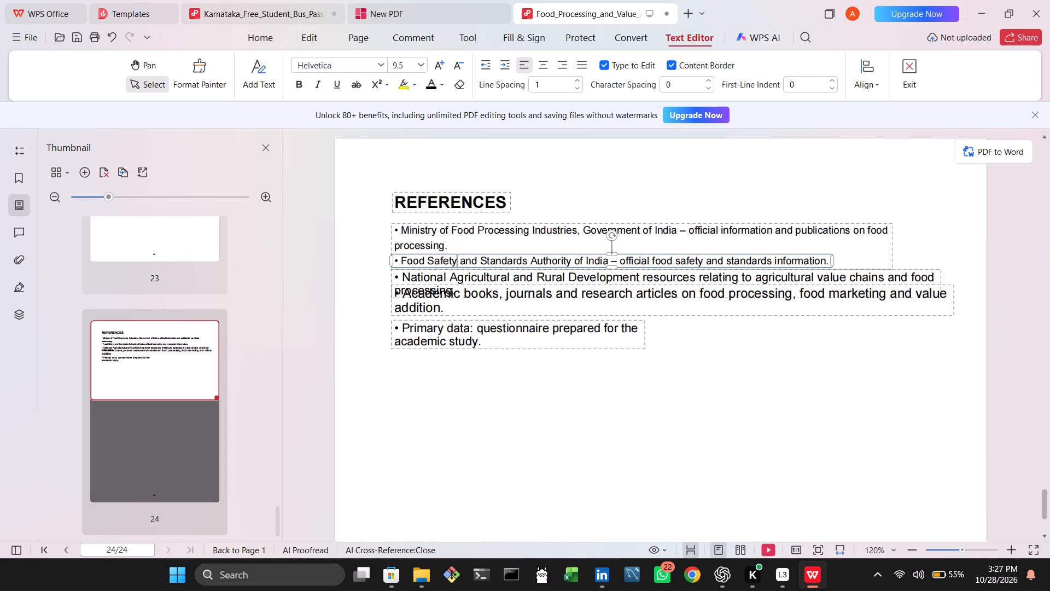
key(ctrl+a)
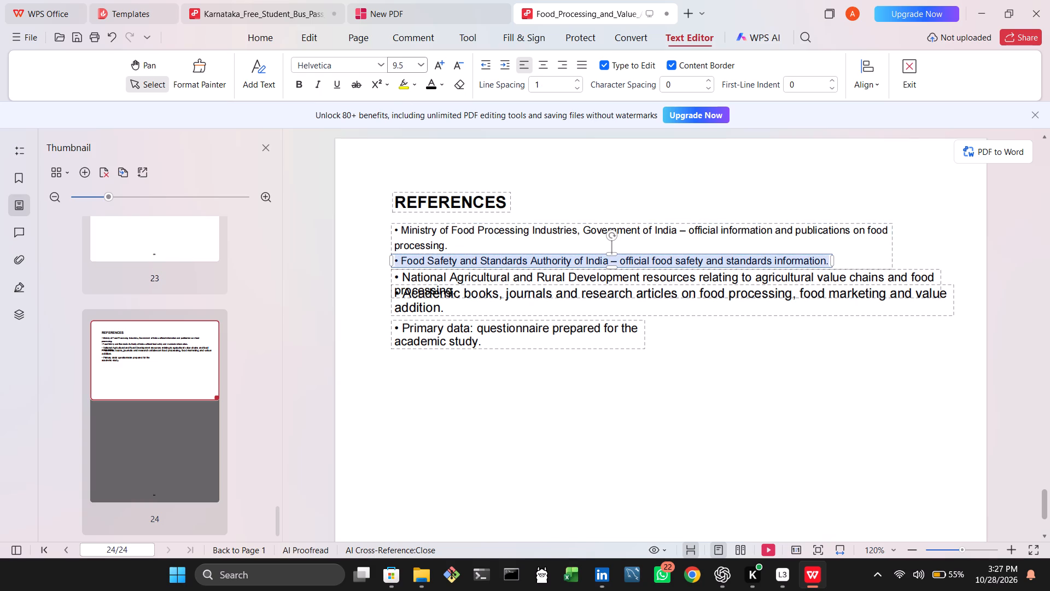
click(402, 63)
click(424, 65)
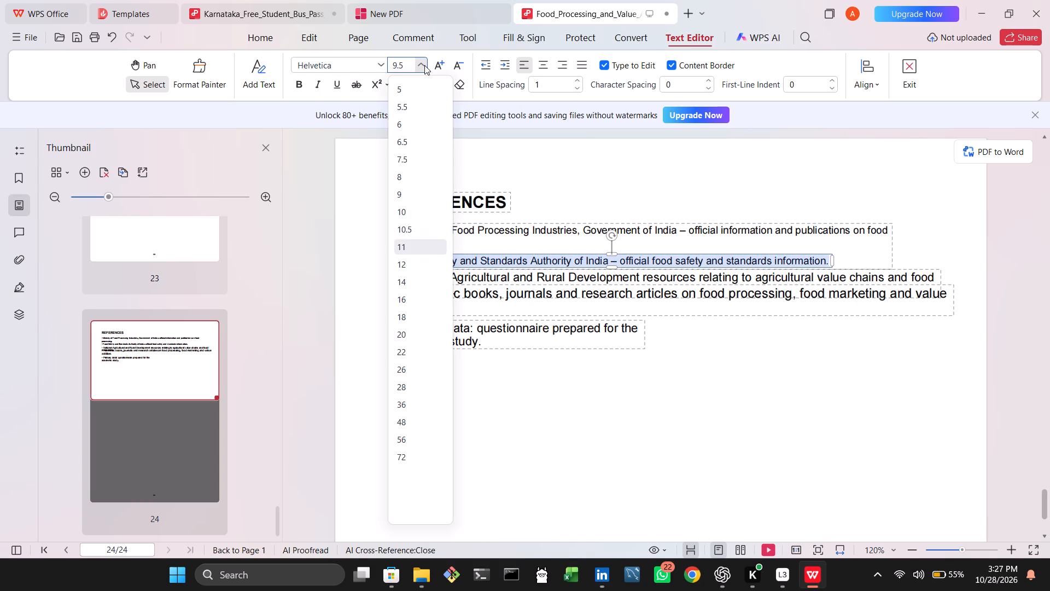
click(396, 252)
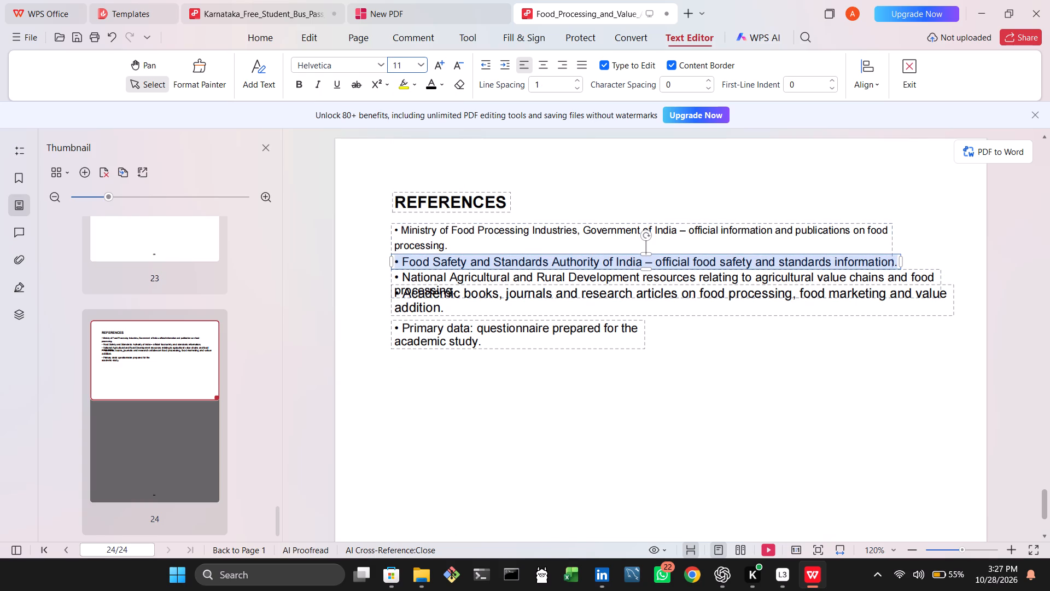
Set the font size of the whole "Ministry of Food Processing Industries" bullet to 12.
click(453, 241)
key(ctrl+a)
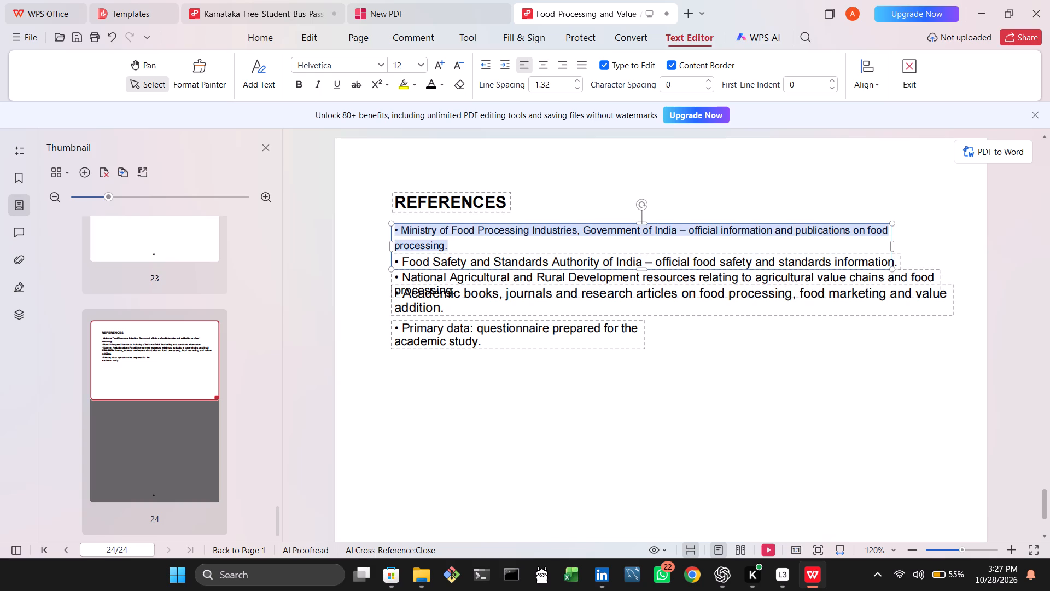
click(422, 60)
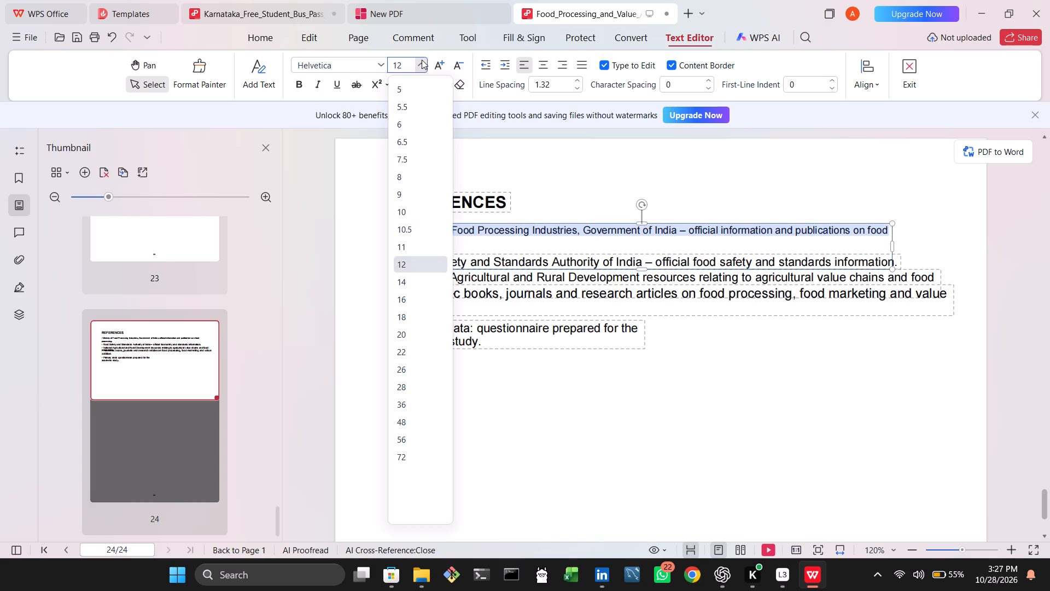
click(398, 265)
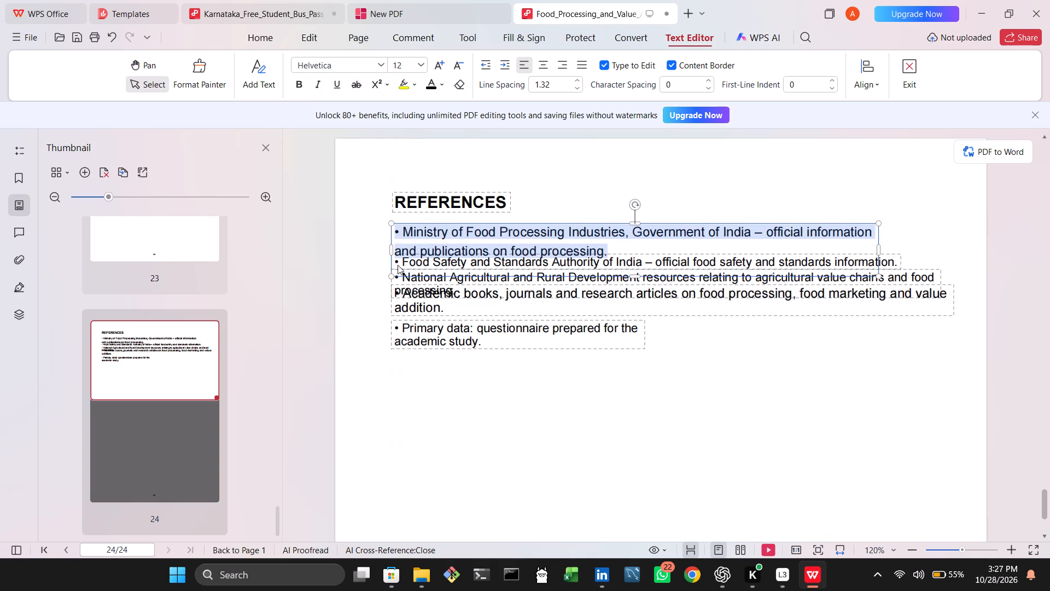
Move the "Primary data" text box straight down, leaving a gap below the "Academic books" bullet.
drag(495, 346, 558, 369)
drag(521, 323, 520, 364)
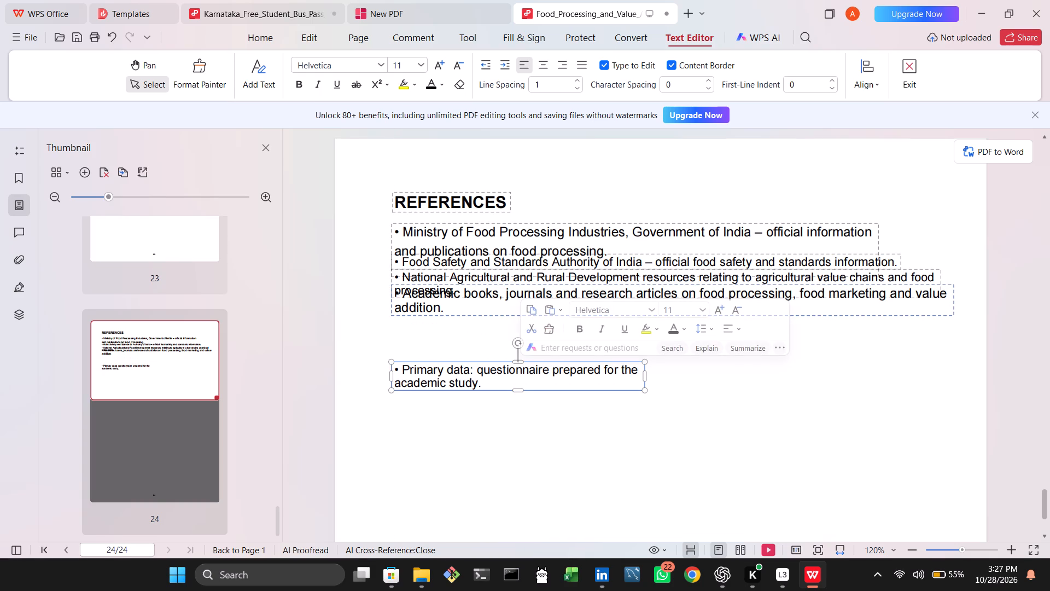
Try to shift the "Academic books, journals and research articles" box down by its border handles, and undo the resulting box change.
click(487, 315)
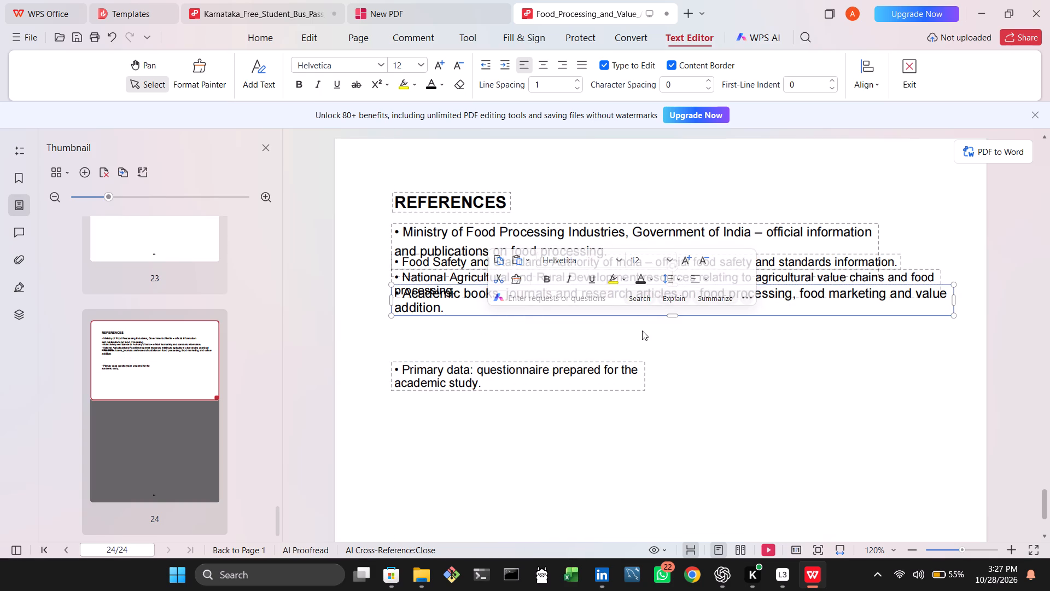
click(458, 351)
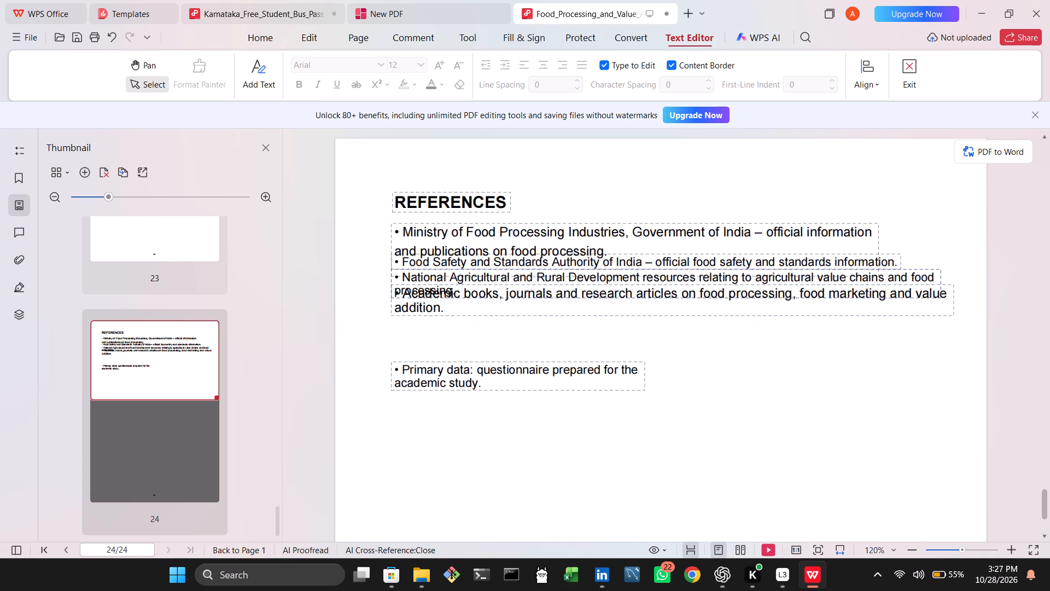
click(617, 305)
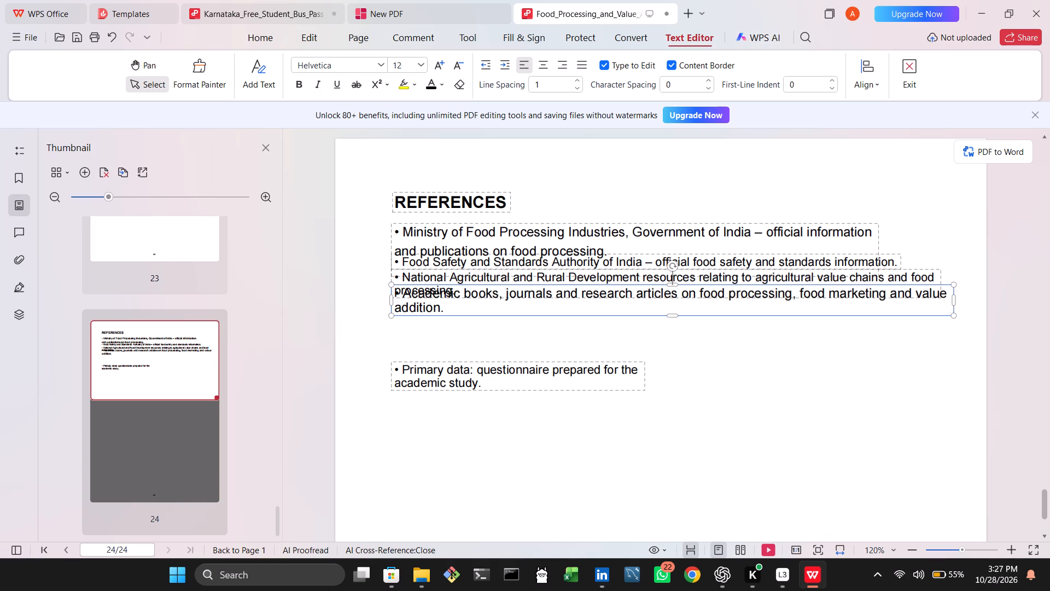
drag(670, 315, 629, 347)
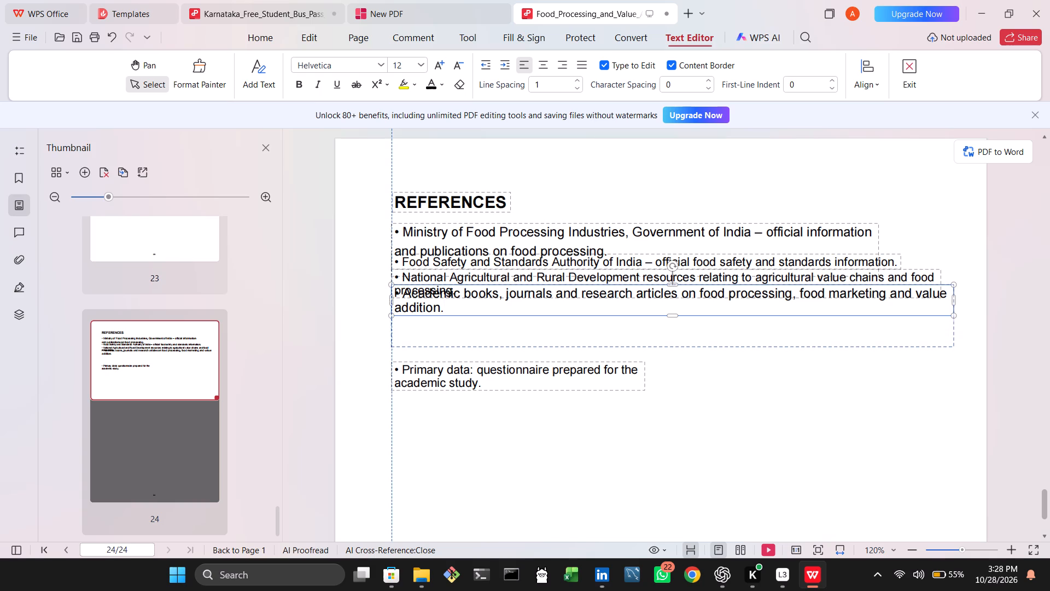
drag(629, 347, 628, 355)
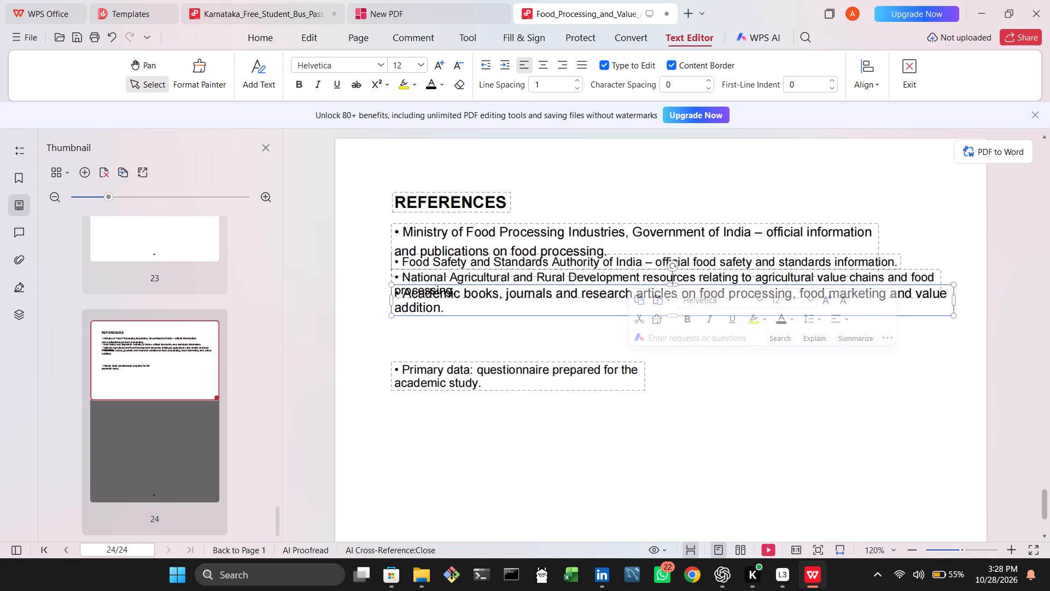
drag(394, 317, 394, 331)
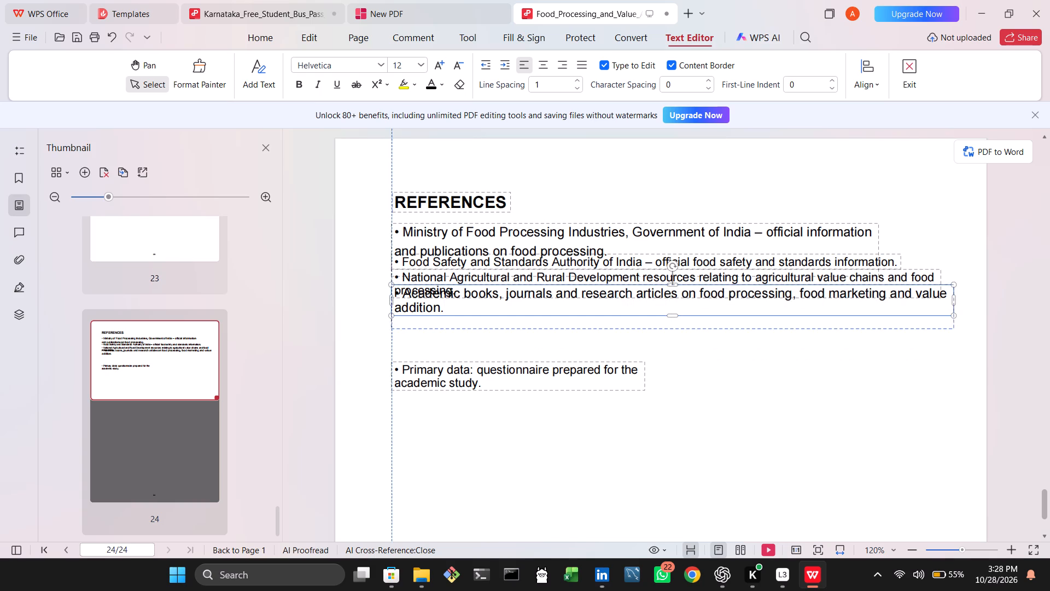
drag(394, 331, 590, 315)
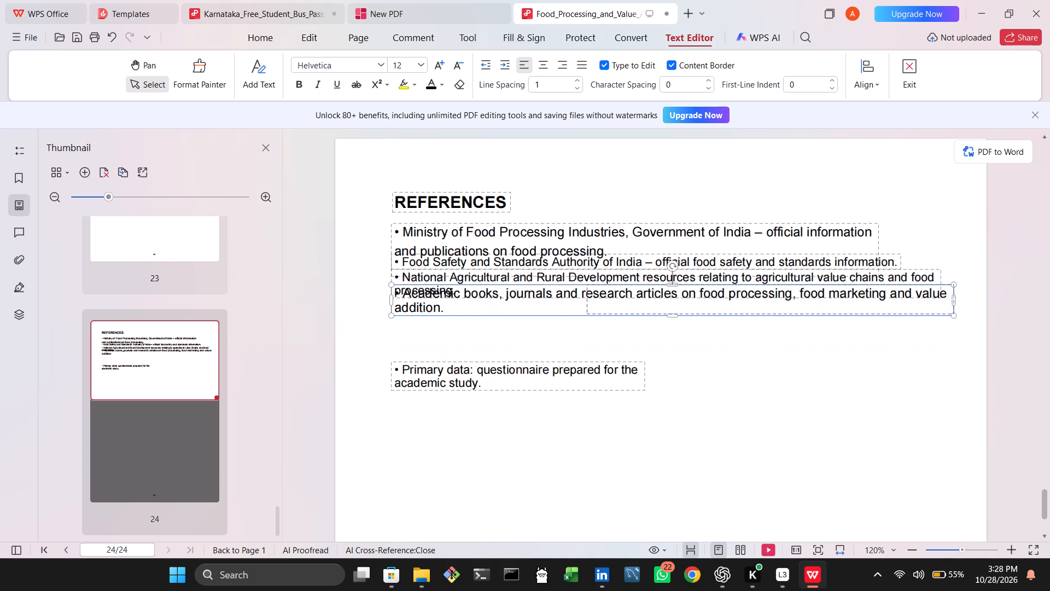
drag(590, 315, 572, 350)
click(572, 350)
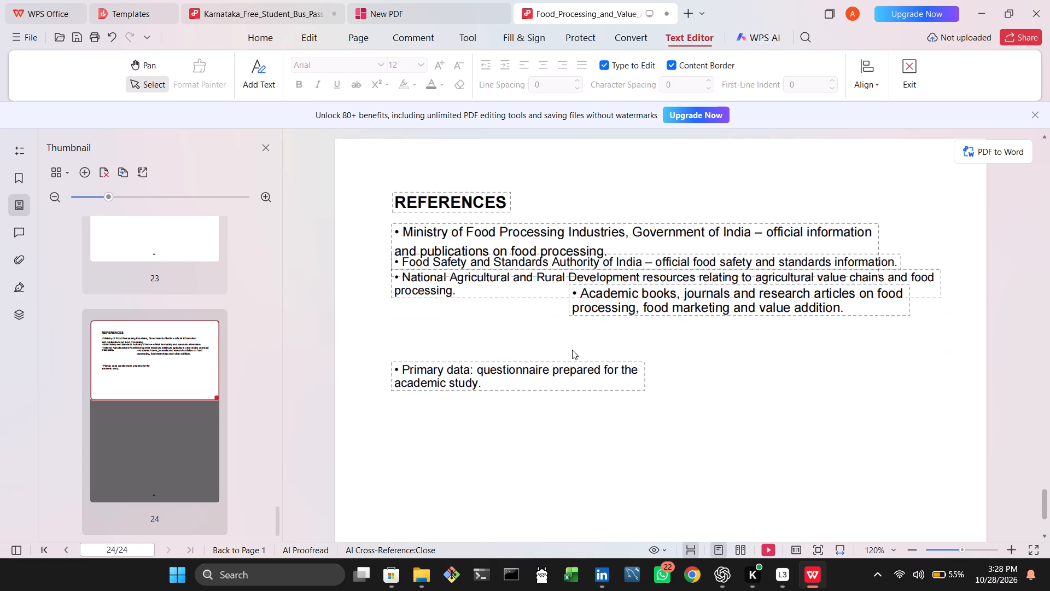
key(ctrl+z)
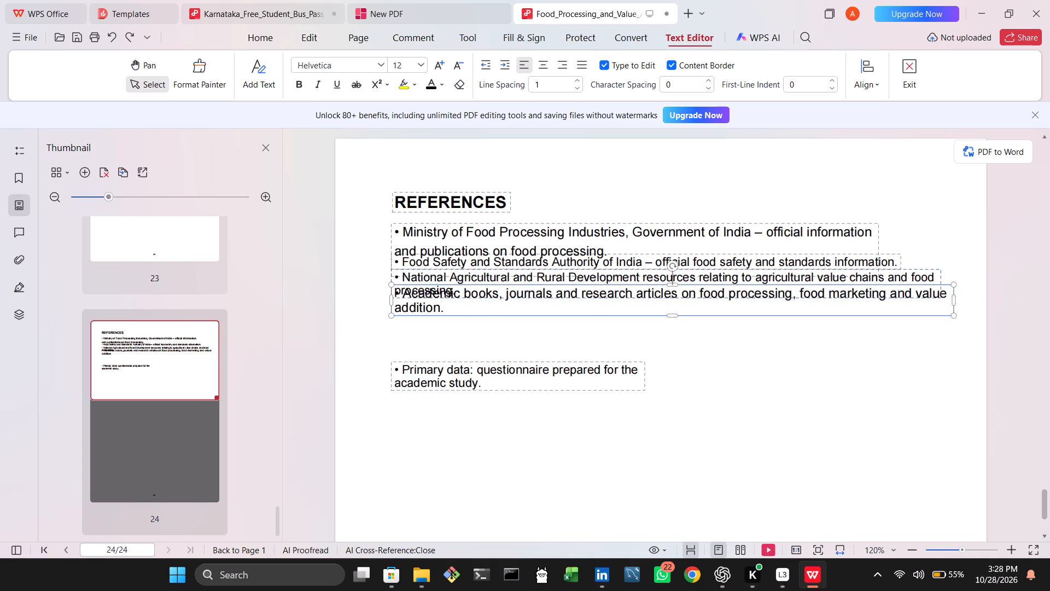
Move the "Academic books, journals and research articles" box down into the gap just above the "Primary data" bullet.
drag(655, 285, 646, 319)
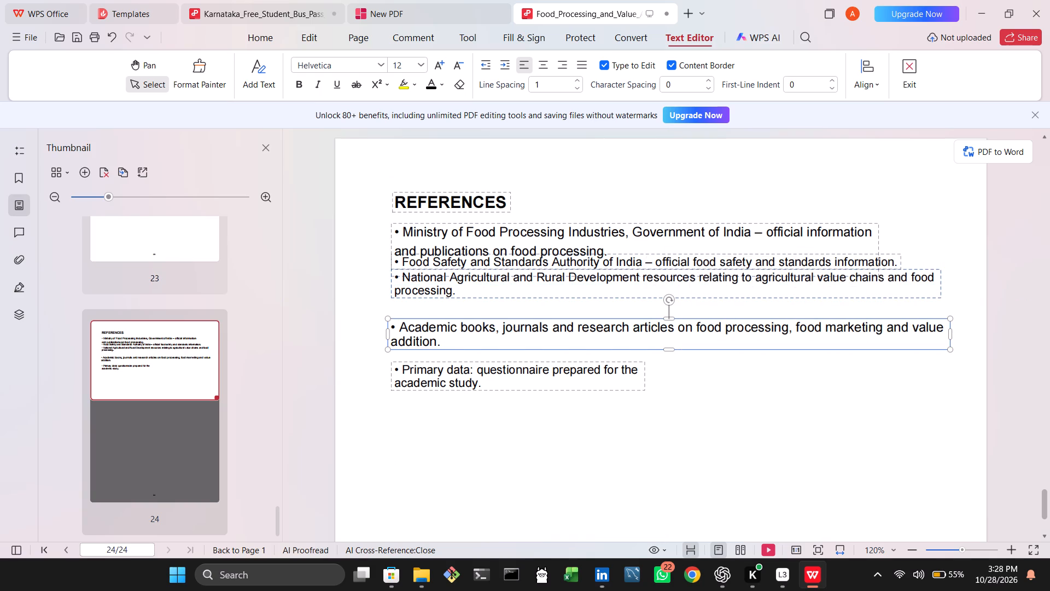
Move the "Ministry of Food Processing Industries" box down to just above the "Academic books" bullet.
drag(620, 274, 620, 294)
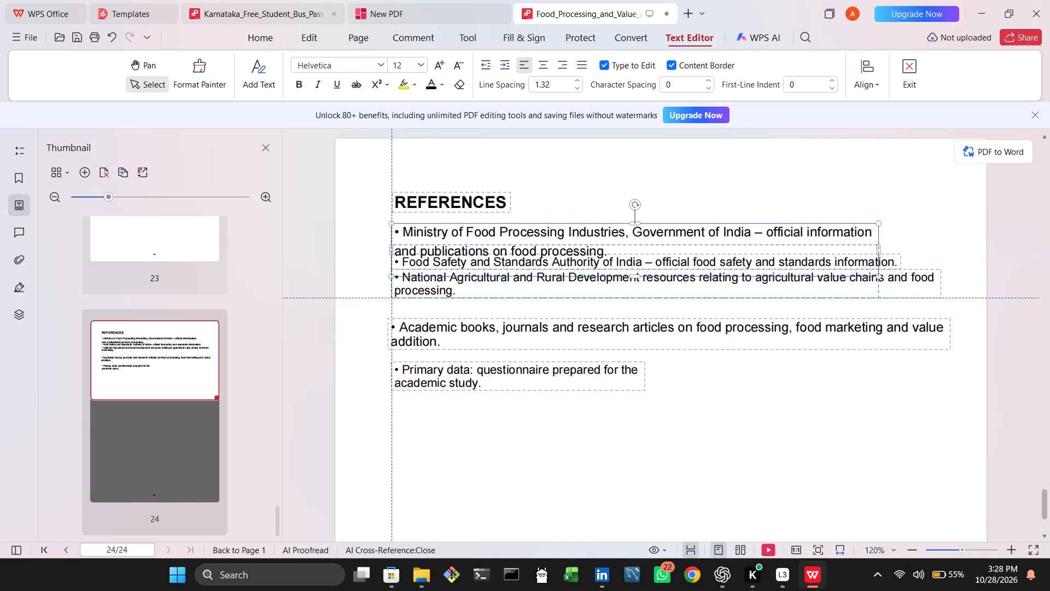
drag(620, 294, 620, 294)
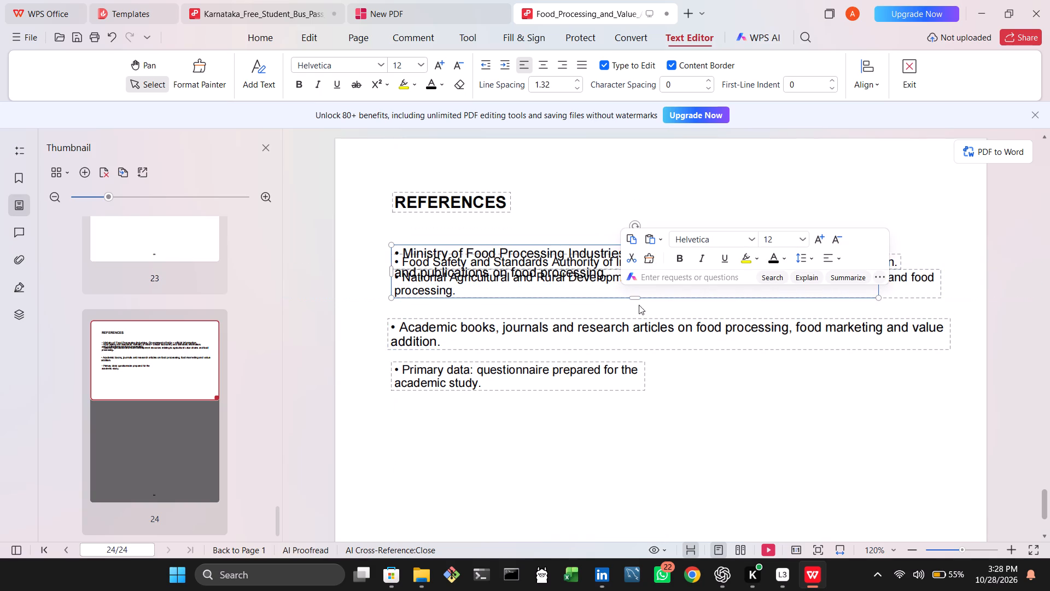
drag(643, 297, 640, 306)
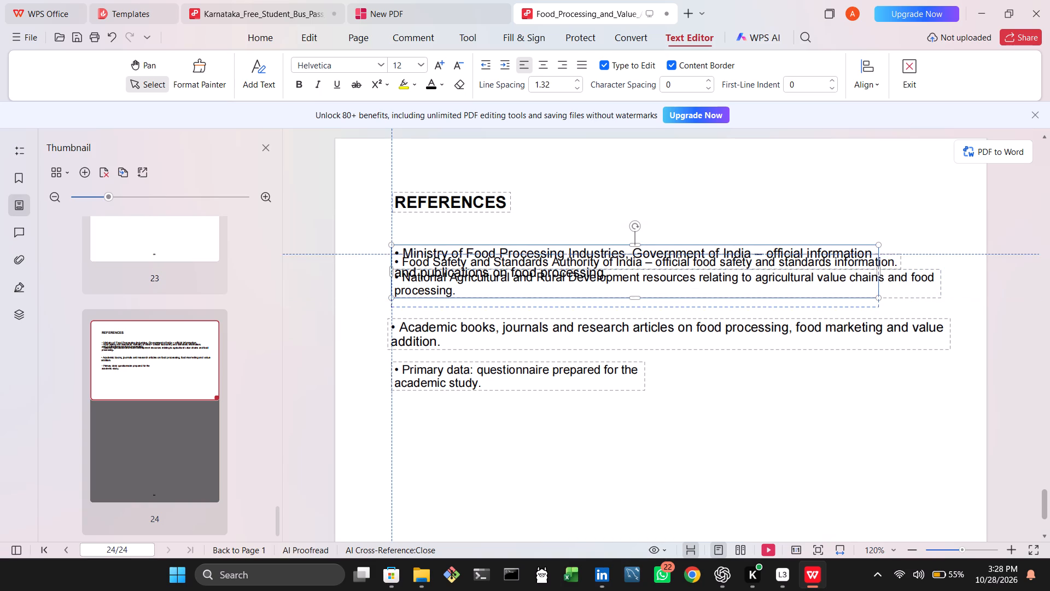
drag(640, 306, 635, 314)
click(761, 464)
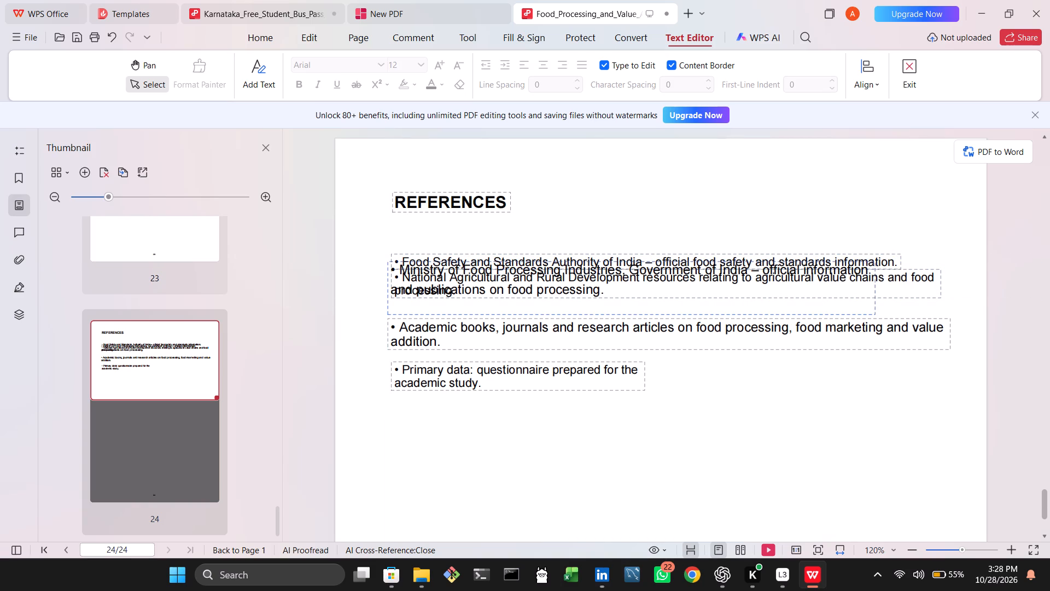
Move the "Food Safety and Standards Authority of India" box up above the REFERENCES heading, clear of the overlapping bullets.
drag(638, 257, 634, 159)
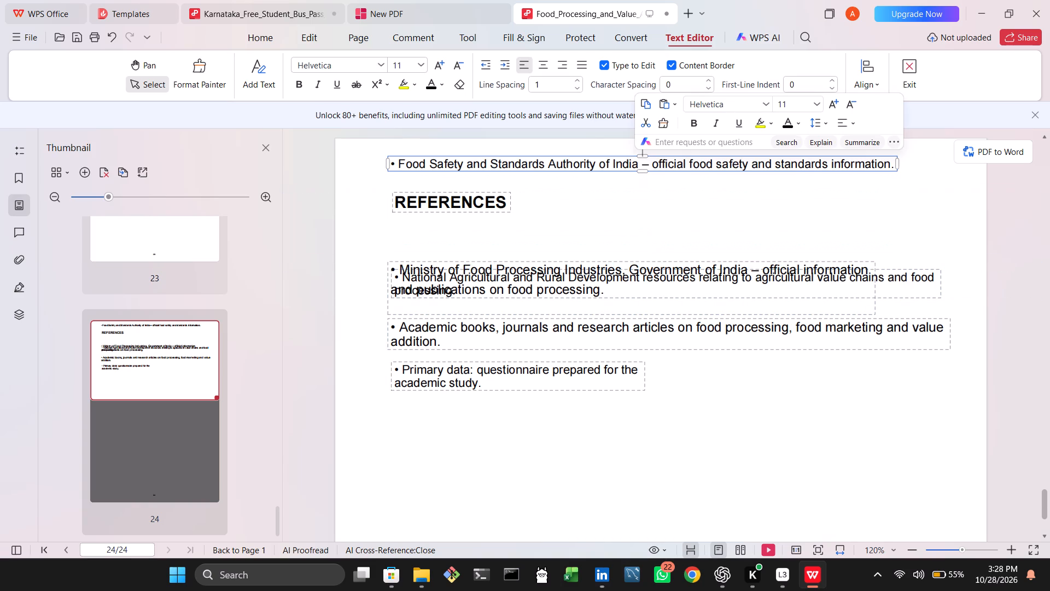
Move the "National Agricultural and Rural Development resources" box up to directly beneath the REFERENCES heading.
click(627, 261)
click(625, 274)
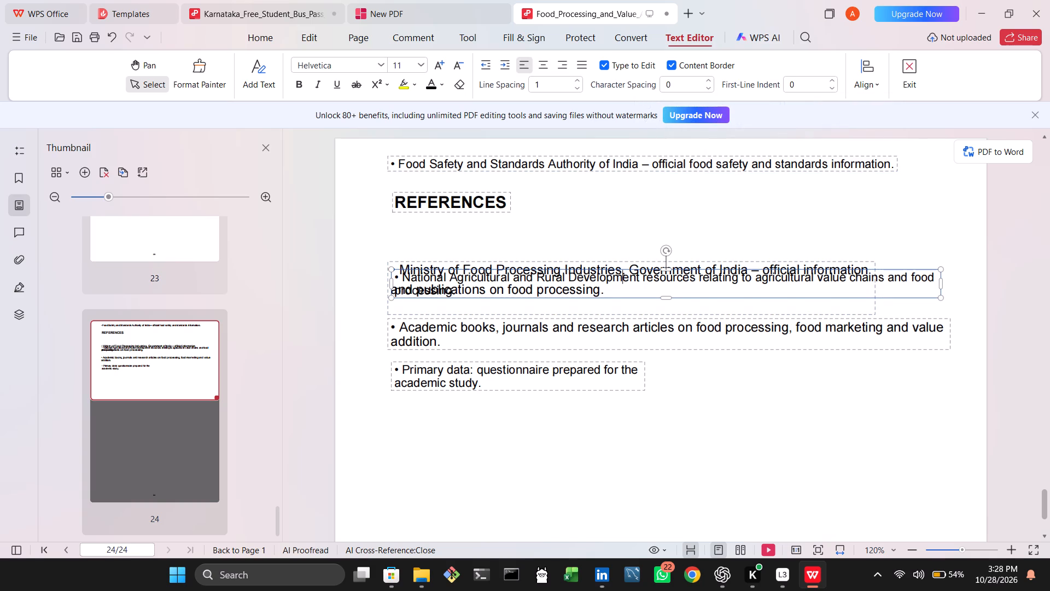
drag(667, 269, 666, 220)
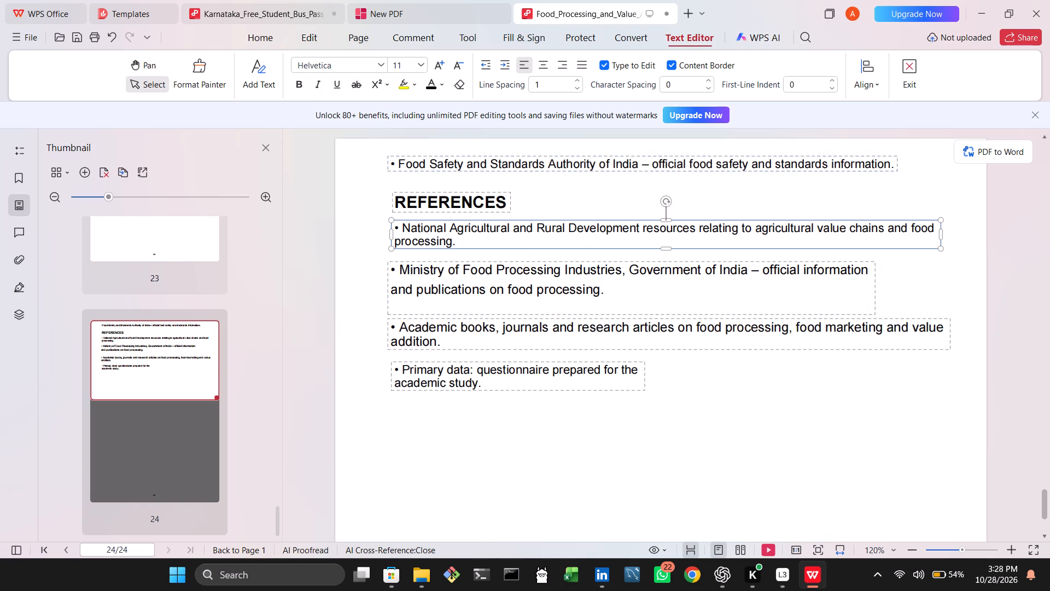
Move the "Food Safety and Standards Authority of India" box from above the heading to just below the "Primary data" bullet.
drag(674, 171, 620, 410)
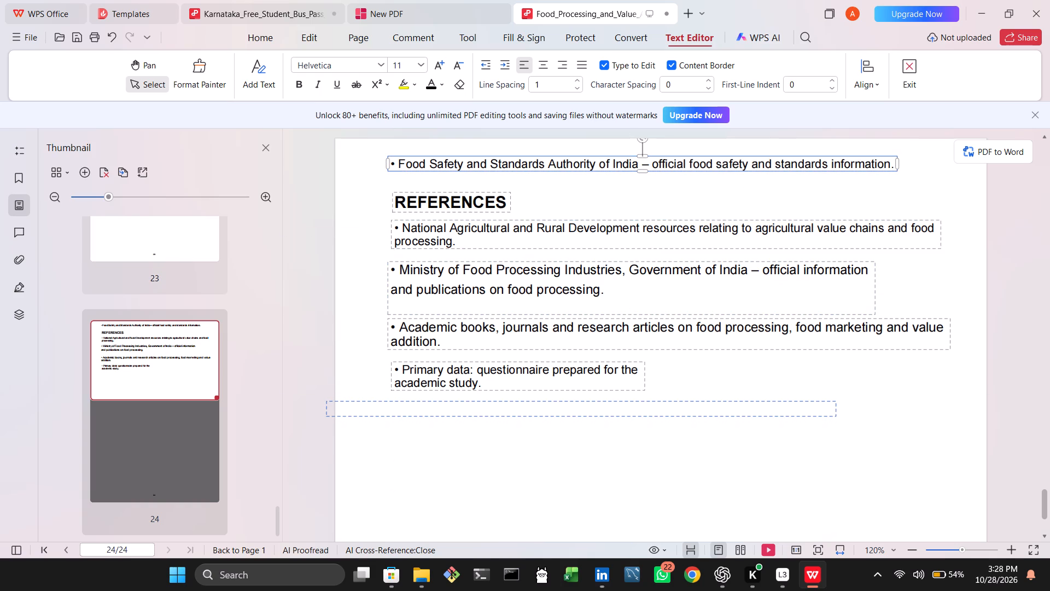
drag(620, 410, 662, 393)
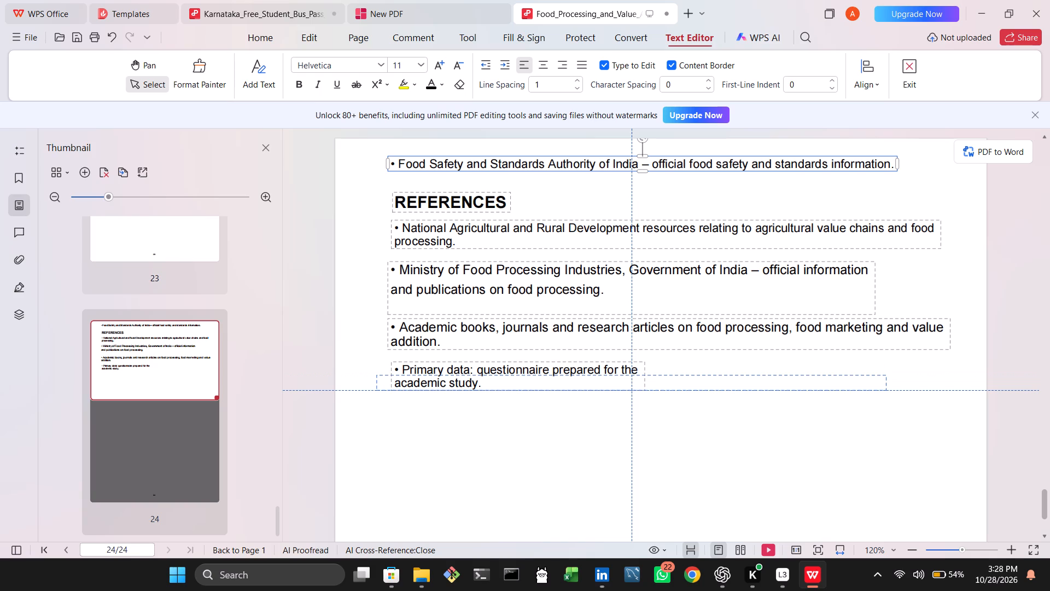
drag(662, 393, 655, 414)
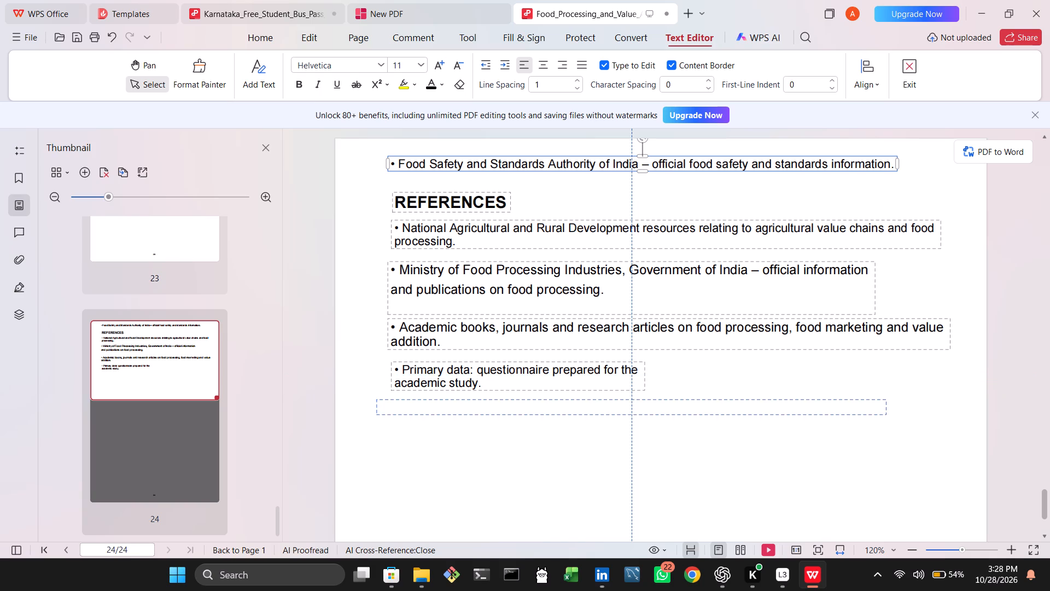
click(655, 414)
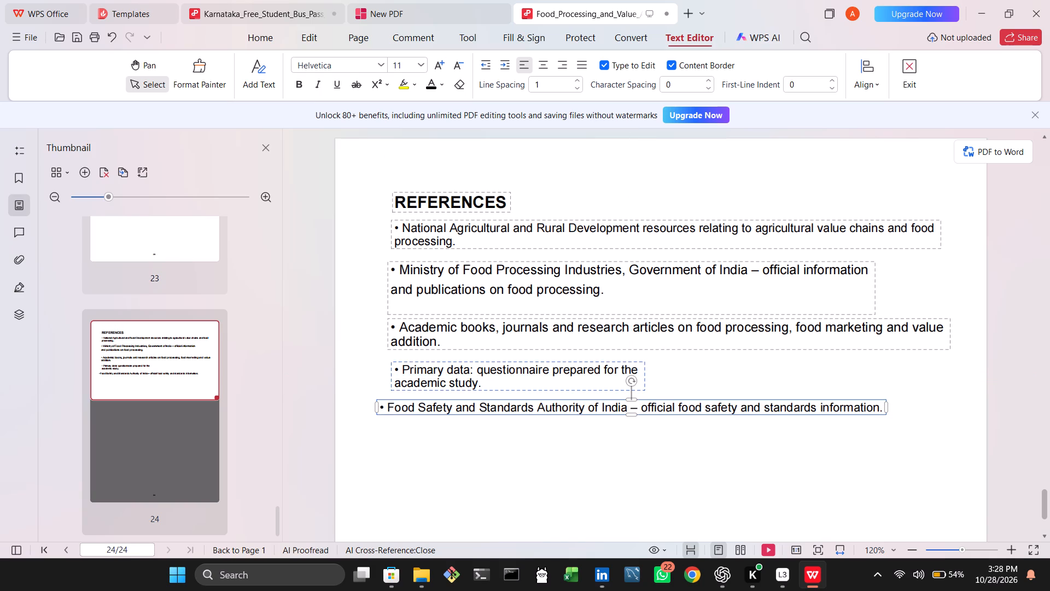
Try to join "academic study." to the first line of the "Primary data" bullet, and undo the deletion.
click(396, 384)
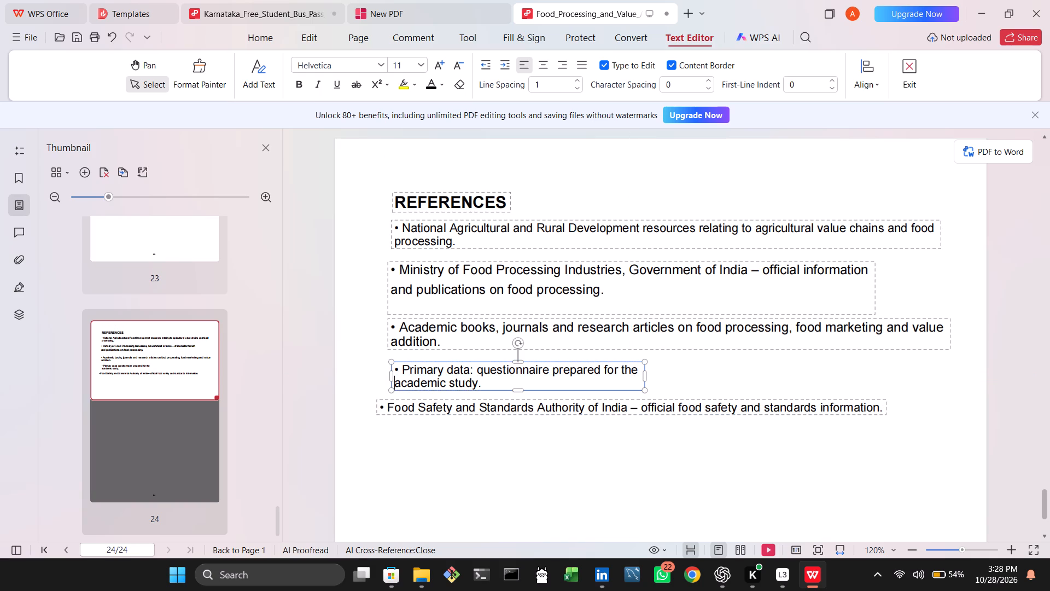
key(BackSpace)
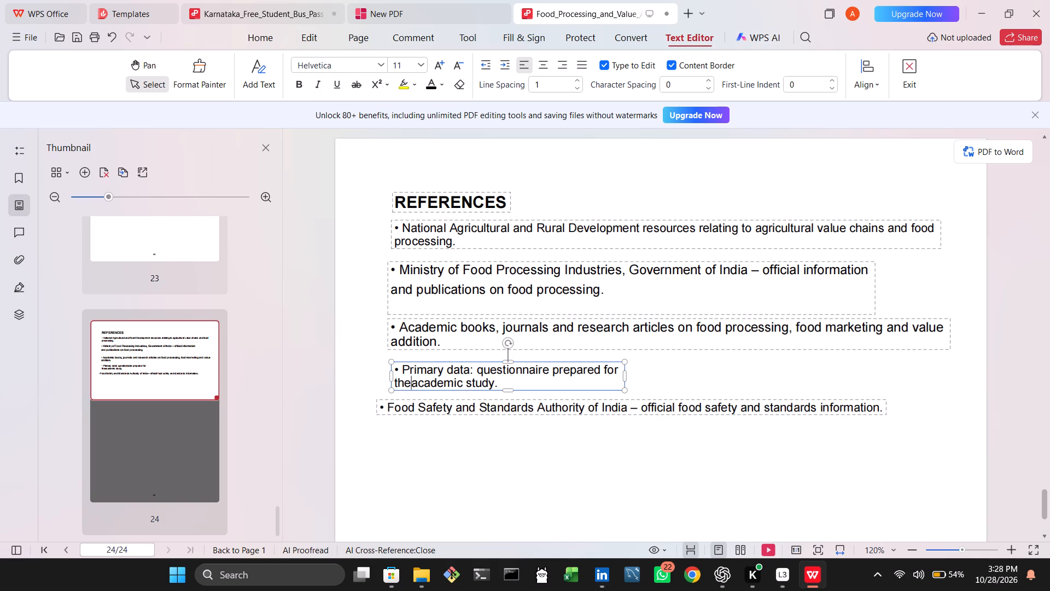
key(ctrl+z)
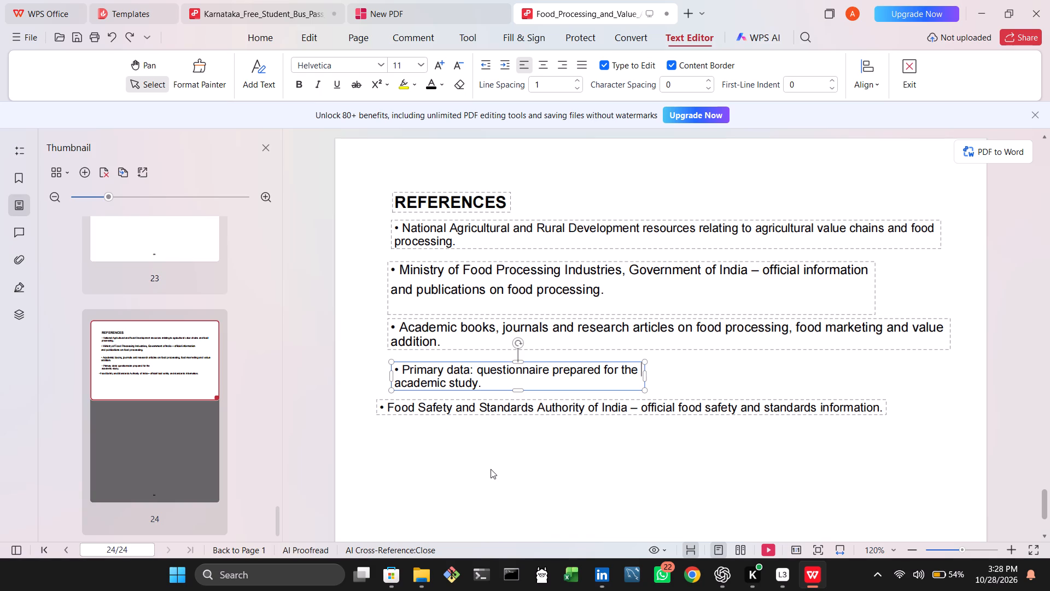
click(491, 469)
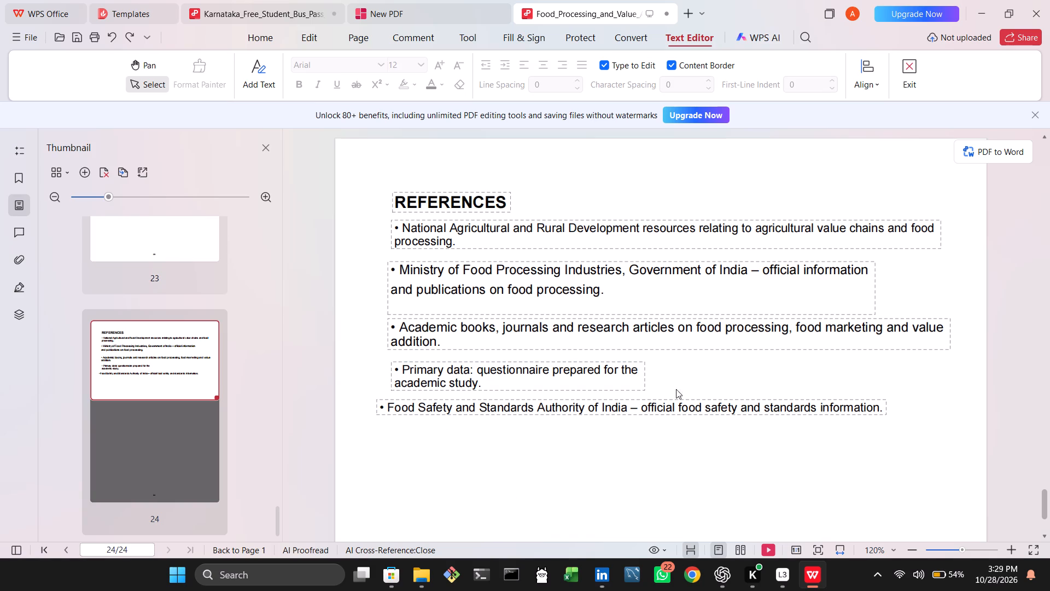
Widen the "Primary data" bullet's text box so the whole sentence fits on one line.
click(646, 375)
click(638, 377)
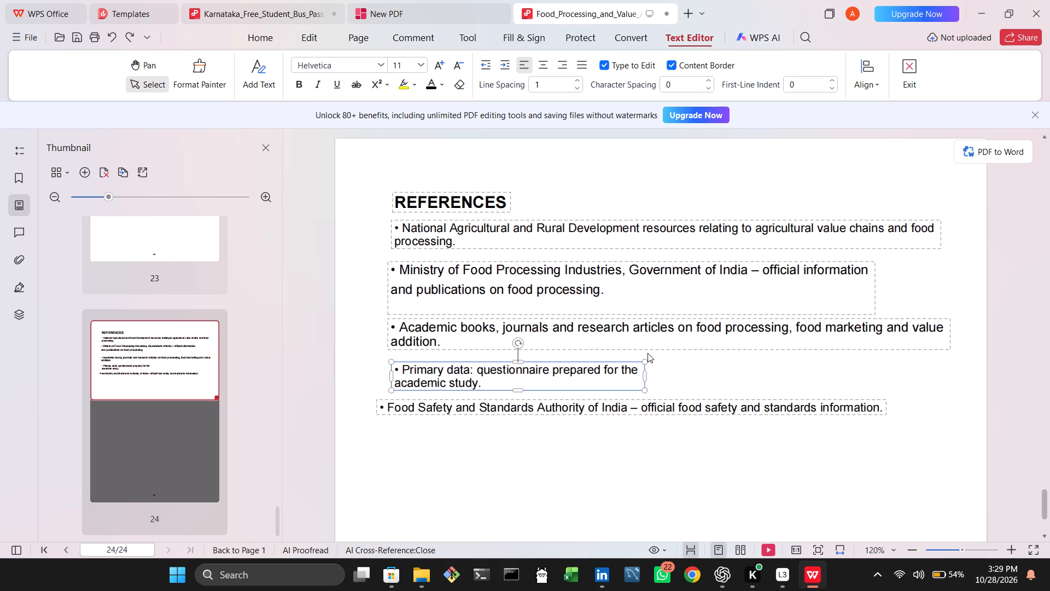
drag(647, 360, 672, 362)
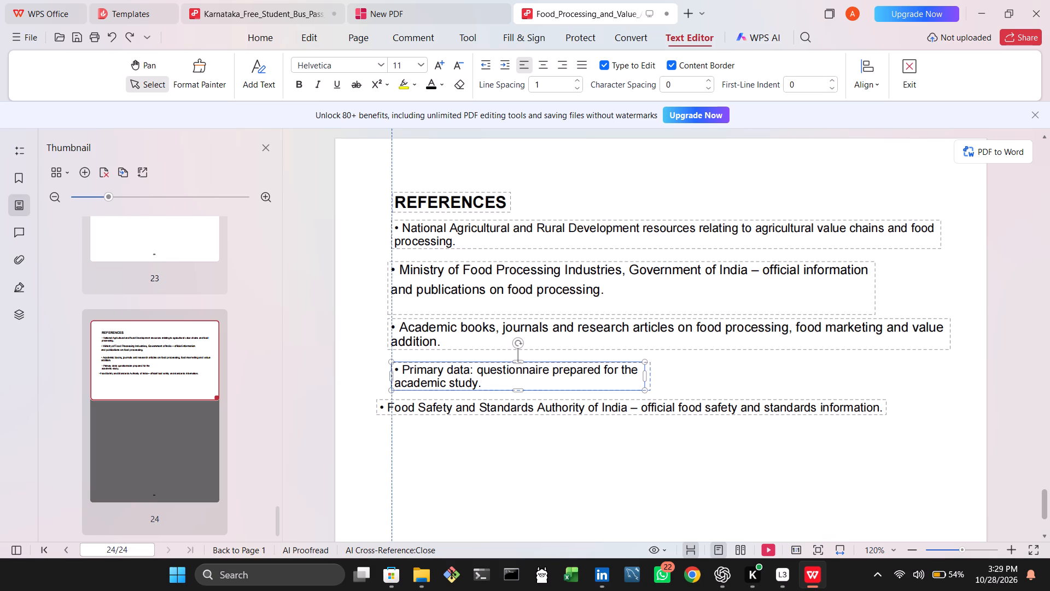
drag(672, 362, 735, 365)
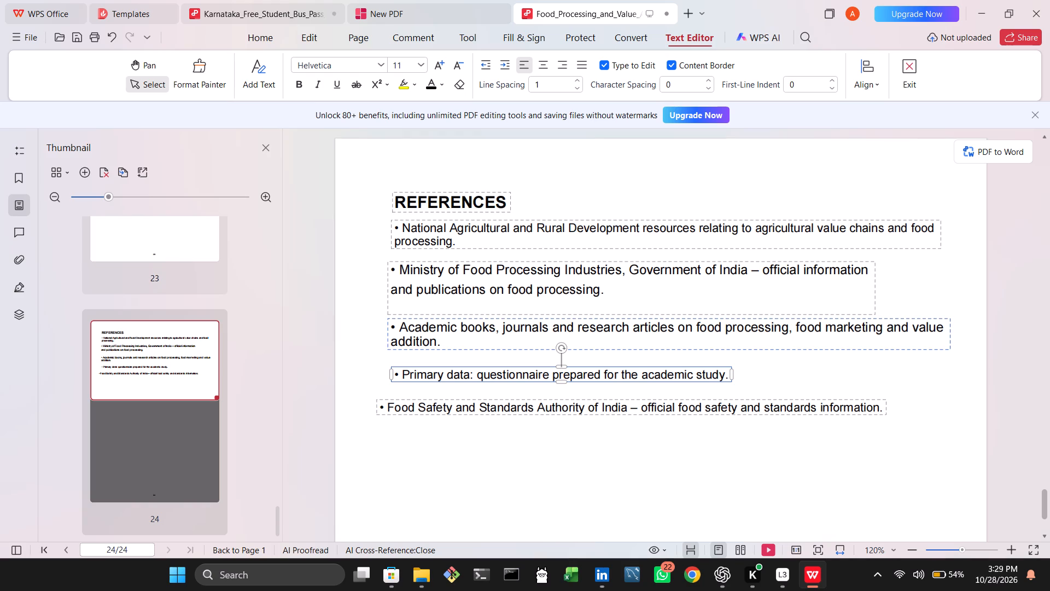
Move the "Academic books, journals and research articles" box slightly down and to the left.
drag(674, 347, 667, 357)
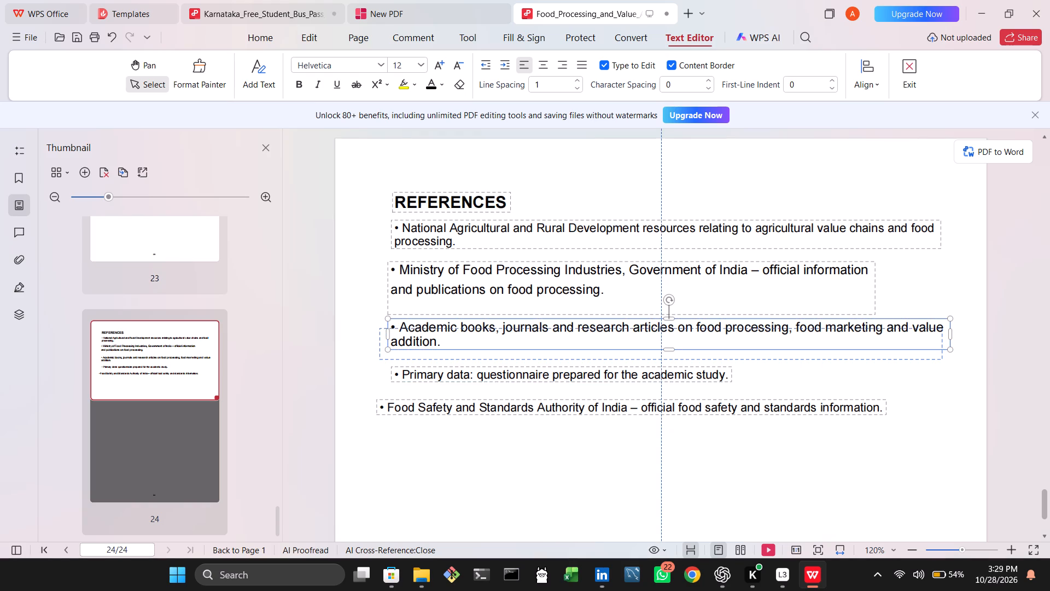
drag(667, 357, 667, 356)
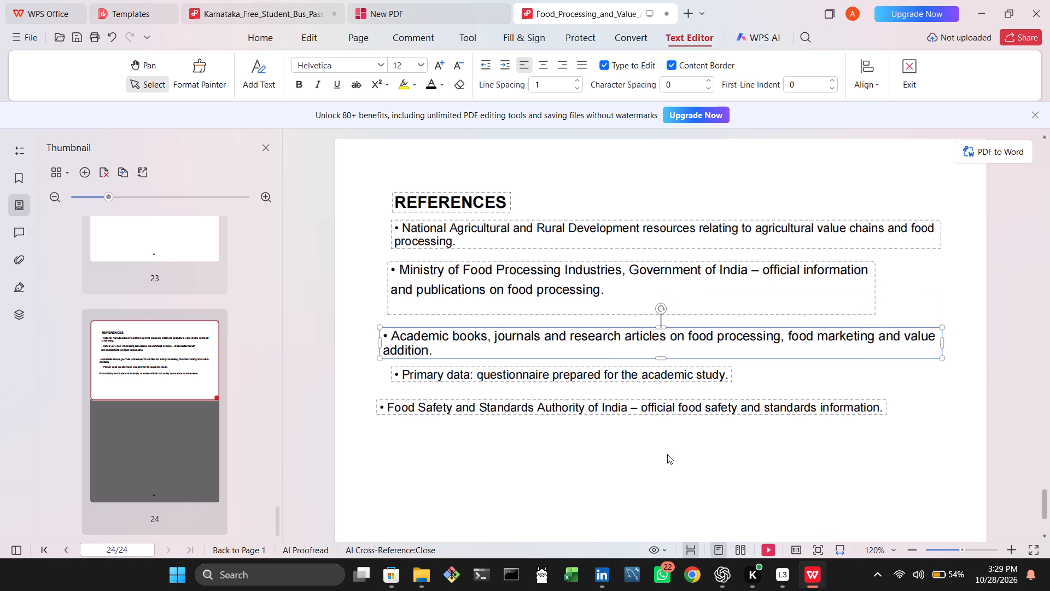
click(667, 454)
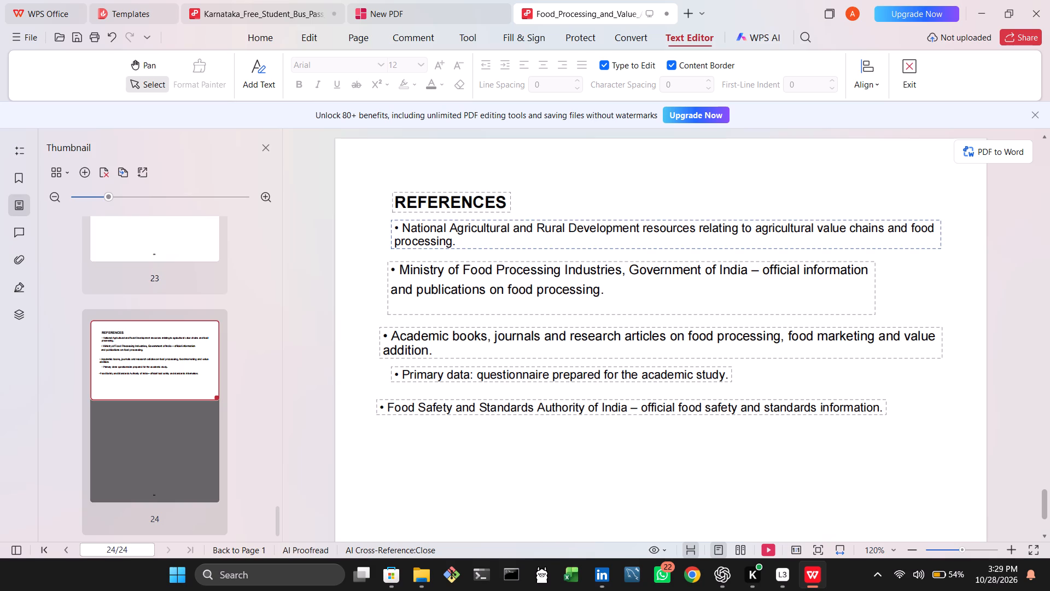
Shift the "National Agricultural" and "Ministry of Food Processing Industries" boxes left to line up with the "Academic books" bullet.
drag(393, 227, 381, 227)
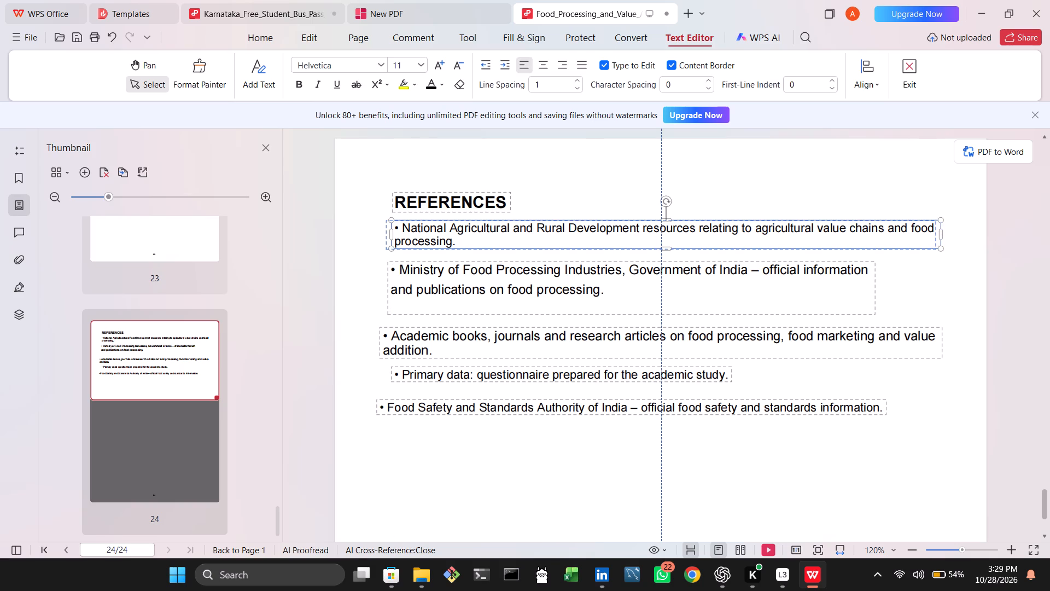
drag(381, 227, 377, 228)
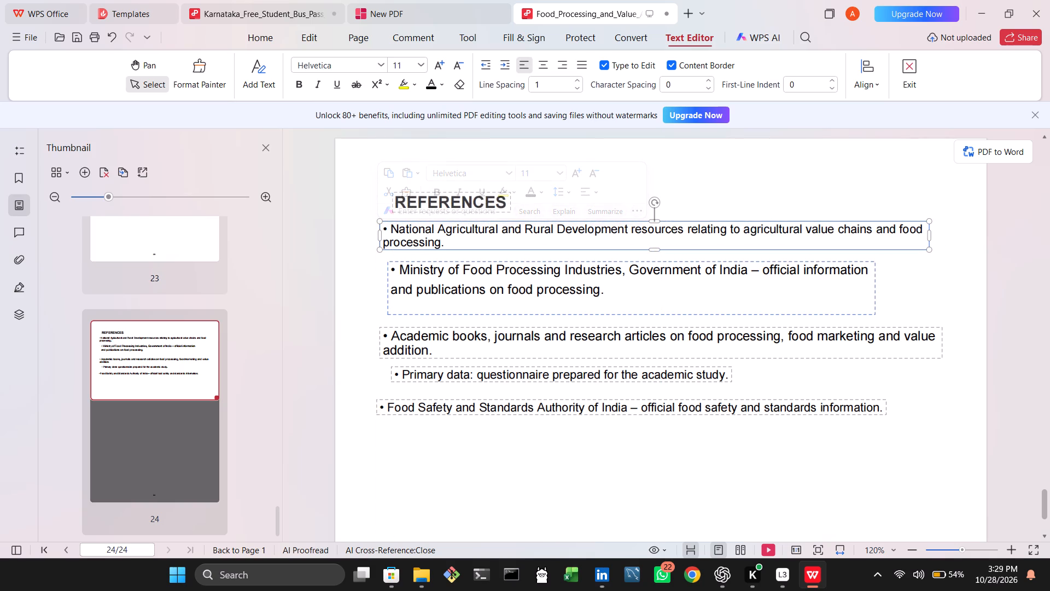
drag(389, 271, 380, 270)
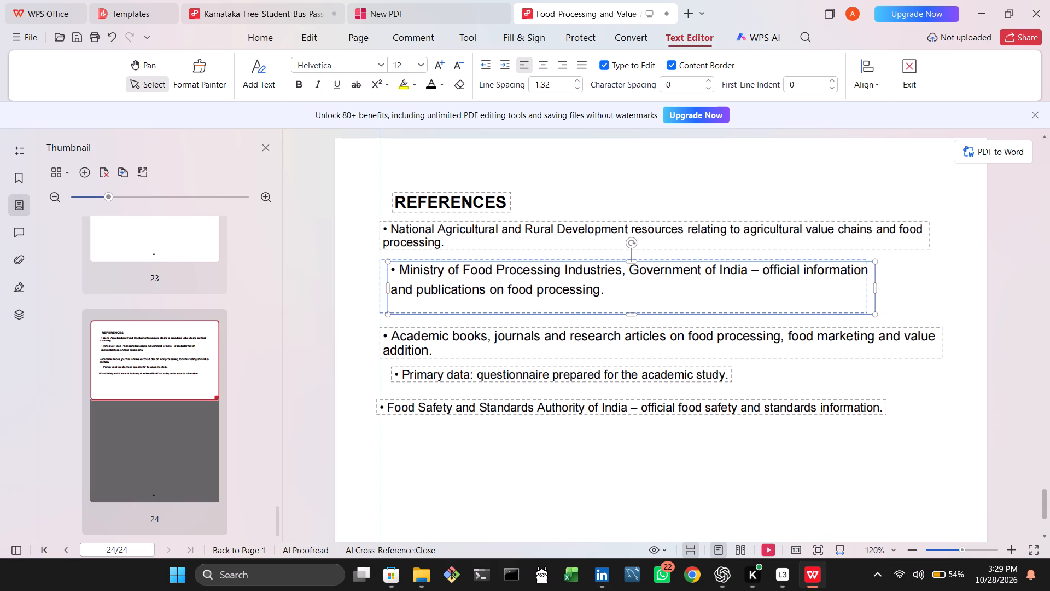
drag(380, 270, 380, 270)
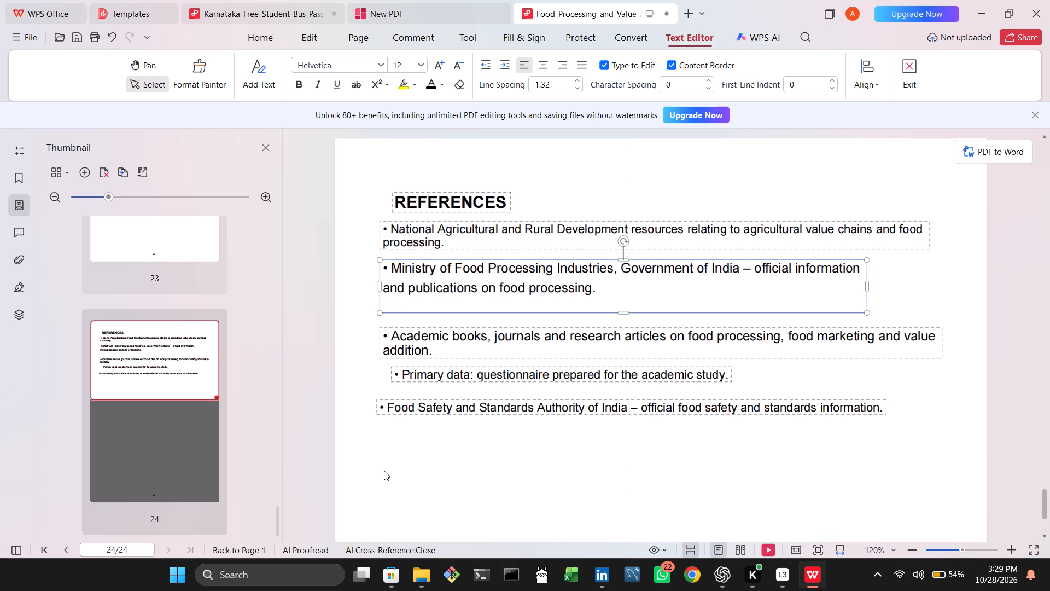
click(384, 471)
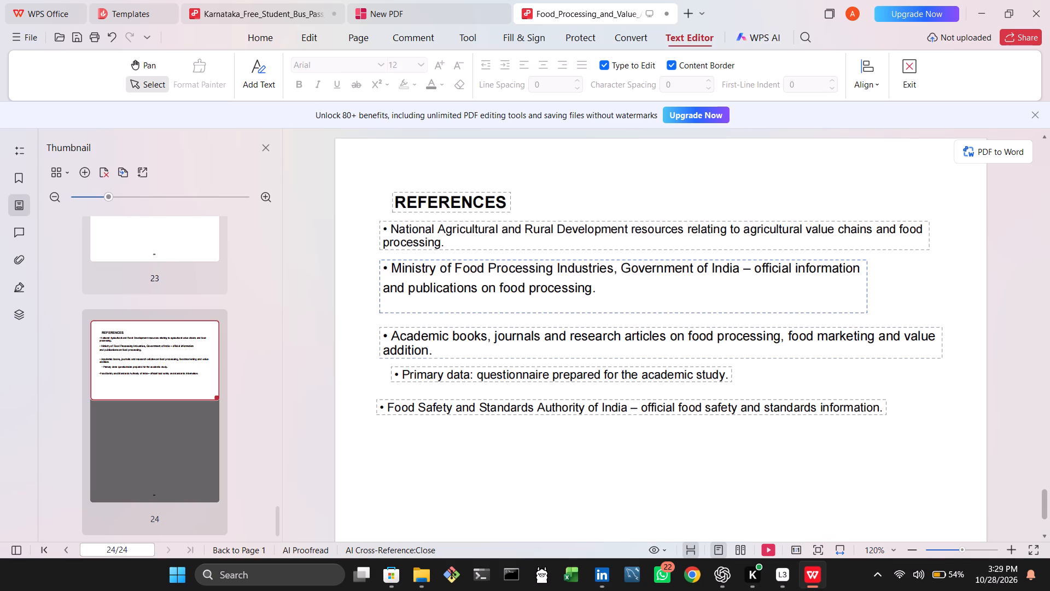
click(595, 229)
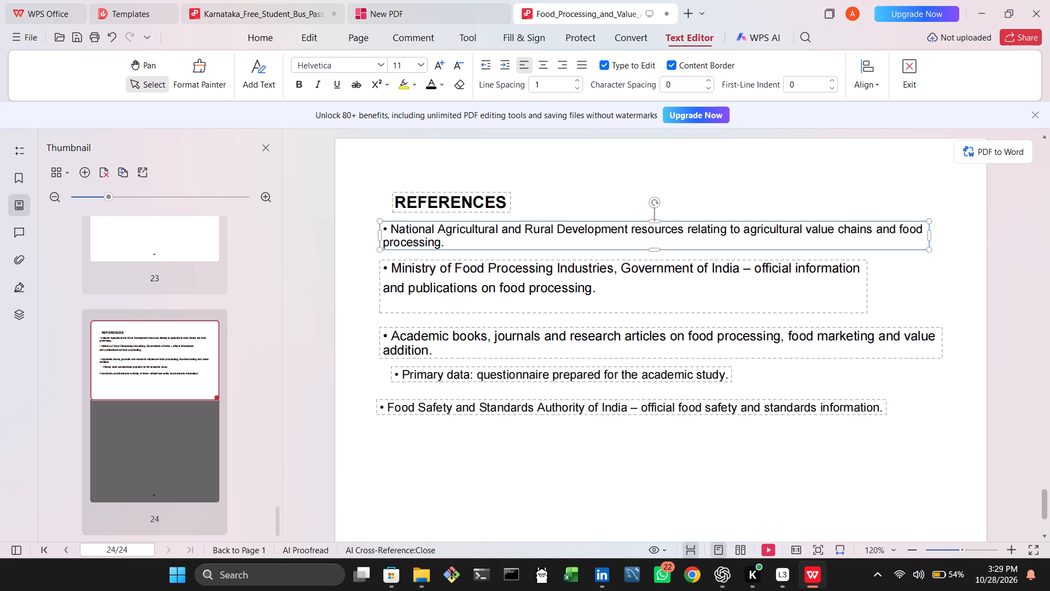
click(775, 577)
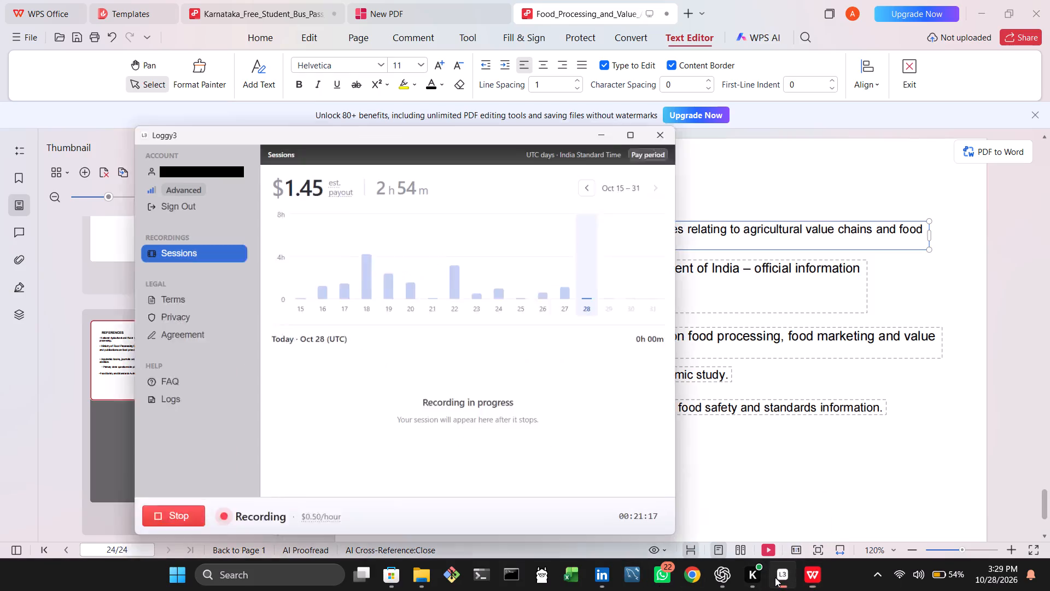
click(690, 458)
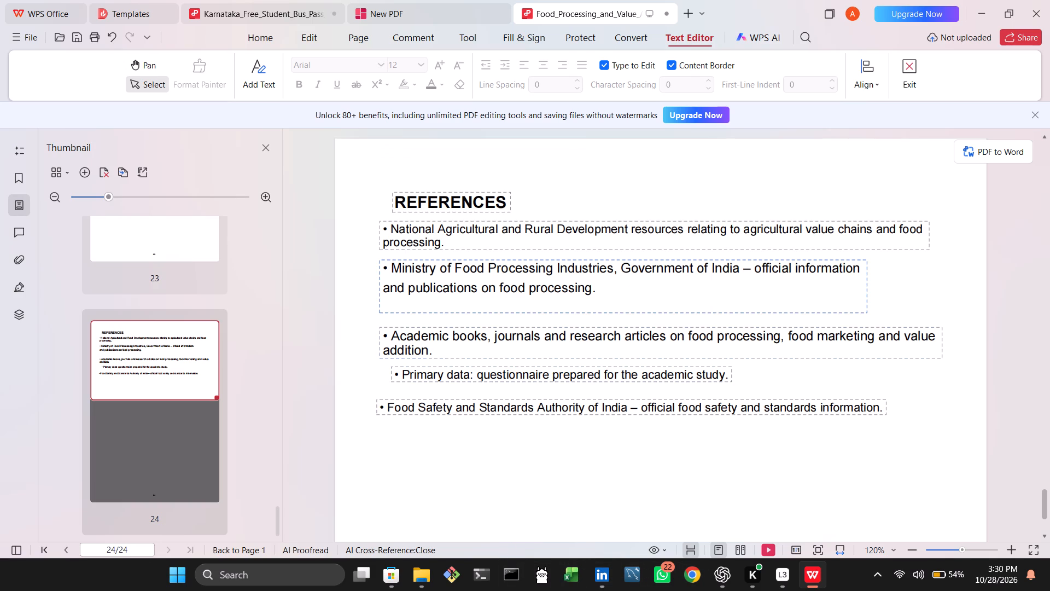
Shift the "Primary data" box left so its bullet lines up with the bullets above it.
click(390, 376)
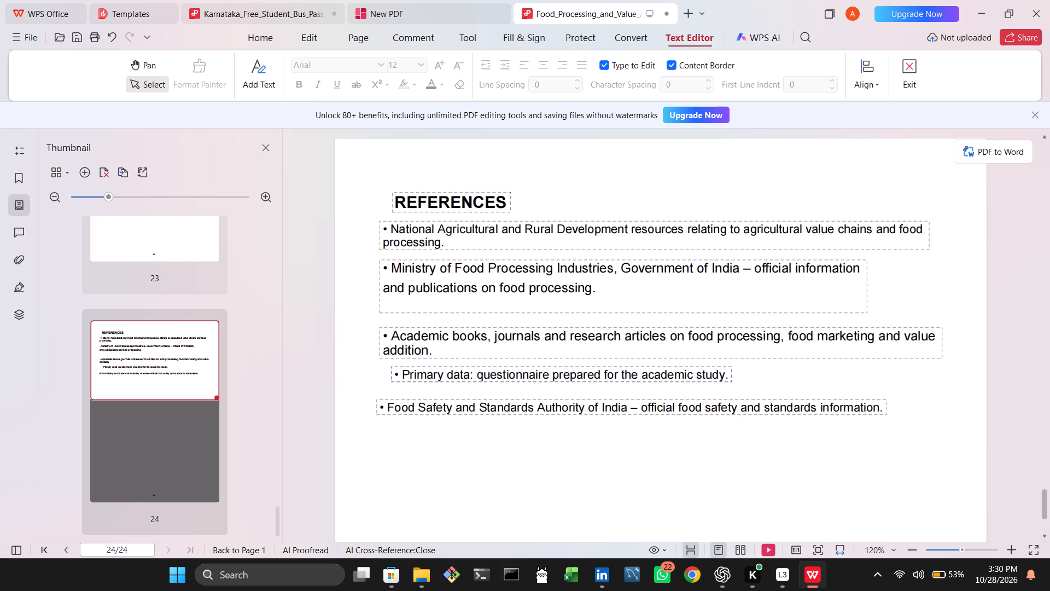
click(433, 376)
drag(390, 374, 383, 374)
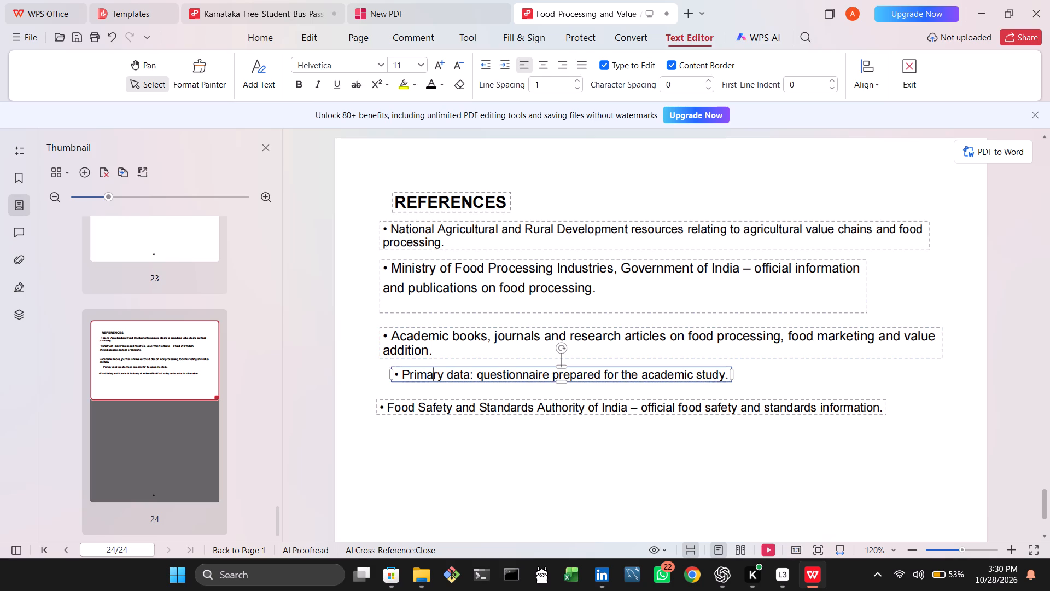
drag(383, 374, 379, 374)
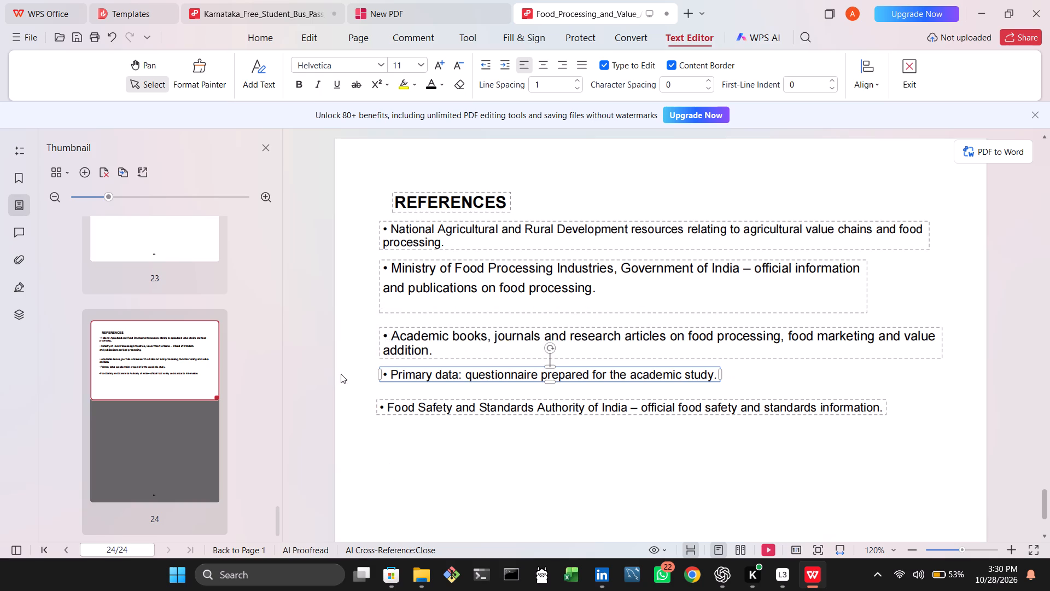
Nudge the "Food Safety and Standards Authority of India" box up and right to align its bullet with the others.
double_click(374, 403)
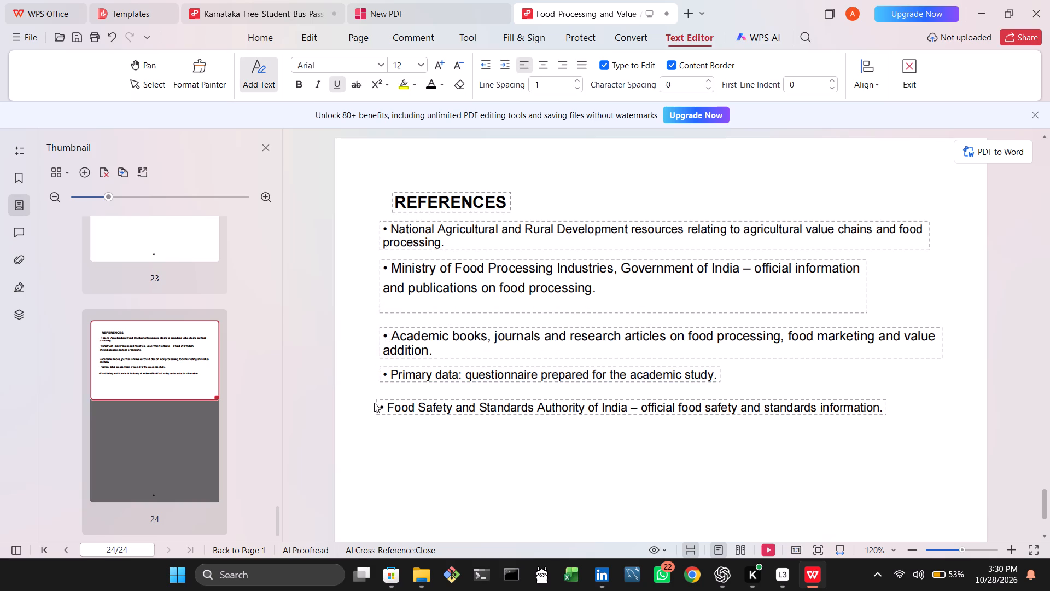
click(389, 412)
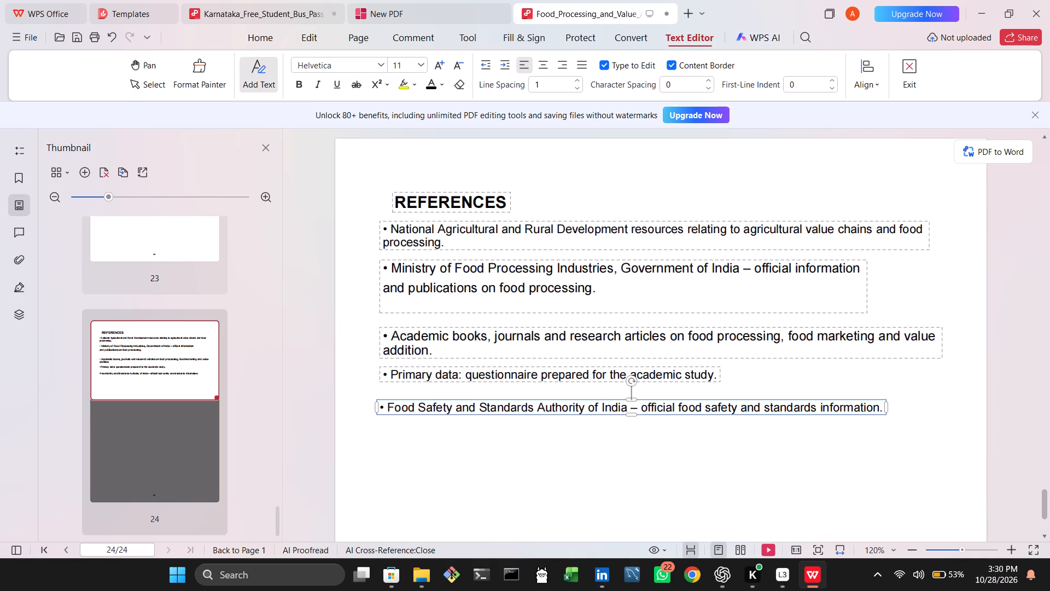
click(375, 404)
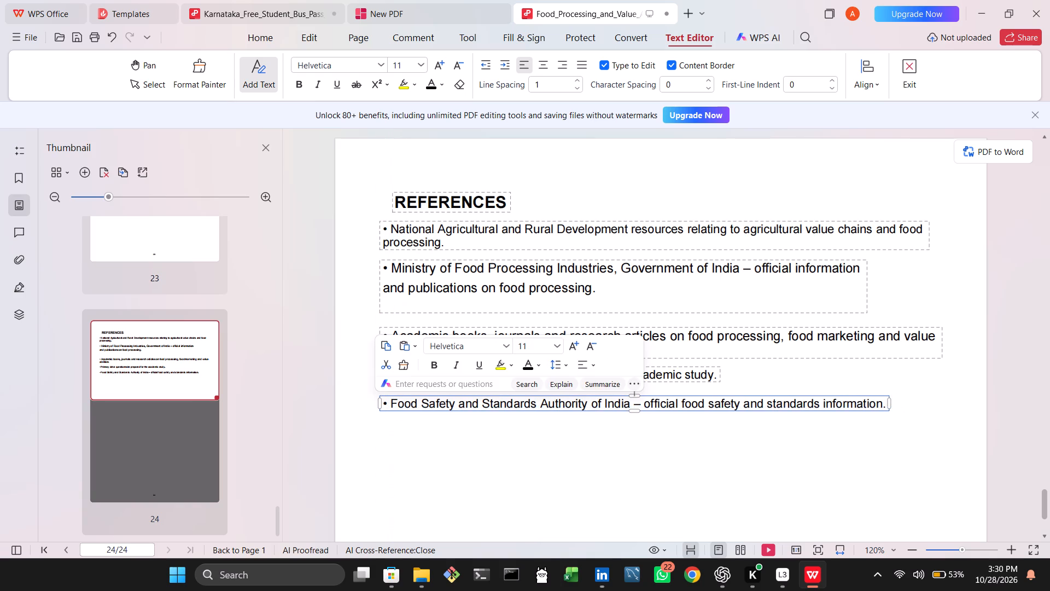
click(467, 489)
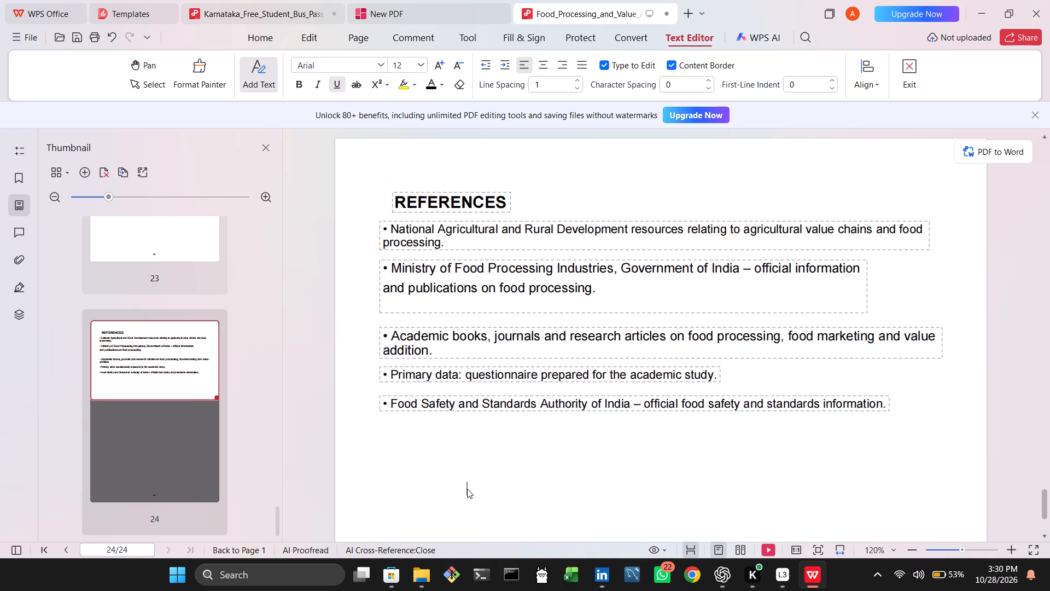
On page 23, enlarge questions Q8 to Q10 under "Section 4: Challenges", trying size 20 and settling on 16.
click(125, 255)
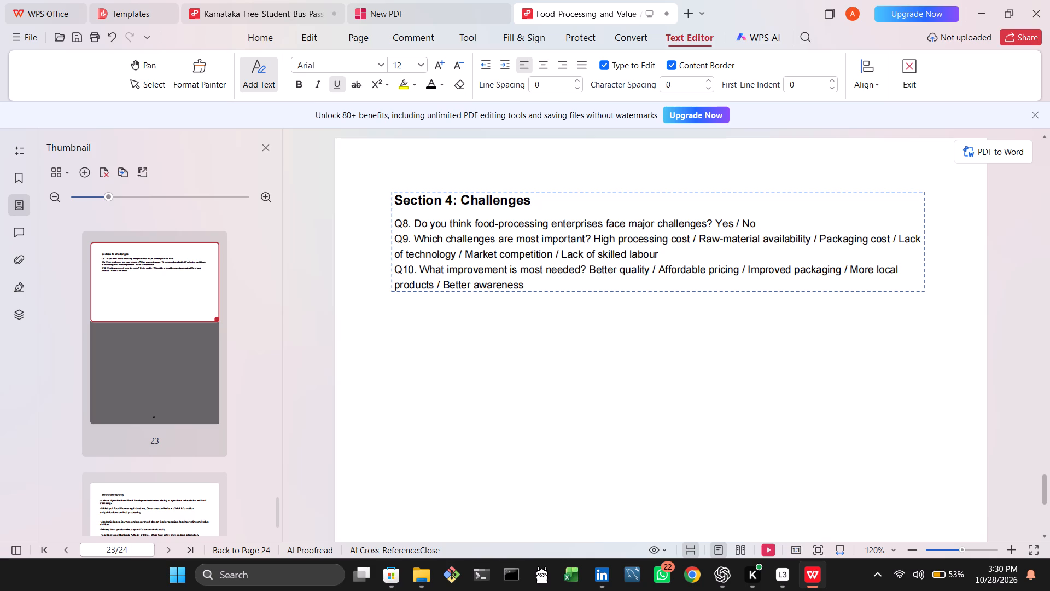
drag(545, 285, 394, 224)
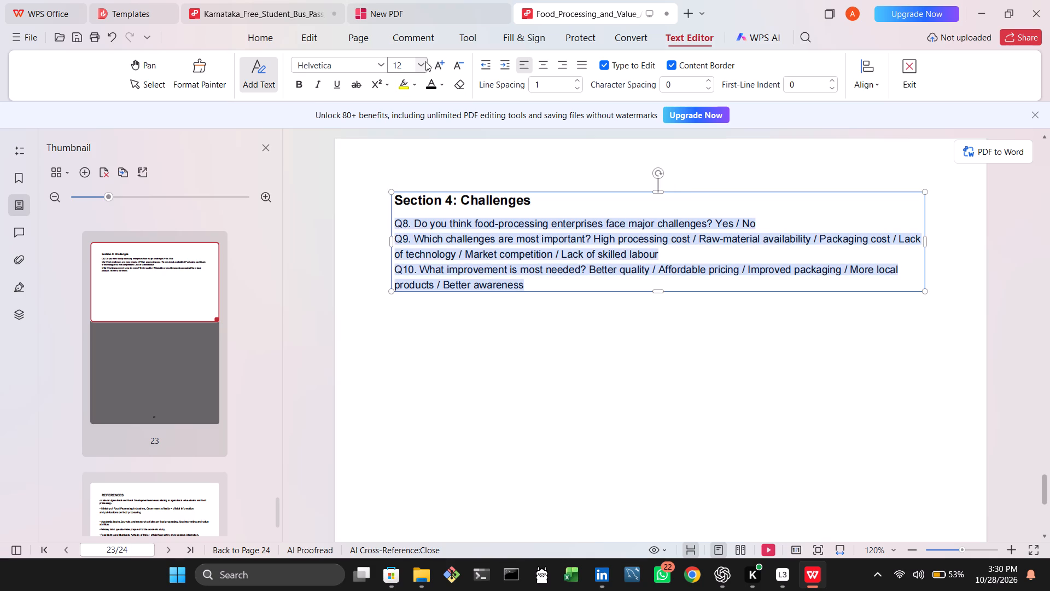
click(425, 62)
click(404, 327)
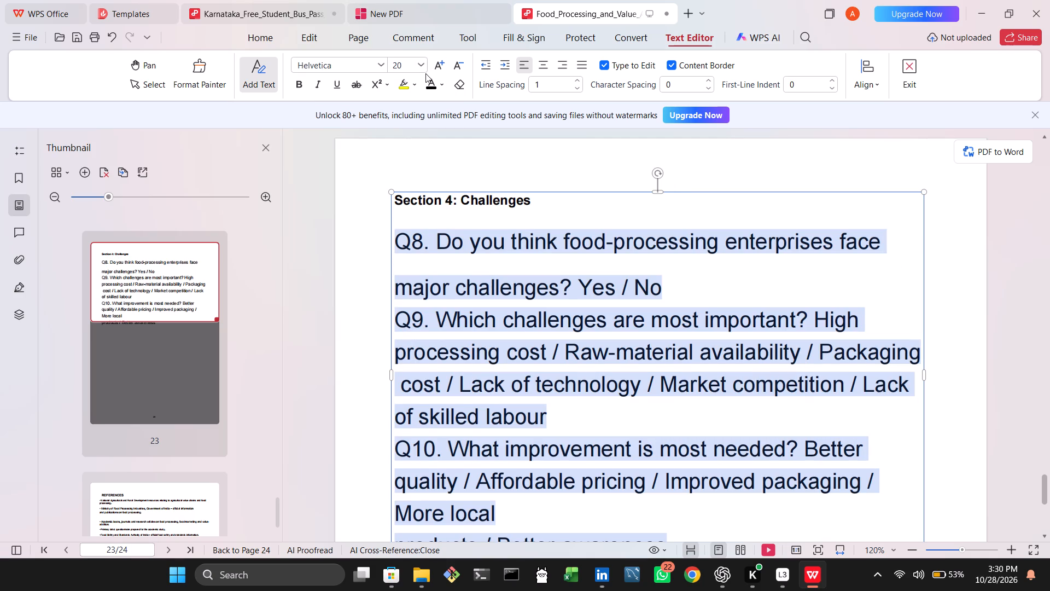
double_click(425, 71)
click(425, 71)
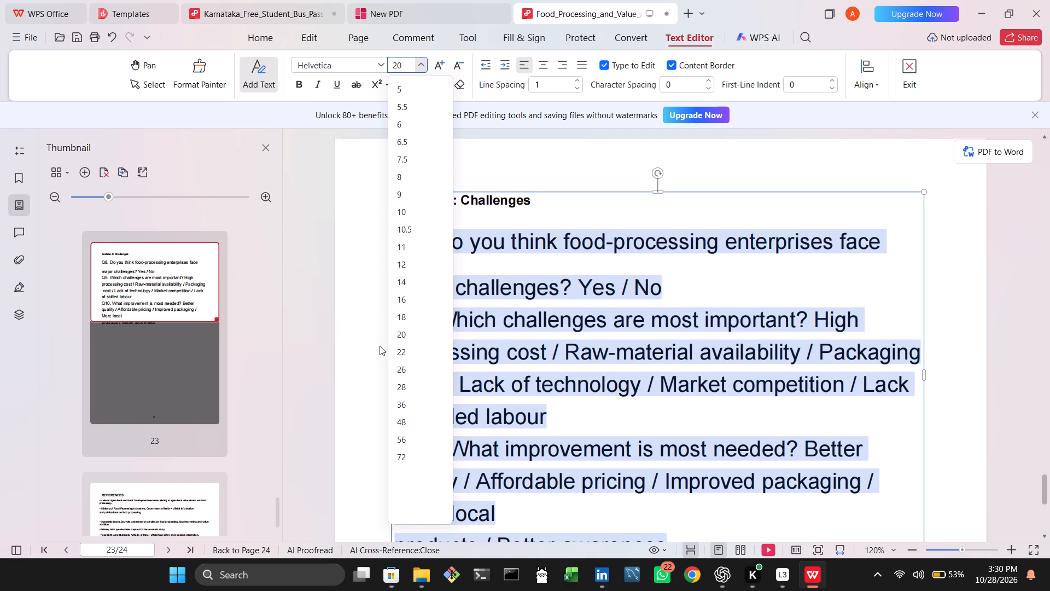
click(398, 294)
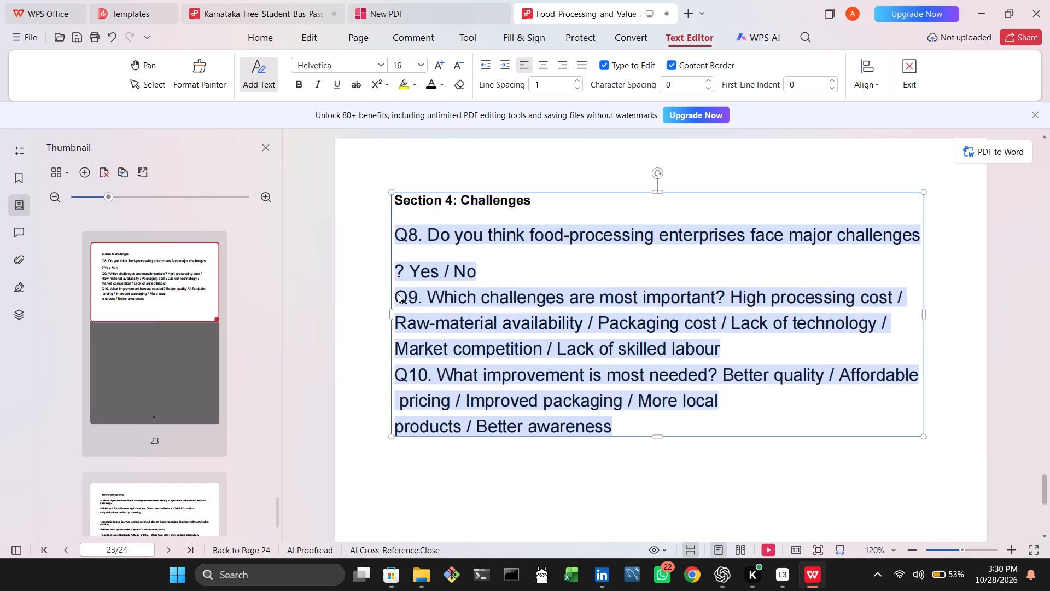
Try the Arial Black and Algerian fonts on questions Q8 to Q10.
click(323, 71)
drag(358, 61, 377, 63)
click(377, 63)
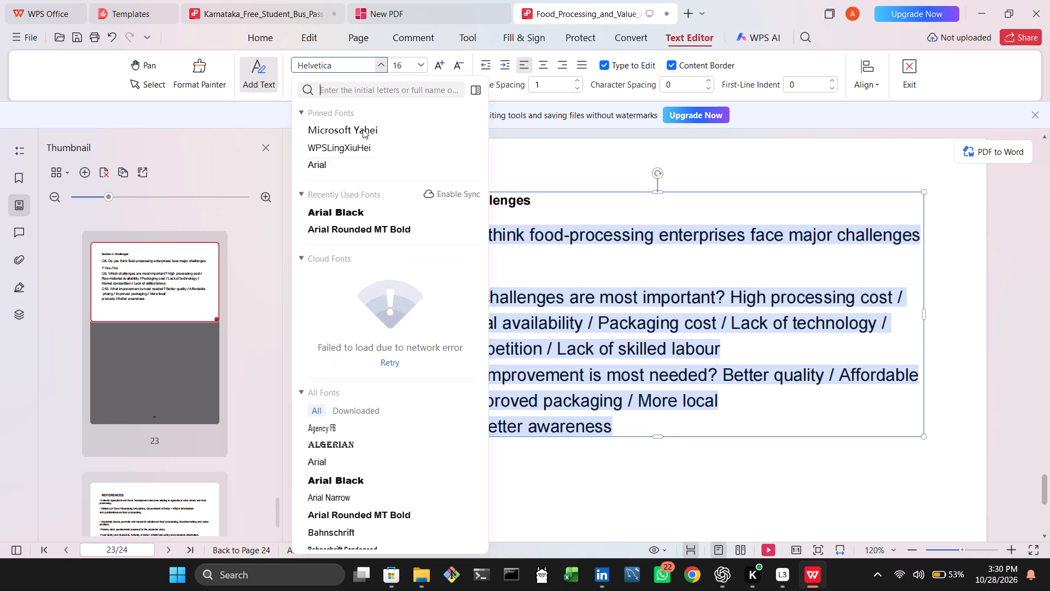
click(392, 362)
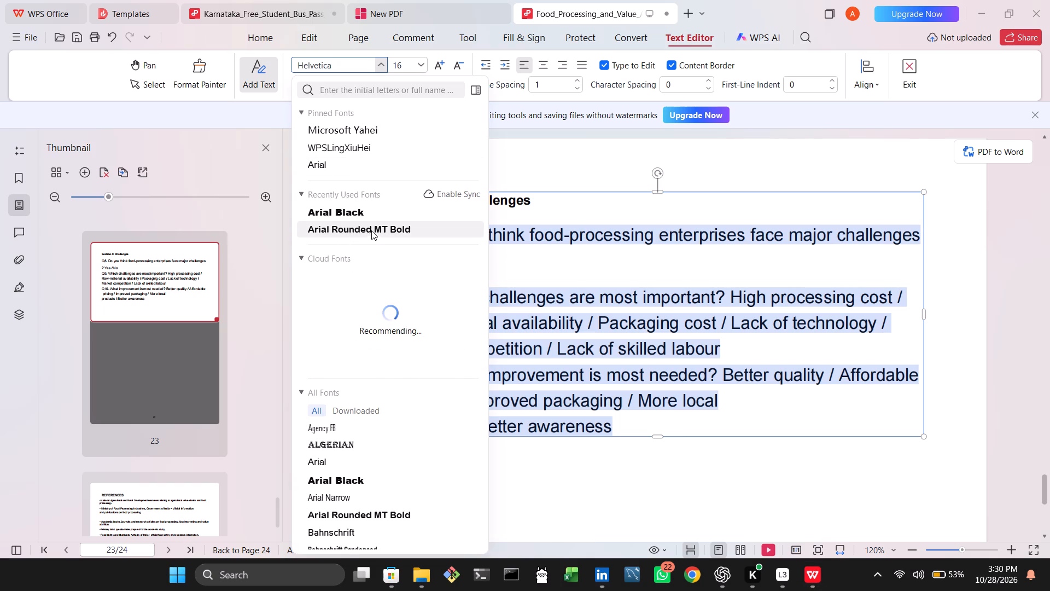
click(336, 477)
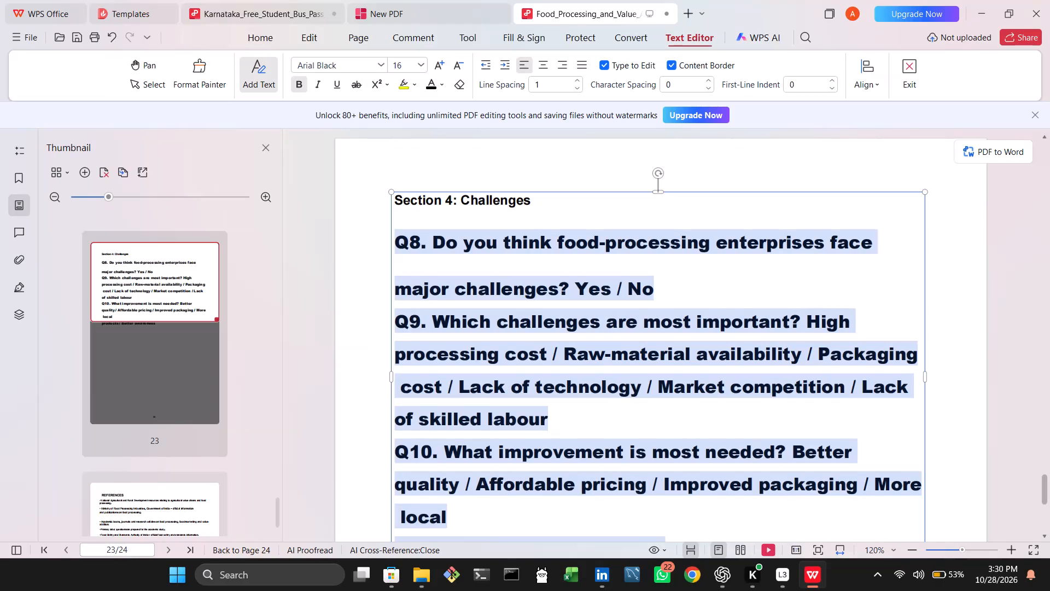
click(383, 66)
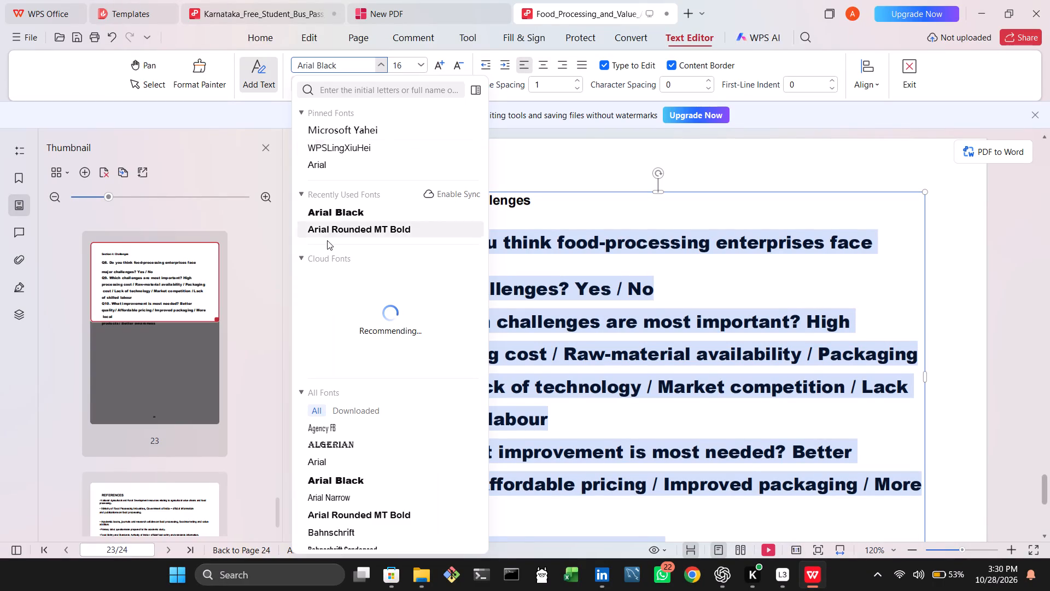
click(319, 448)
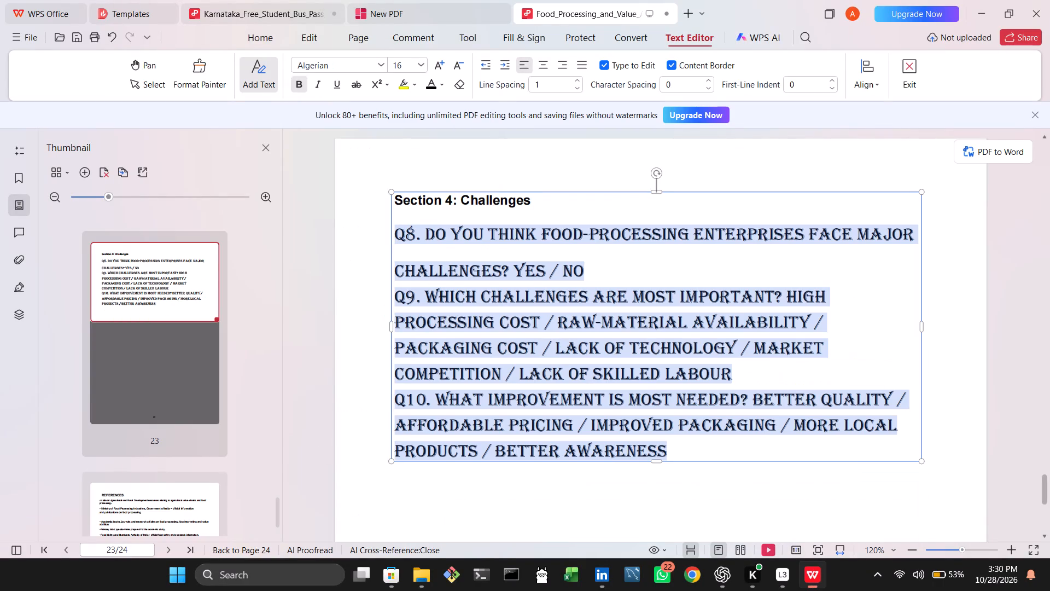
Set the font of questions Q8 to Q10 to Arial and deselect the text.
click(376, 61)
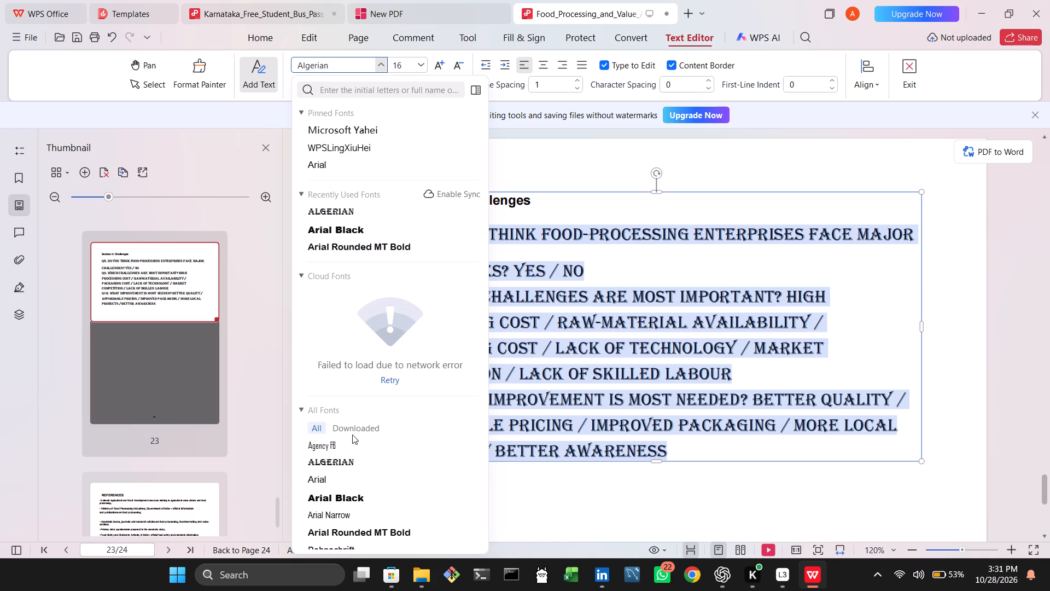
click(347, 485)
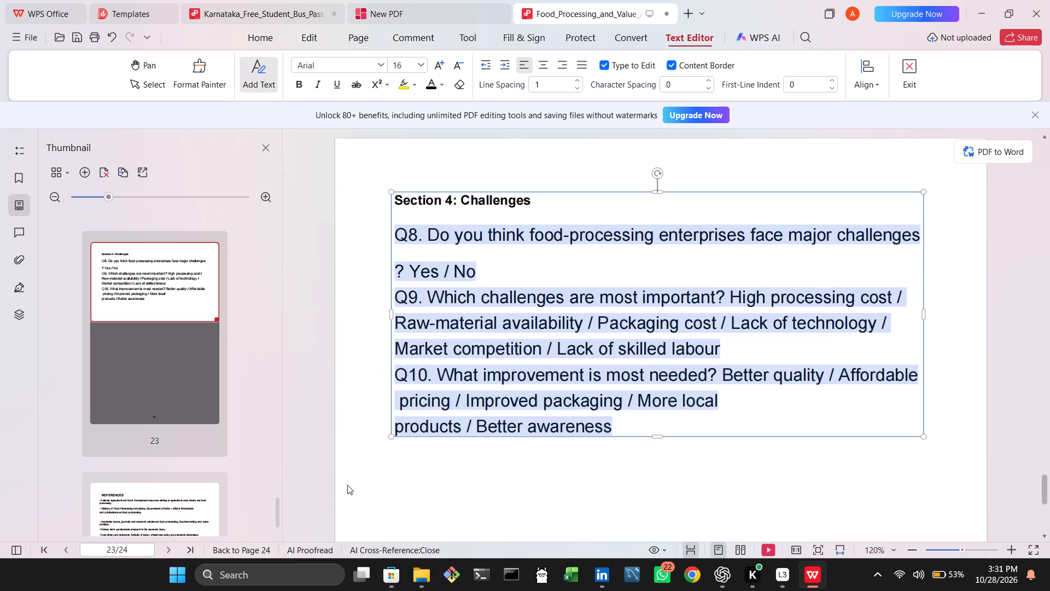
click(380, 511)
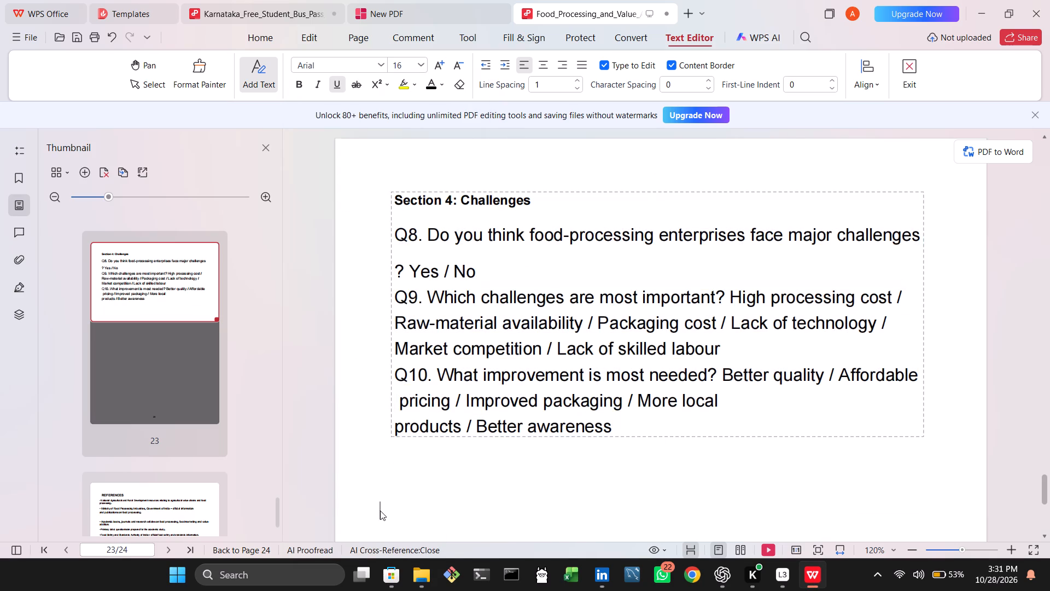
Widen the "Section 4: Challenges" text box on page 23 so the question mark of Q8 stays on its first line.
click(898, 233)
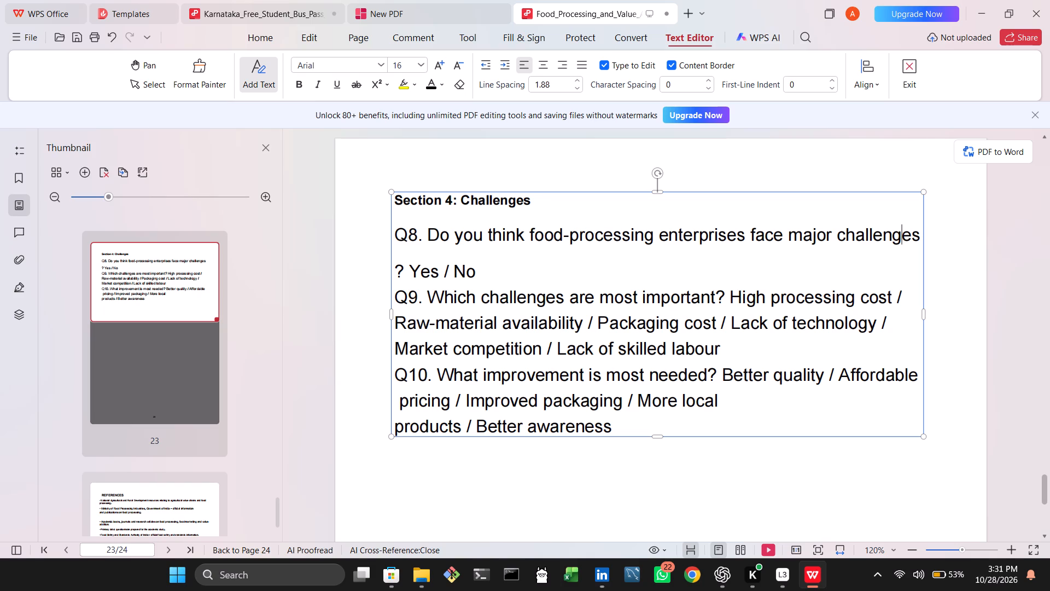
click(883, 357)
click(923, 317)
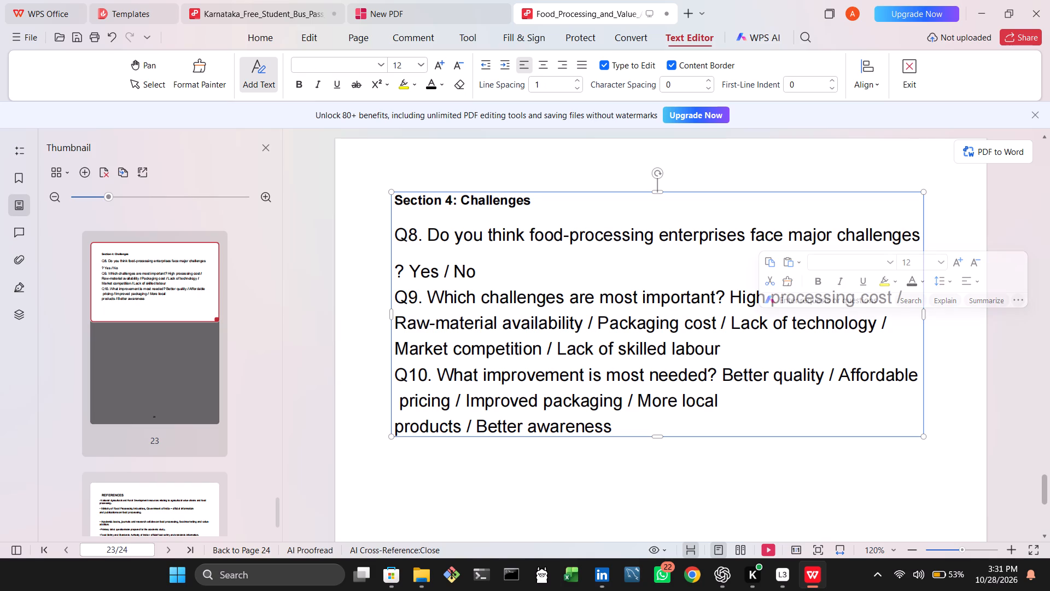
click(962, 321)
click(923, 211)
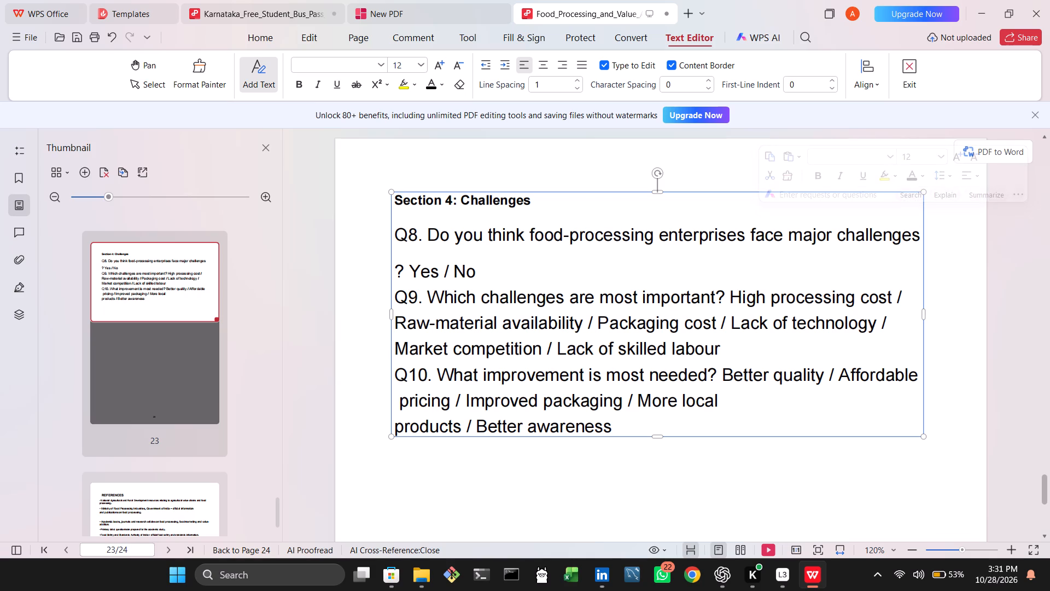
drag(925, 313, 965, 318)
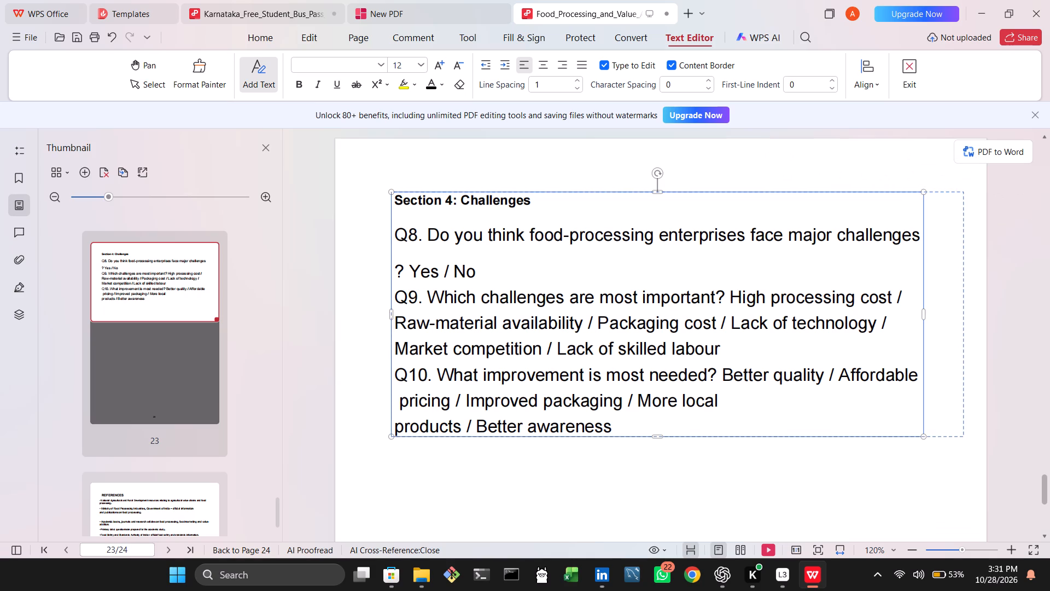
drag(965, 318, 969, 317)
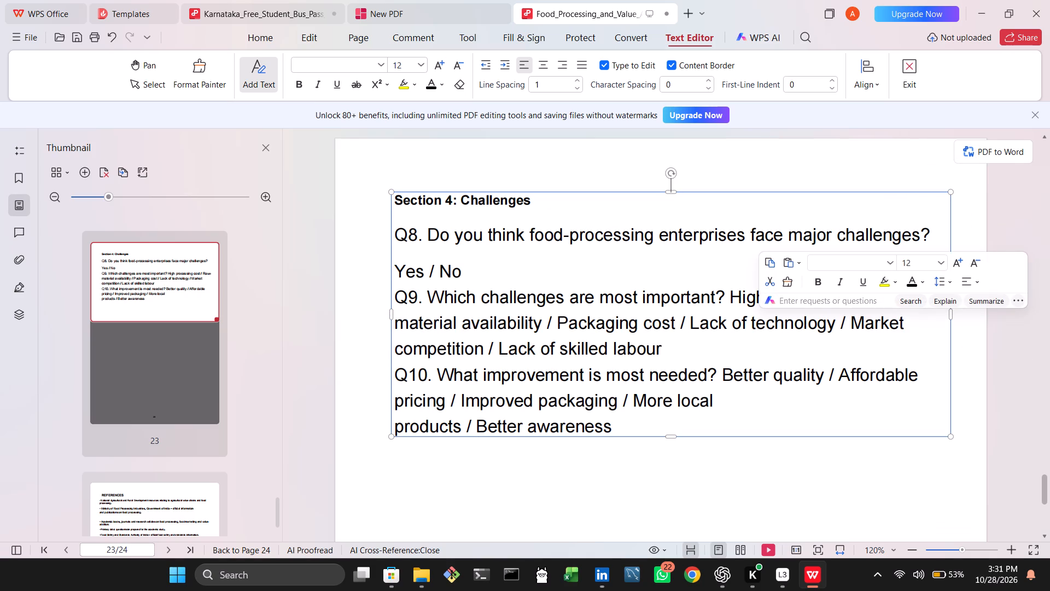
click(951, 316)
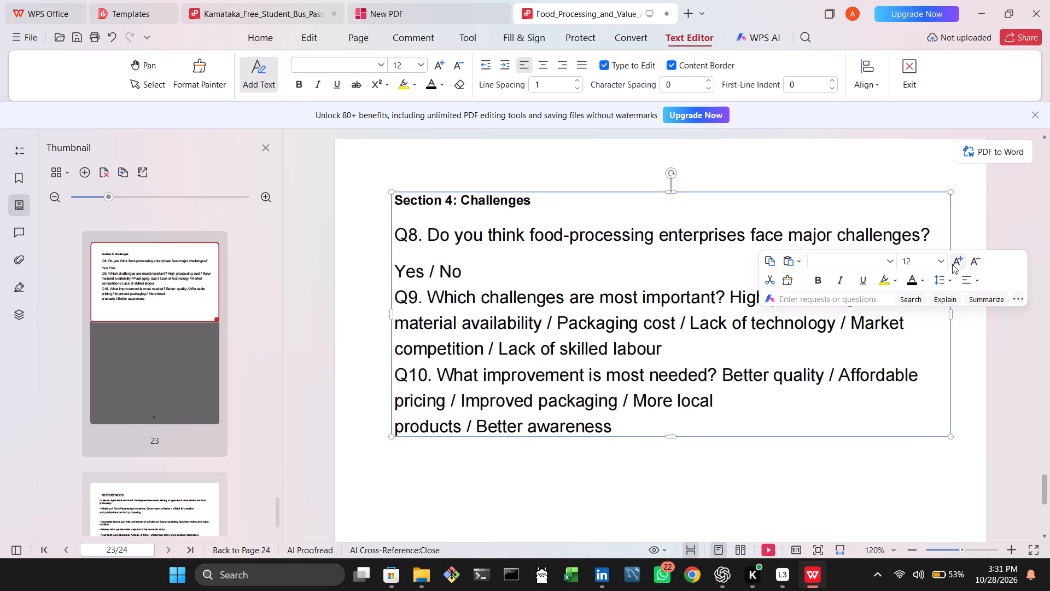
scroll(796, 279, up, 1)
scroll(979, 289, up, 1)
click(686, 507)
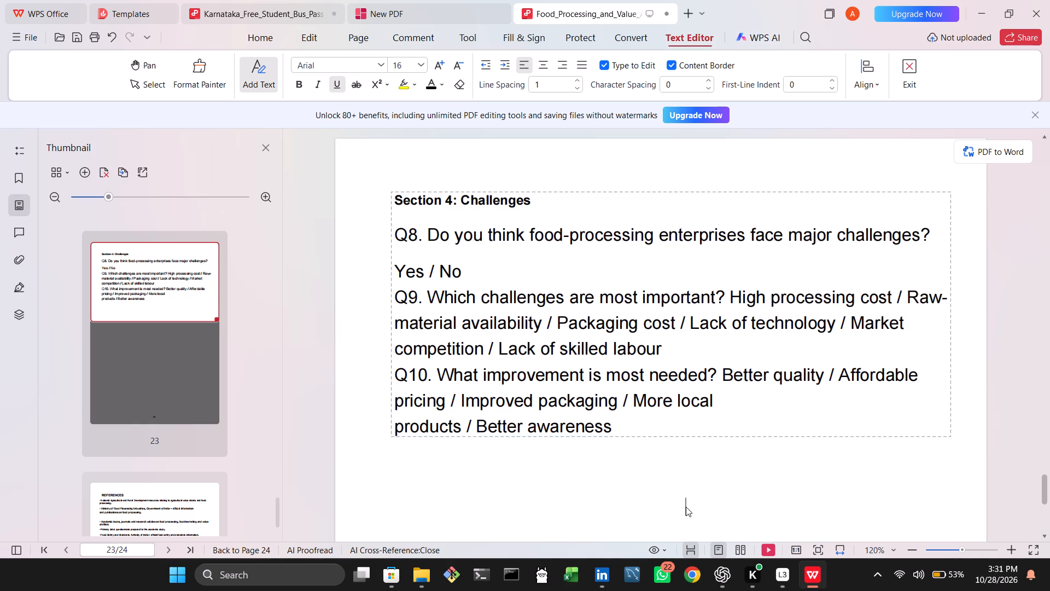
Change the font size of questions Q8 to Q10 on page 23, trying 14 and settling on 20.
click(250, 391)
ctrl+scroll(563, 453, down, 2)
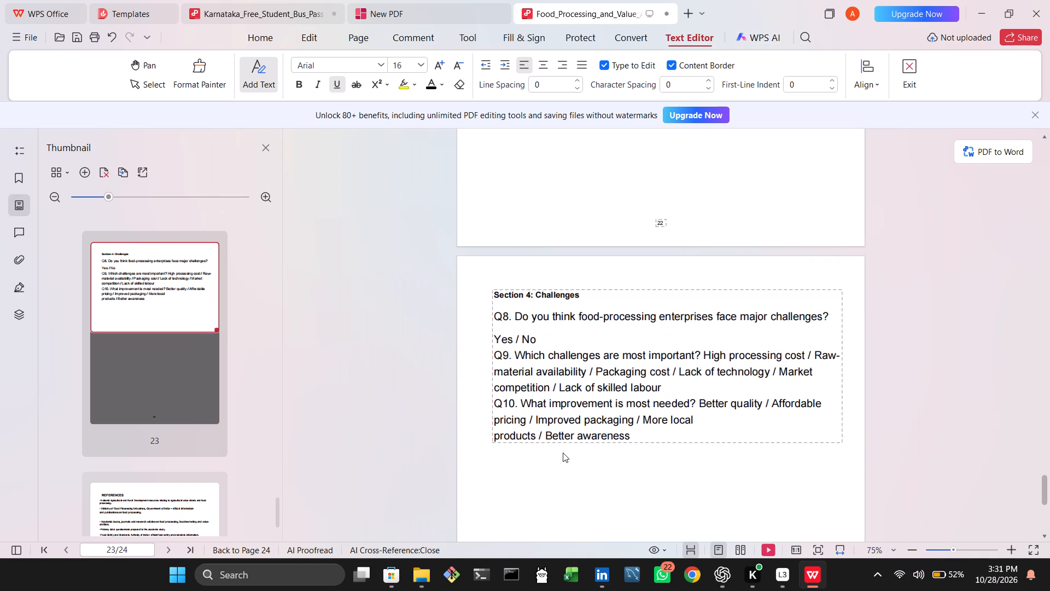
click(633, 436)
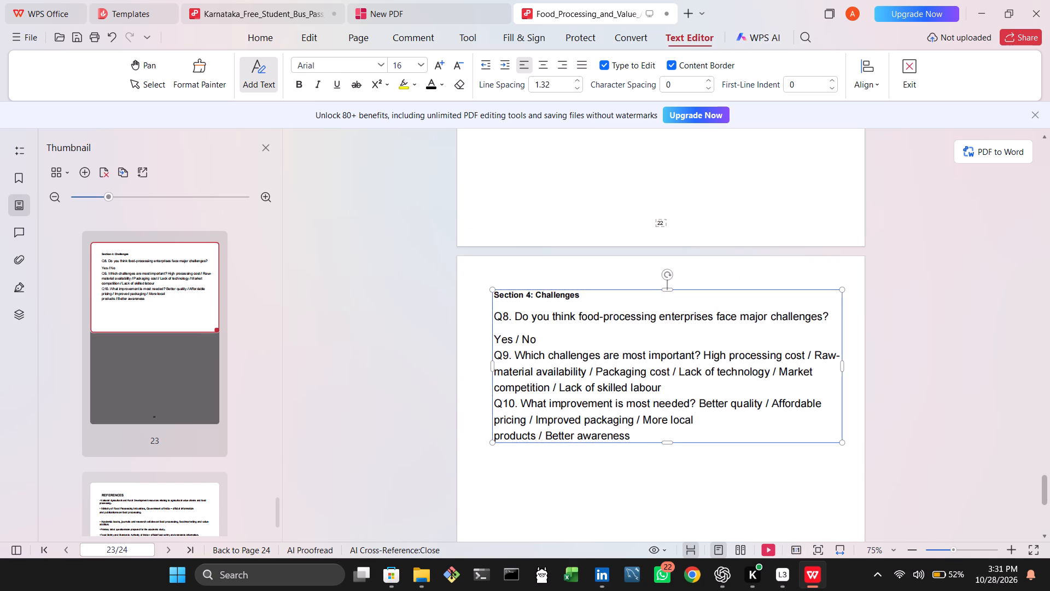
drag(633, 436, 487, 311)
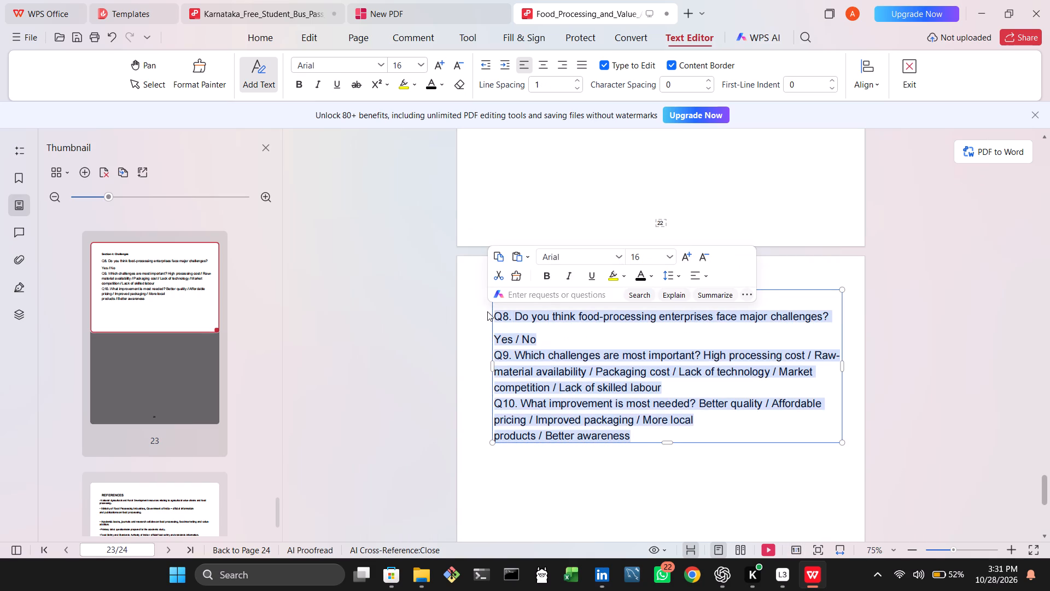
click(419, 69)
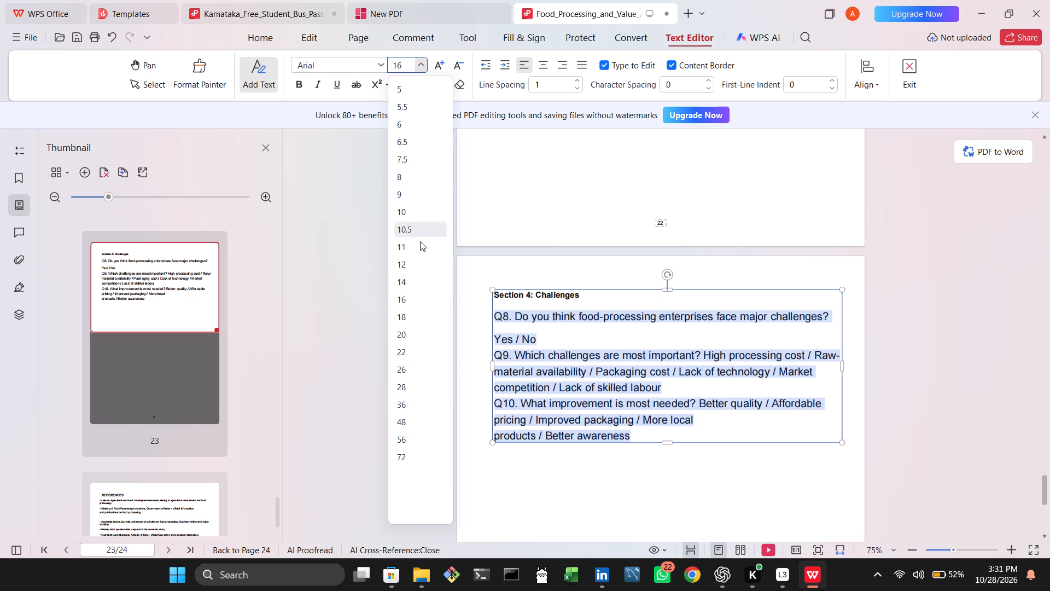
click(419, 283)
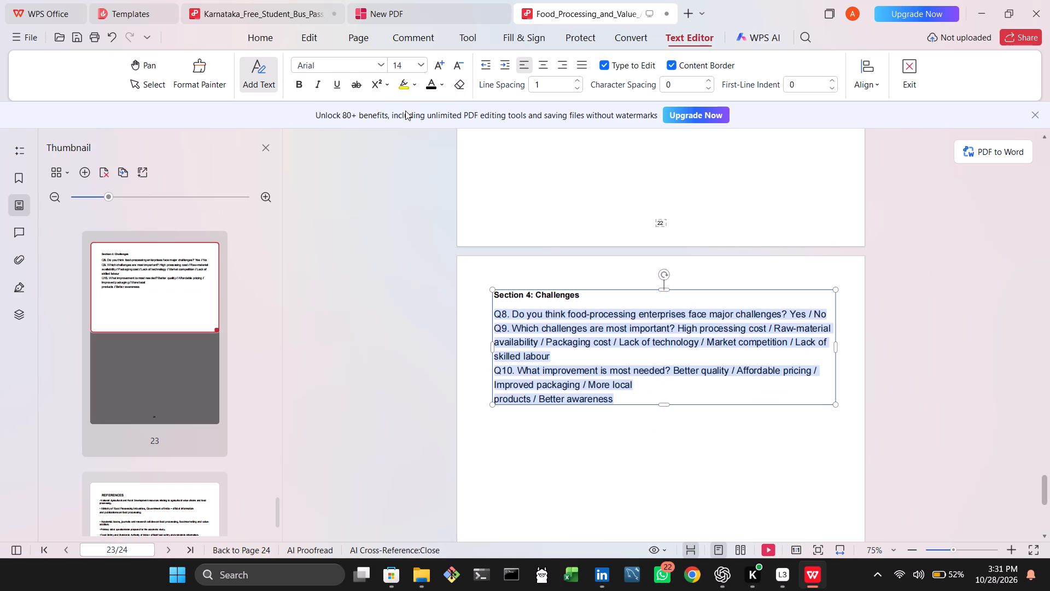
drag(419, 68, 422, 327)
click(422, 327)
click(407, 337)
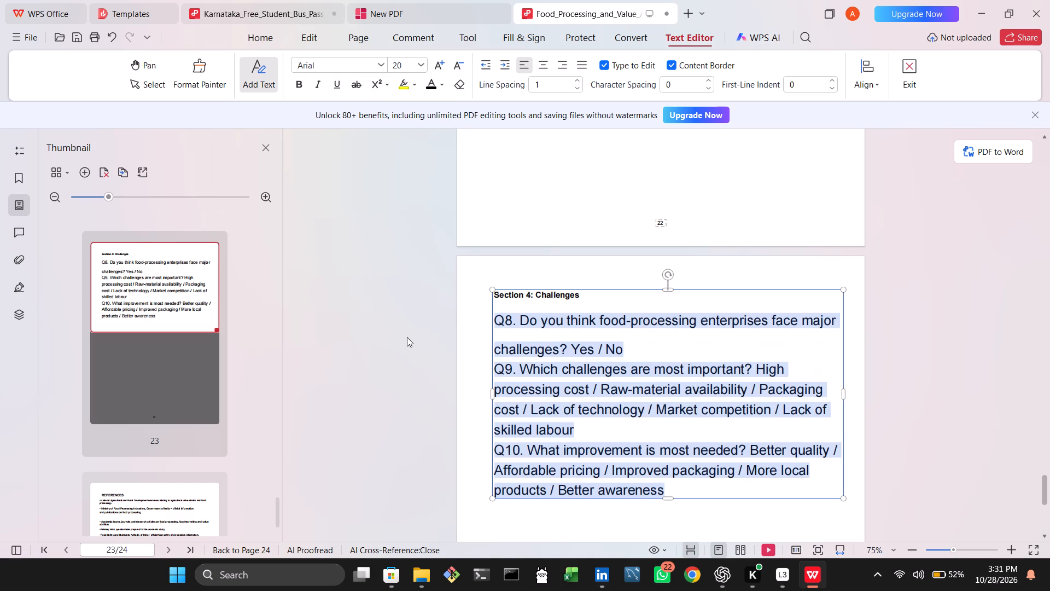
double_click(407, 337)
drag(407, 337, 704, 351)
click(704, 351)
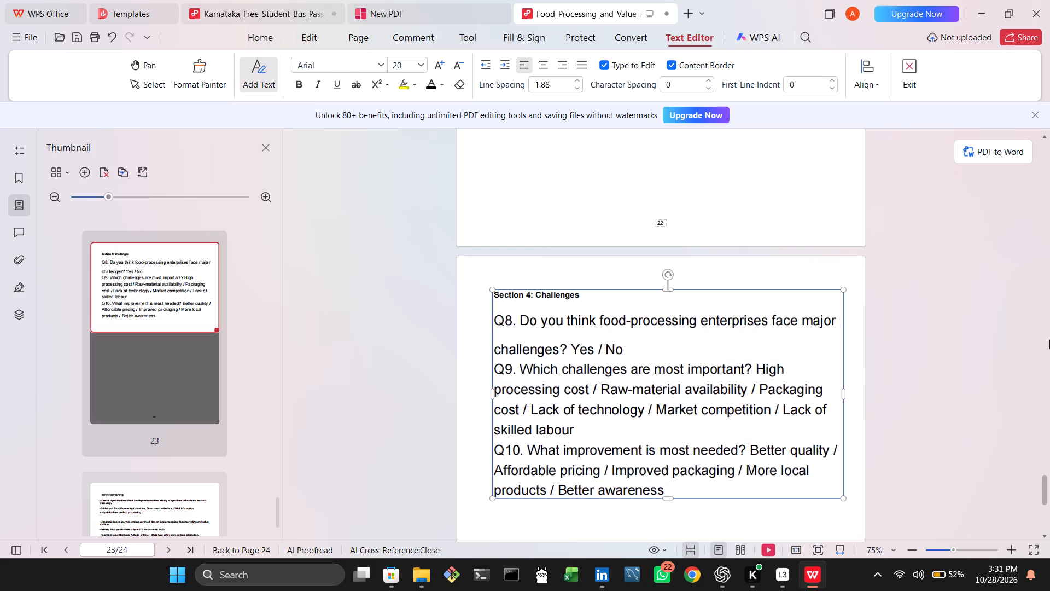
Look over pages 21 to 24 to check the enlarged Section 4 questions against the surrounding pages.
ctrl+scroll(1049, 340, down, 4)
ctrl+scroll(1049, 340, up, 4)
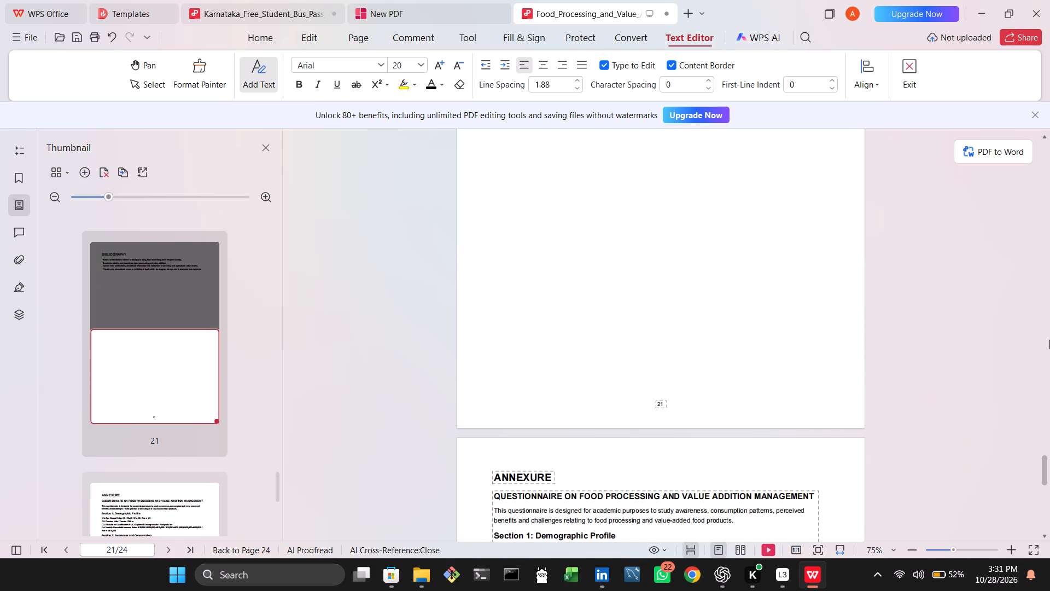
ctrl+scroll(1049, 340, down, 3)
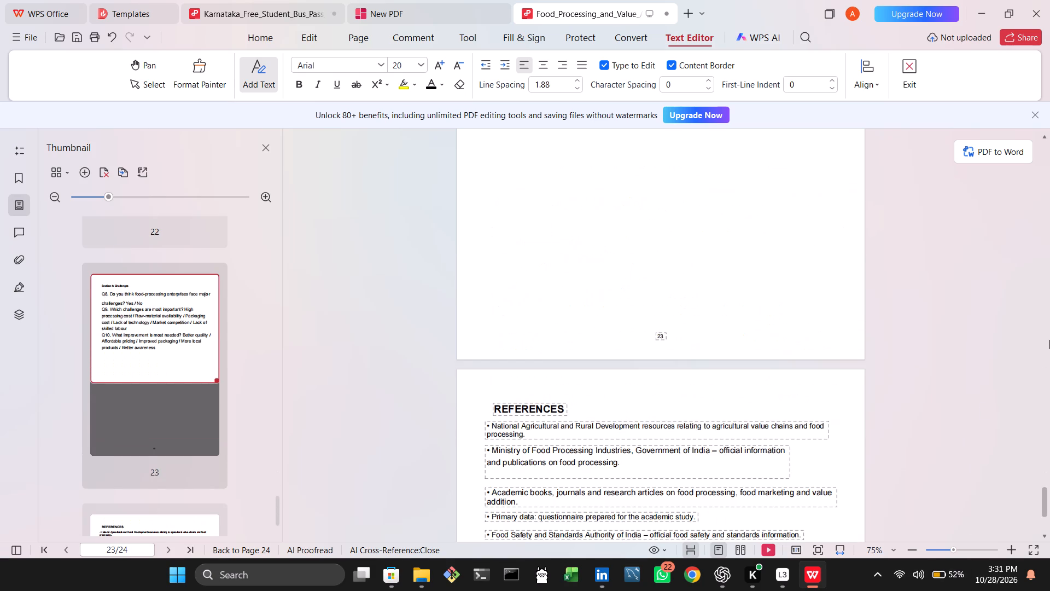
ctrl+scroll(1049, 340, down, 4)
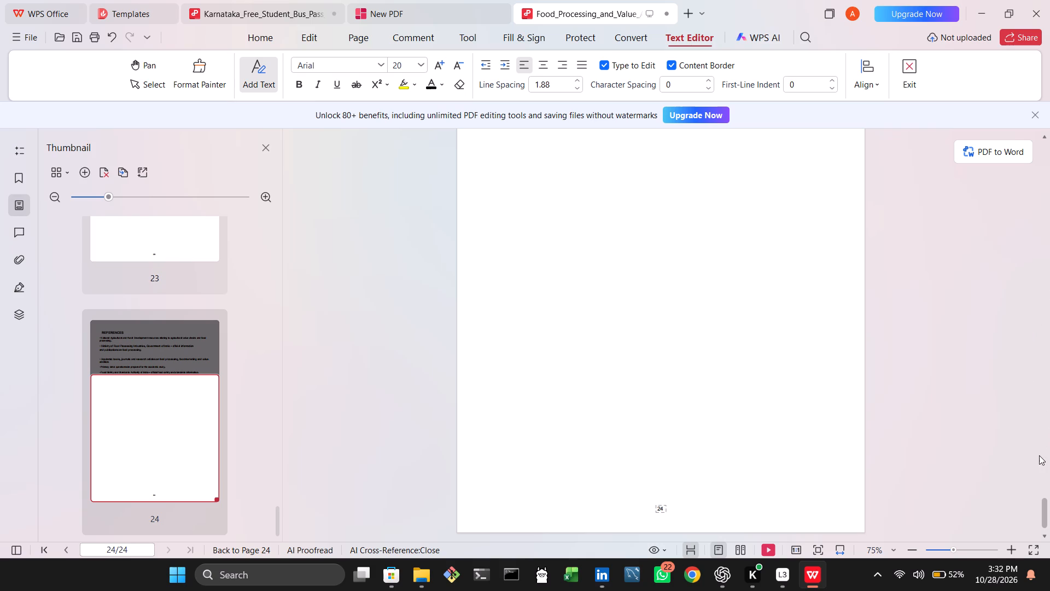
drag(1045, 522, 1048, 497)
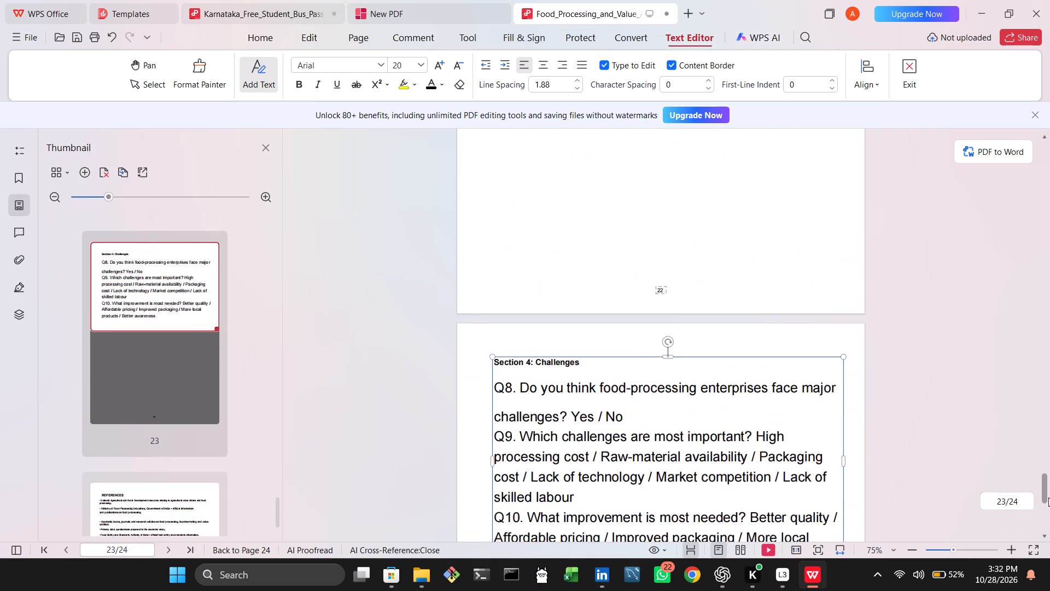
drag(1048, 497, 1049, 501)
click(1049, 501)
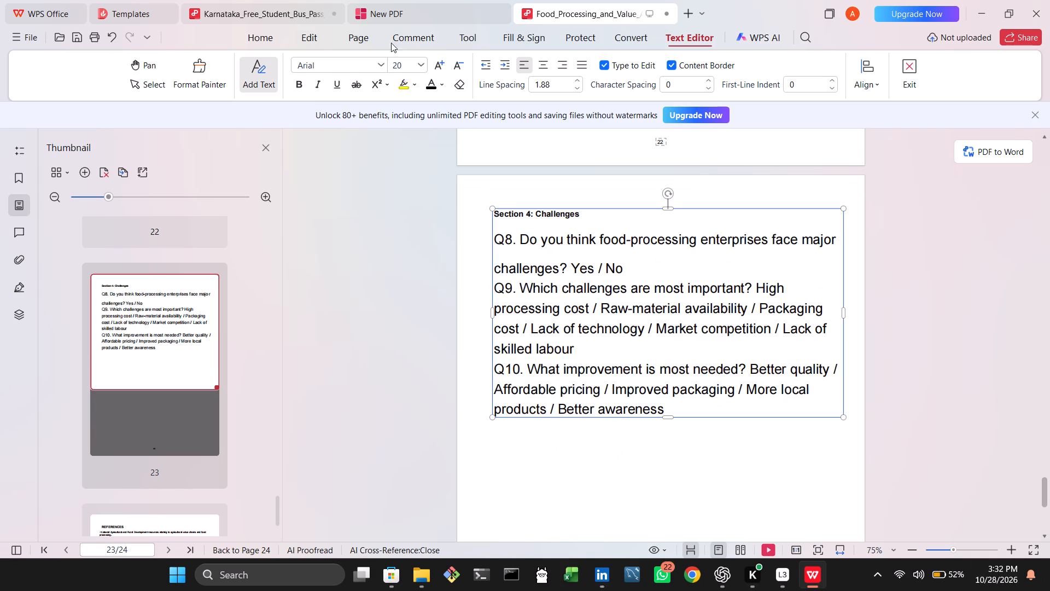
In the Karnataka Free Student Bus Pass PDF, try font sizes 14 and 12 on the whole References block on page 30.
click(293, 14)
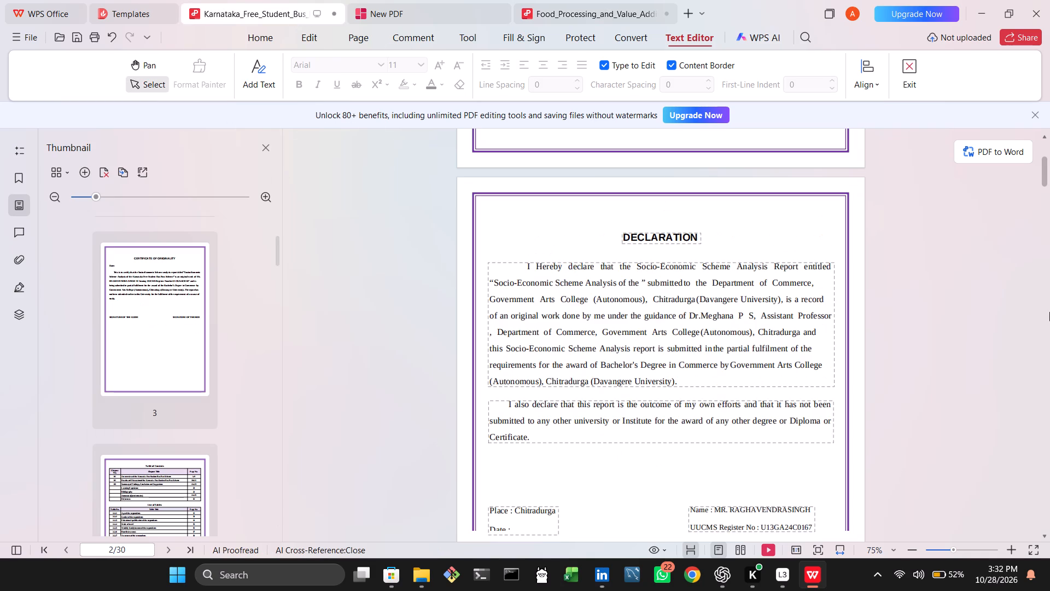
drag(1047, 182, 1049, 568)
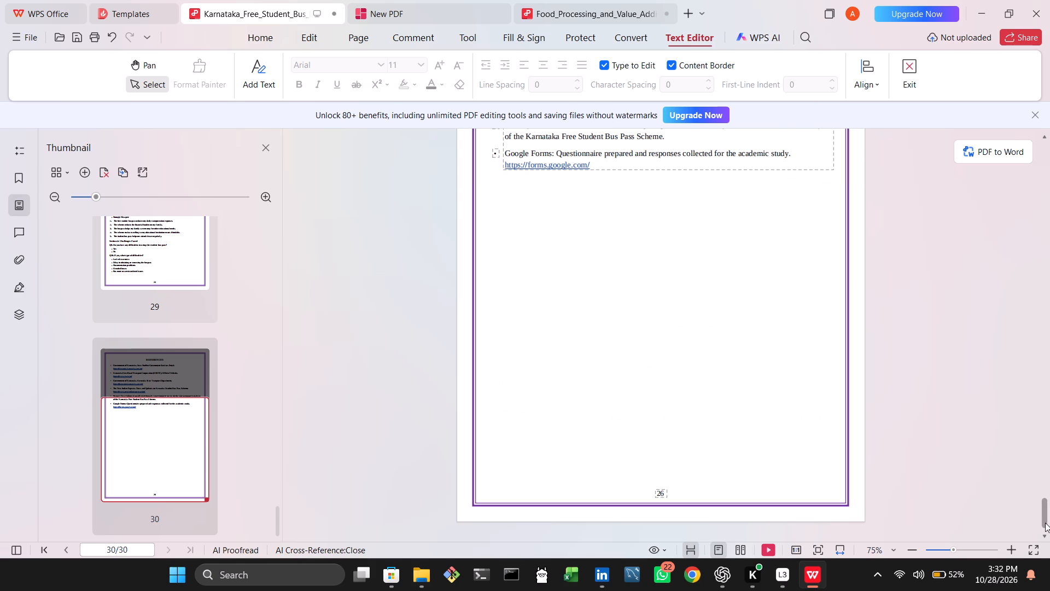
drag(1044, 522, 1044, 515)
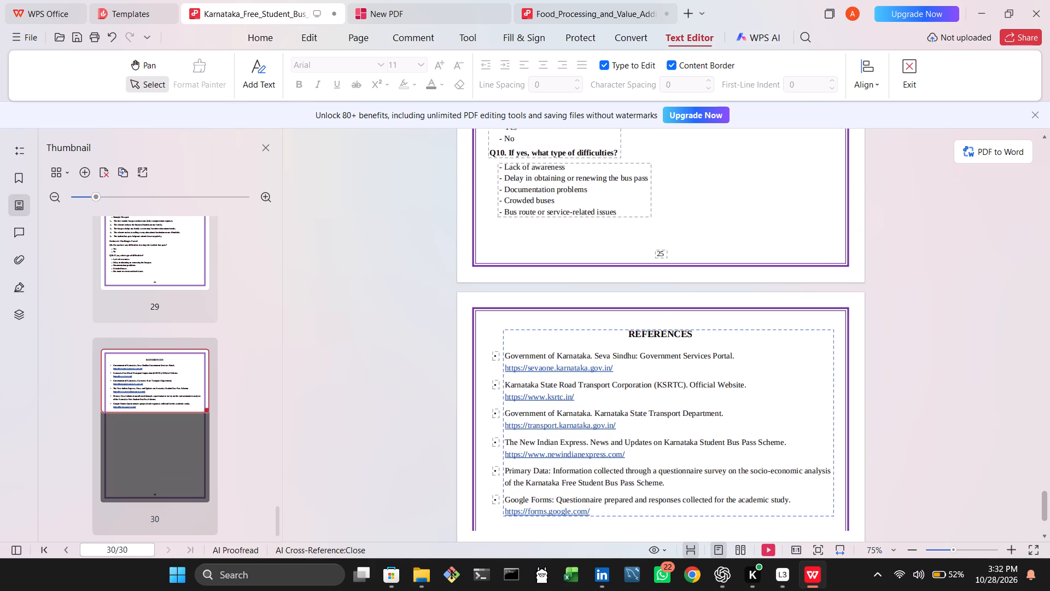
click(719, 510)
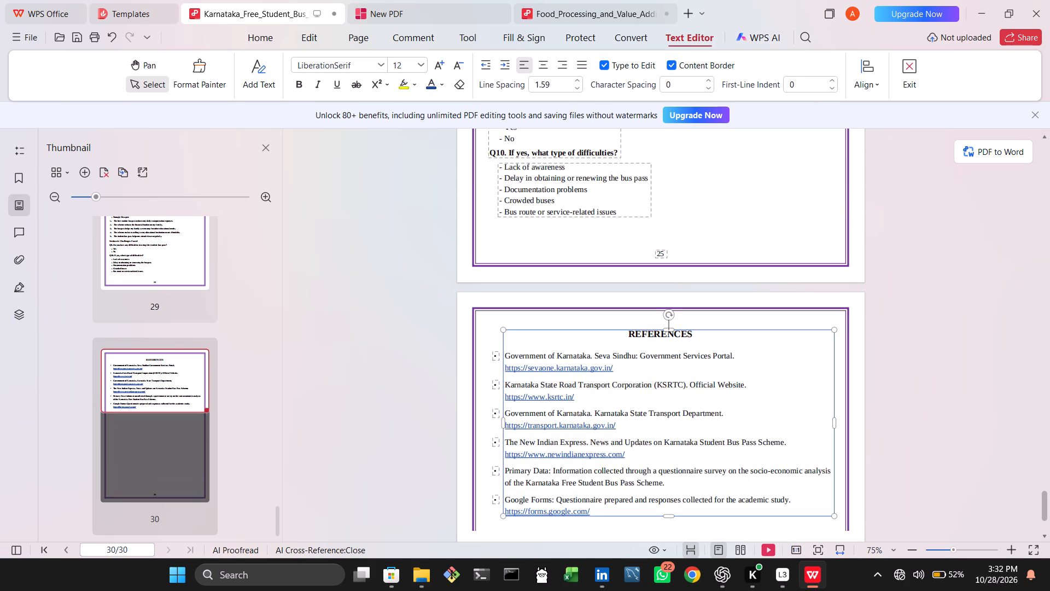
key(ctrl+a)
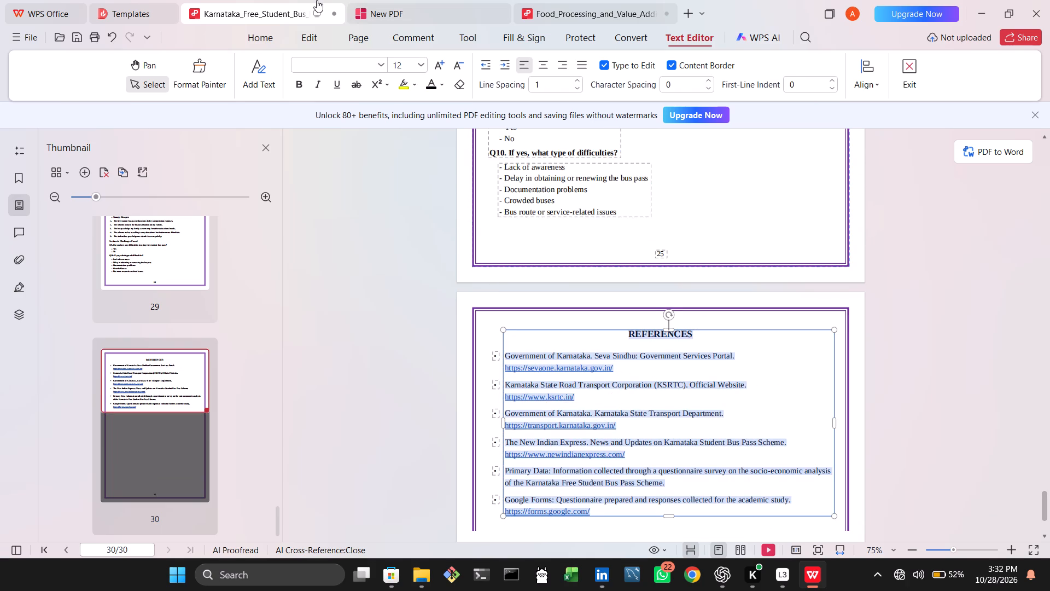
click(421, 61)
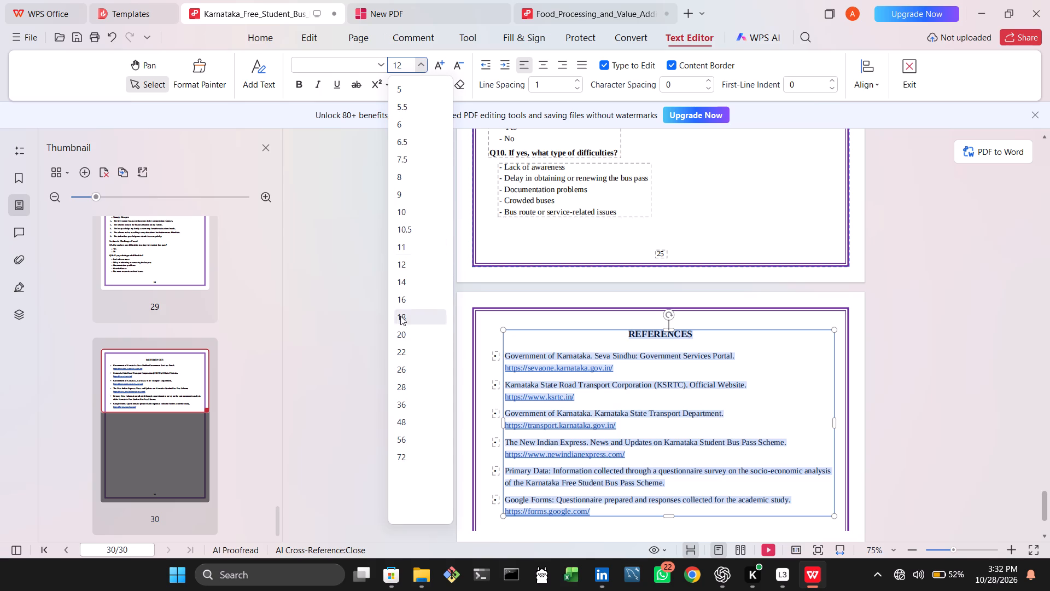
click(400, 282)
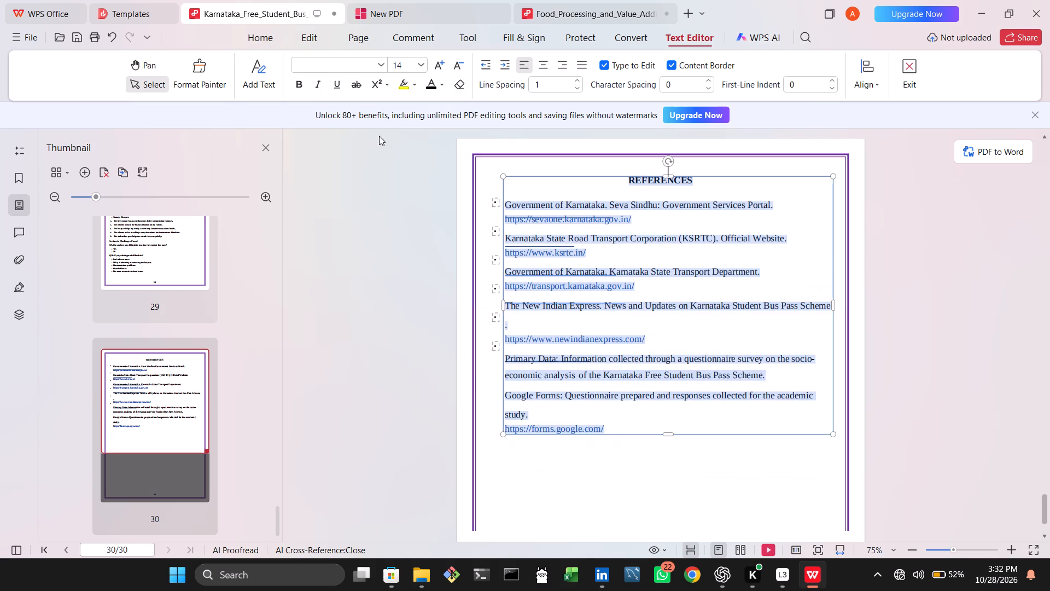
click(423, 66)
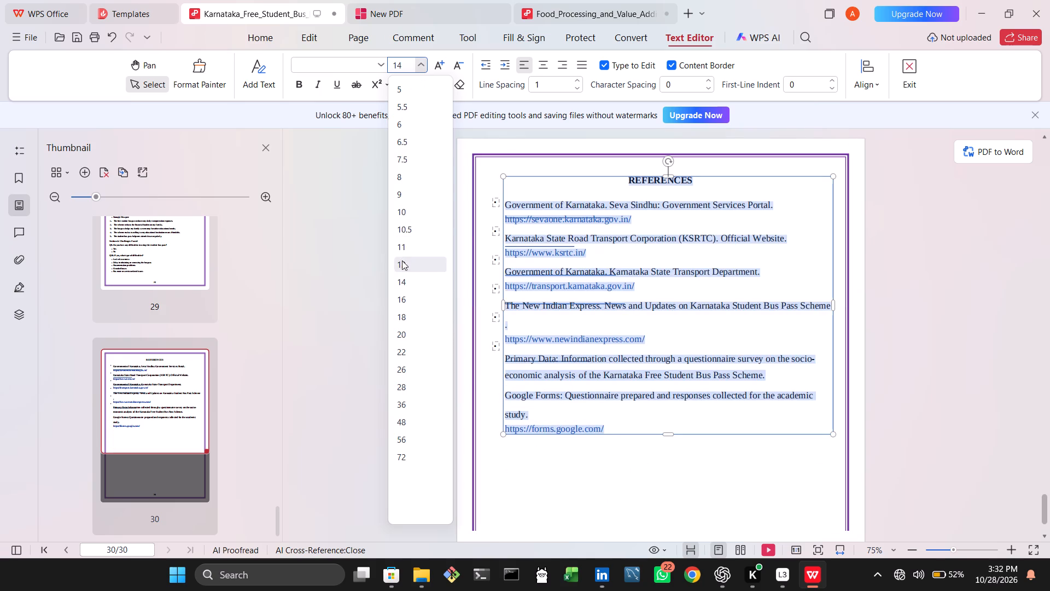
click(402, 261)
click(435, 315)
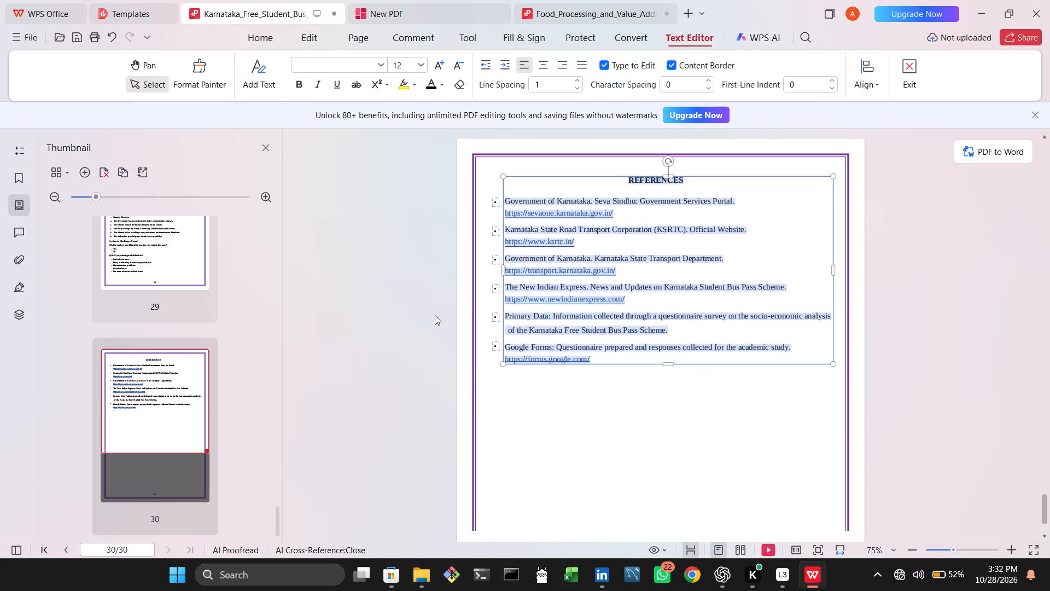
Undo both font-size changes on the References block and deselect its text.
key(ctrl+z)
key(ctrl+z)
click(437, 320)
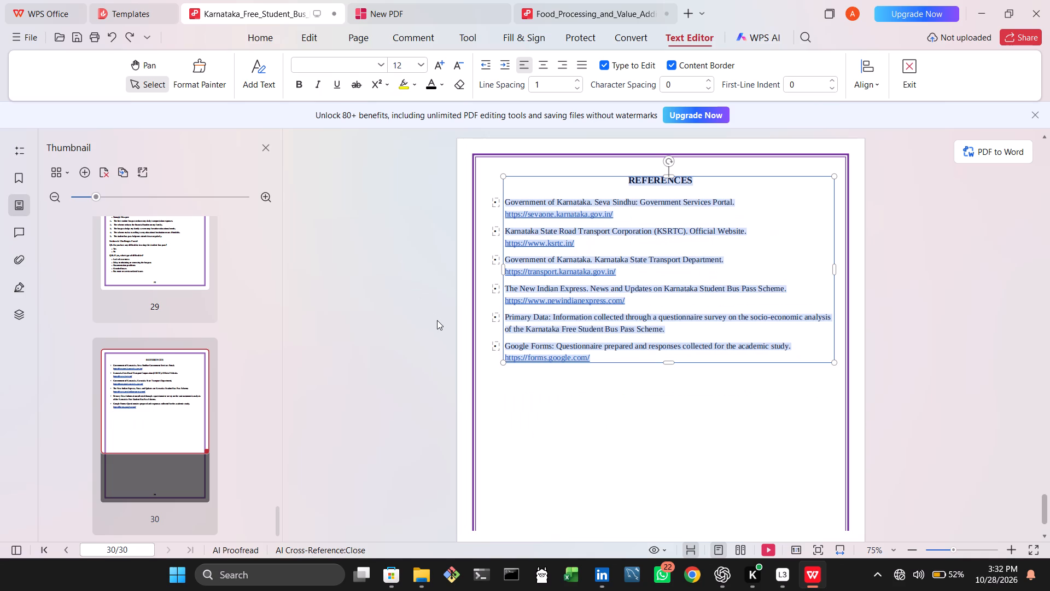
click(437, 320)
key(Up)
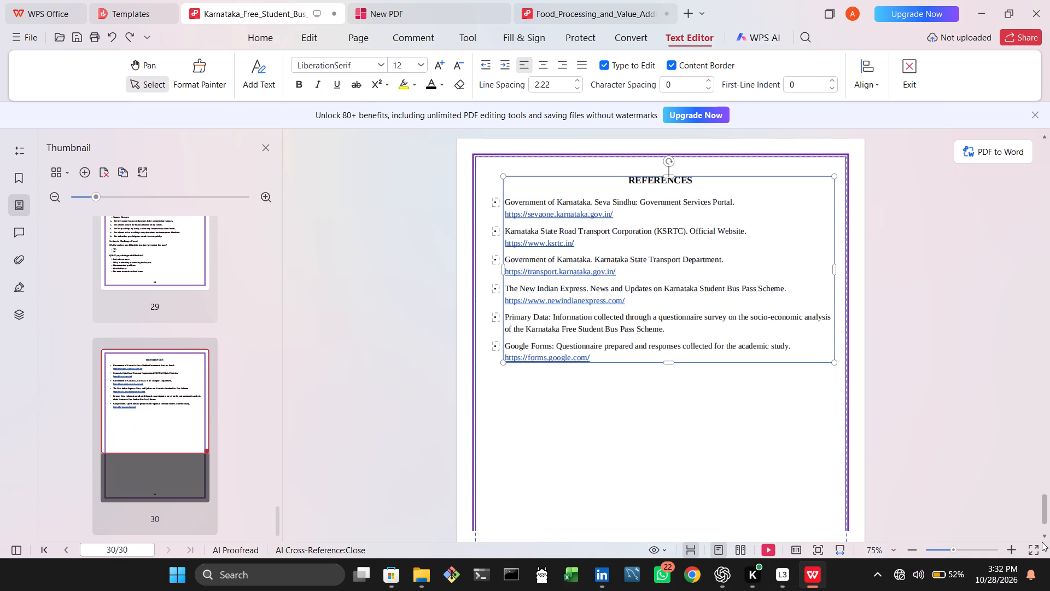
Check the text formatting of the Q7 response options on page 29 of the Karnataka bus pass PDF.
drag(1040, 514, 1041, 501)
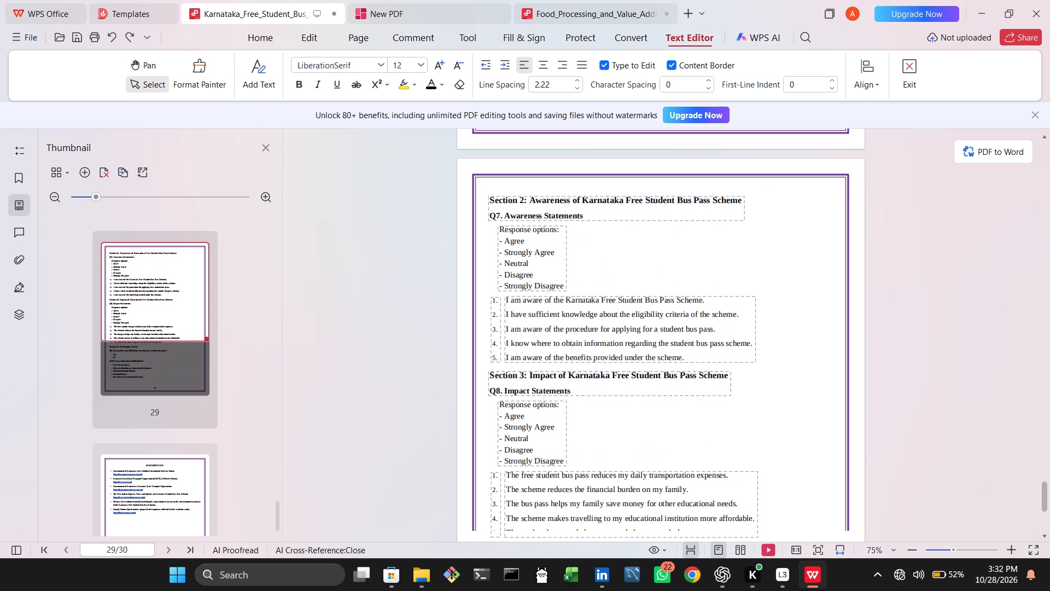
click(559, 272)
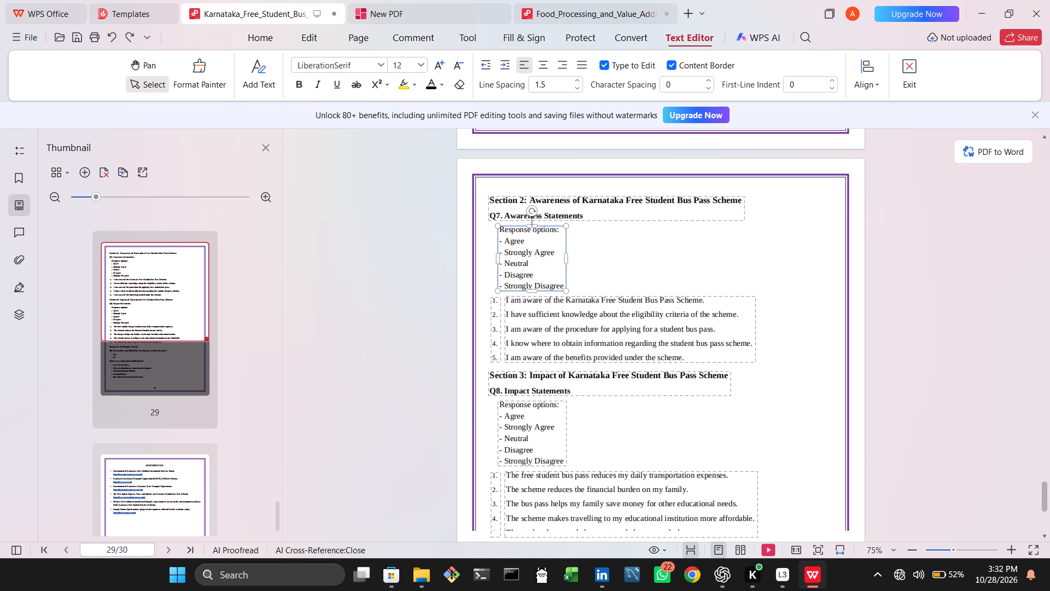
click(547, 258)
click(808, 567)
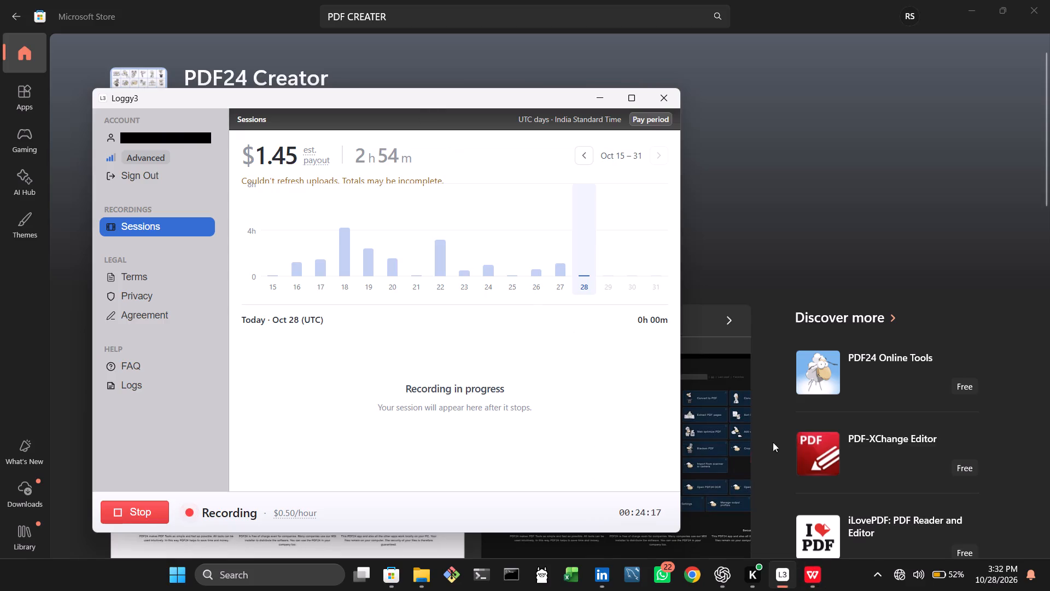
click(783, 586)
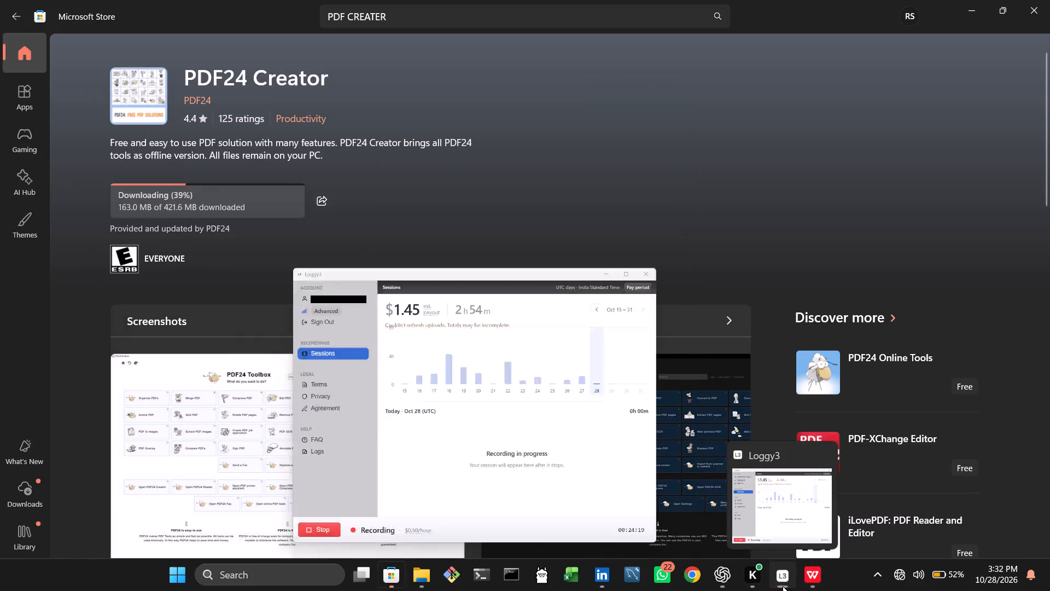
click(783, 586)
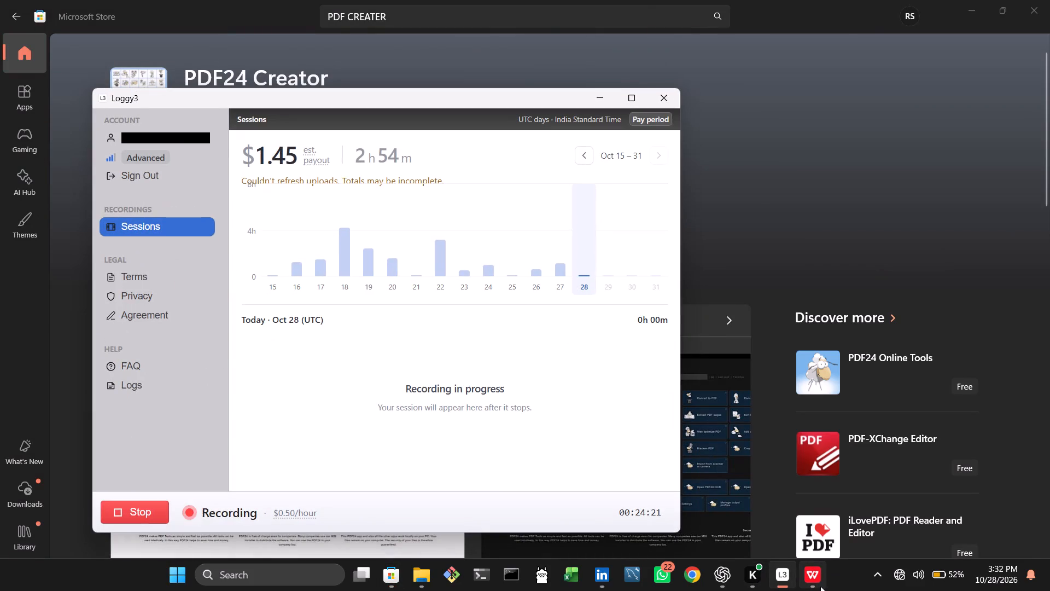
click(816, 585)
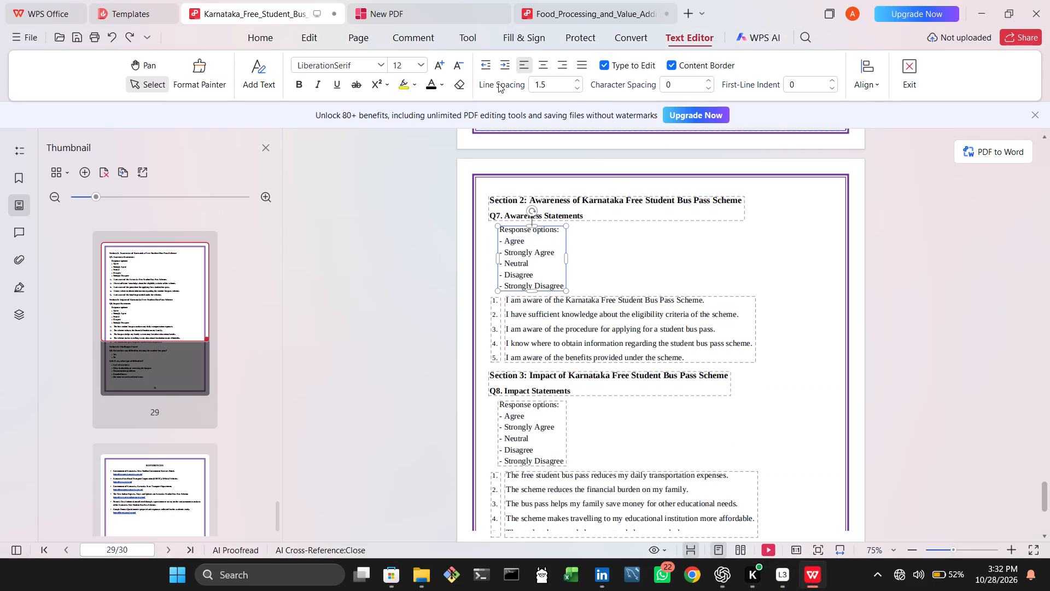
In the Food Processing PDF, change the whole Section 4: Challenges block on page 23, trying font size 12 and settling on 14.
click(561, 18)
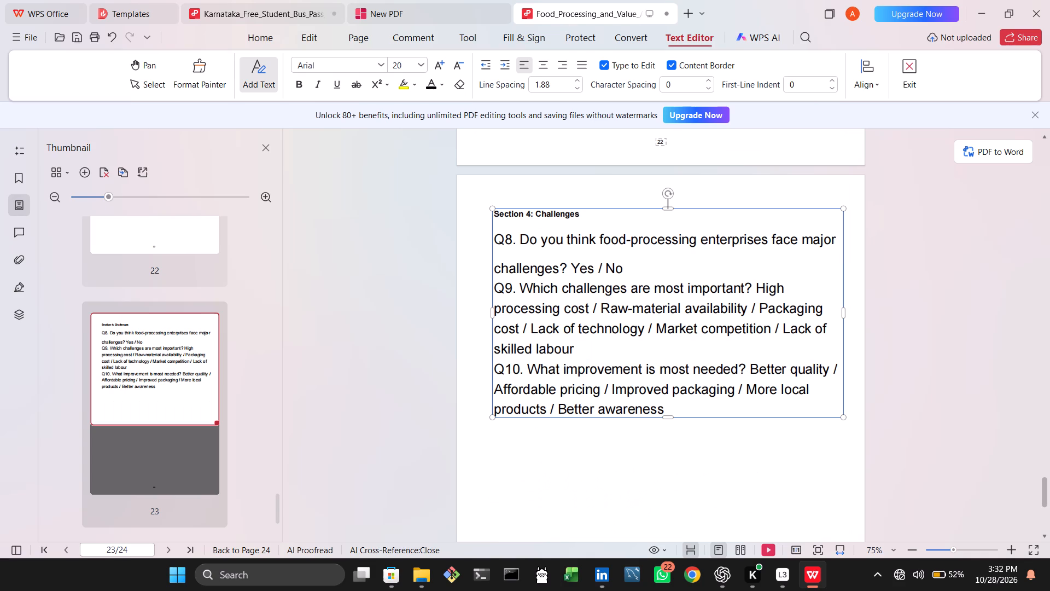
click(424, 61)
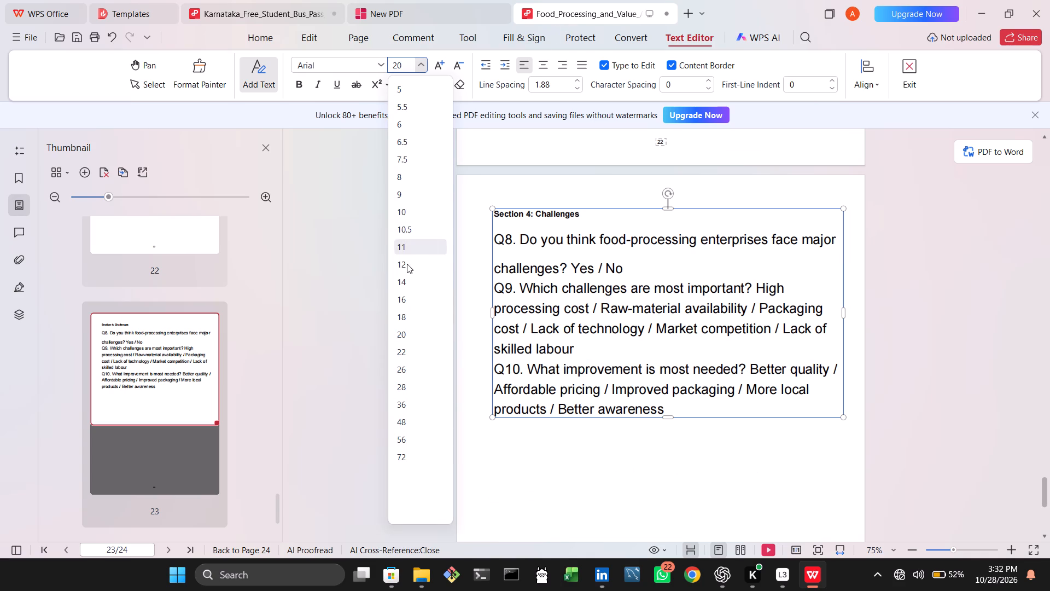
click(406, 264)
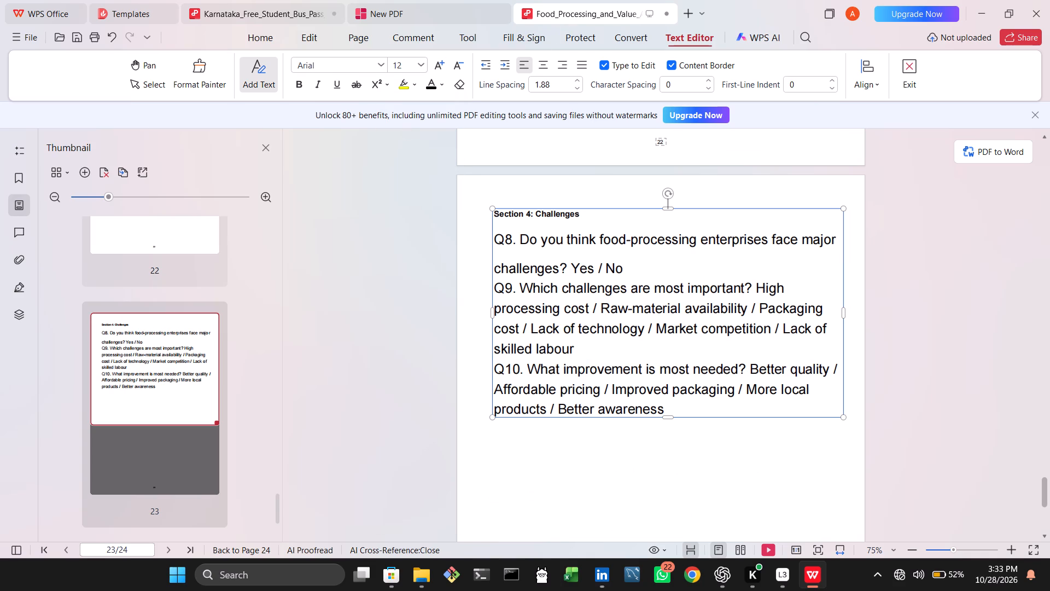
click(676, 404)
key(ctrl+a)
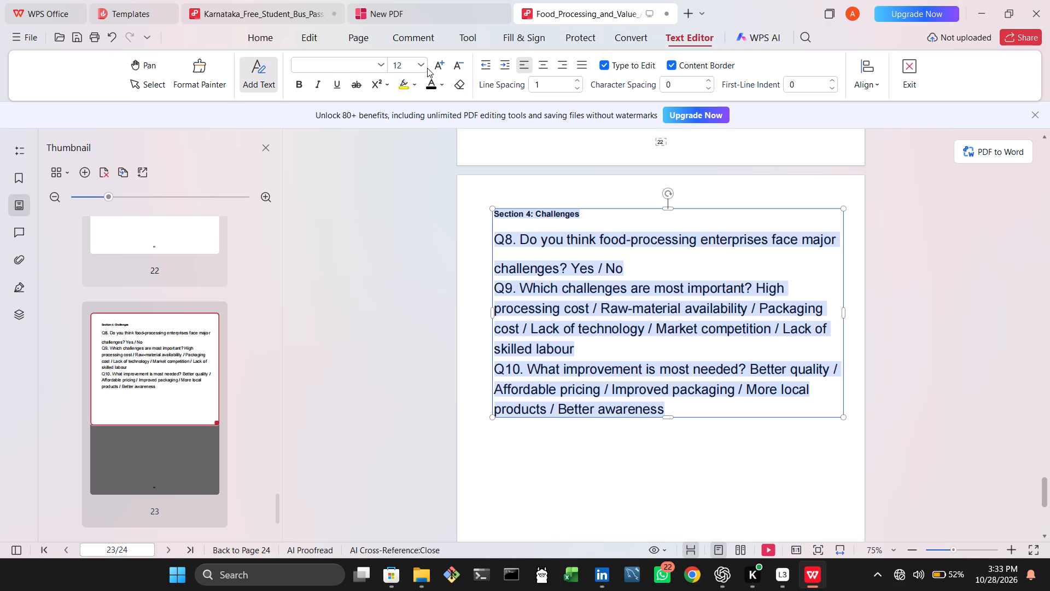
click(427, 68)
click(419, 65)
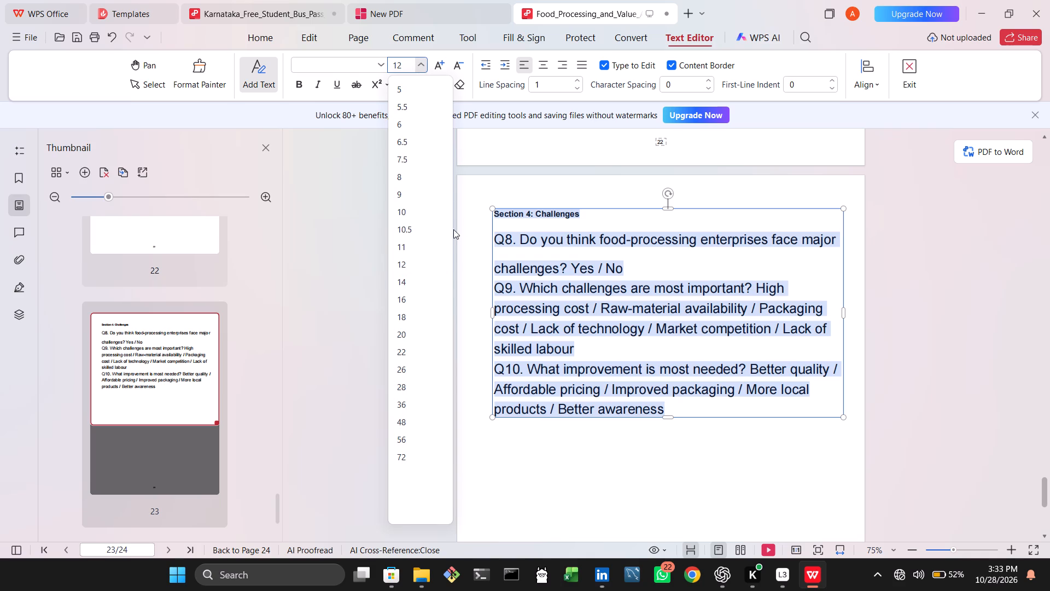
click(402, 258)
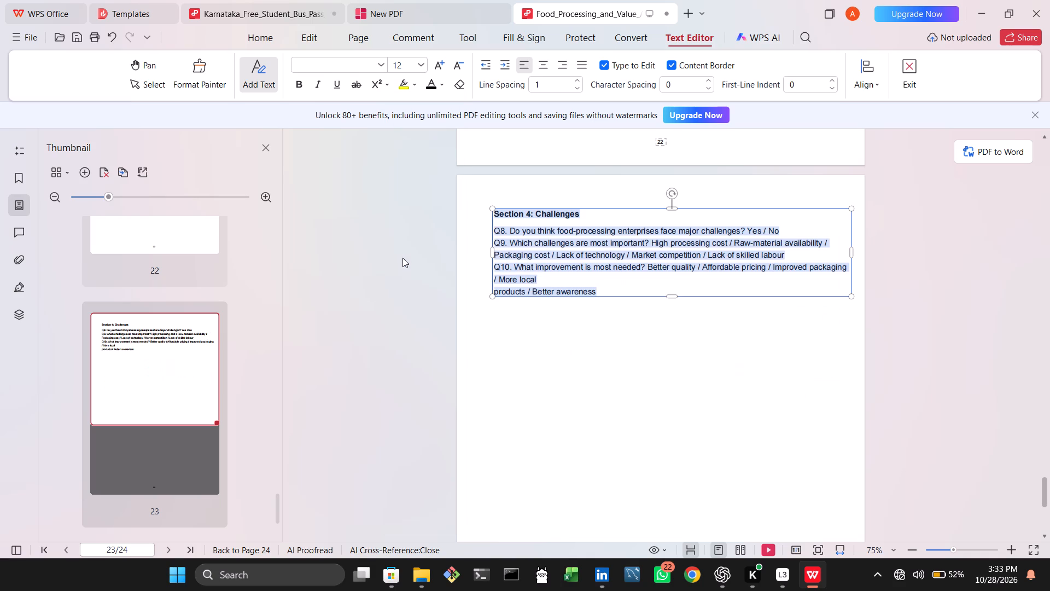
click(425, 67)
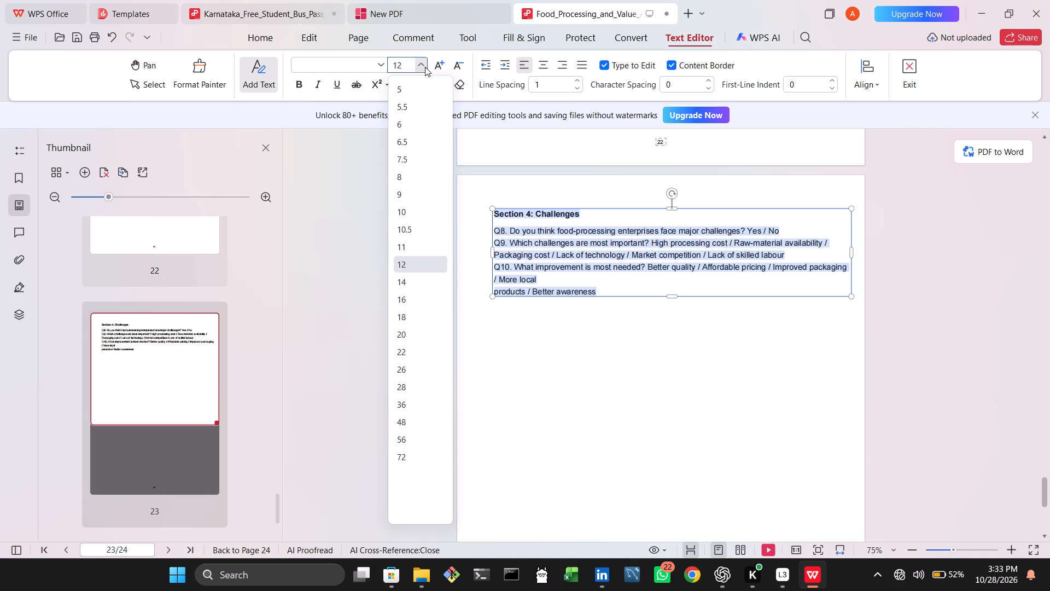
click(416, 275)
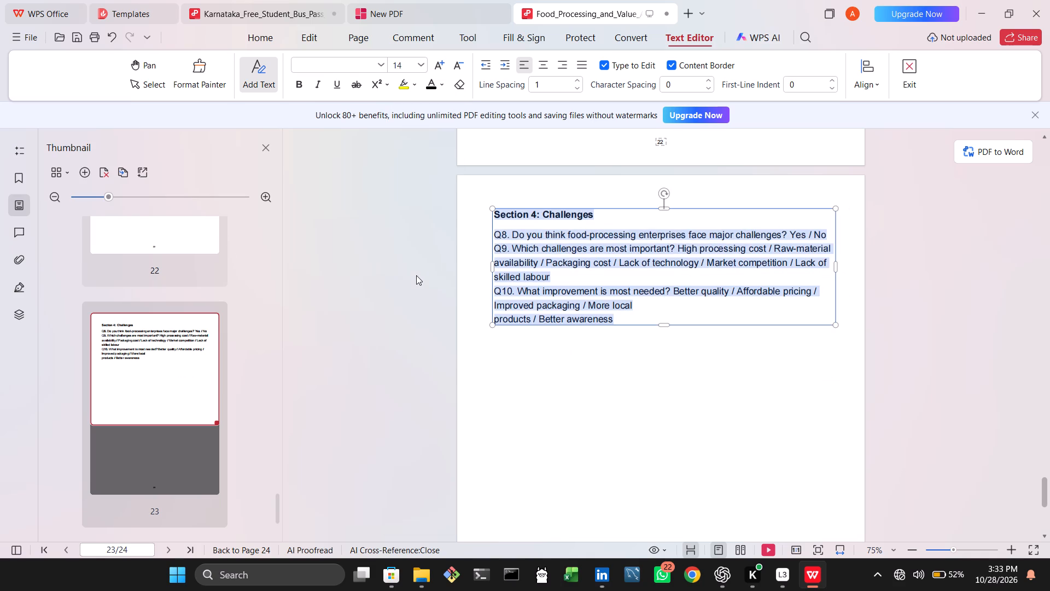
click(416, 275)
click(602, 410)
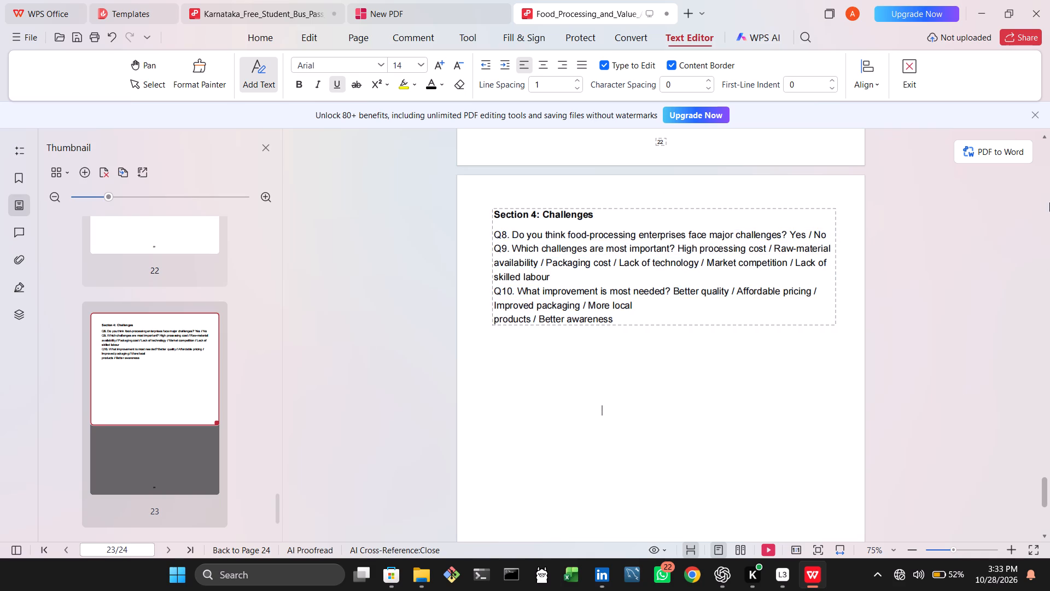
Look over pages 20 to 24 to compare the resized Section 4 text with the surrounding pages.
drag(1047, 493, 1046, 482)
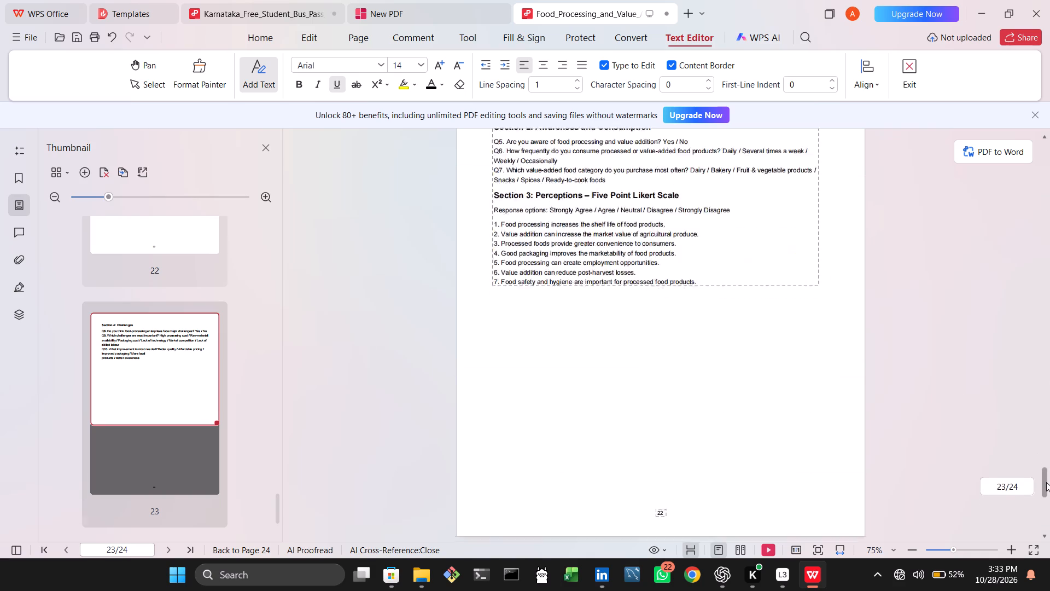
drag(1046, 482, 1049, 508)
drag(1049, 508, 1049, 499)
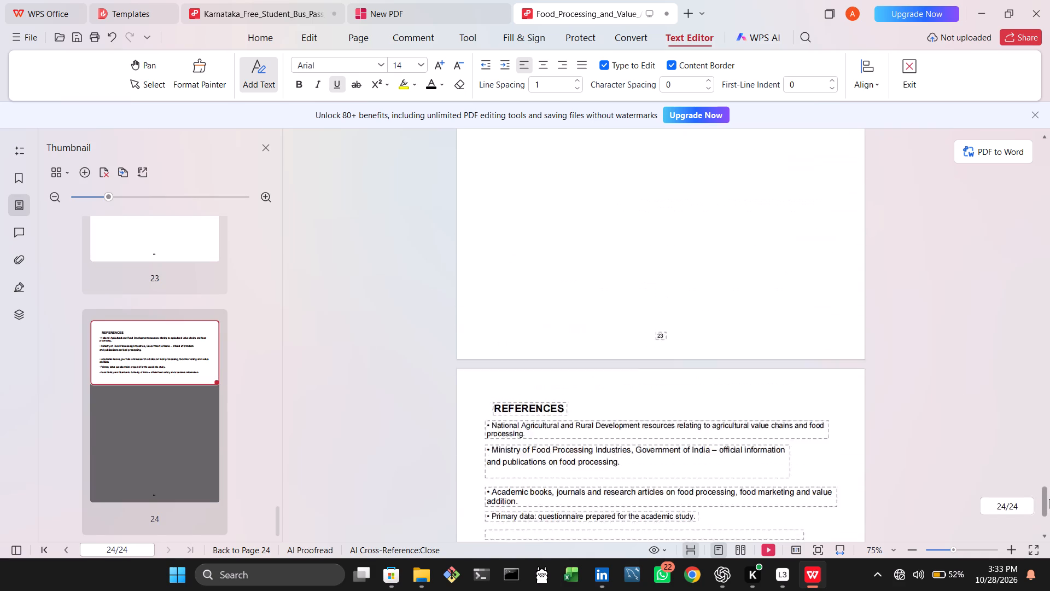
drag(1049, 499, 1047, 499)
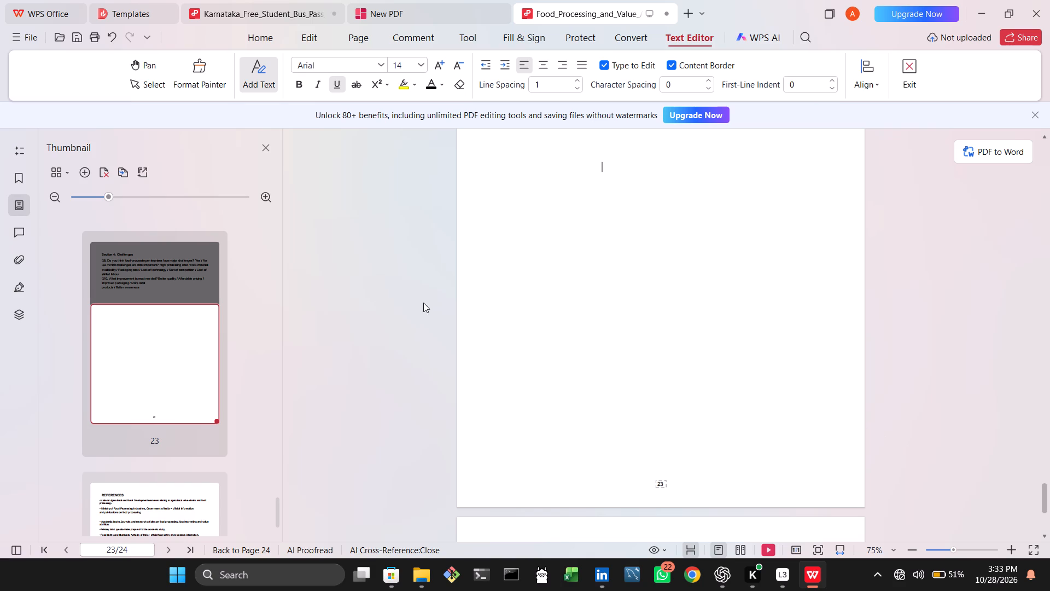
click(140, 317)
click(140, 317)
drag(140, 317, 351, 388)
click(351, 388)
drag(1045, 483, 1032, 499)
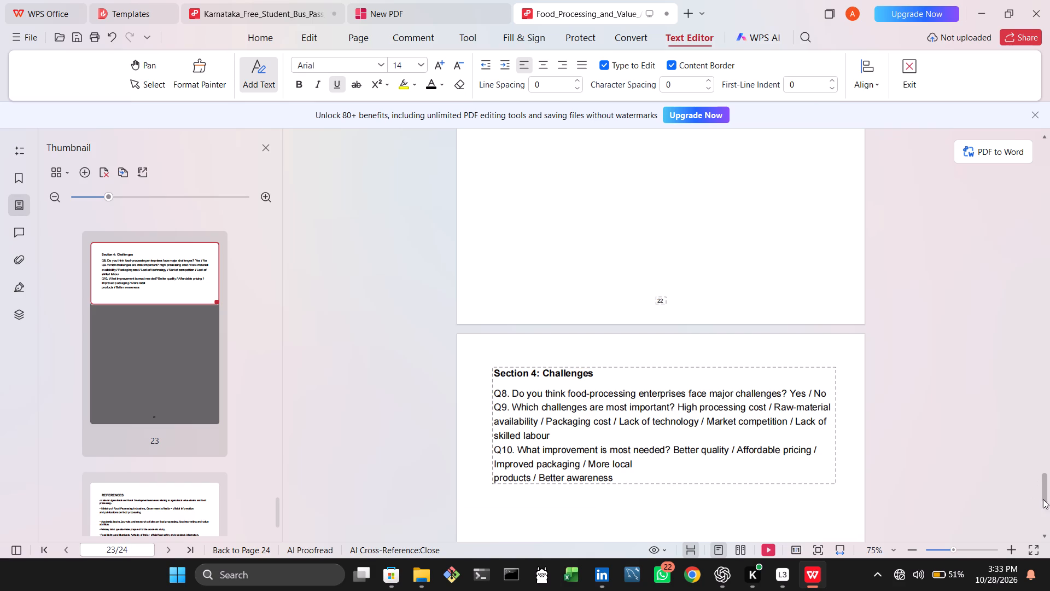
click(1049, 494)
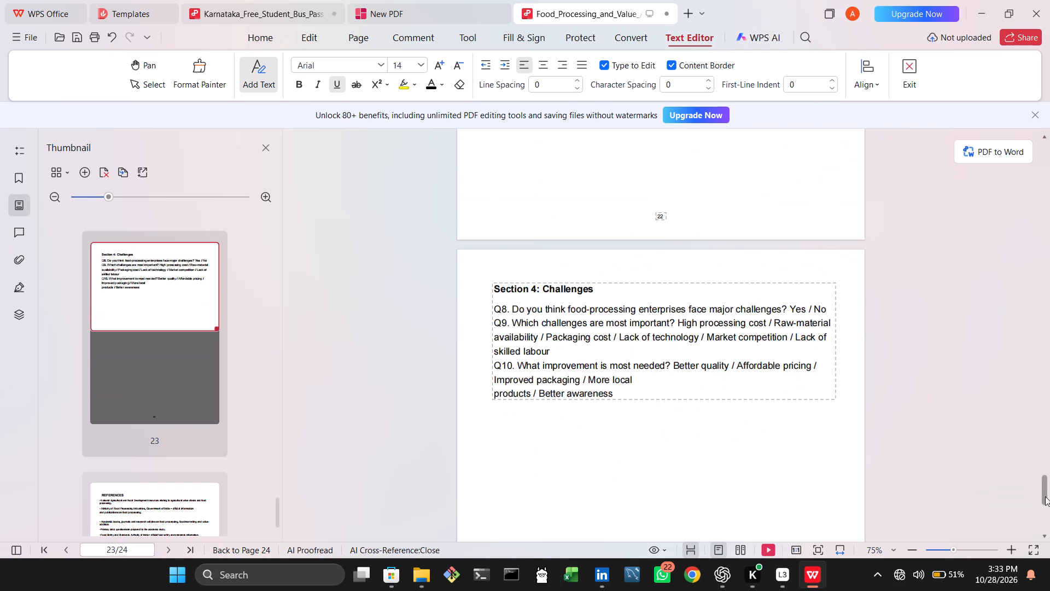
drag(1043, 500, 1042, 494)
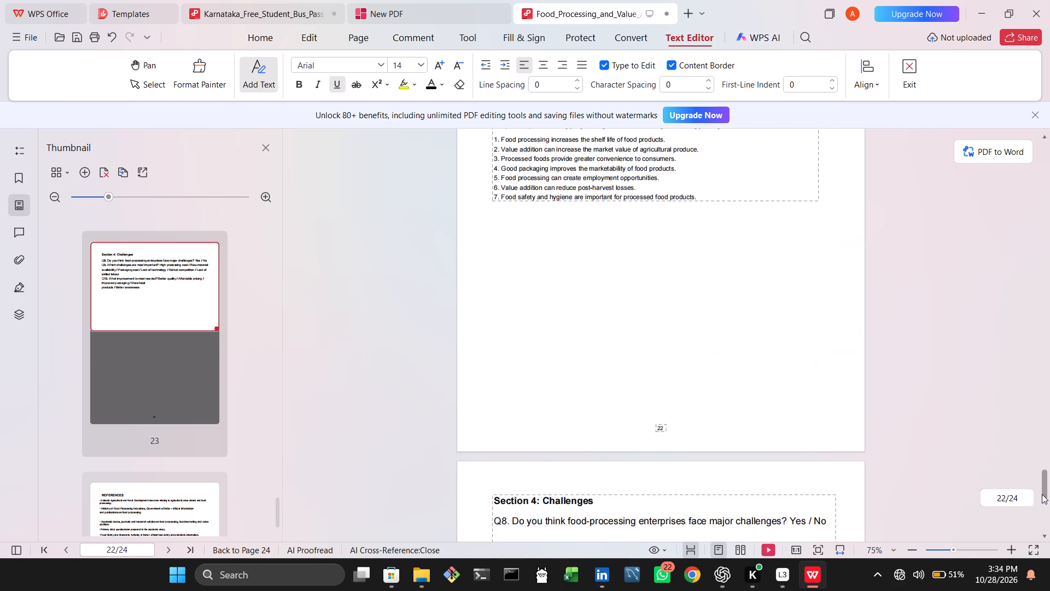
drag(1042, 494, 1033, 482)
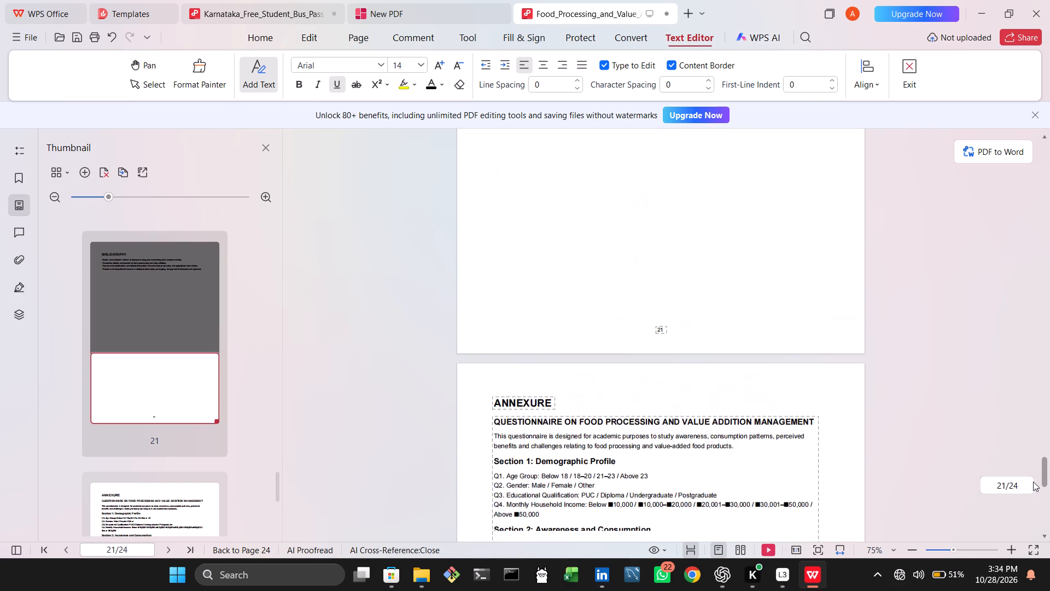
drag(1033, 482, 1028, 457)
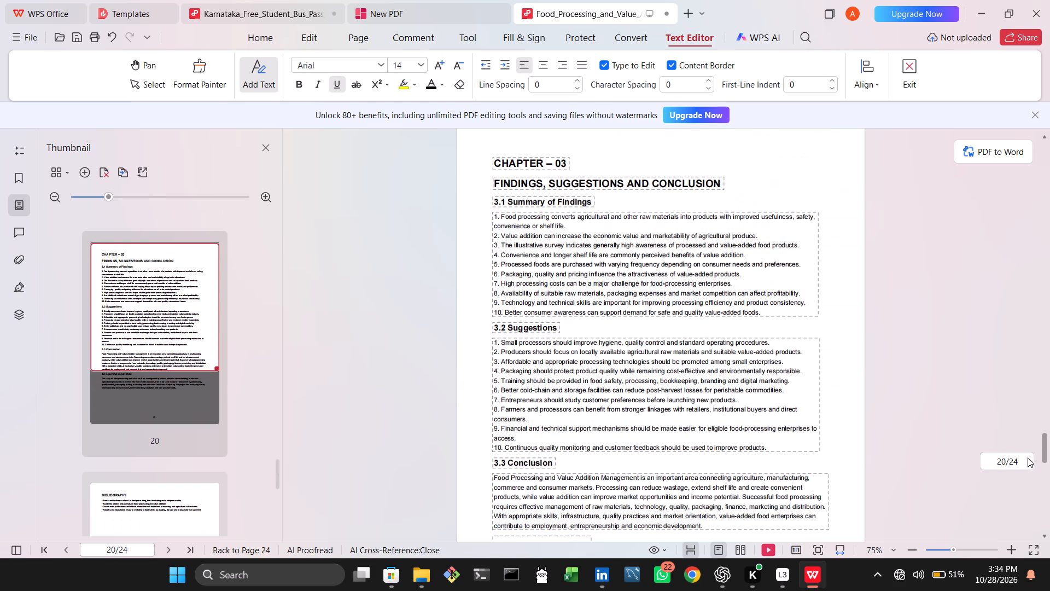
drag(1028, 457, 1029, 455)
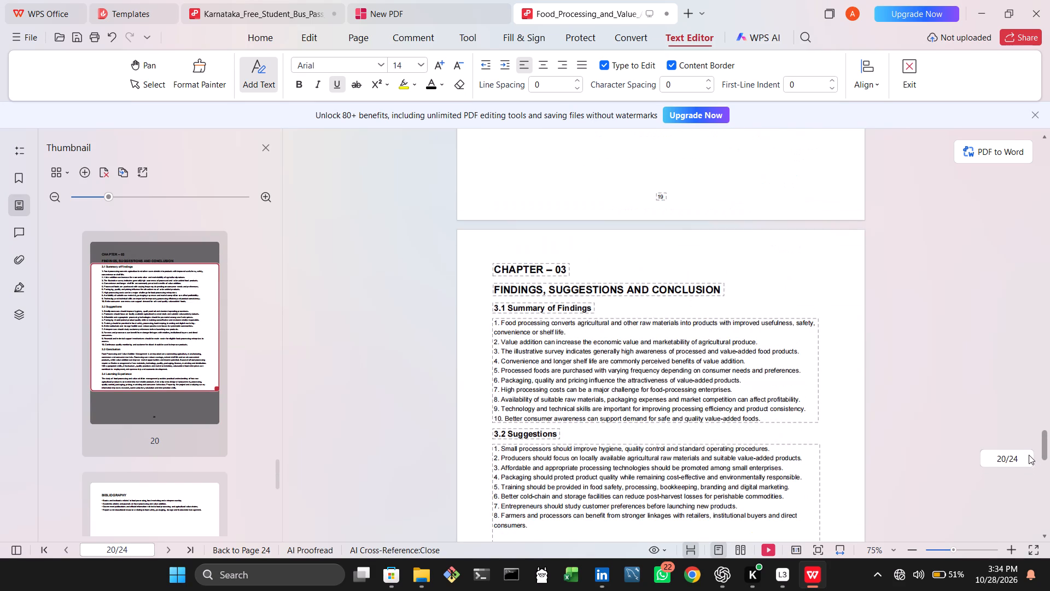
Set the entire questionnaire text block under Annexure on page 22 to font size 16.
drag(1029, 455, 1041, 468)
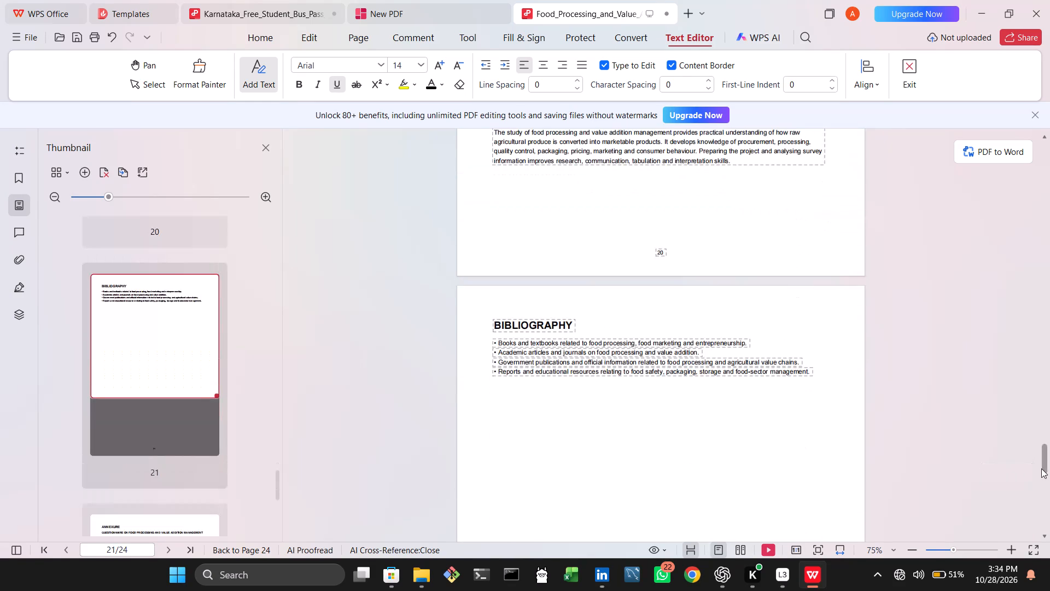
drag(1041, 468, 1049, 483)
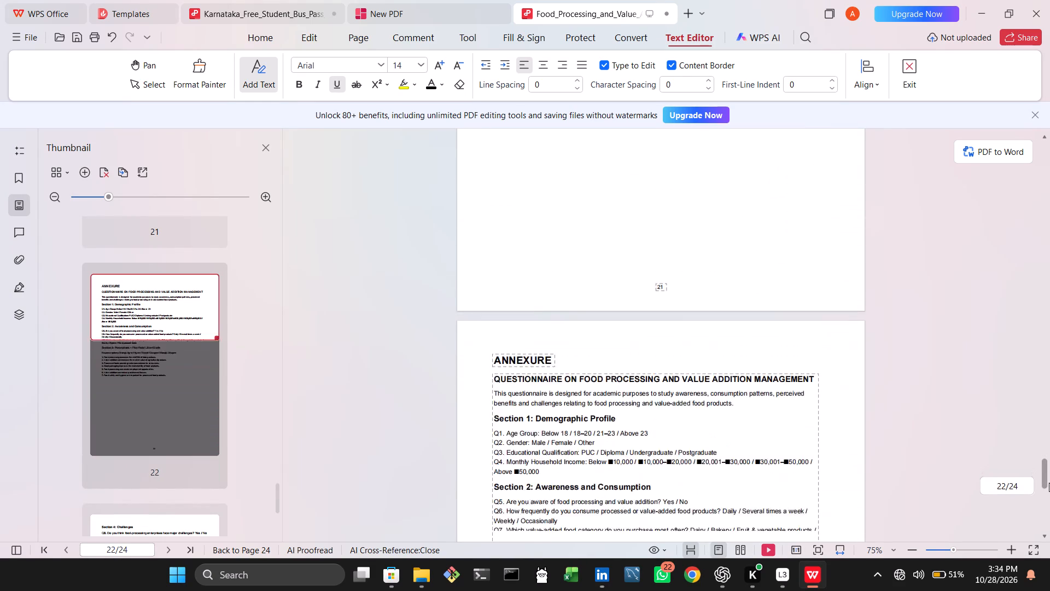
drag(1049, 483, 1049, 491)
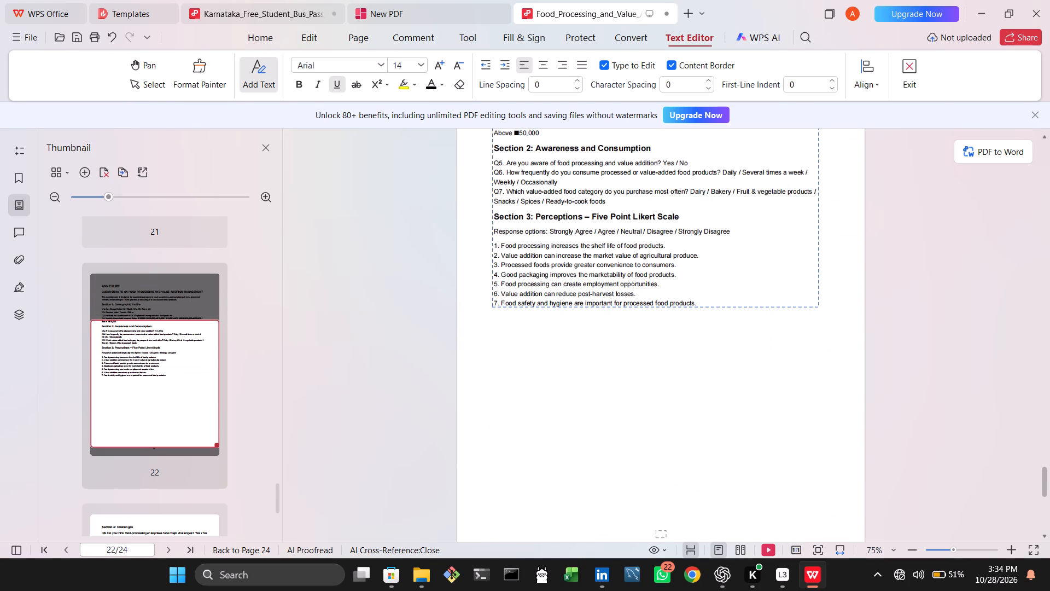
click(703, 304)
key(ctrl+a)
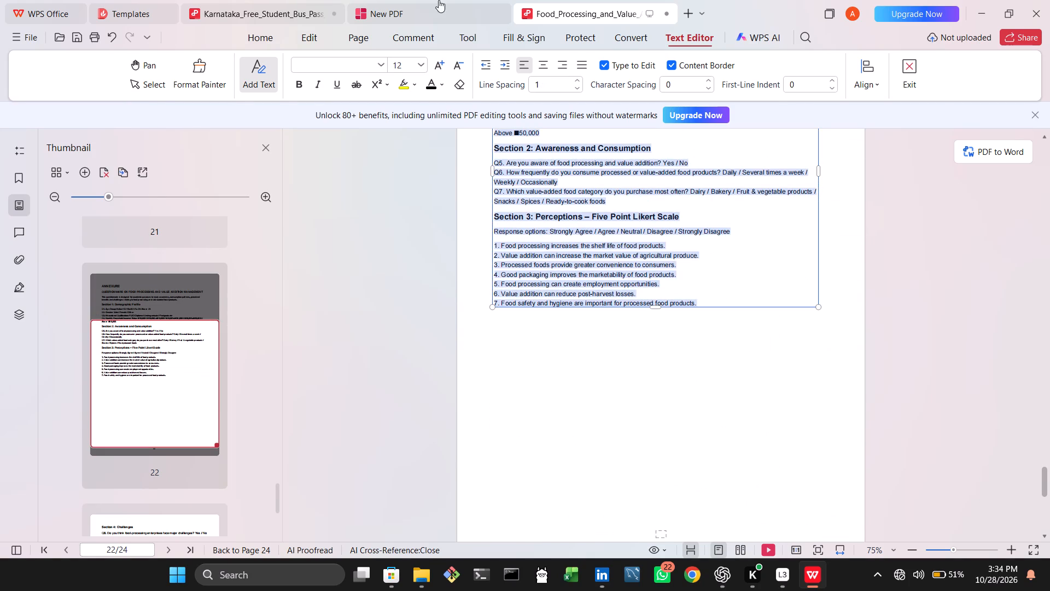
click(421, 72)
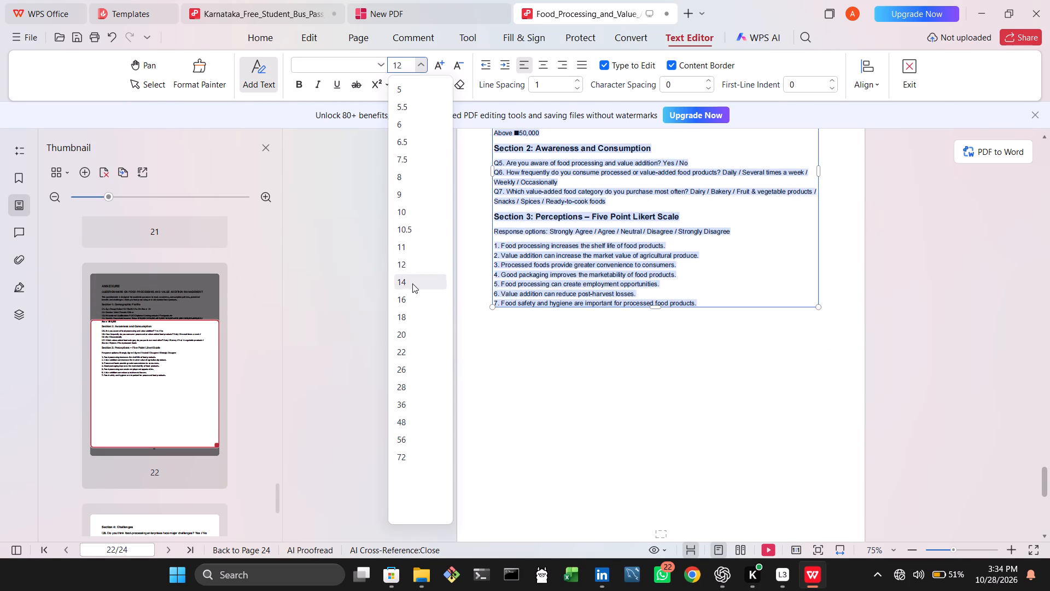
click(407, 302)
click(879, 195)
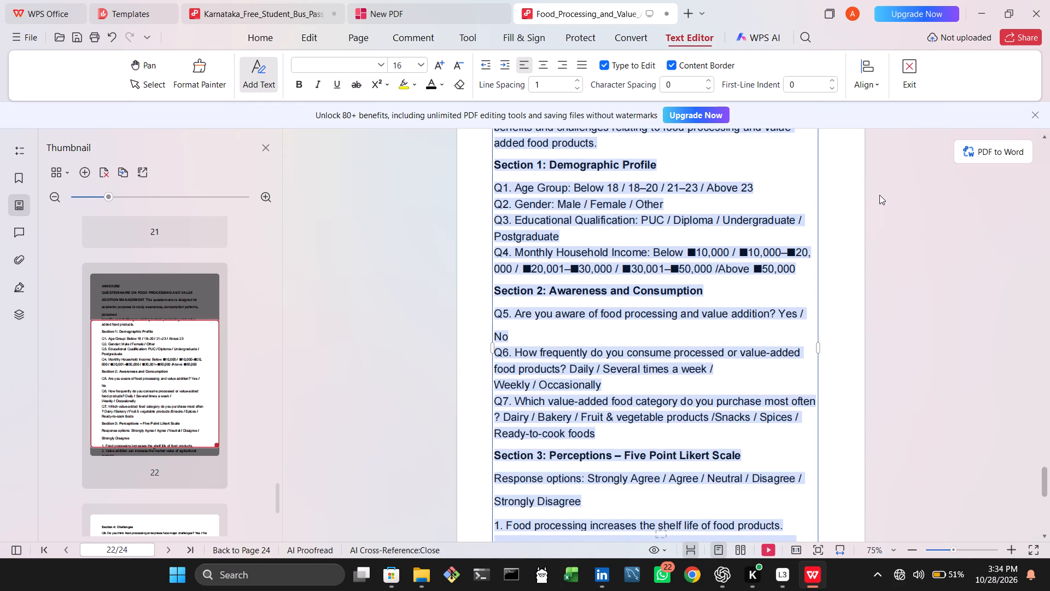
click(1042, 491)
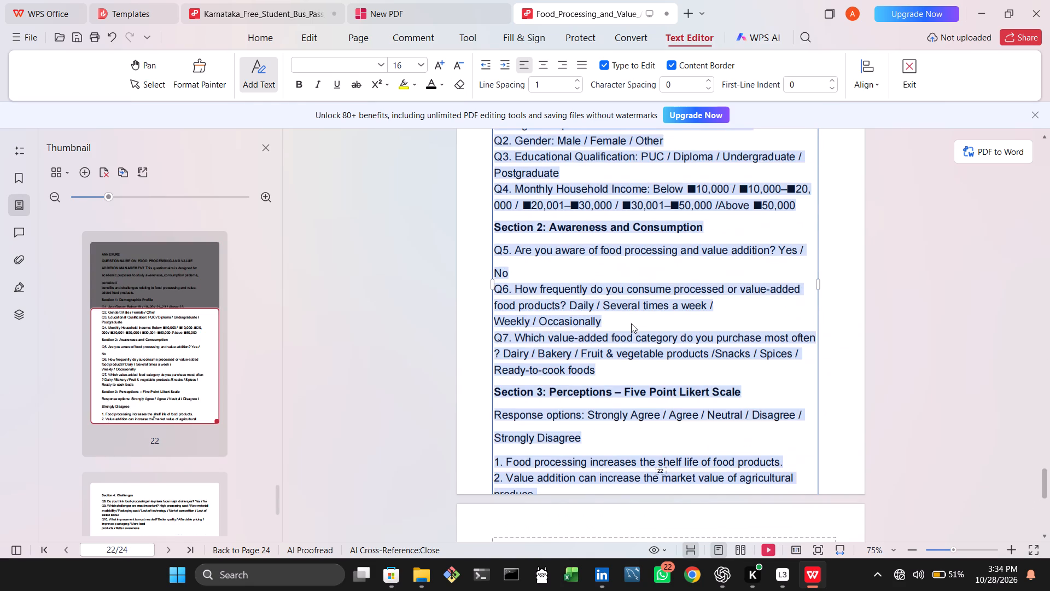
Reduce the entire questionnaire text block under Annexure on page 22 to font size 14.
click(455, 69)
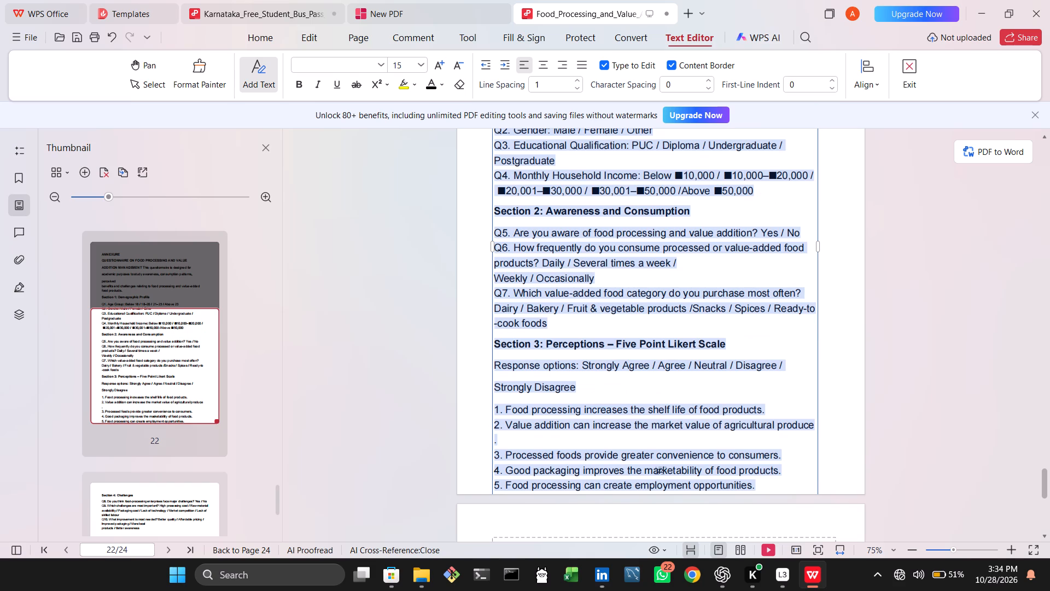
click(459, 61)
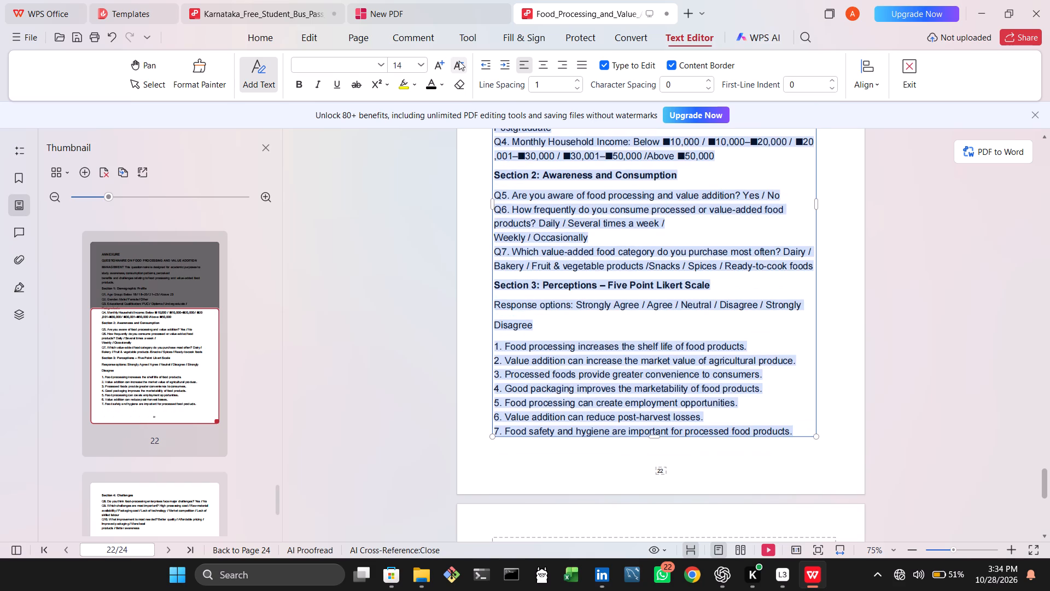
click(440, 62)
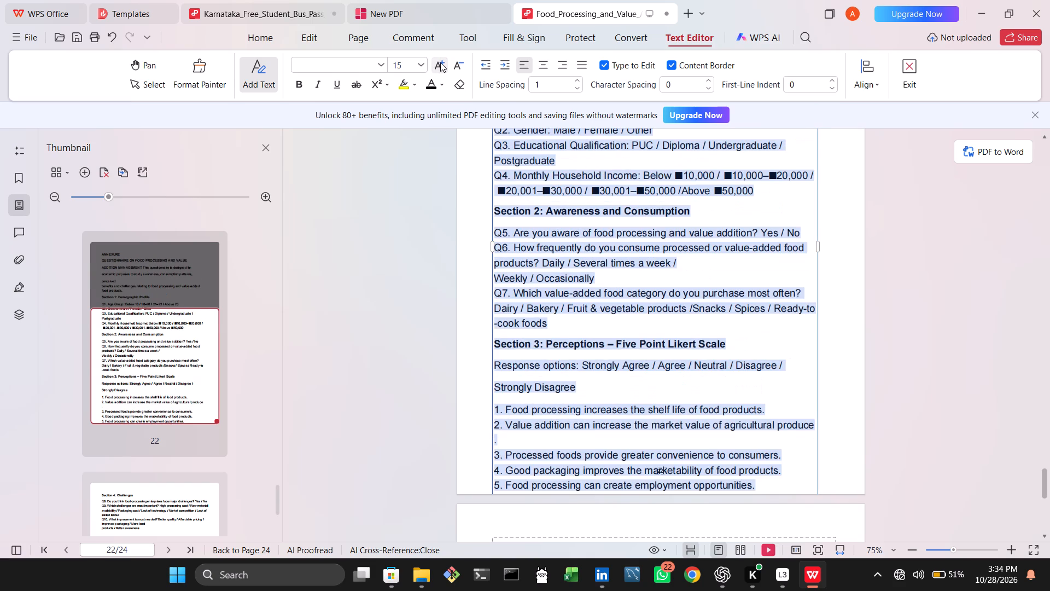
click(459, 62)
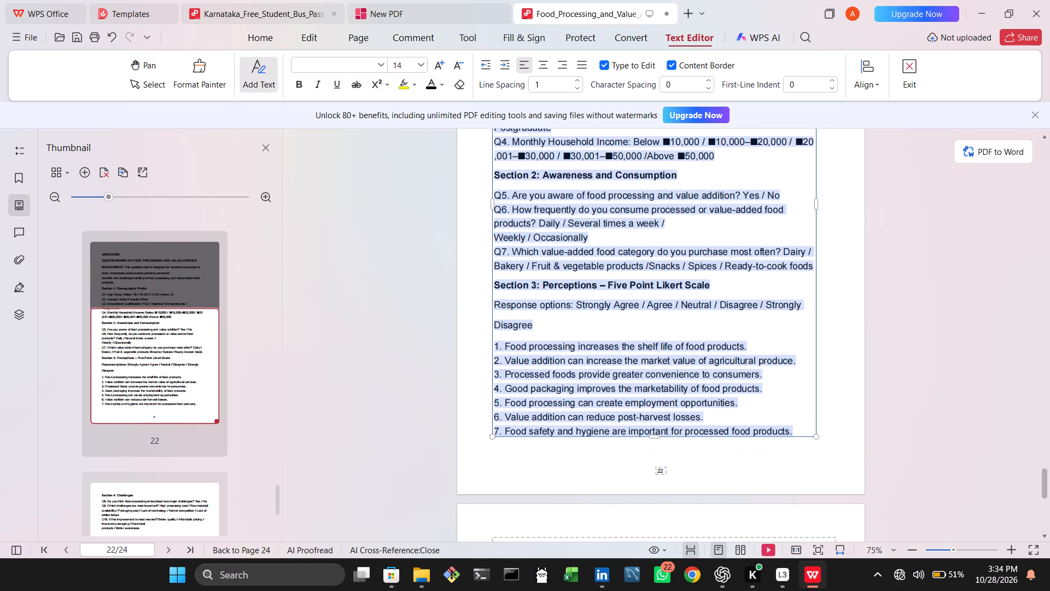
click(359, 258)
Shrink the page thumbnails to two per row and go to the Bibliography on page 21.
drag(168, 198, 149, 196)
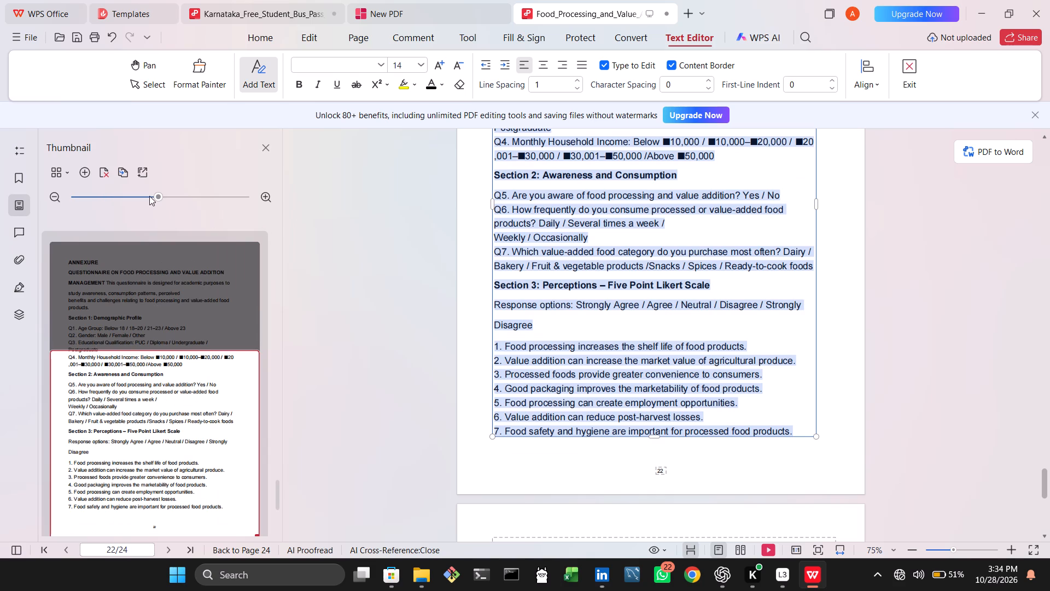
drag(149, 196, 149, 196)
click(74, 192)
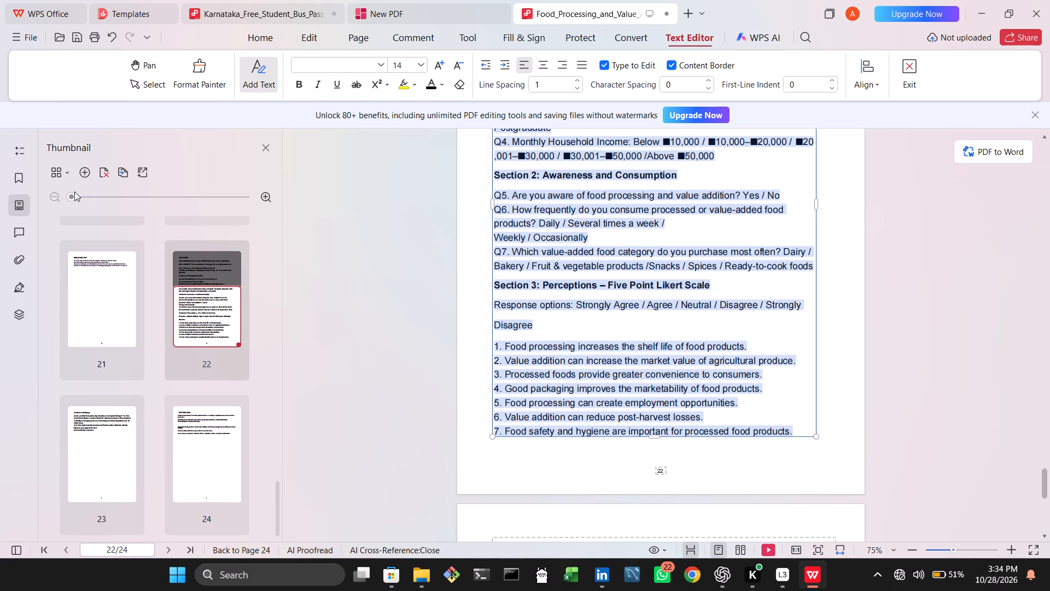
click(265, 193)
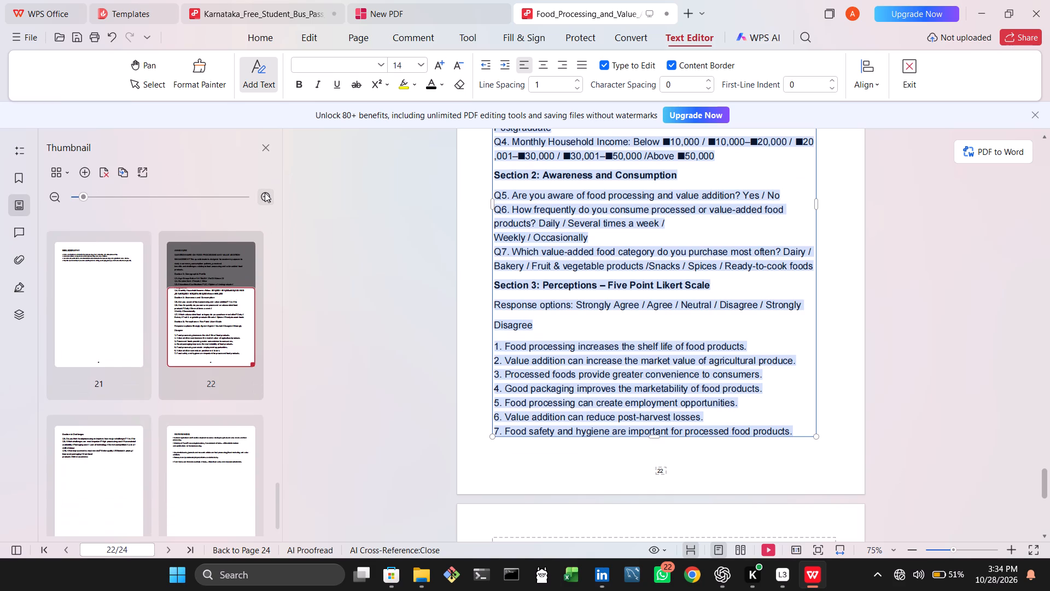
click(265, 193)
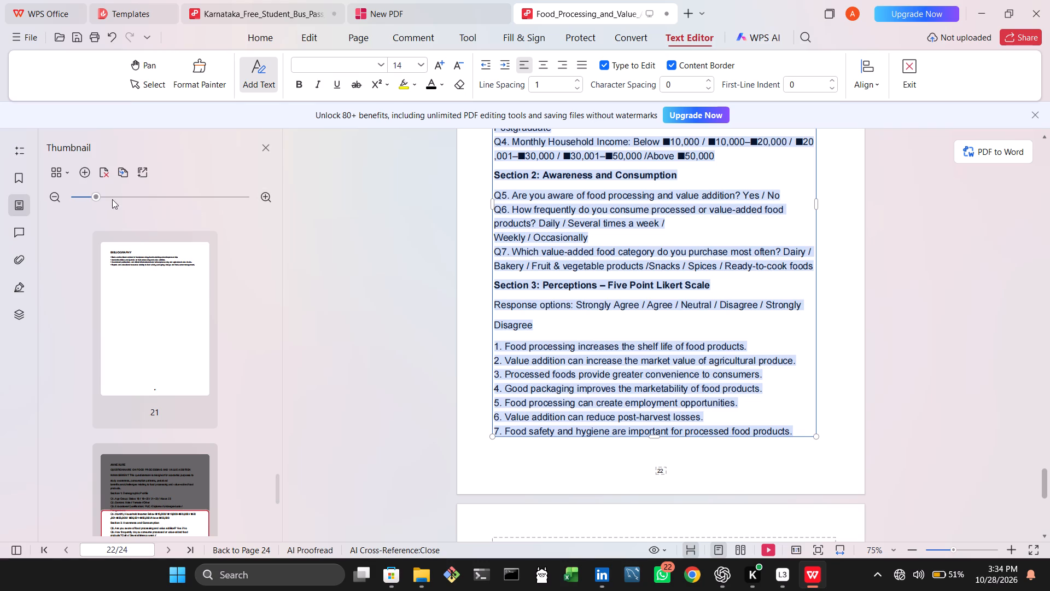
click(58, 196)
click(202, 295)
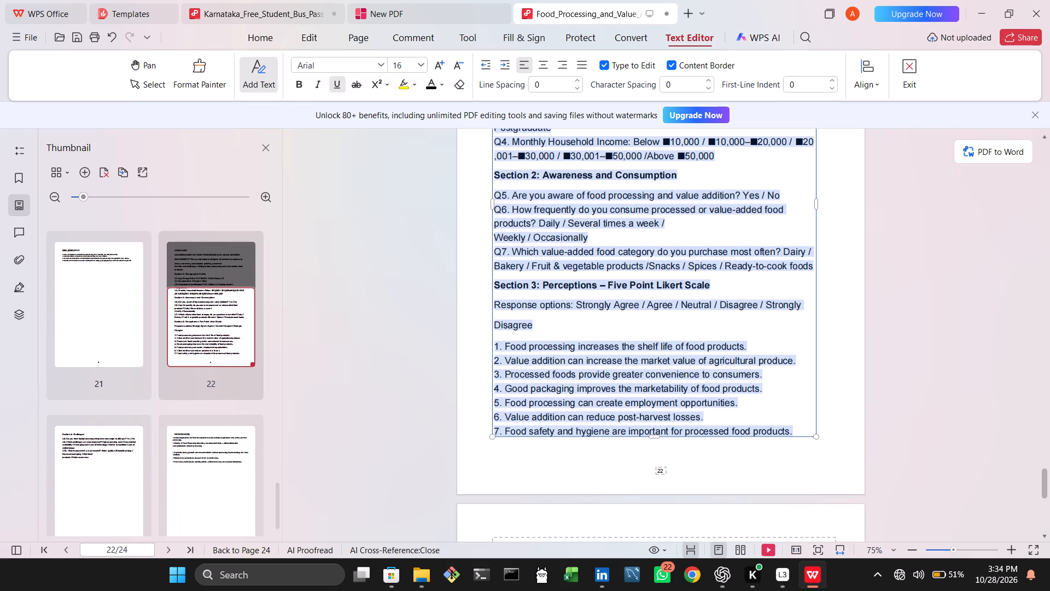
click(130, 273)
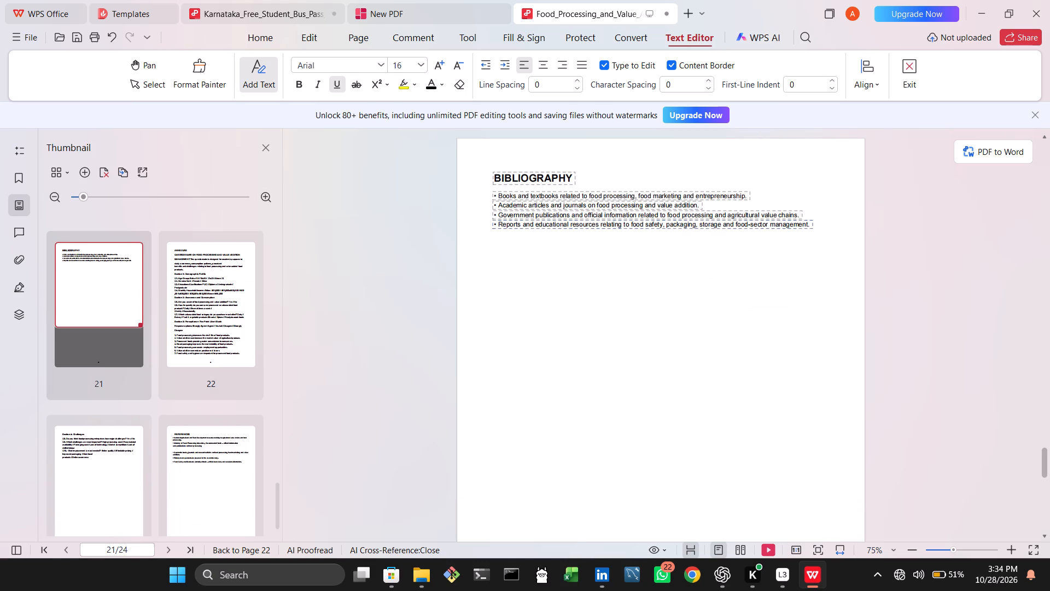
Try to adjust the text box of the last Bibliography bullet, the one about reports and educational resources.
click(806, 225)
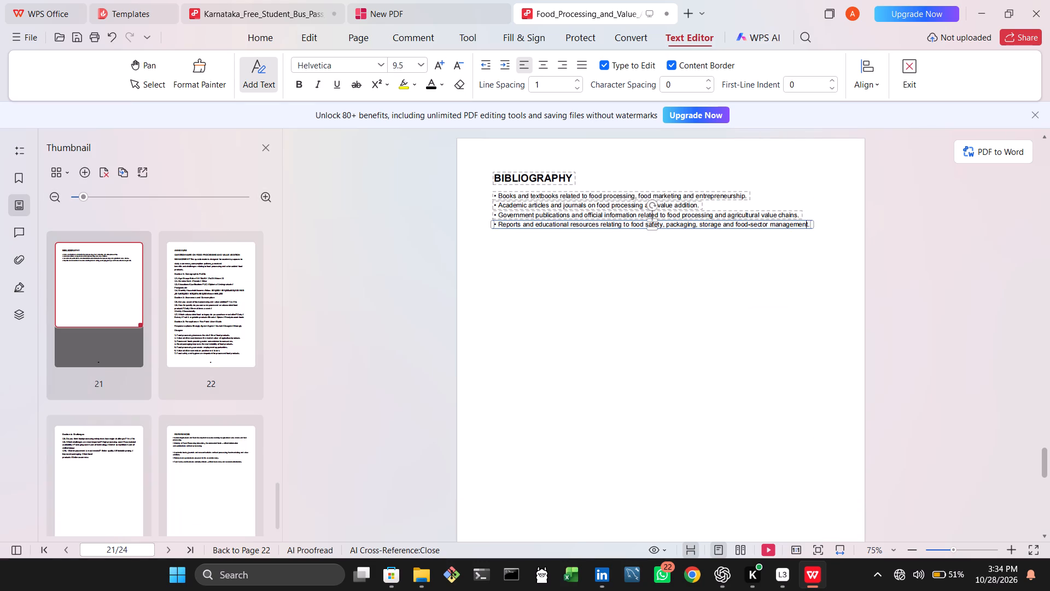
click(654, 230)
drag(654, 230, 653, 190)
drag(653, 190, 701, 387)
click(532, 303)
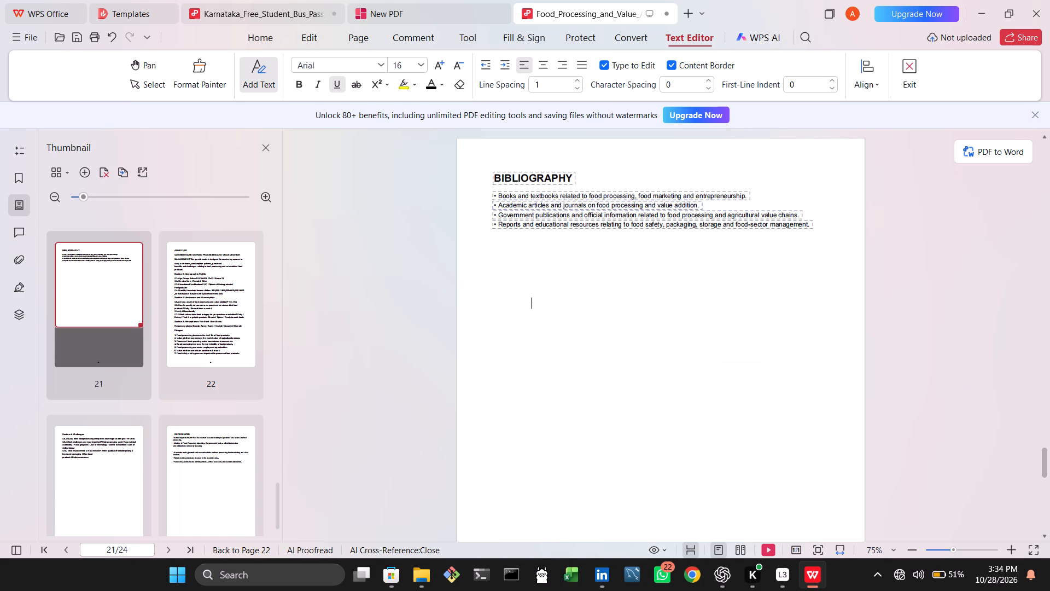
Change the whole BIBLIOGRAPHY heading on page 21, trying font size 18 and settling on 16.
click(522, 180)
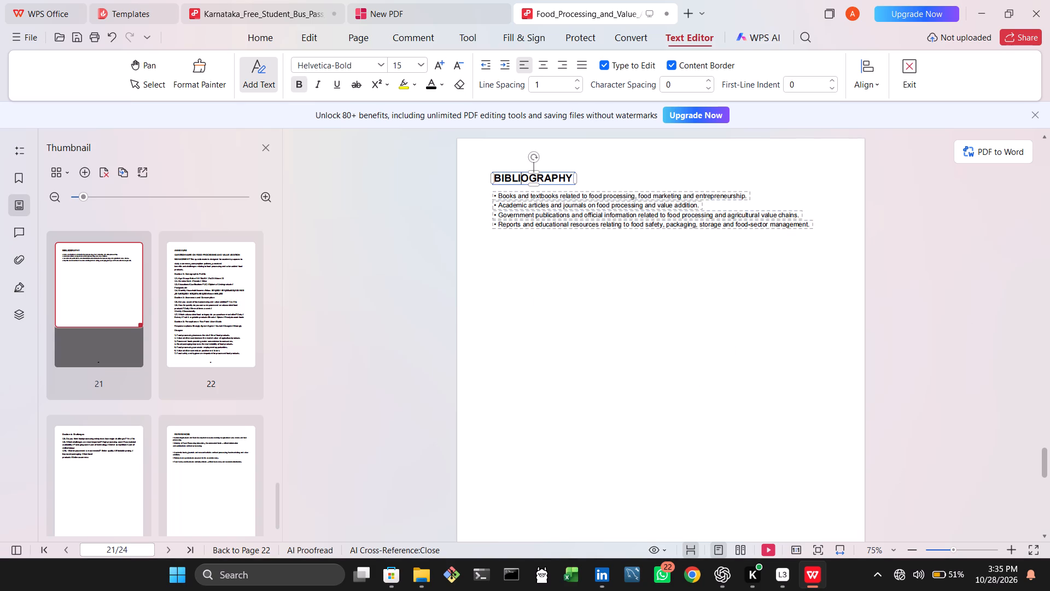
key(ctrl+a)
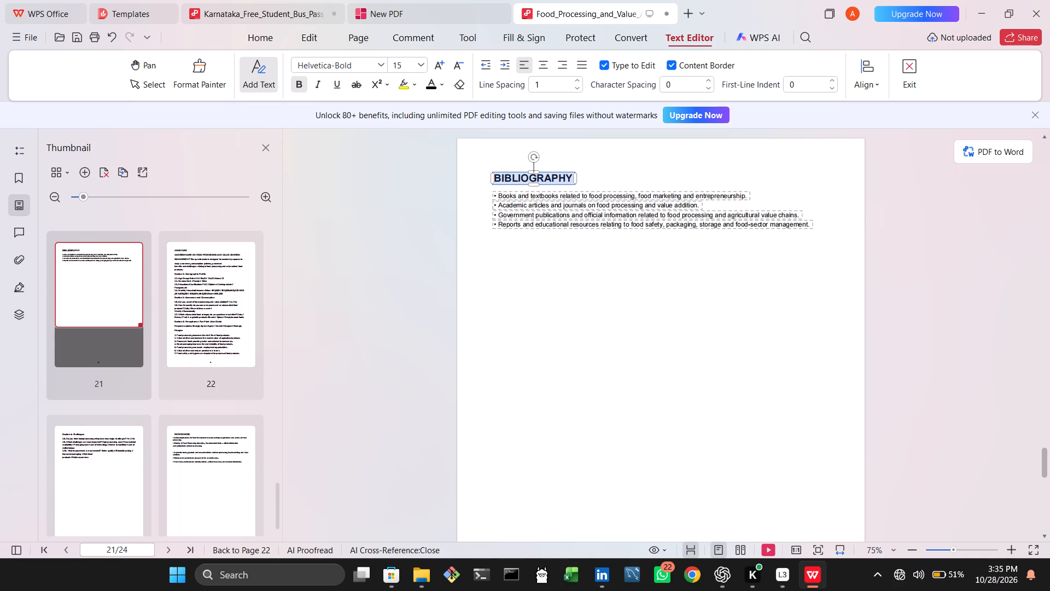
click(417, 61)
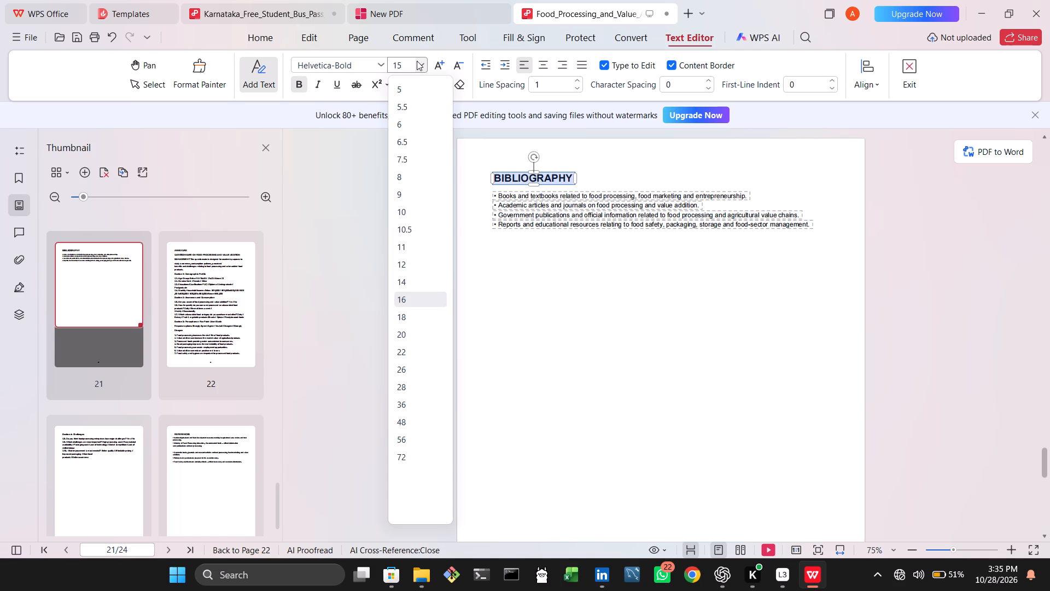
click(403, 325)
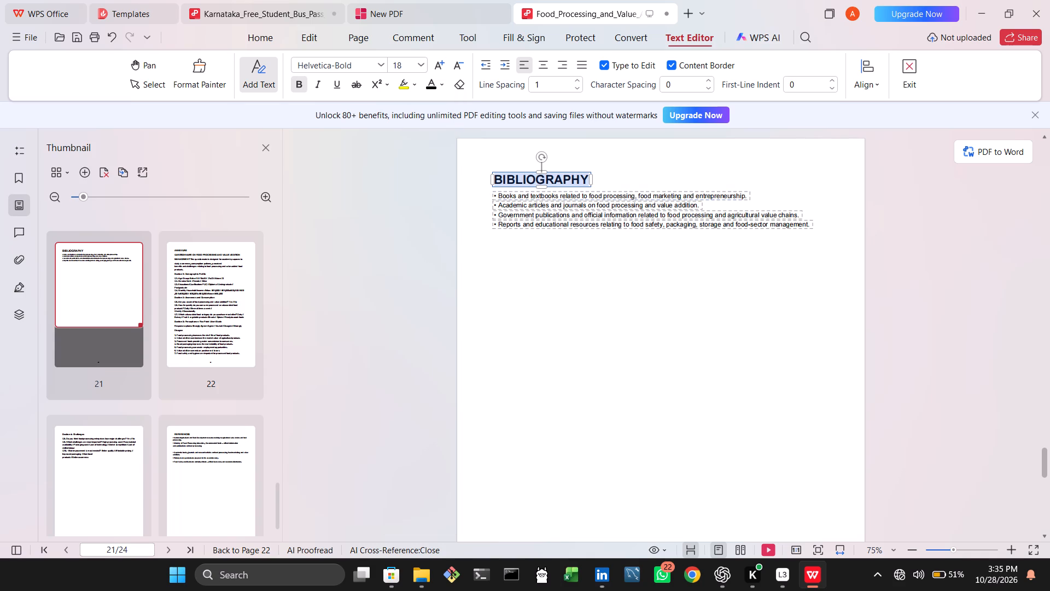
drag(423, 62, 442, 291)
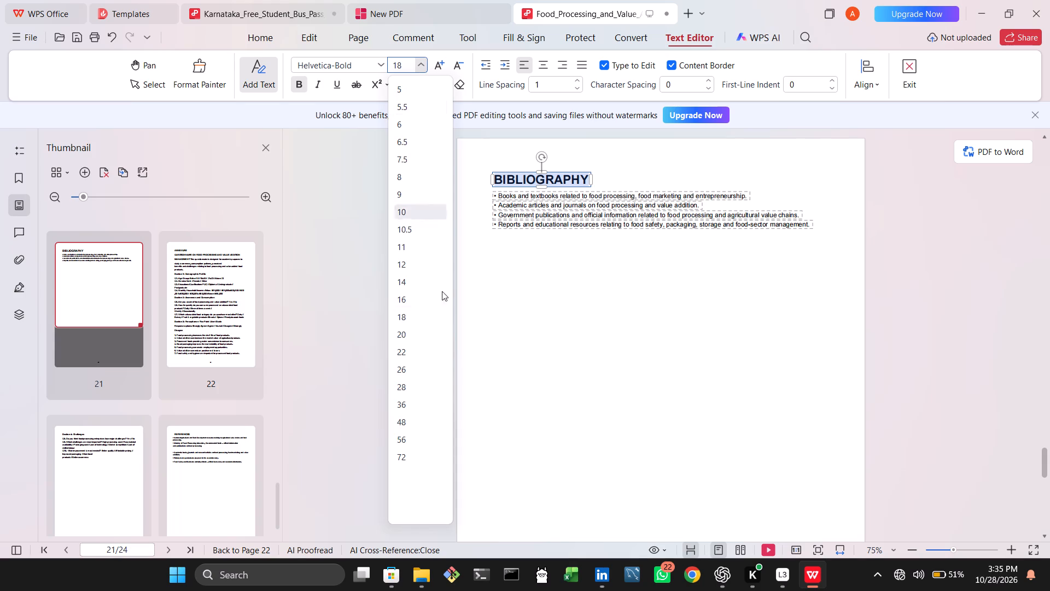
drag(442, 291, 417, 294)
click(417, 294)
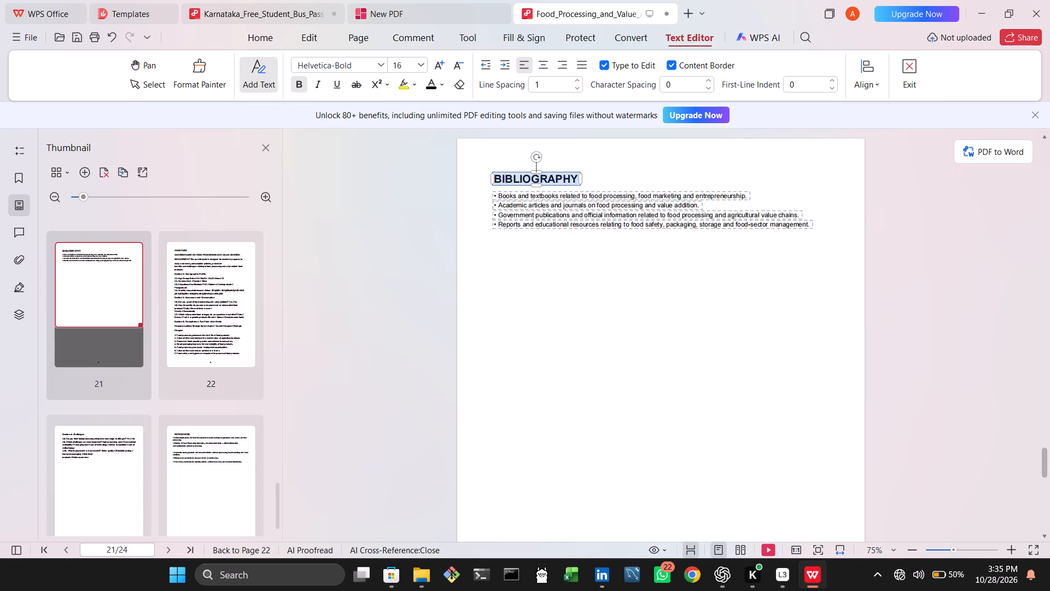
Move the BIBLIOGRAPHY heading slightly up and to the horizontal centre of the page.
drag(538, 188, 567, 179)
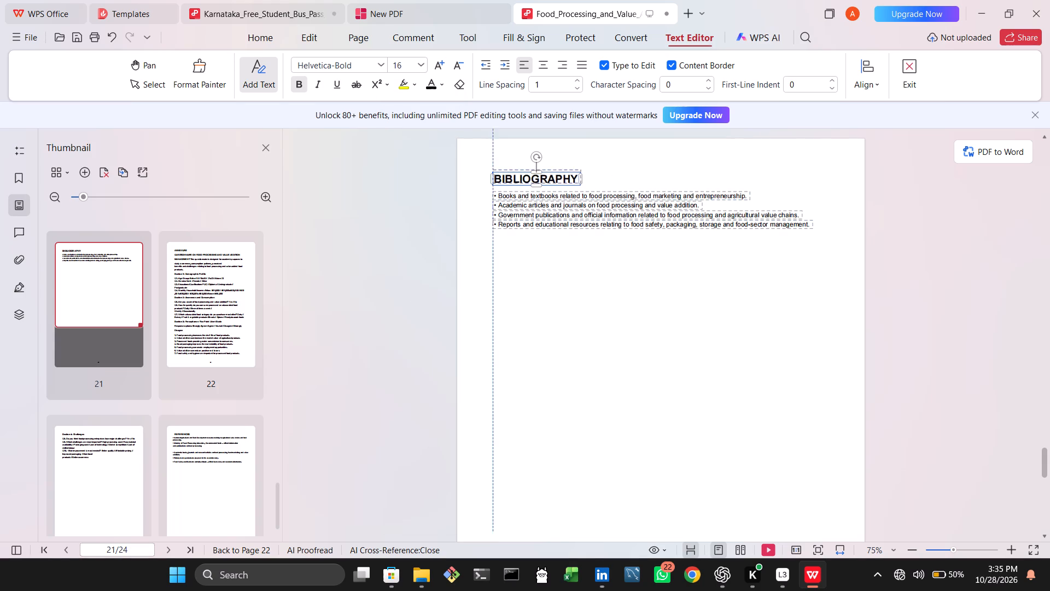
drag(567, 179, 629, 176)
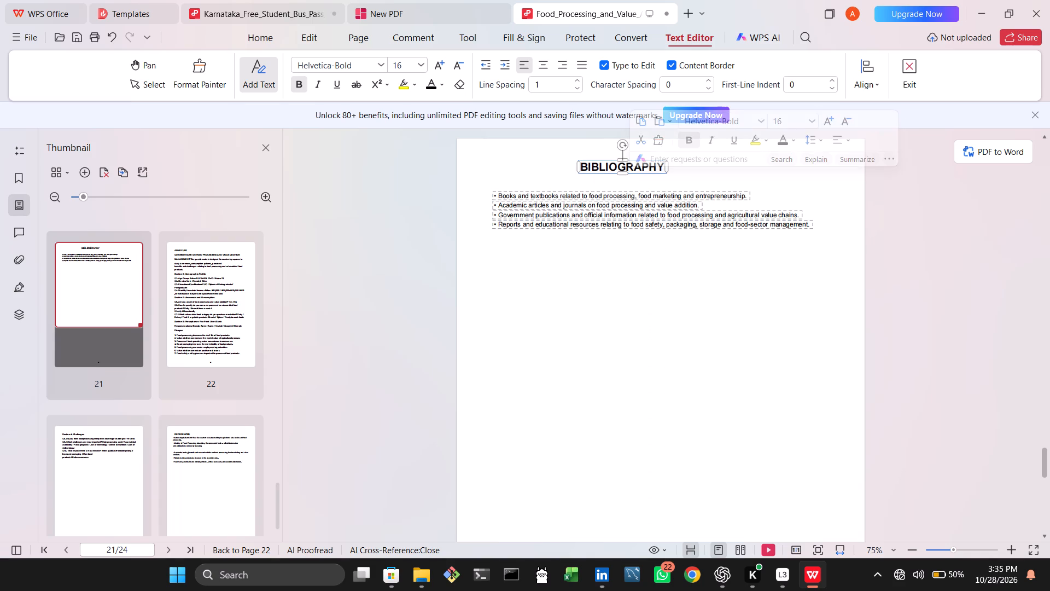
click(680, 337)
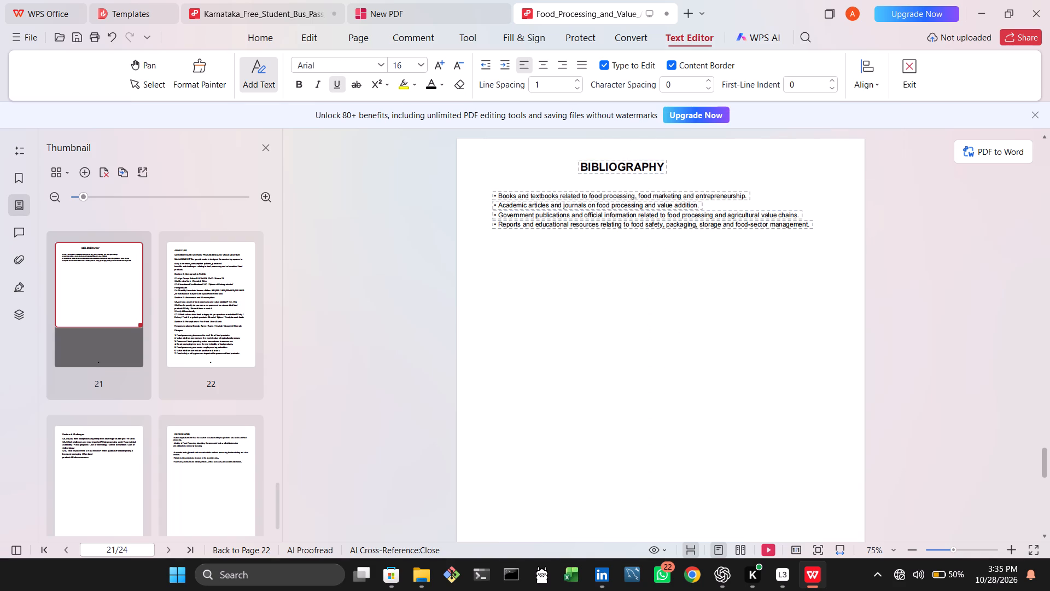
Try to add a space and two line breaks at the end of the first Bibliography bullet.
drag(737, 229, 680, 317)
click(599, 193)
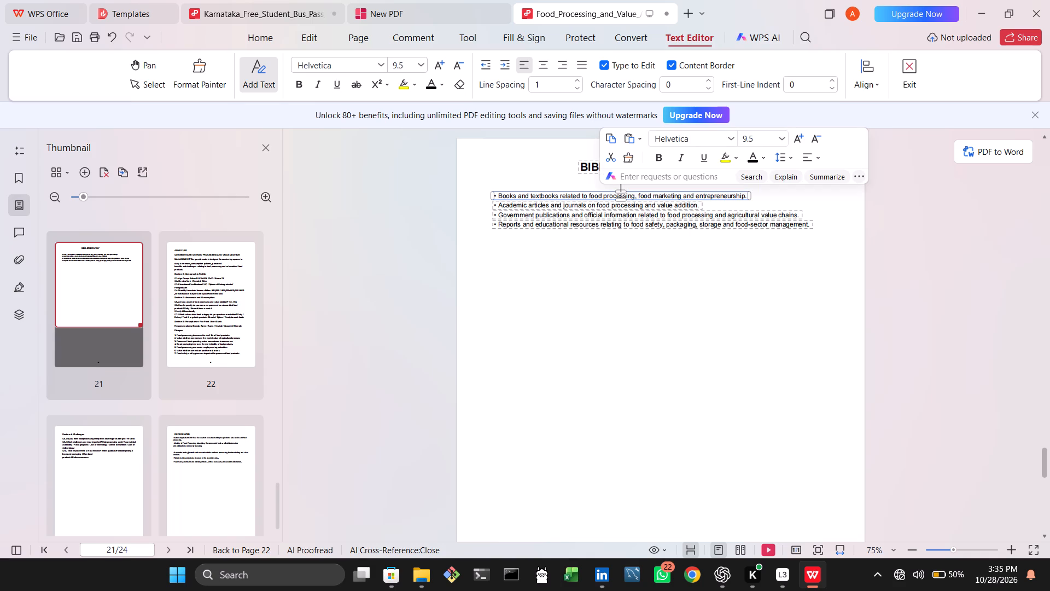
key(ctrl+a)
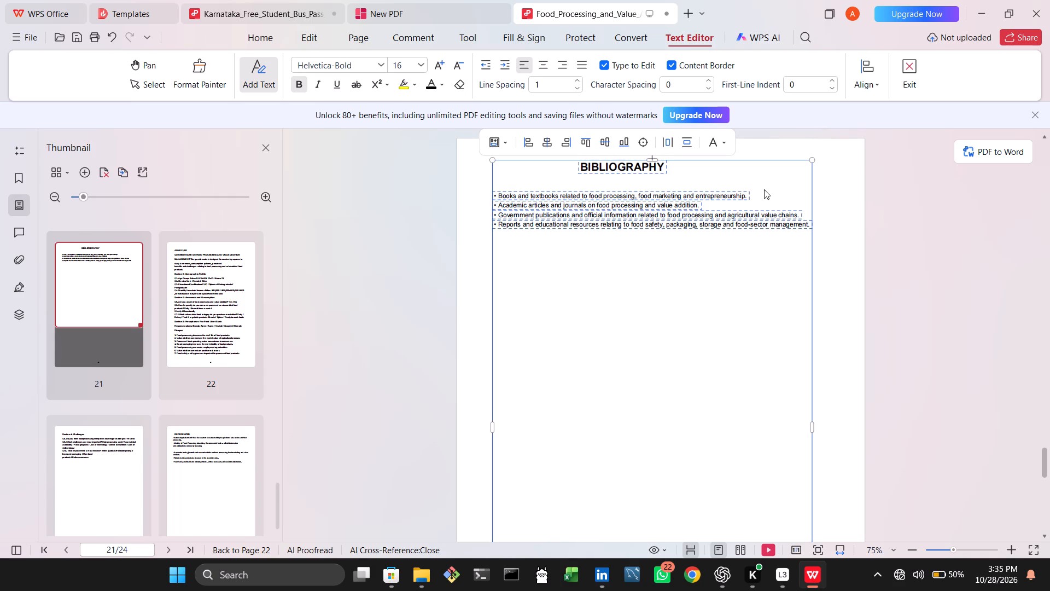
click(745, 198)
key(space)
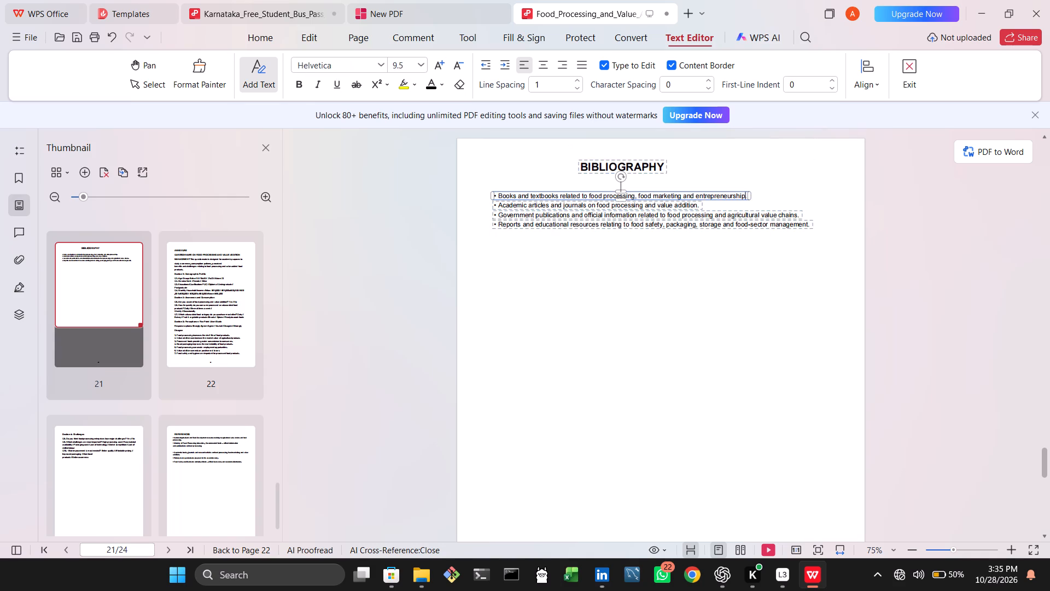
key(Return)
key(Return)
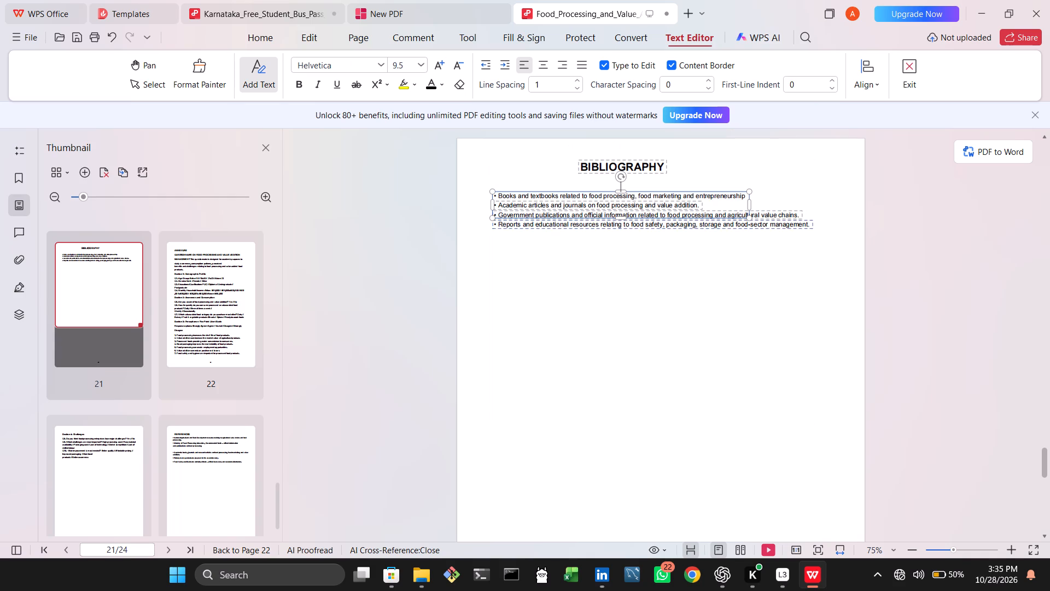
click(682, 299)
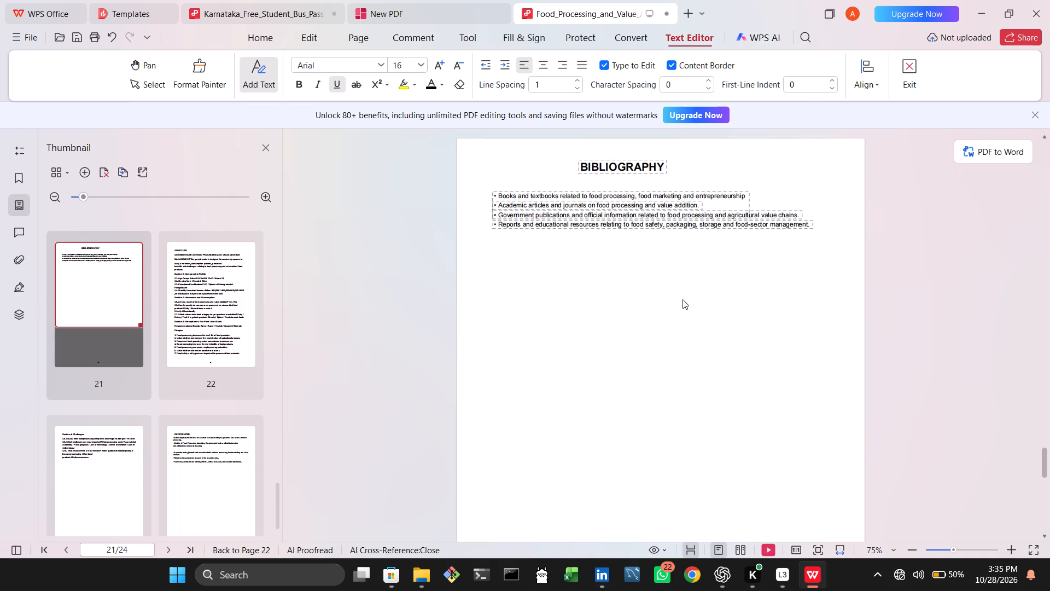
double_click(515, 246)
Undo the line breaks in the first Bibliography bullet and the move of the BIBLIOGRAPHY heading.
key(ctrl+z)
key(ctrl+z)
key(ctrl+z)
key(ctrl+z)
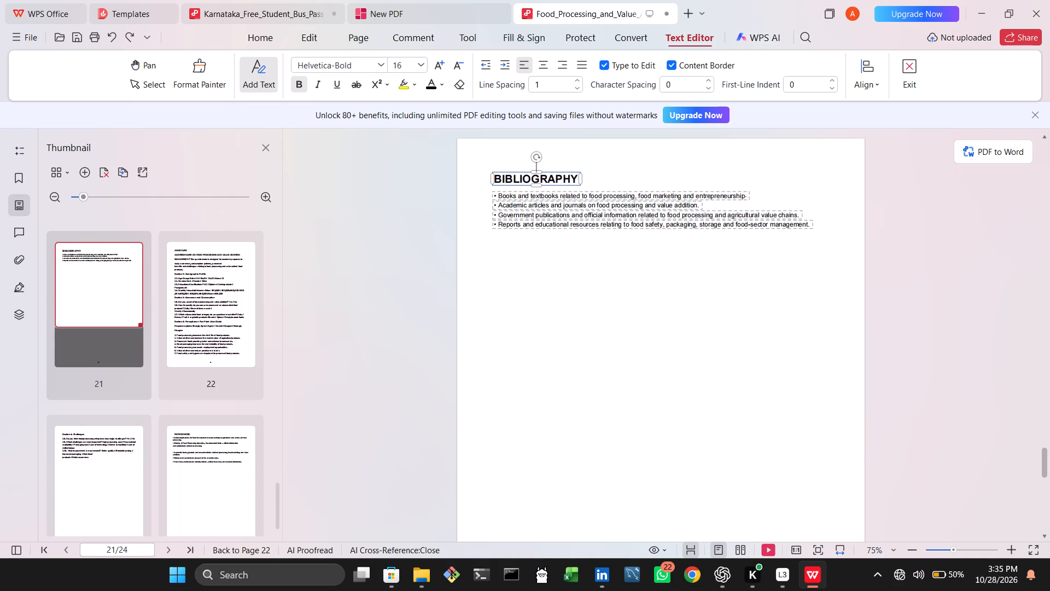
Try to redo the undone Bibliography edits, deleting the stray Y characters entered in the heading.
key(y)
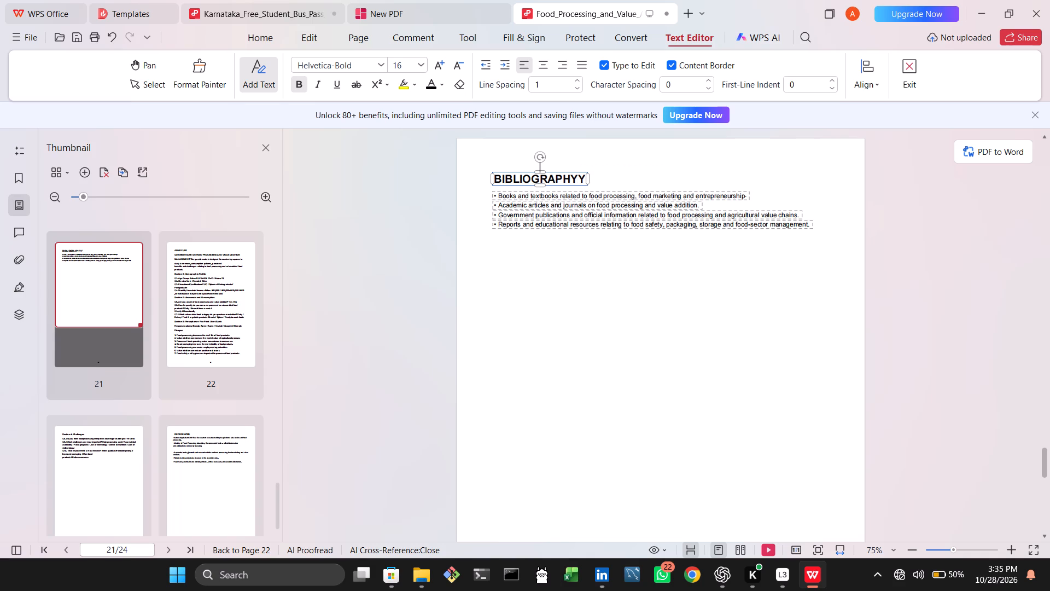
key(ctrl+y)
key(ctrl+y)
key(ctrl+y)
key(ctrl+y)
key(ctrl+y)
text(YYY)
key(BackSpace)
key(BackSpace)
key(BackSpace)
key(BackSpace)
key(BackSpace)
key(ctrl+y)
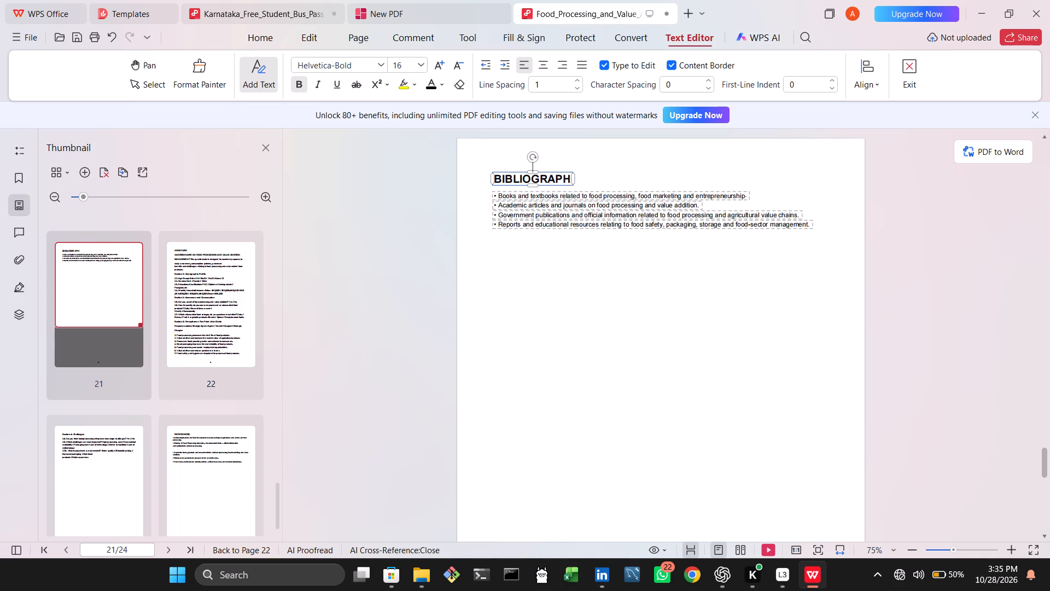
Undo the stray Y characters and size change in the BIBLIOGRAPHY heading, plus the preceding text edits on page 22.
ctrl+click(674, 252)
key(ctrl+z)
key(ctrl+z)
key(ctrl+z)
key(ctrl+z)
key(ctrl+z)
ctrl+click(674, 252)
key(ctrl+z)
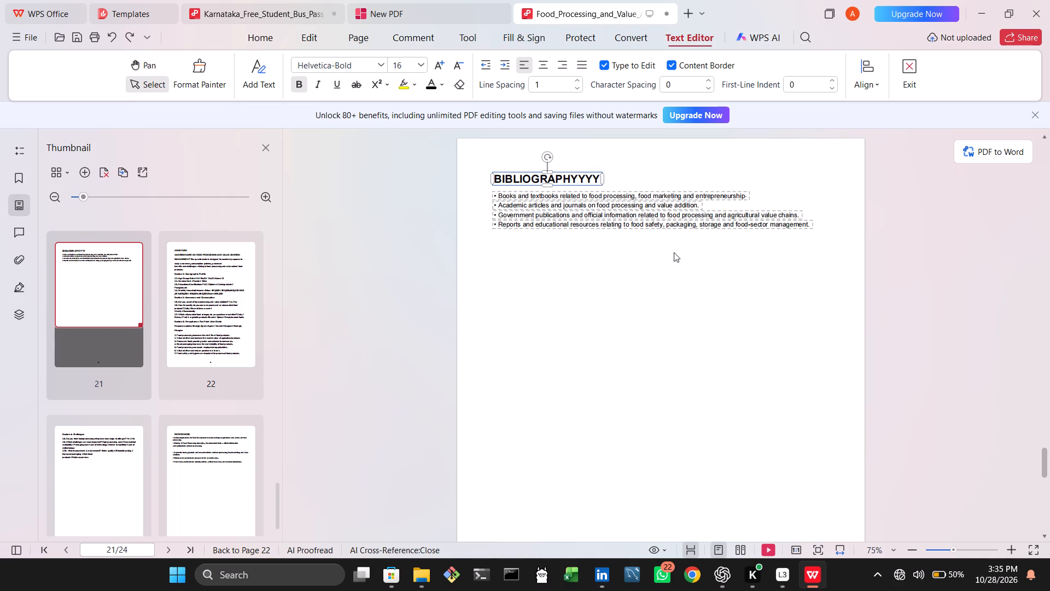
key(ctrl+z)
key(ctrl+z)
key(ctrl+z)
key(ctrl+z)
key(ctrl+z)
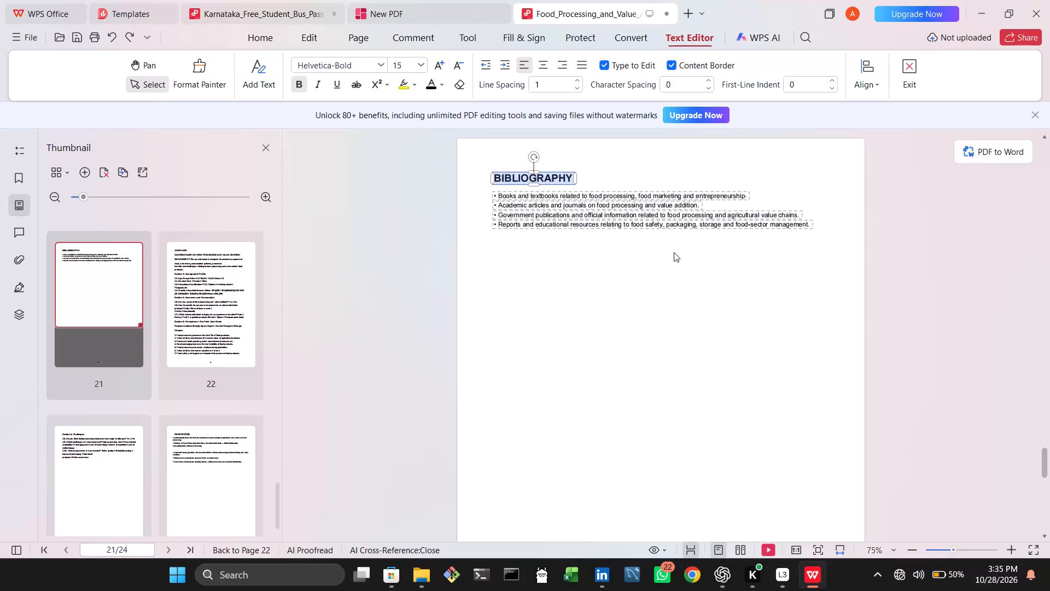
key(ctrl+z)
Change the font of the whole BIBLIOGRAPHY heading to Arial Black.
click(541, 177)
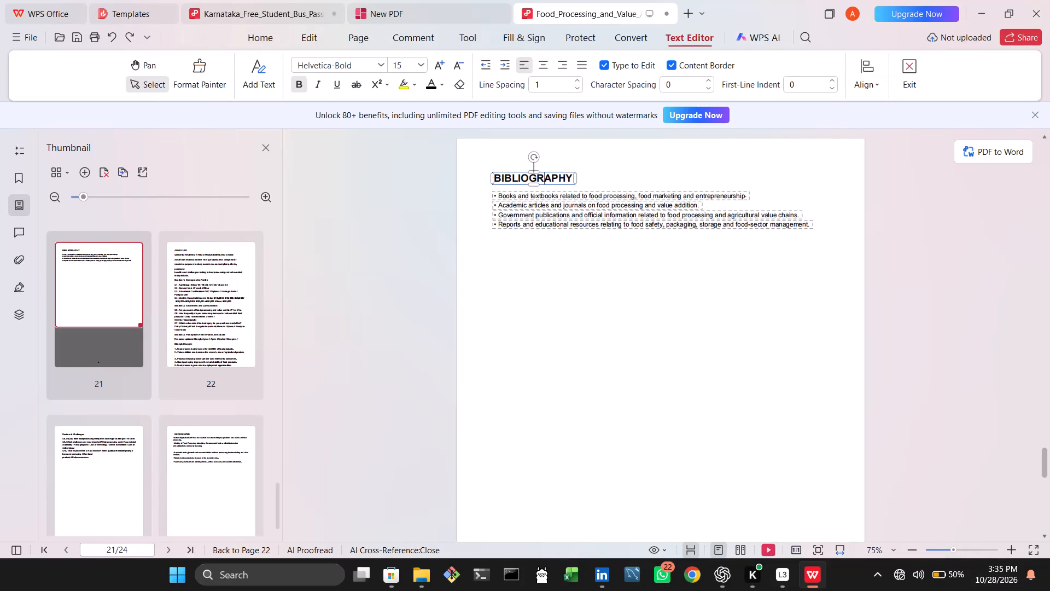
key(ctrl+a)
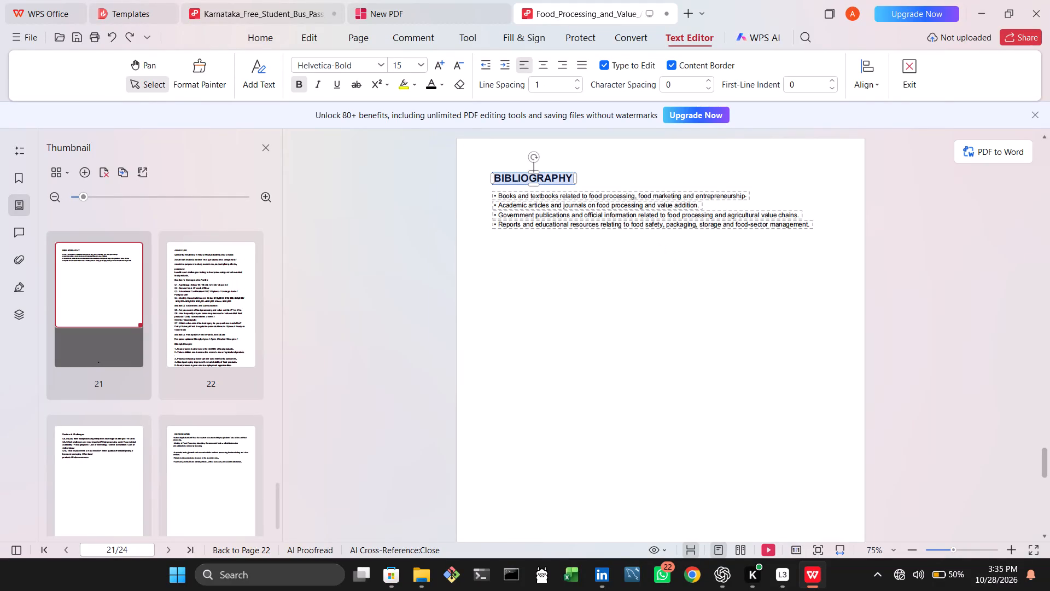
click(379, 64)
click(329, 440)
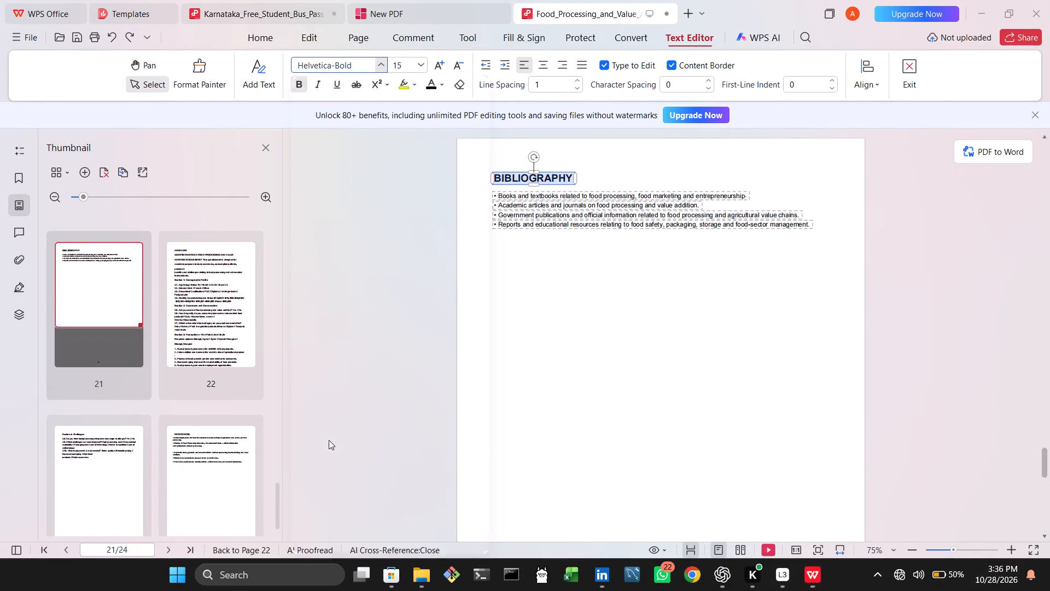
click(387, 62)
click(370, 511)
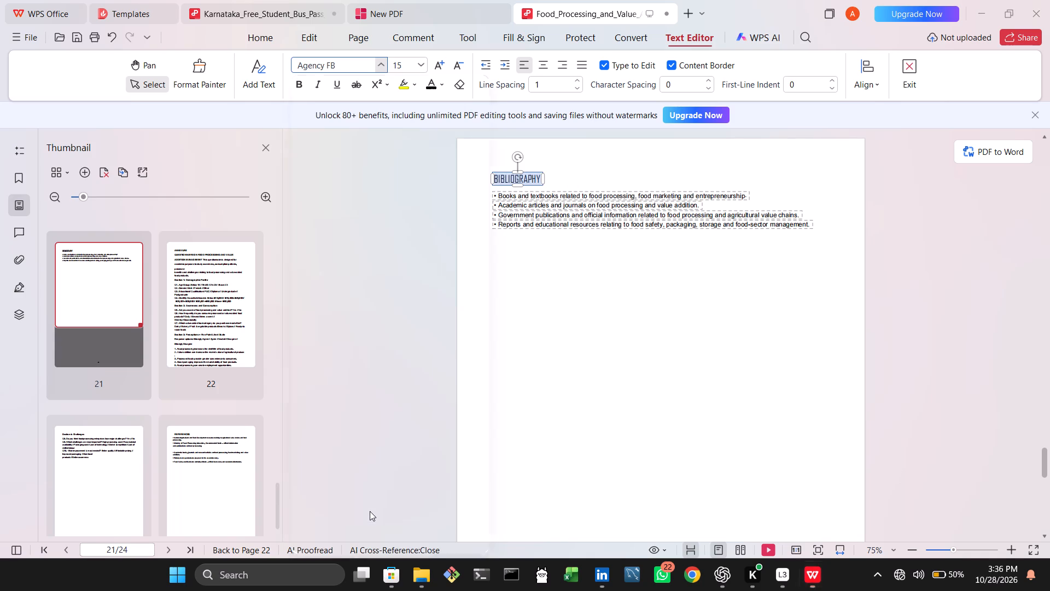
Move the BIBLIOGRAPHY heading slightly up and towards the horizontal centre of the page.
drag(536, 190, 627, 173)
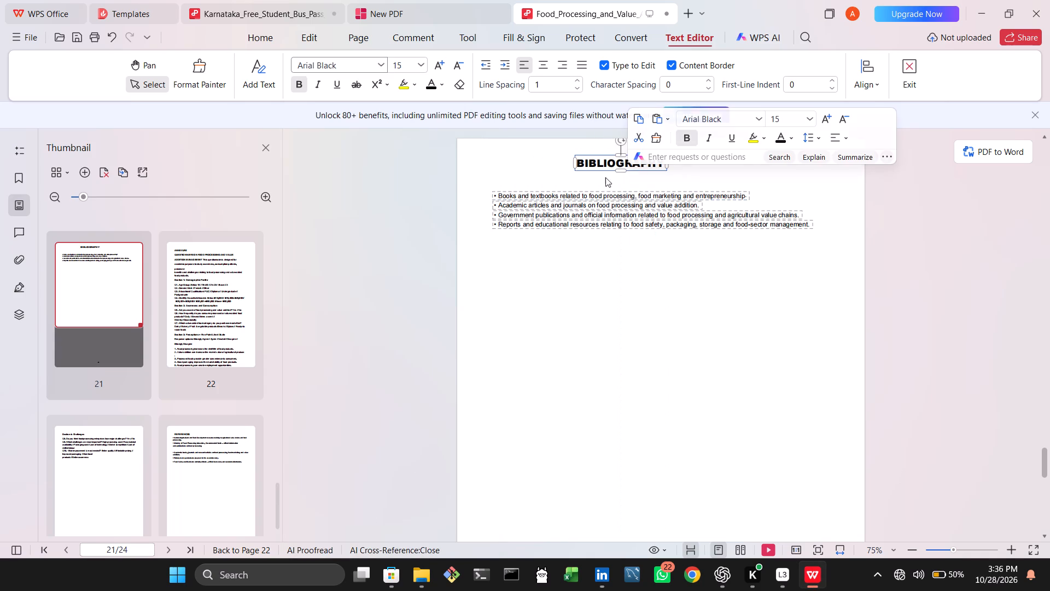
click(579, 173)
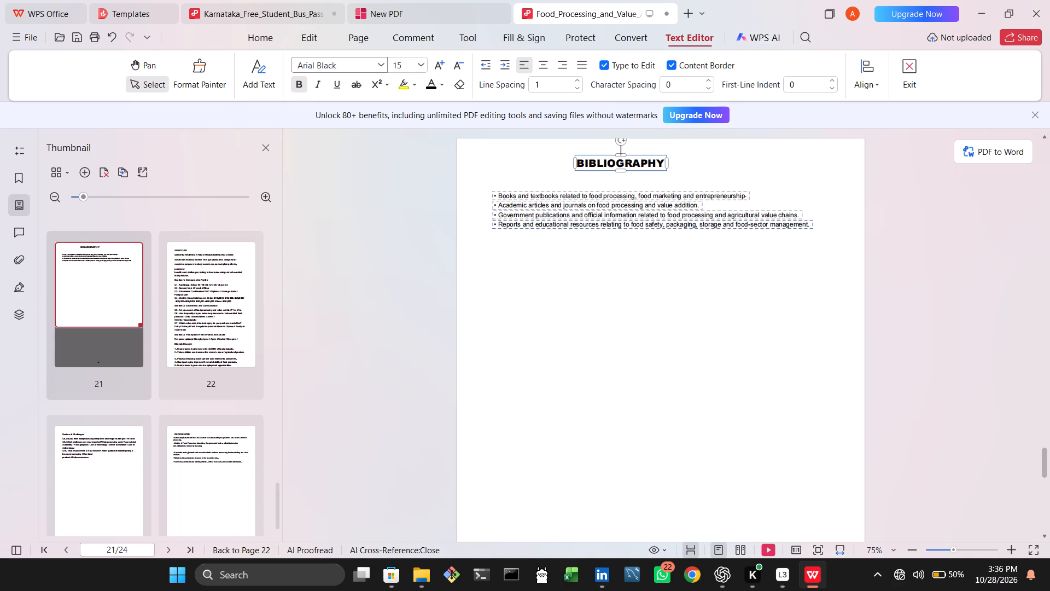
Move the last Bibliography bullet, about reports and educational resources, down to leave a gap below the third bullet.
drag(531, 228, 534, 259)
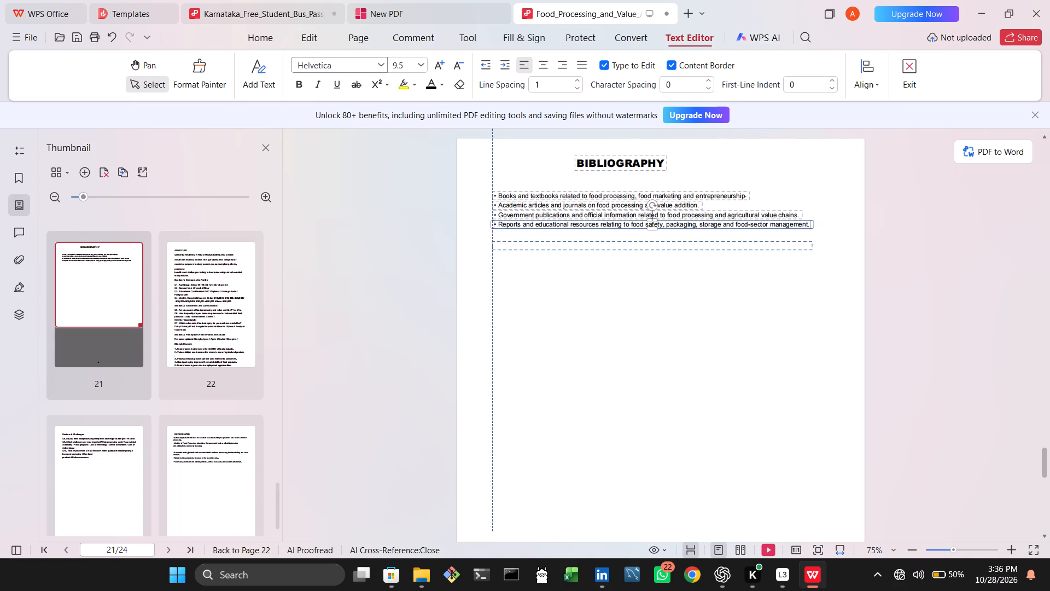
drag(534, 259, 534, 269)
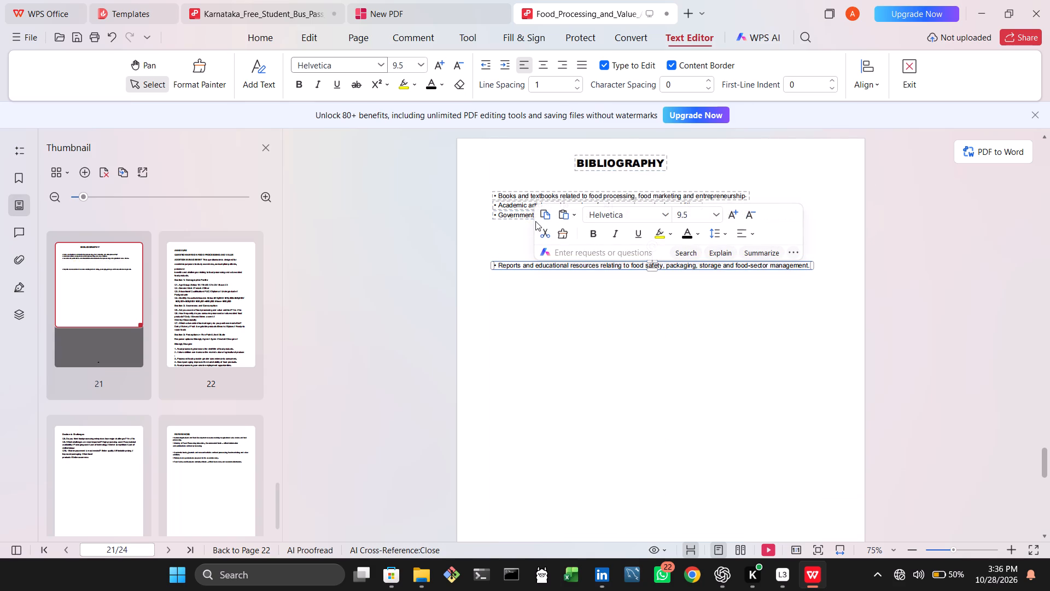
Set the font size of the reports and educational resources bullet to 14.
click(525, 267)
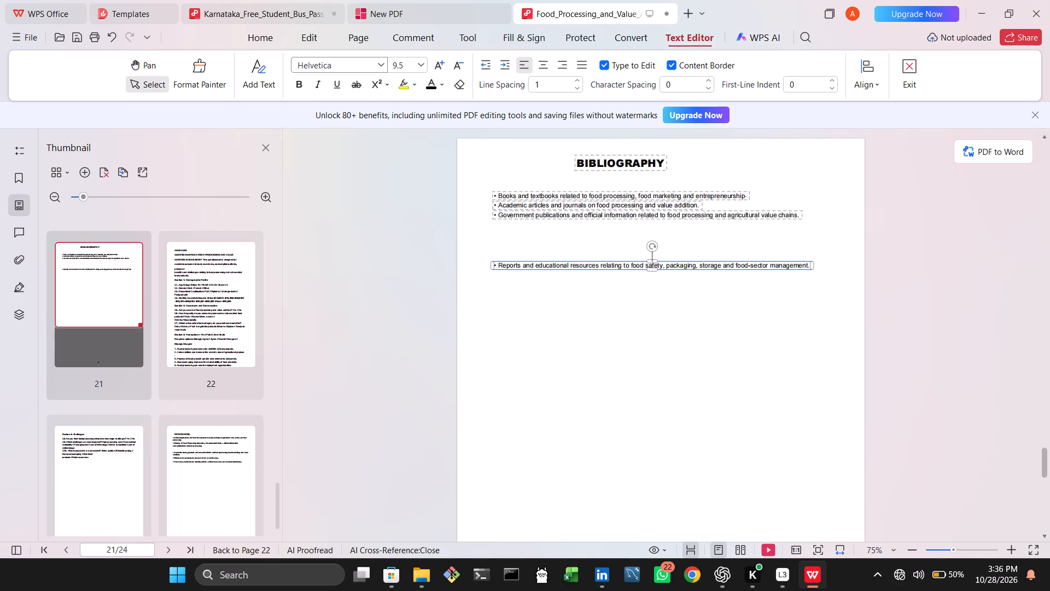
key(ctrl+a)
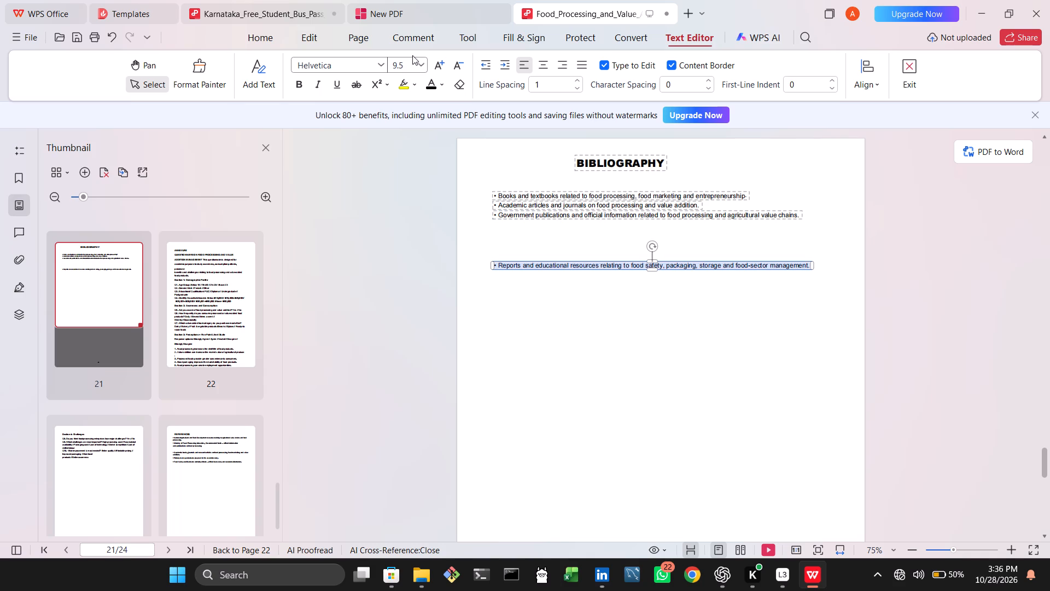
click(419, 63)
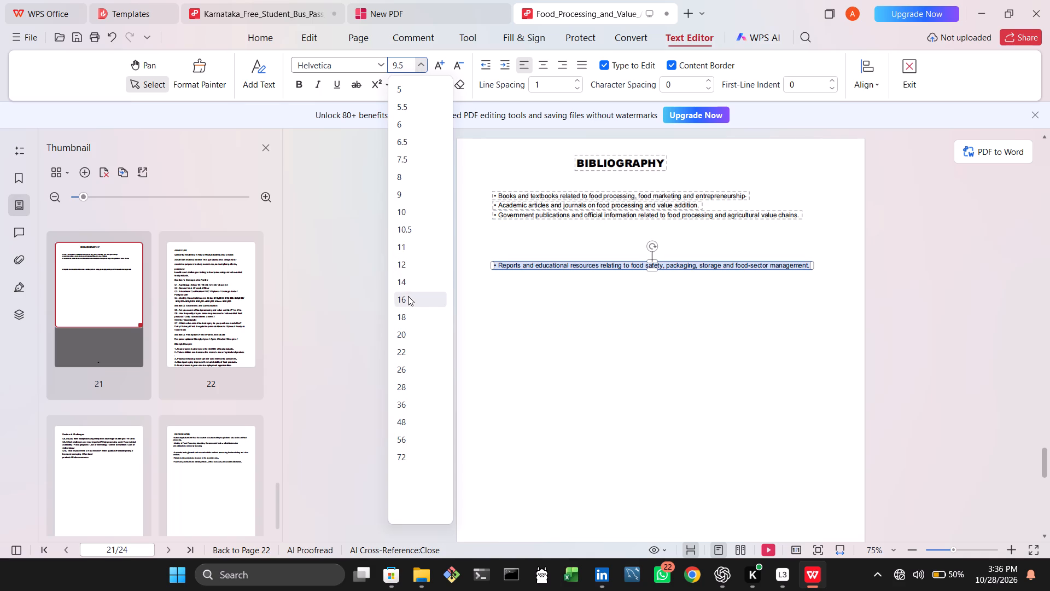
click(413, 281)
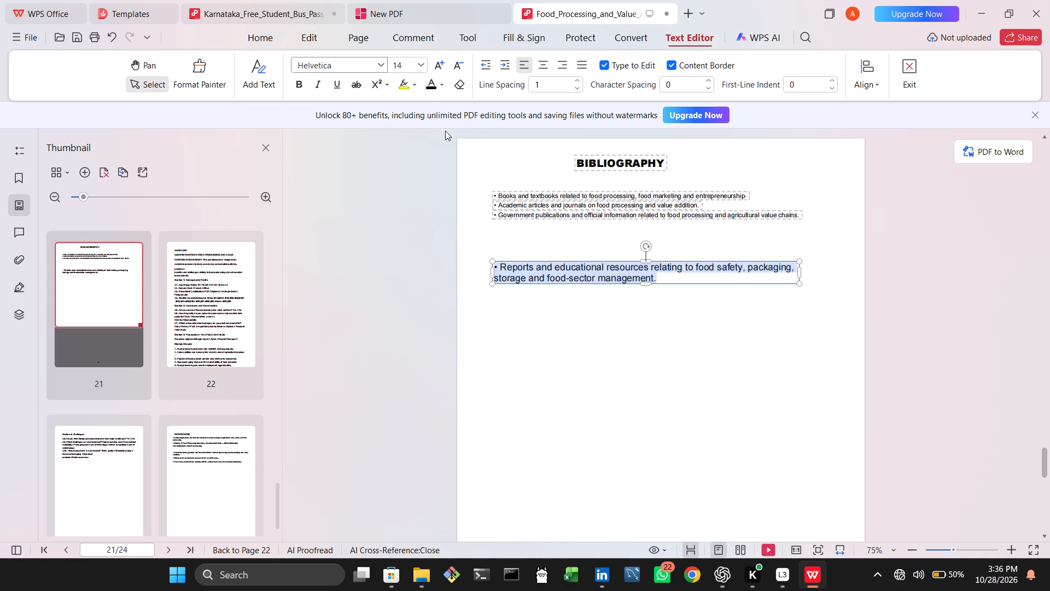
Set the font size of the third Bibliography bullet, about government publications, to 12.
click(606, 218)
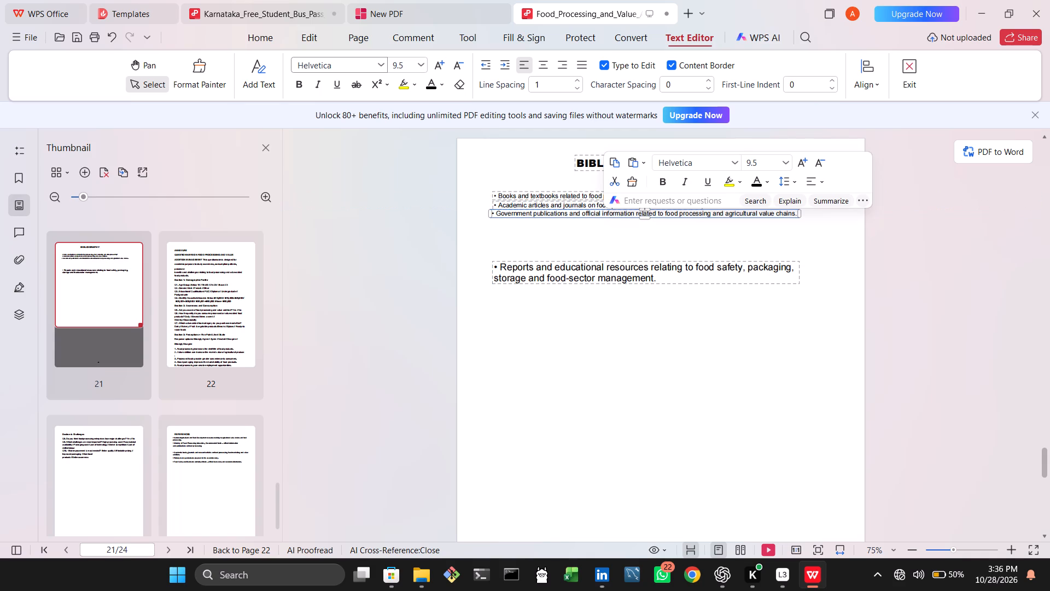
click(603, 213)
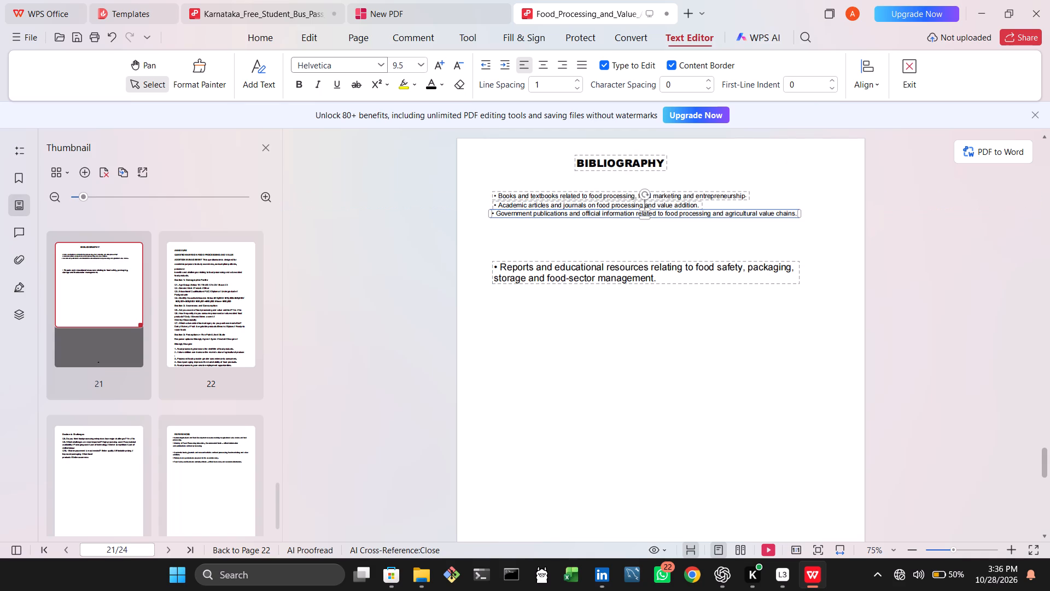
key(ctrl+a)
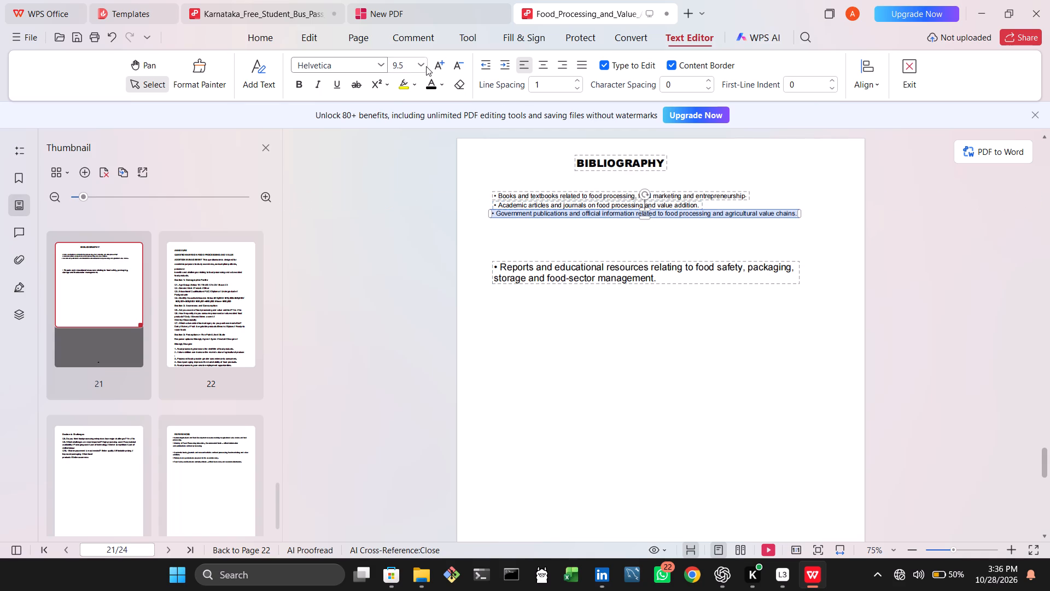
click(426, 66)
click(425, 259)
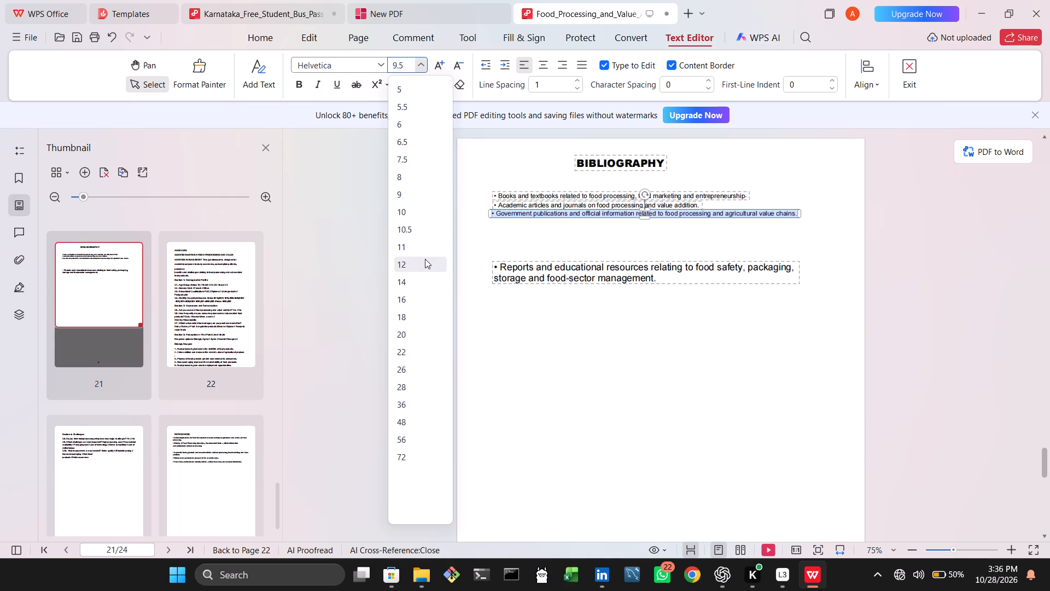
click(584, 240)
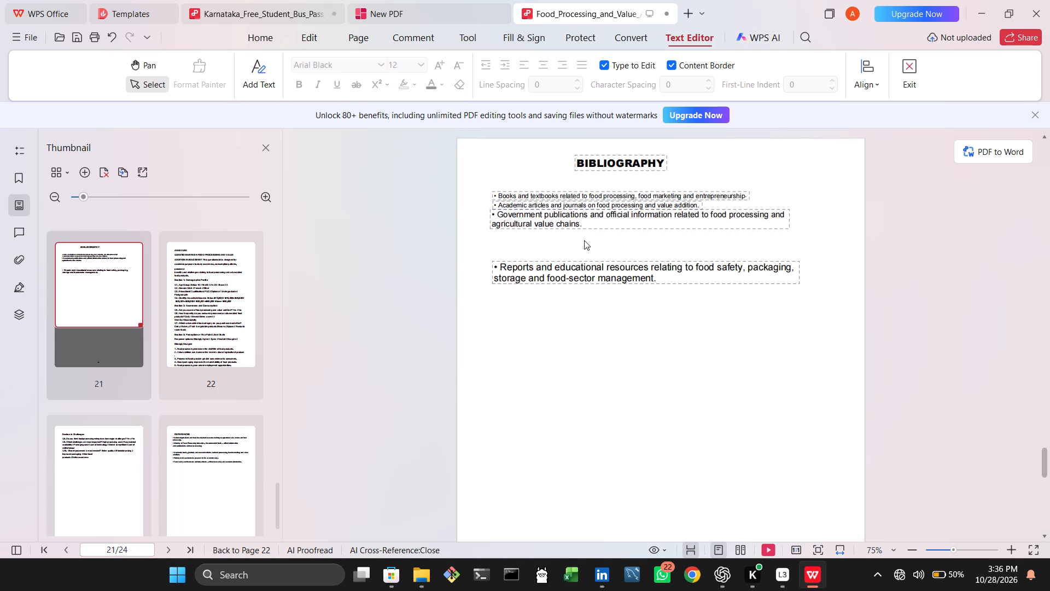
Set the font size of the last Bibliography bullet, about reports and educational resources, to 12.
click(607, 279)
key(ctrl+a)
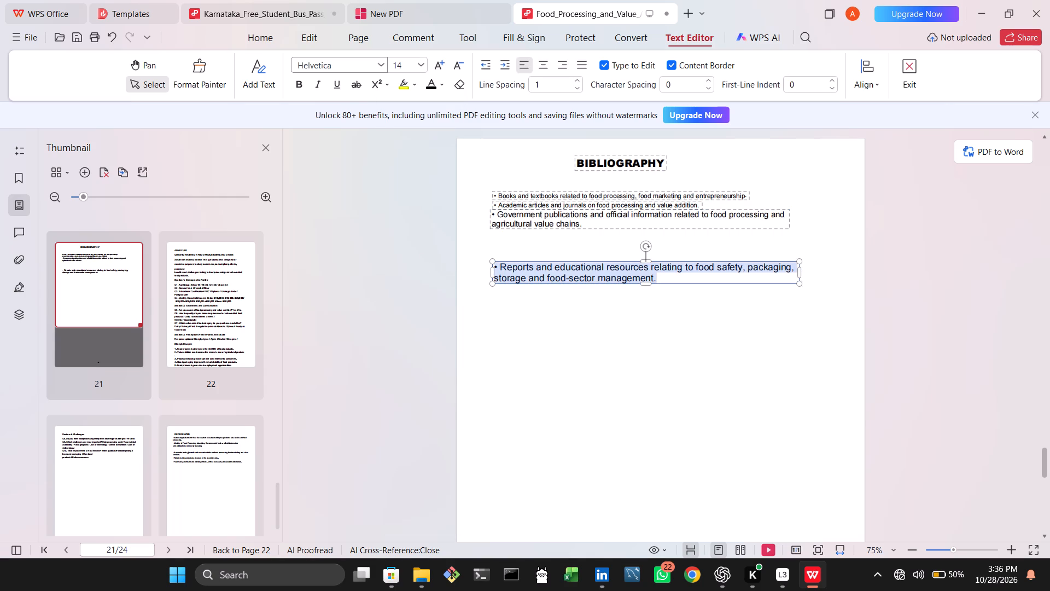
click(422, 67)
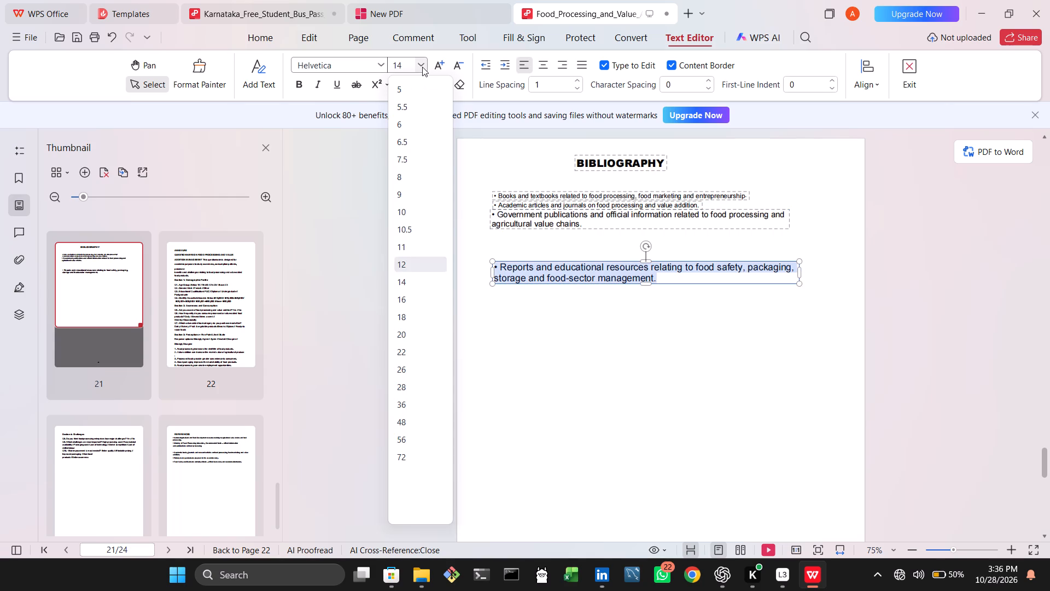
click(431, 264)
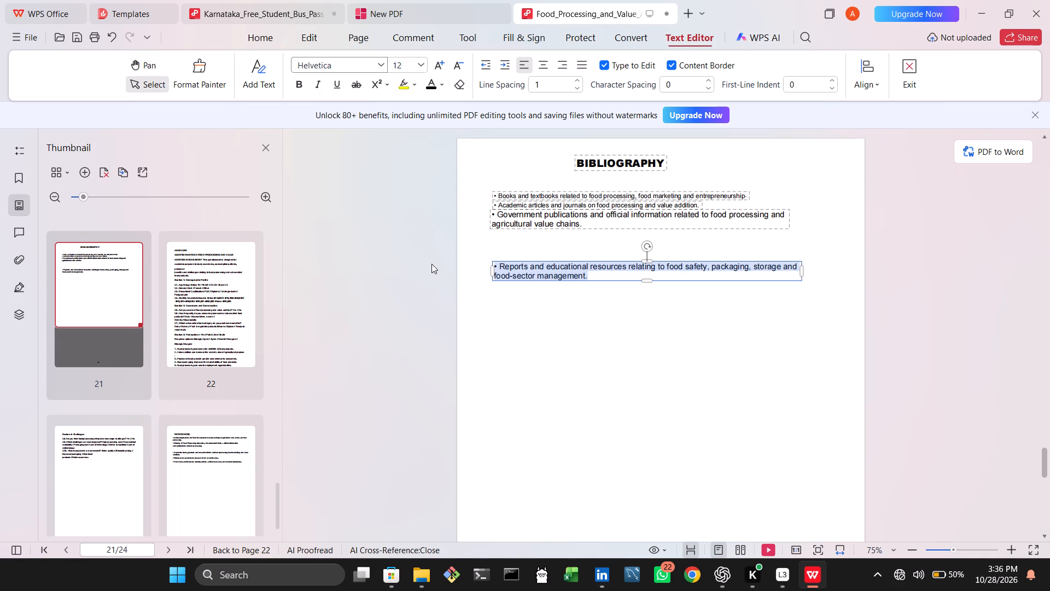
Move the government publications bullet down so it sits just above the reports and educational resources bullet.
click(567, 220)
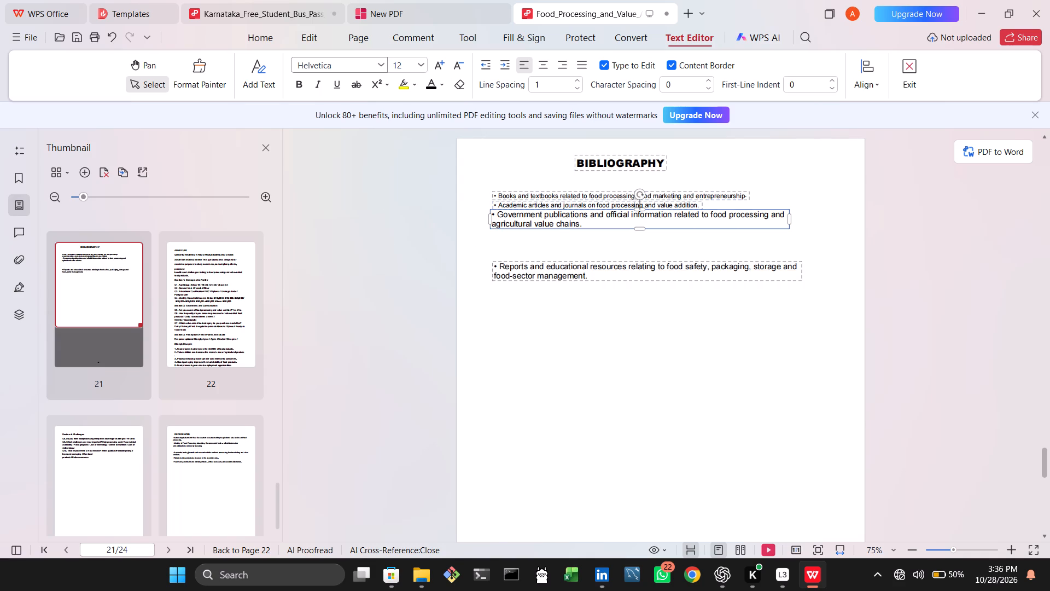
drag(640, 228, 636, 250)
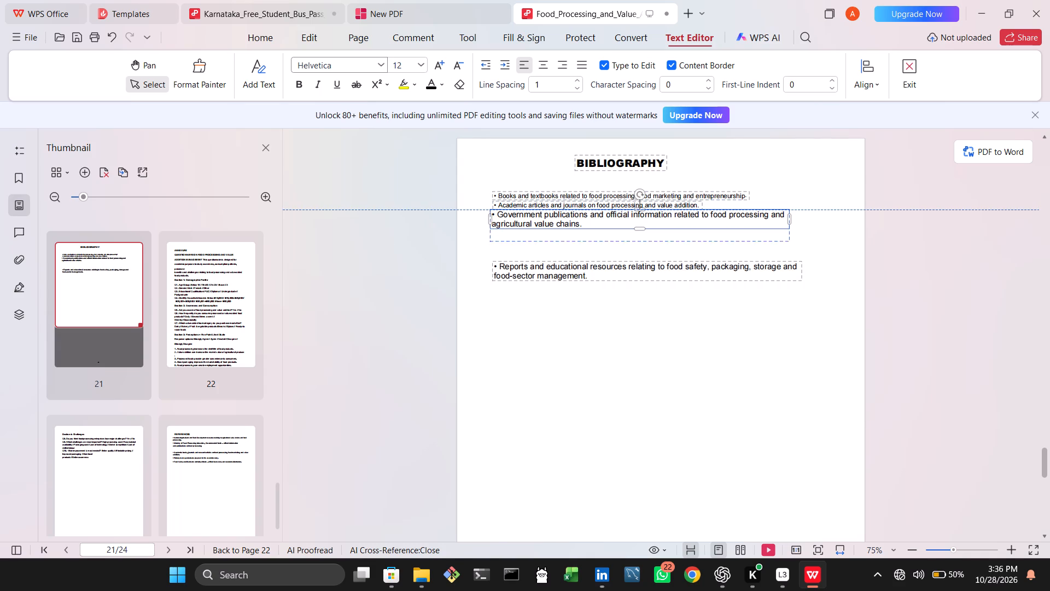
drag(636, 250, 633, 256)
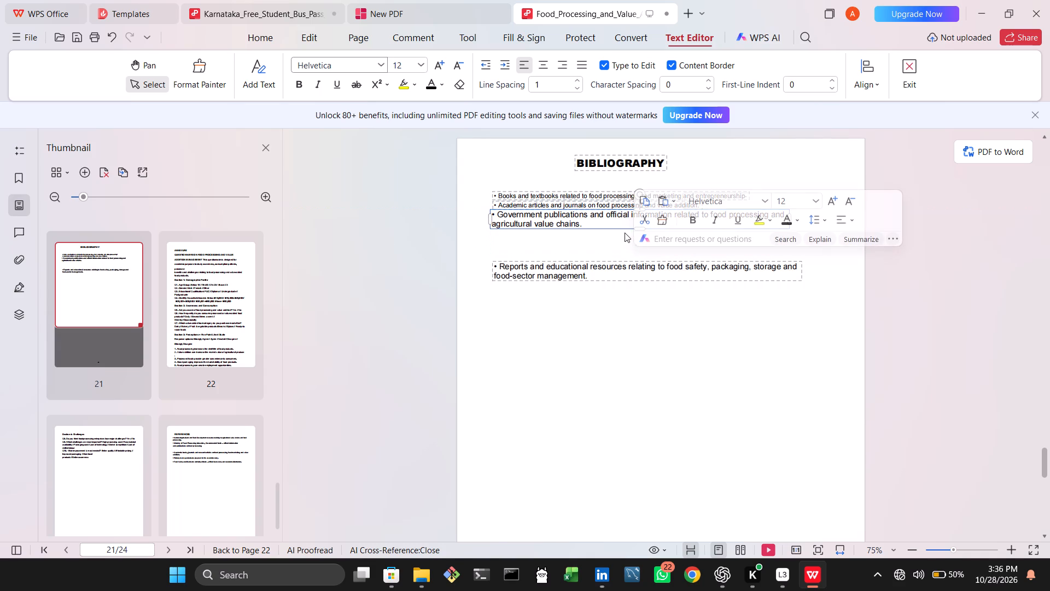
drag(627, 231, 628, 257)
click(609, 366)
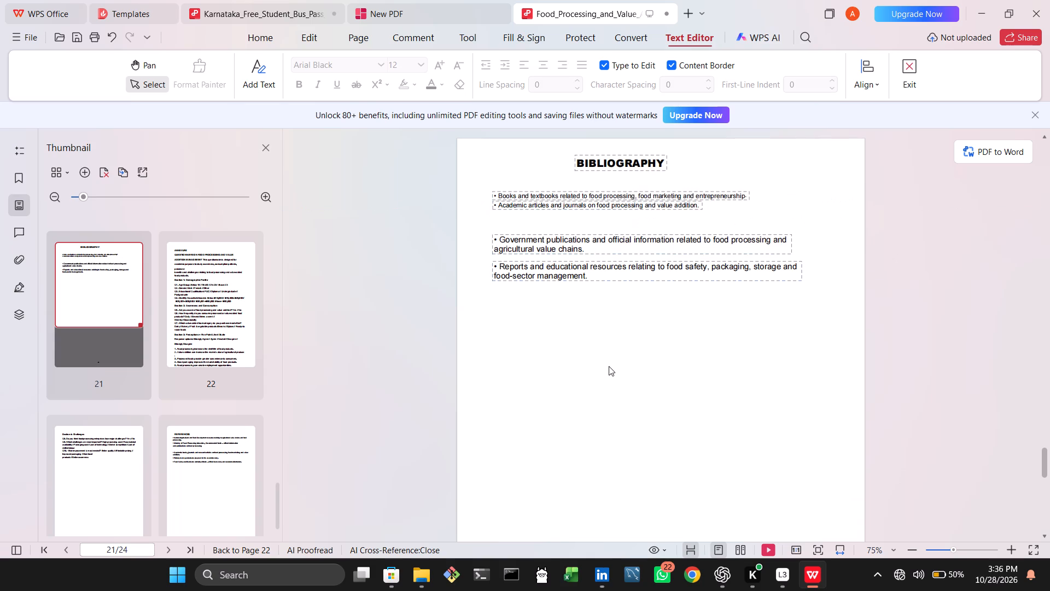
Set the font size of the second Bibliography bullet, about academic articles and journals, to 12.
click(635, 208)
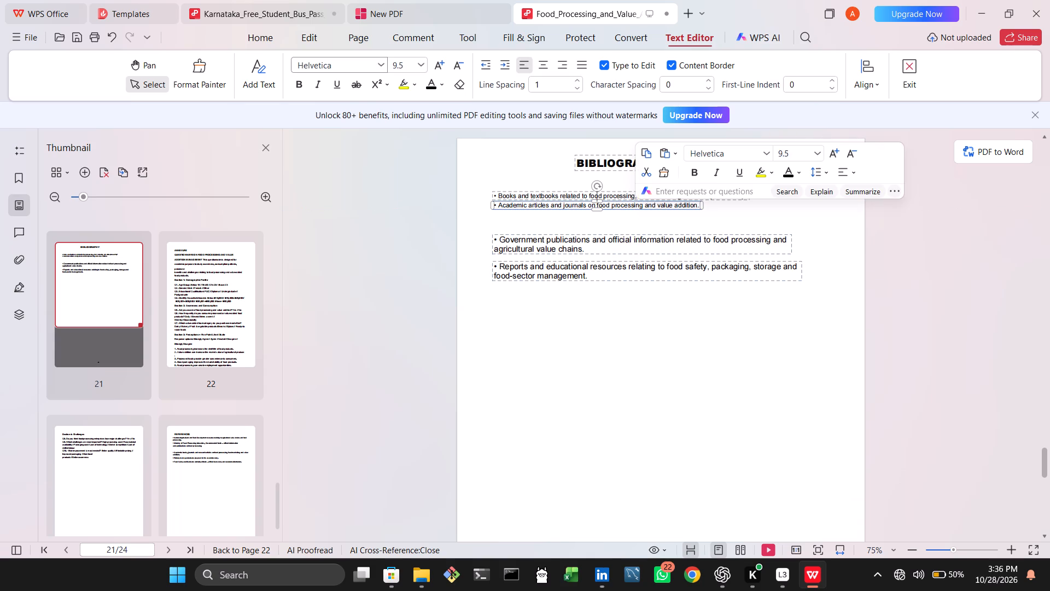
key(ctrl+a)
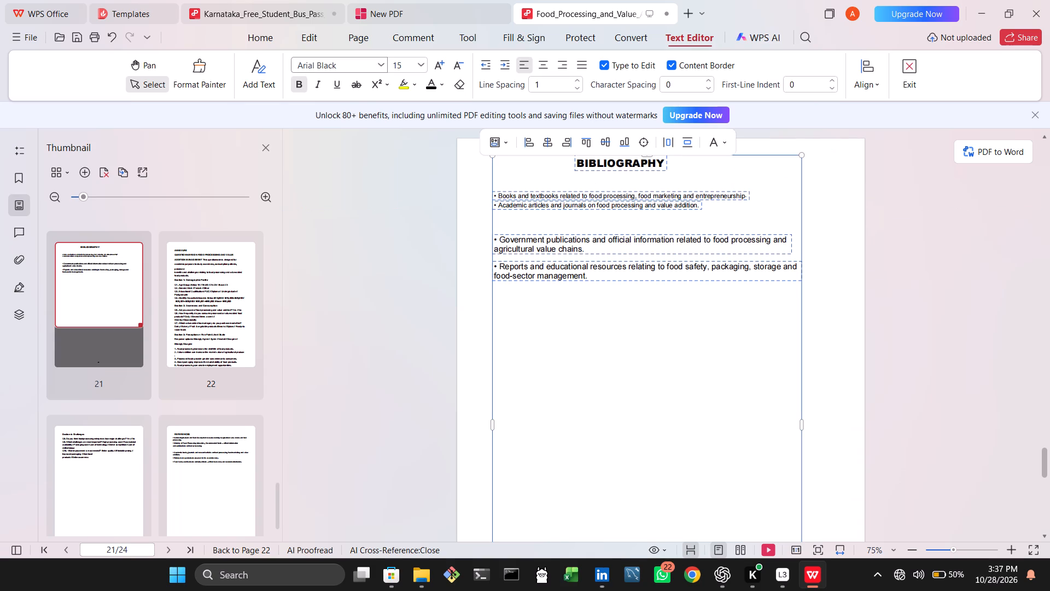
click(634, 205)
key(ctrl+a)
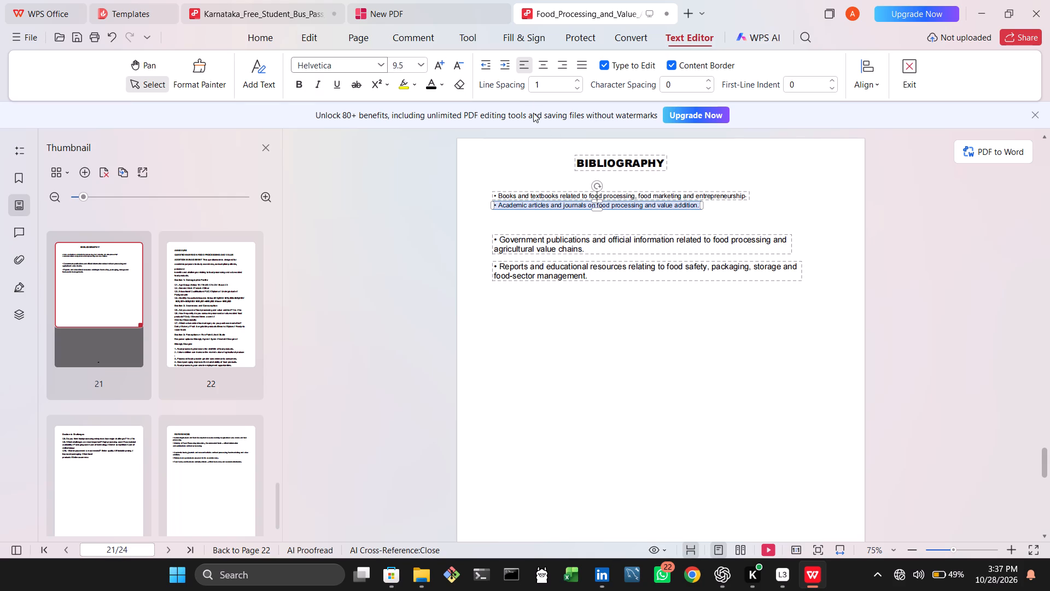
drag(421, 66, 416, 274)
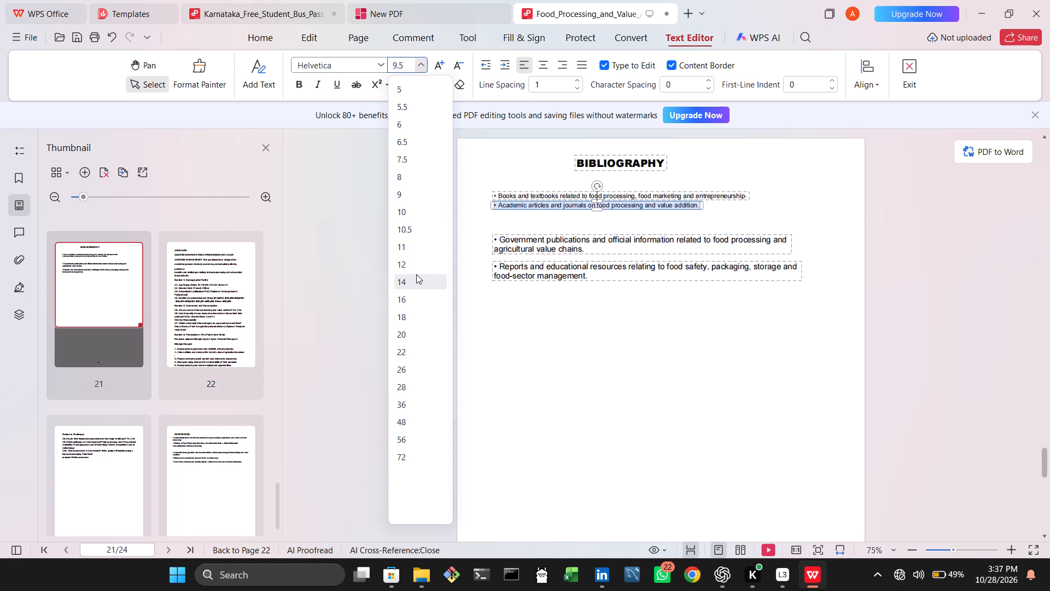
drag(416, 274, 416, 268)
click(416, 268)
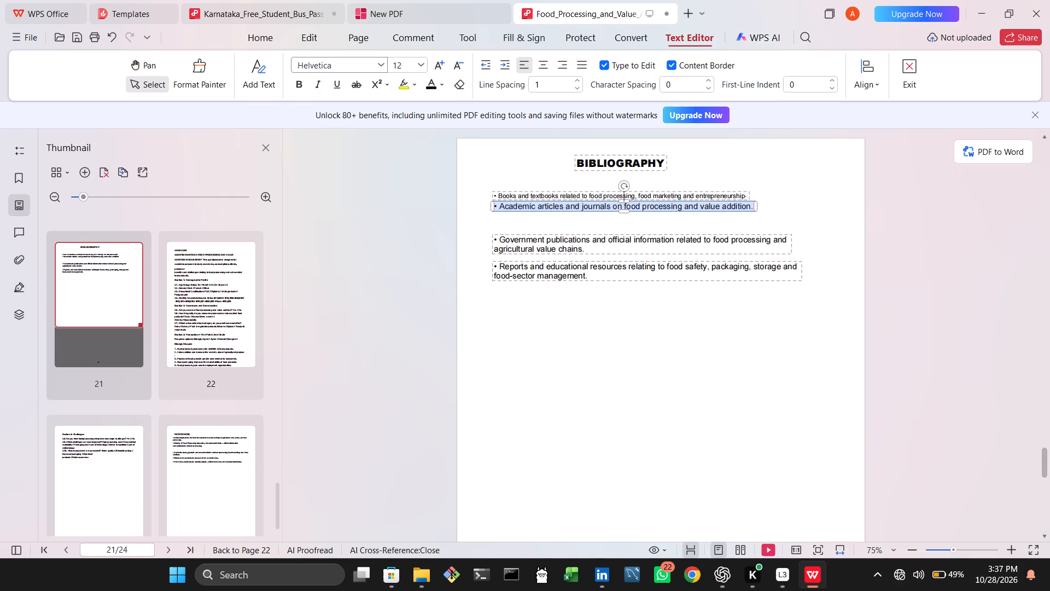
Move the academic articles and journals bullet down, just above the government publications bullet.
drag(619, 215, 612, 232)
Set the font size of the first Bibliography bullet, about books and textbooks, to 12.
click(606, 196)
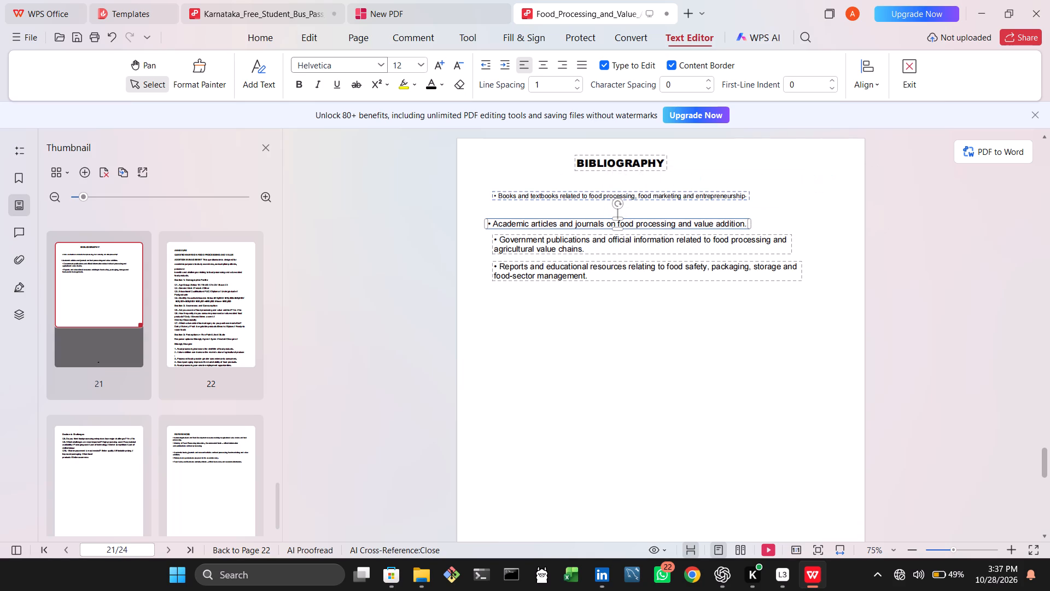
key(ctrl+a)
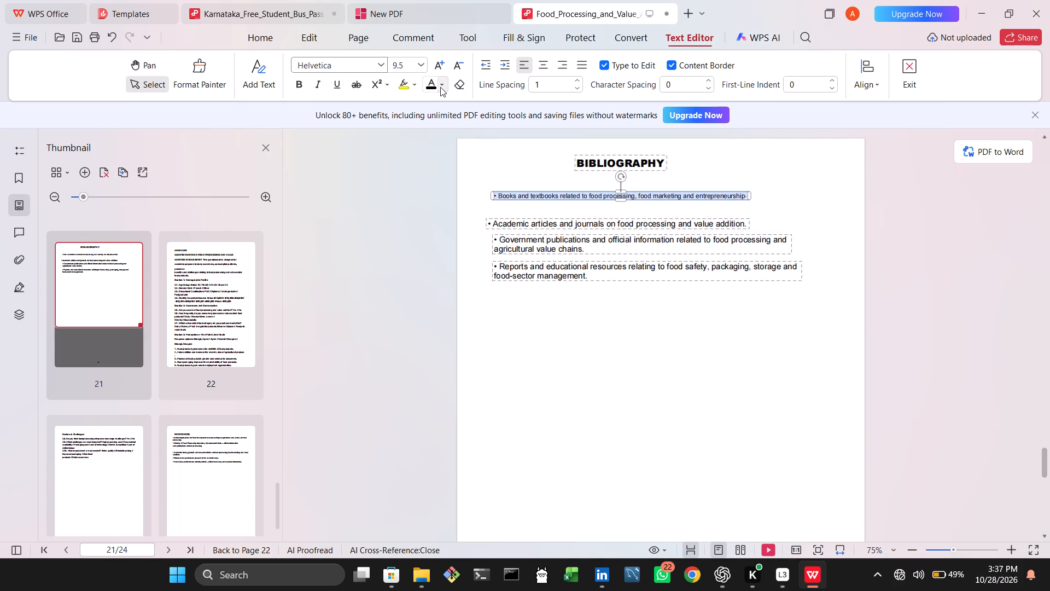
click(424, 72)
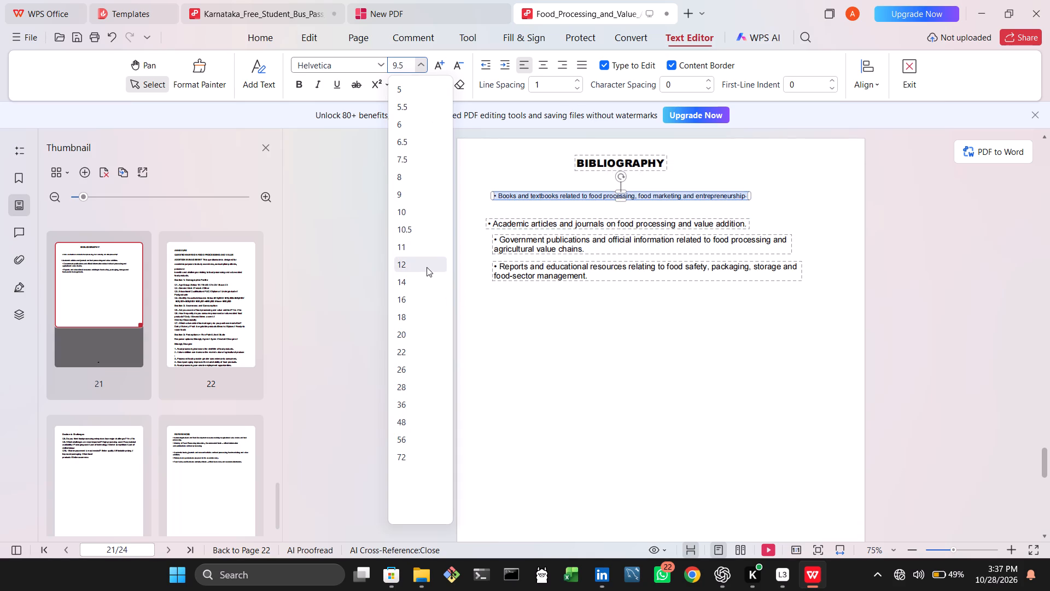
click(427, 266)
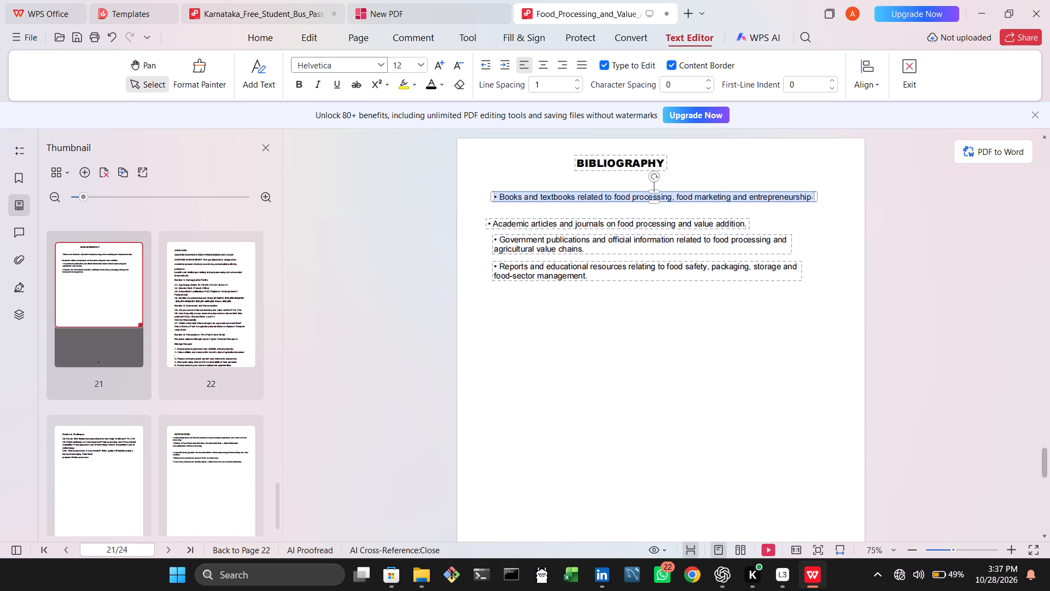
Shift the four Bibliography bullets toward the left margin onto a common left edge, closing the gaps between the lower ones.
drag(626, 202, 606, 204)
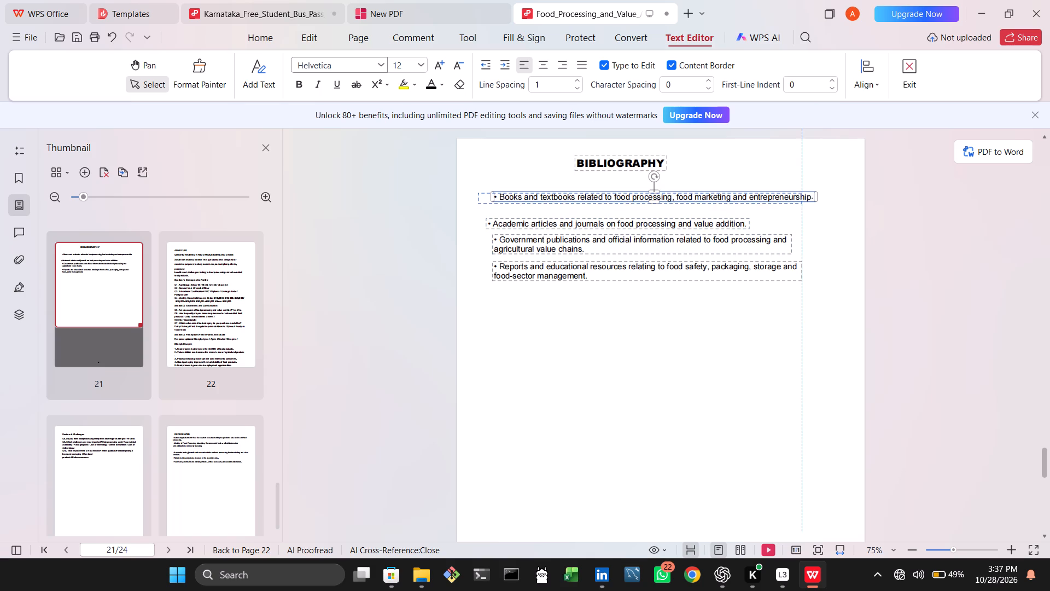
drag(606, 204, 612, 204)
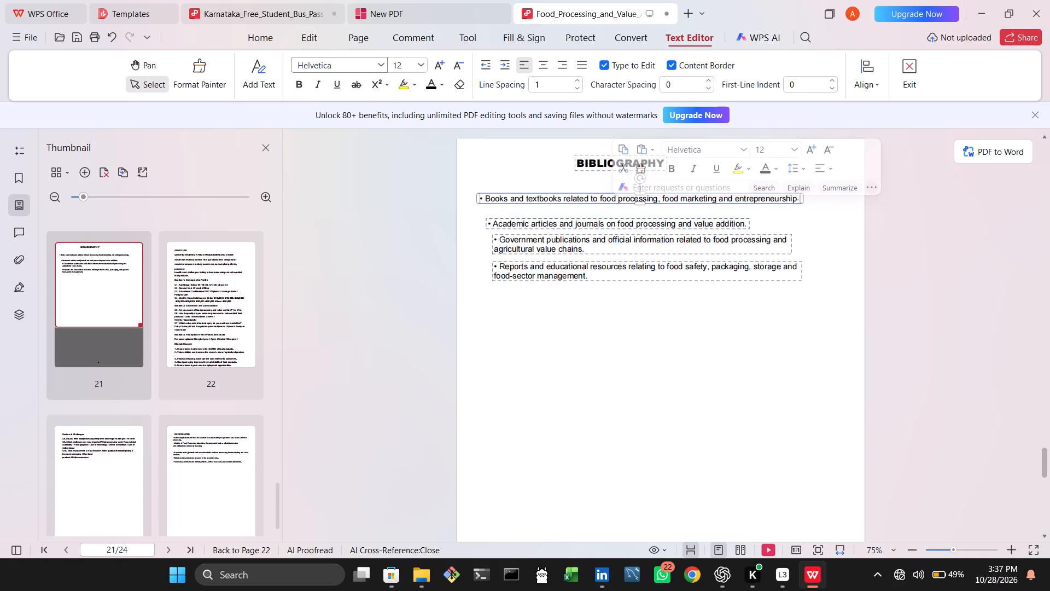
drag(582, 229, 575, 231)
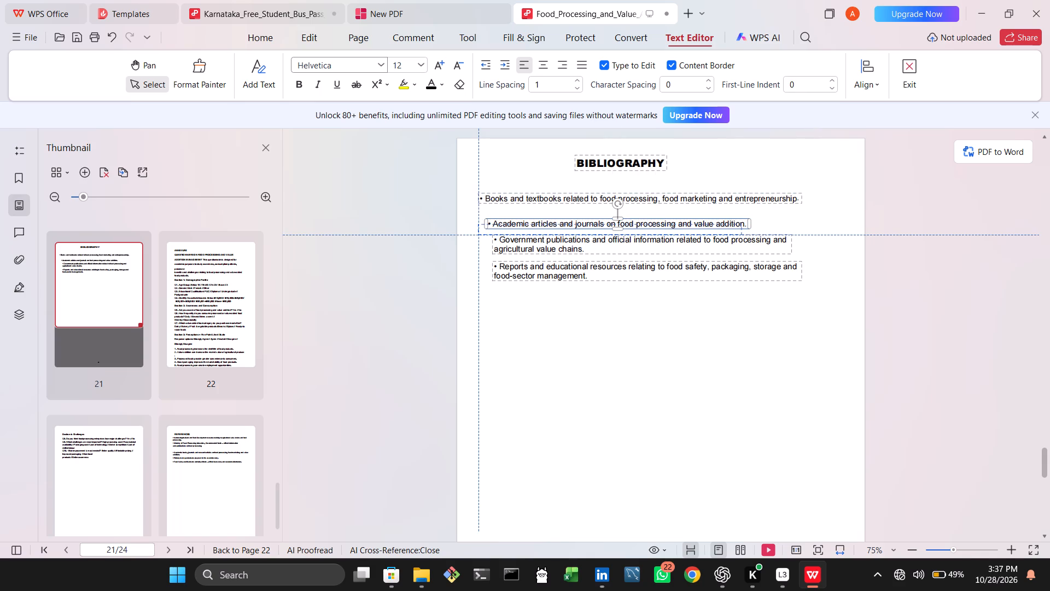
drag(575, 231, 561, 219)
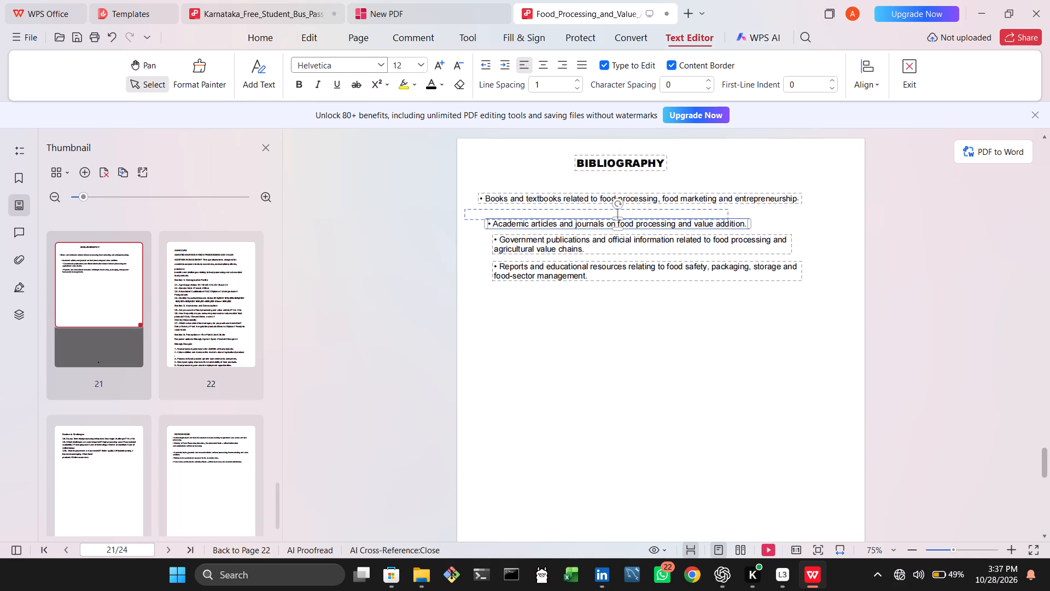
drag(561, 219, 571, 220)
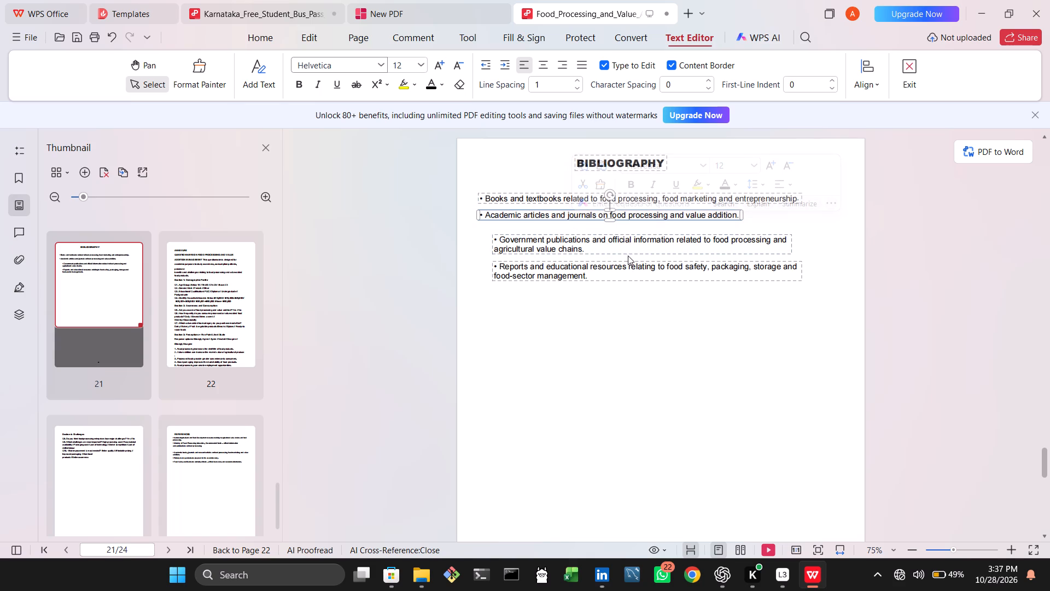
drag(627, 253, 604, 235)
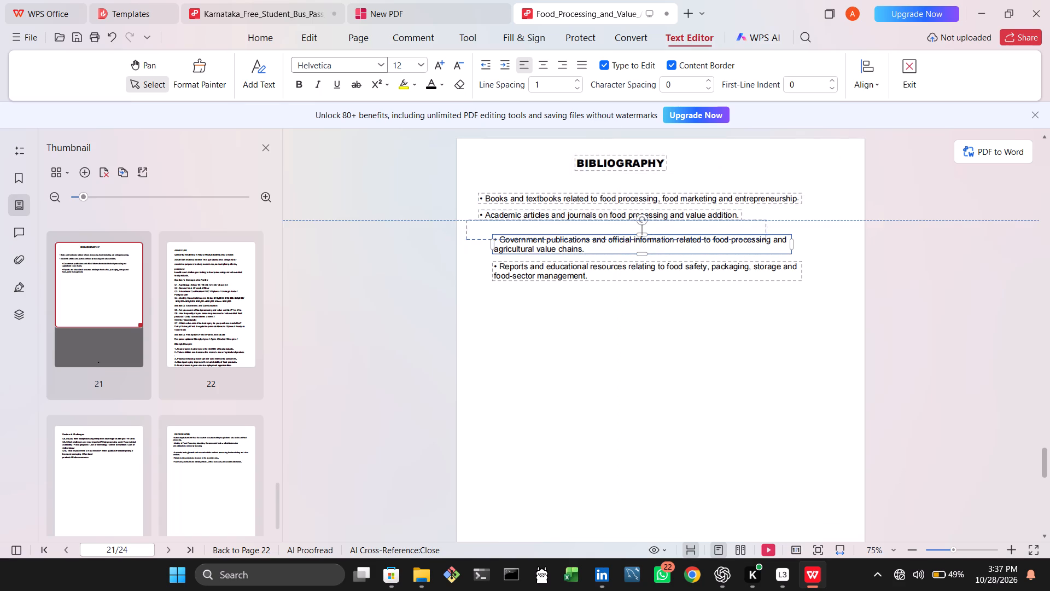
drag(604, 235, 611, 234)
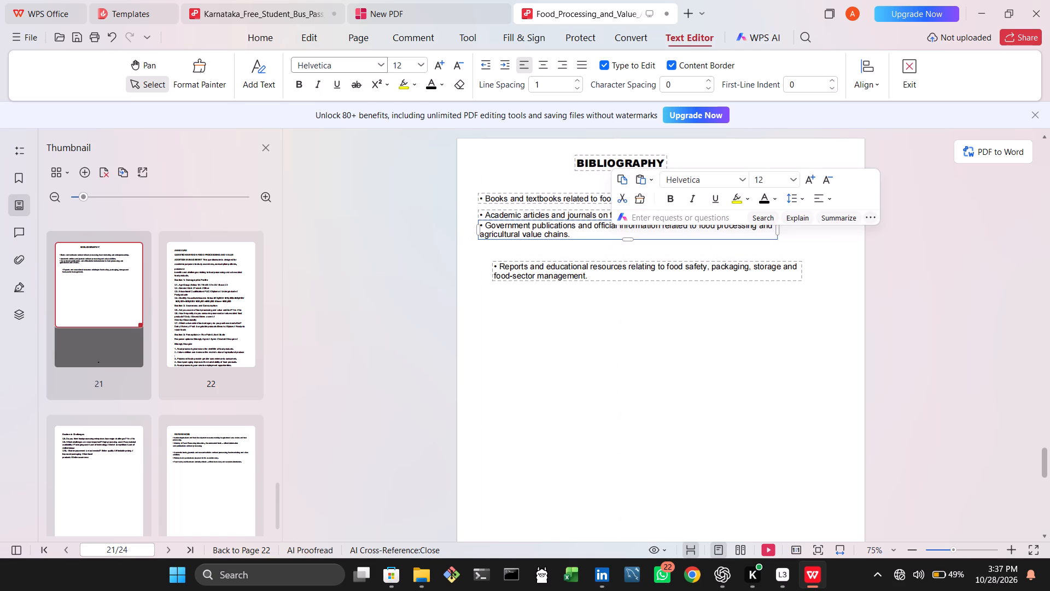
click(619, 314)
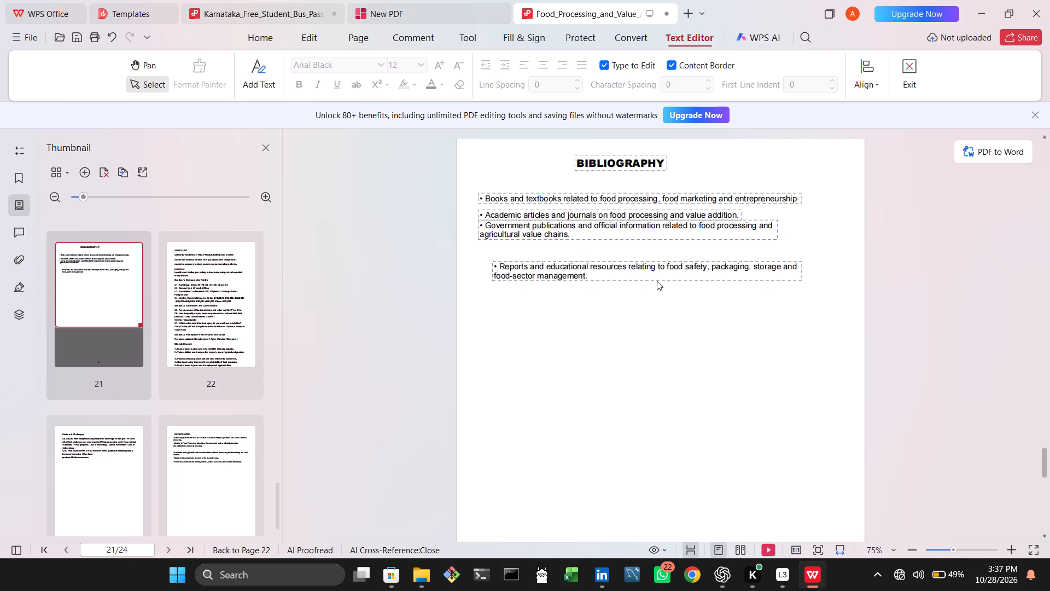
drag(655, 280, 634, 270)
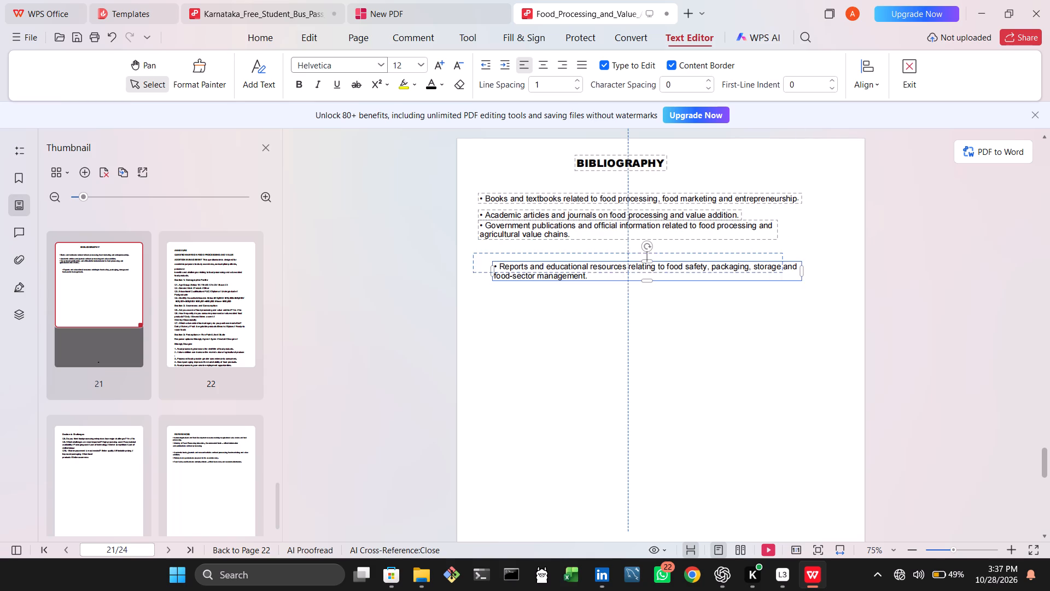
drag(634, 270, 641, 264)
click(646, 298)
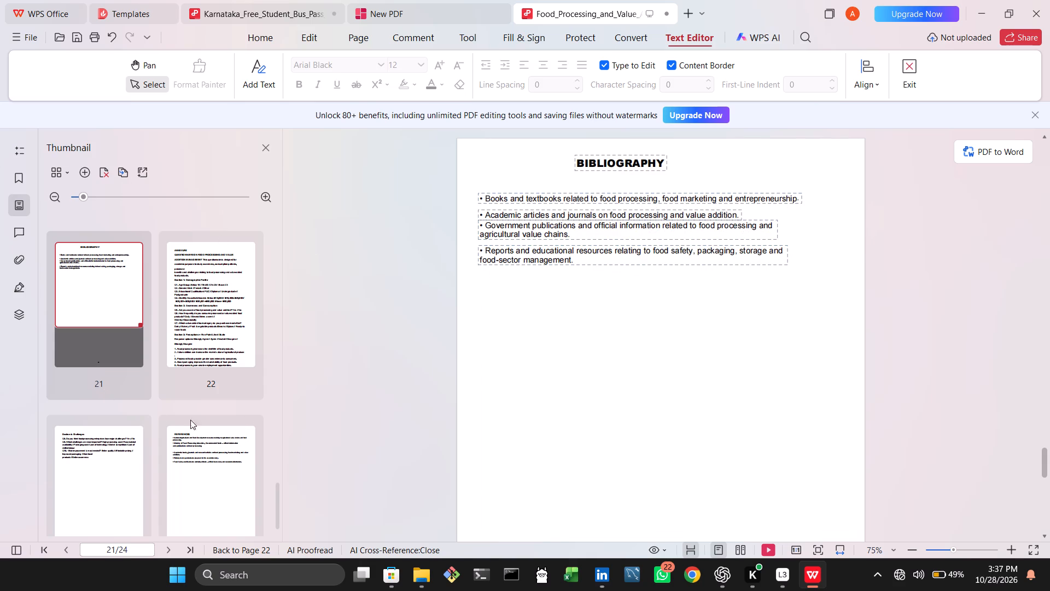
Review the report pages from References back through Chapter 03 and the survey tables to Table No. 2.2.6, checking for text problems.
click(194, 458)
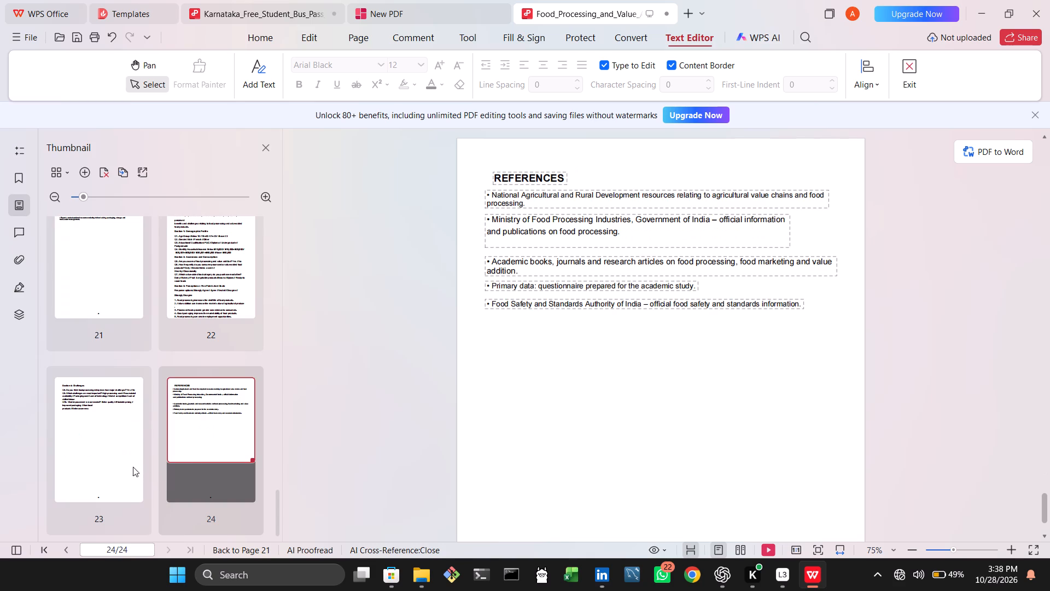
click(133, 467)
click(229, 468)
click(97, 439)
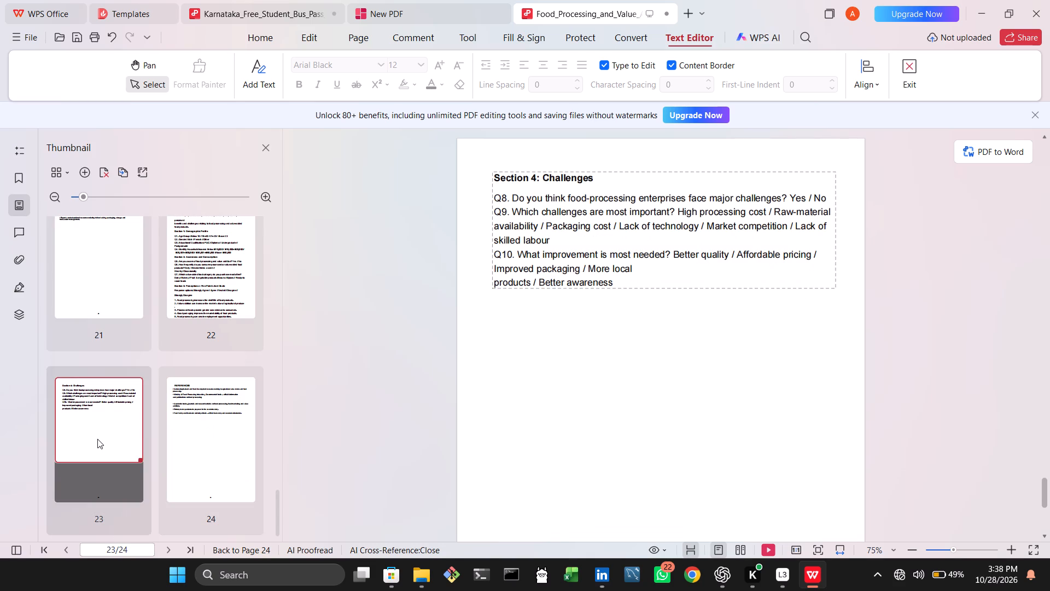
click(358, 402)
drag(277, 521, 271, 477)
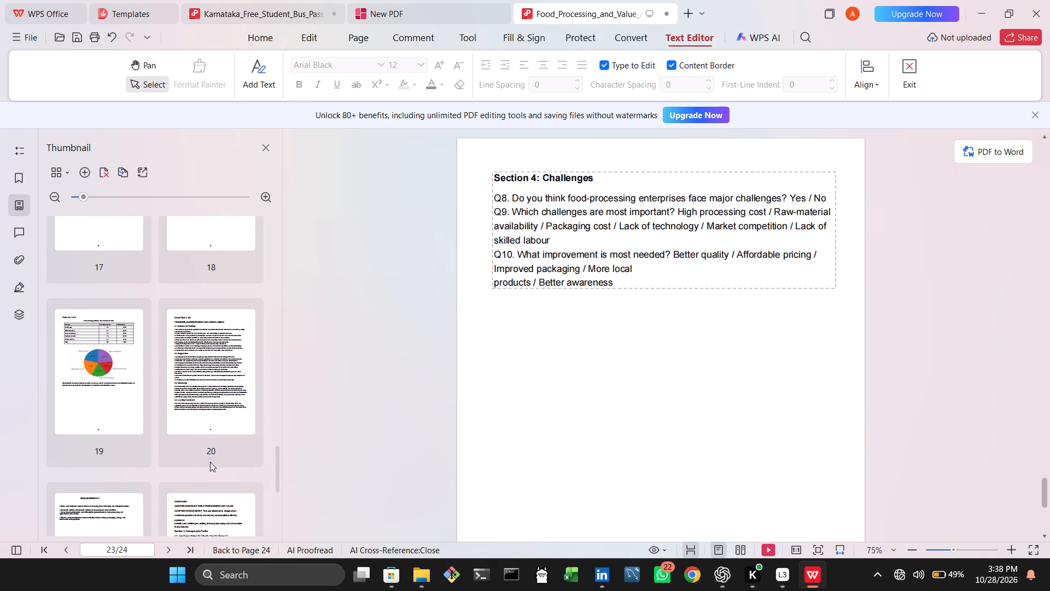
click(214, 411)
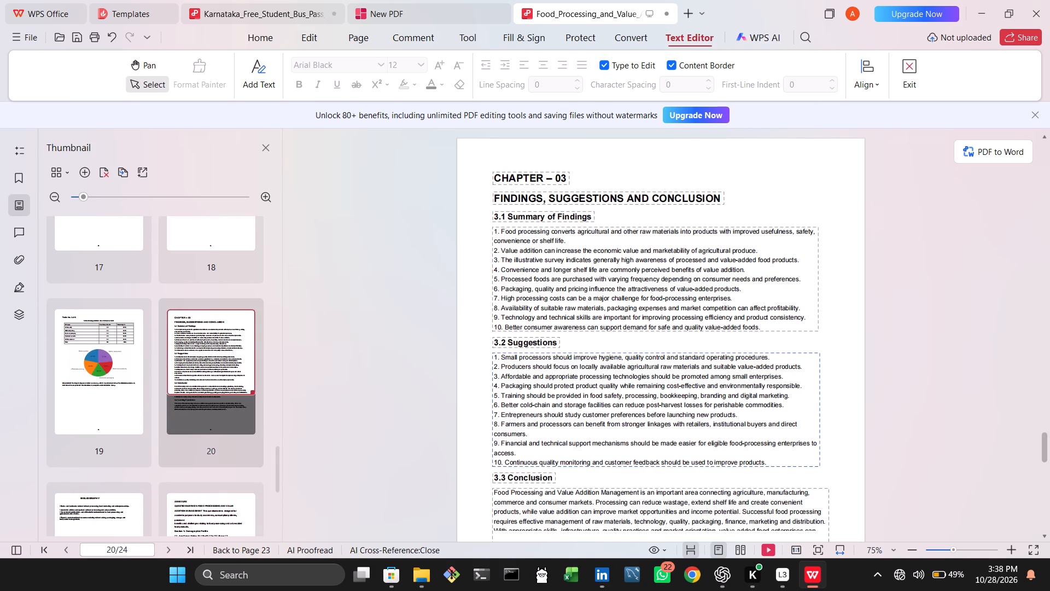
click(67, 398)
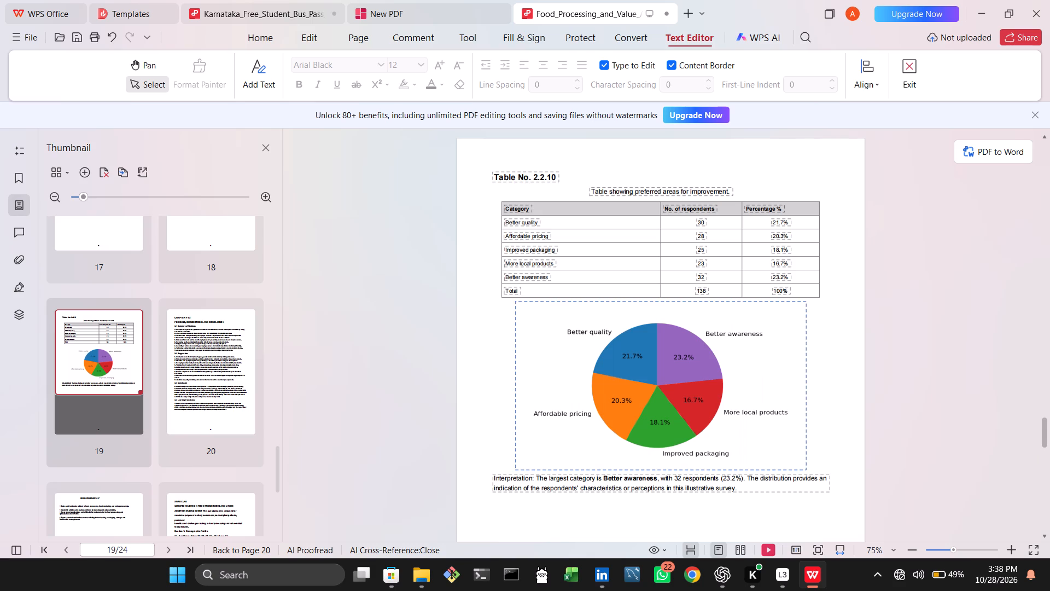
click(215, 228)
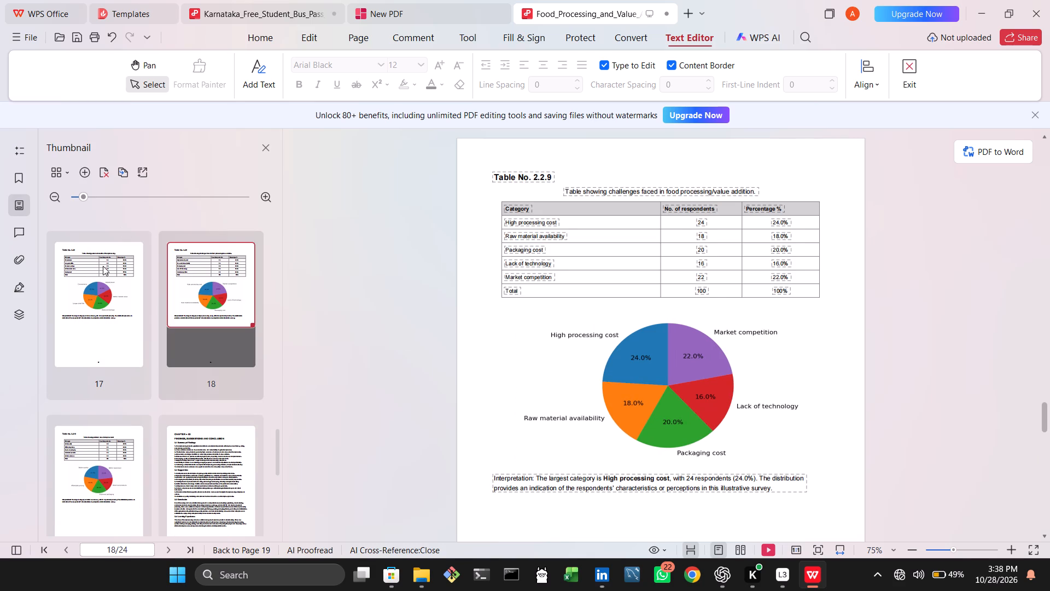
click(103, 266)
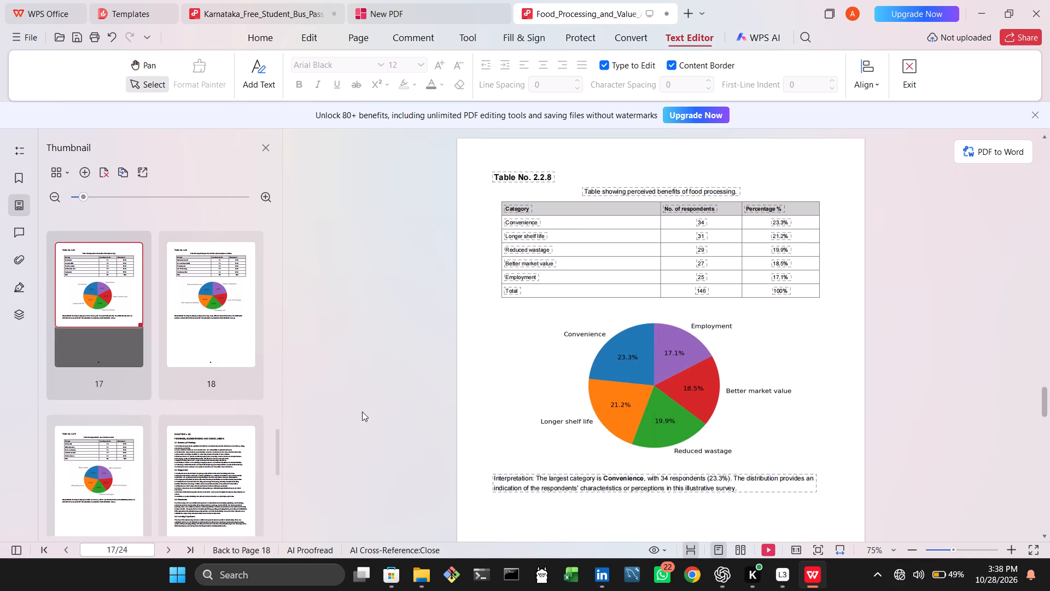
drag(276, 448, 274, 437)
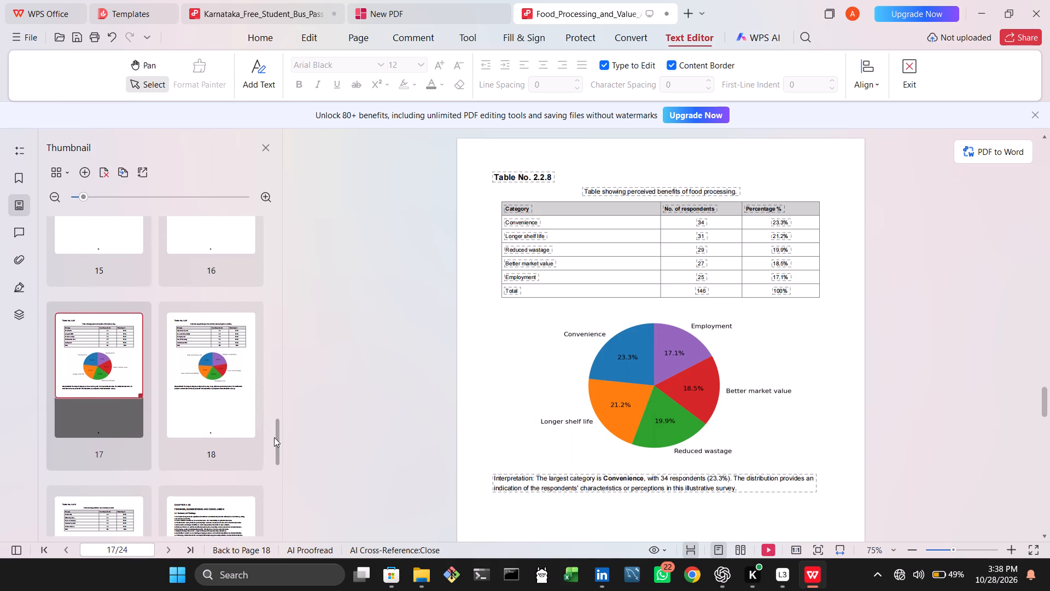
drag(274, 437, 271, 421)
click(207, 327)
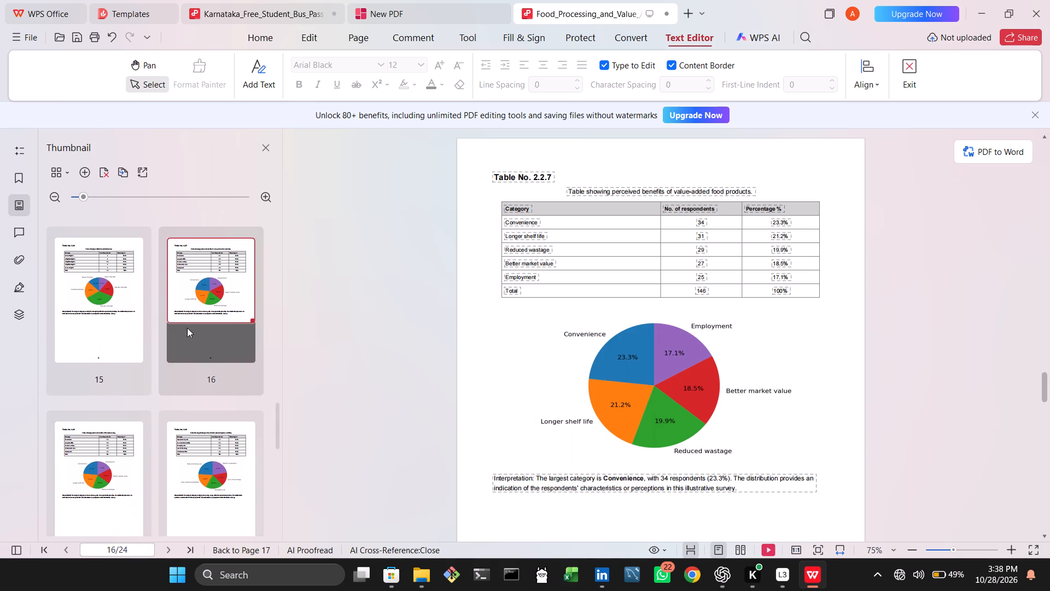
click(98, 305)
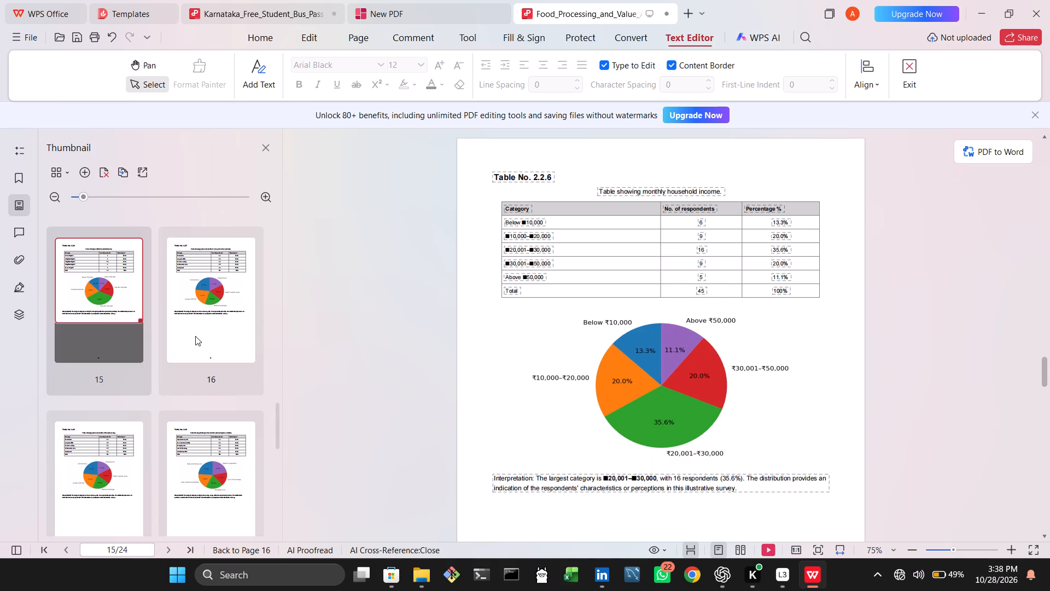
click(195, 336)
click(133, 317)
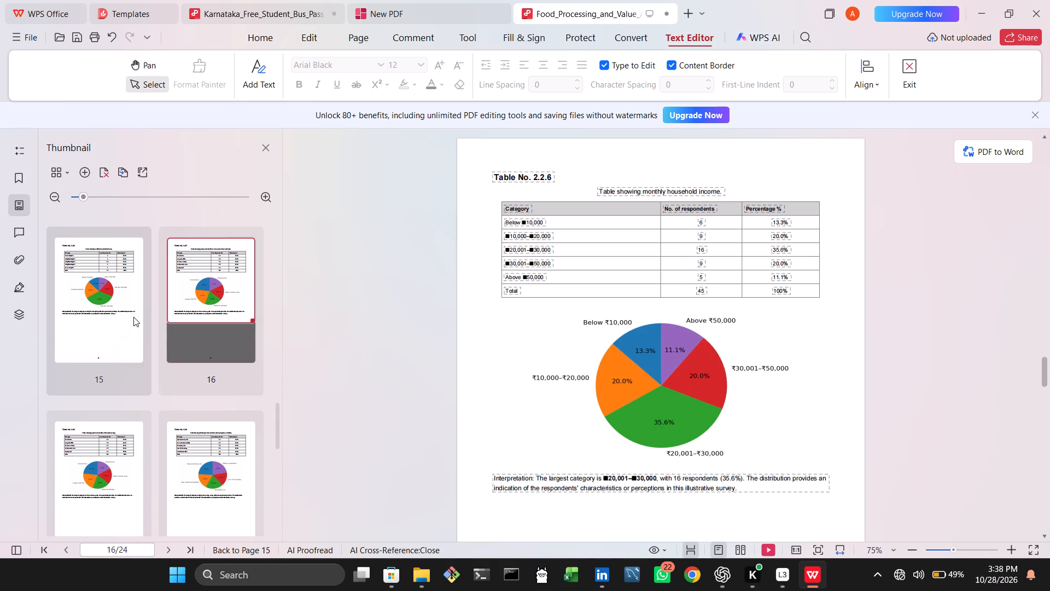
click(241, 343)
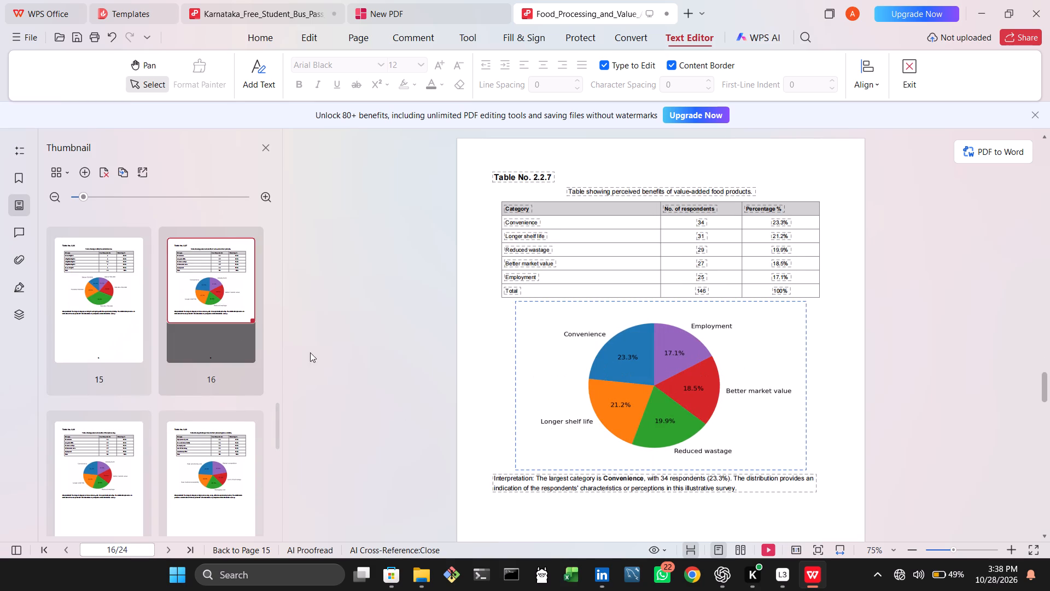
click(102, 292)
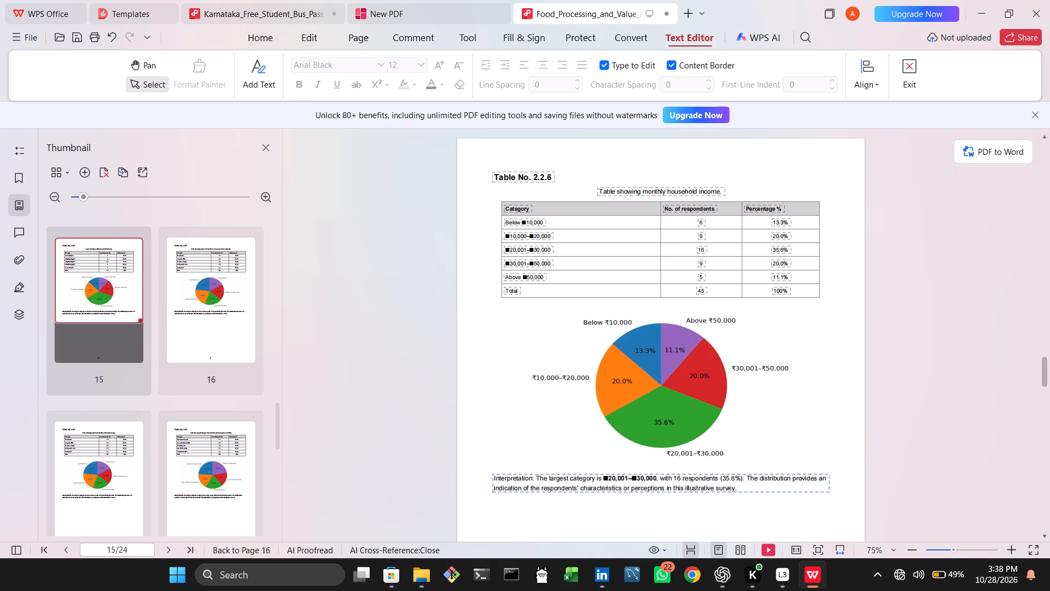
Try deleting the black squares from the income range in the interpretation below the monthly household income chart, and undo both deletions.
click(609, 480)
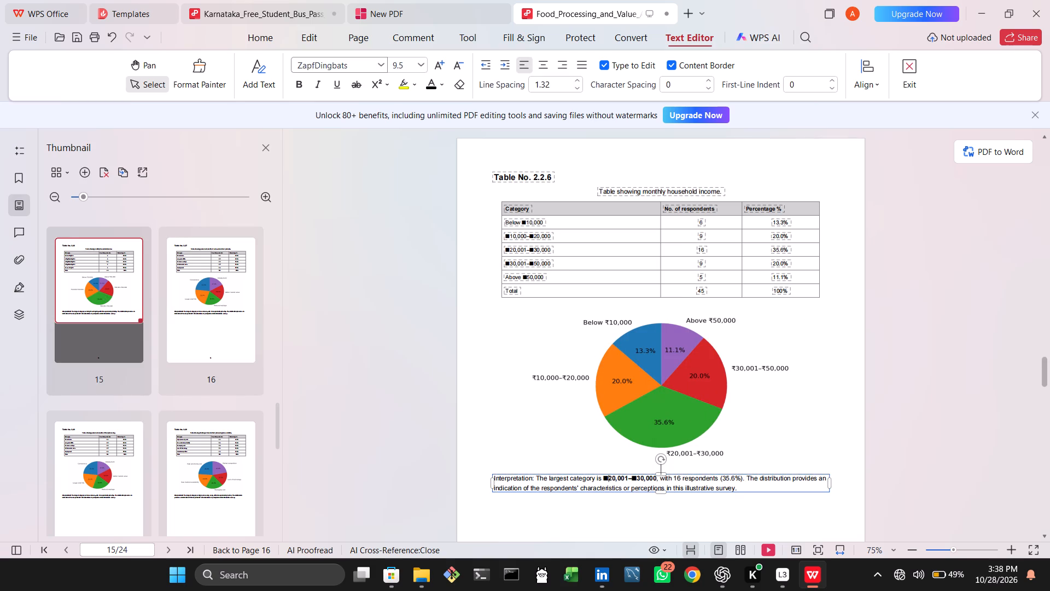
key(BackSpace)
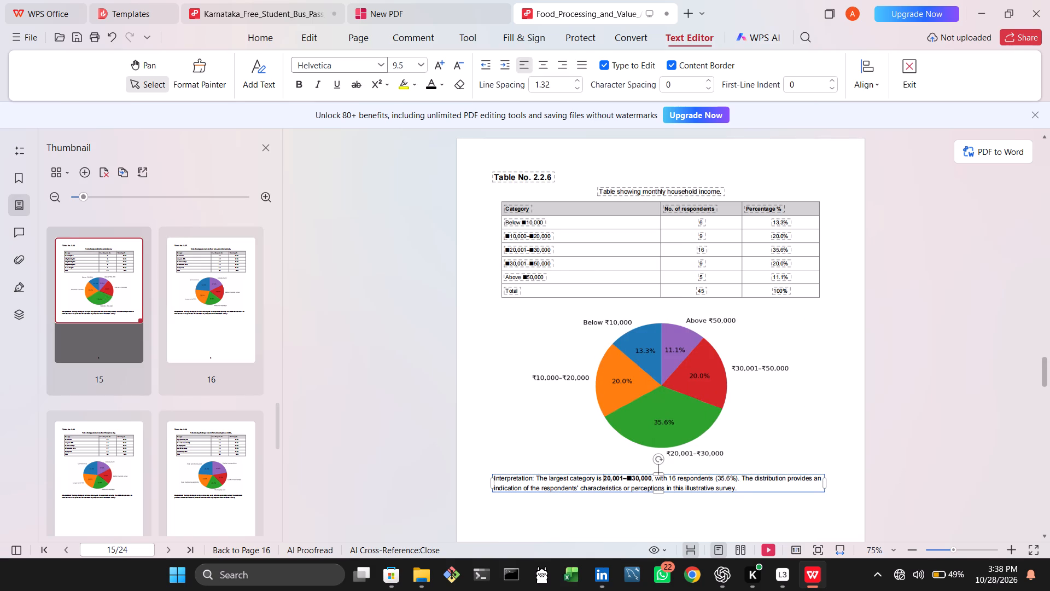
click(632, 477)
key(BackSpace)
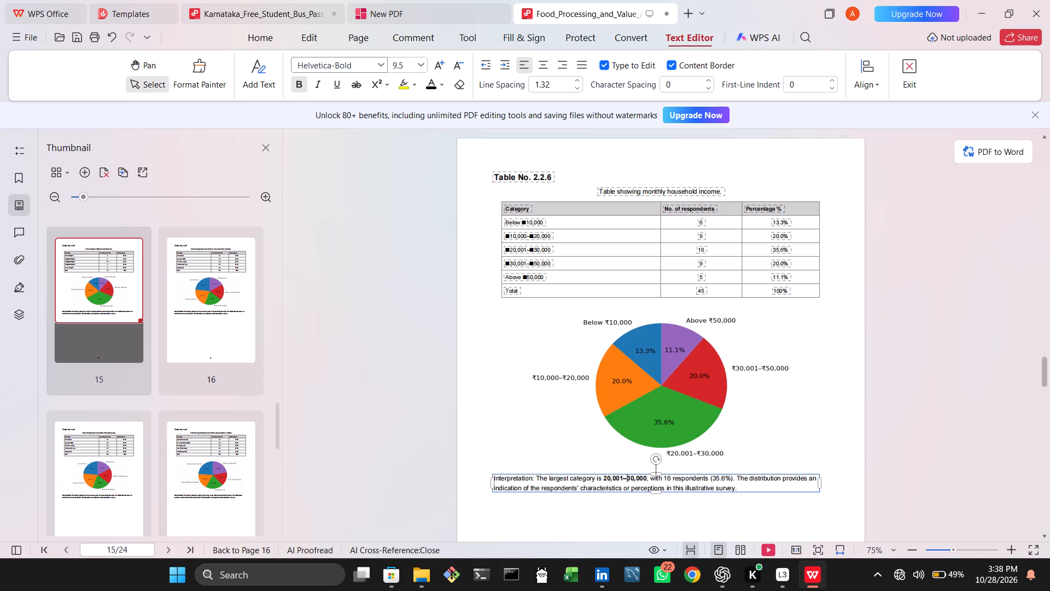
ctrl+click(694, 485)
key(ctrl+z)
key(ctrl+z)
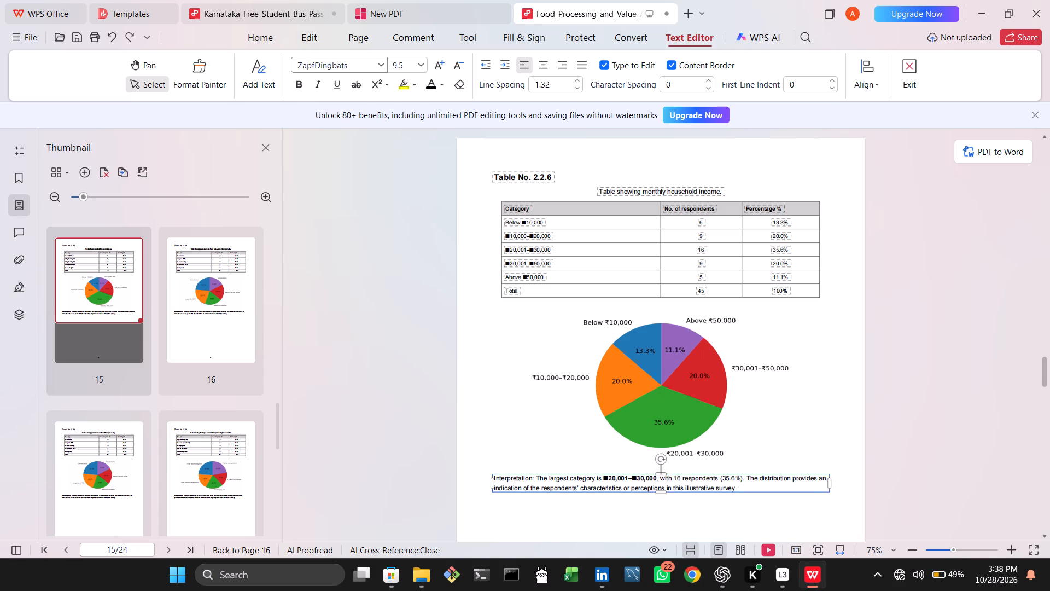
Delete the black squares before 30,000 and 20,001 in the interpretation text of Table No. 2.2.6.
click(641, 480)
key(Left)
key(BackSpace)
key(Left)
key(Left)
key(Left)
key(Left)
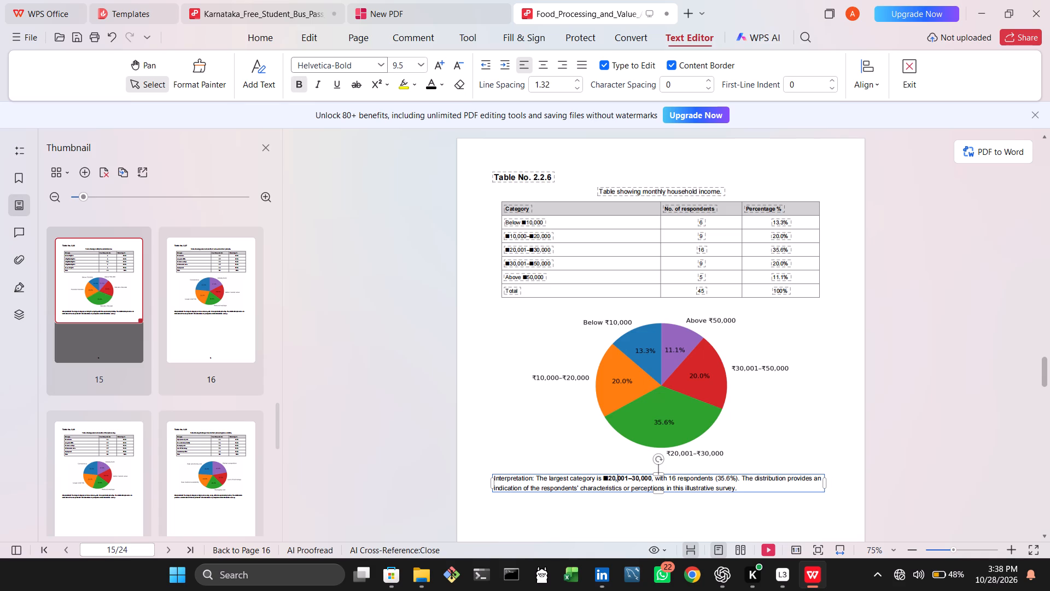
key(Left)
key(Left)
key(Left)
key(BackSpace)
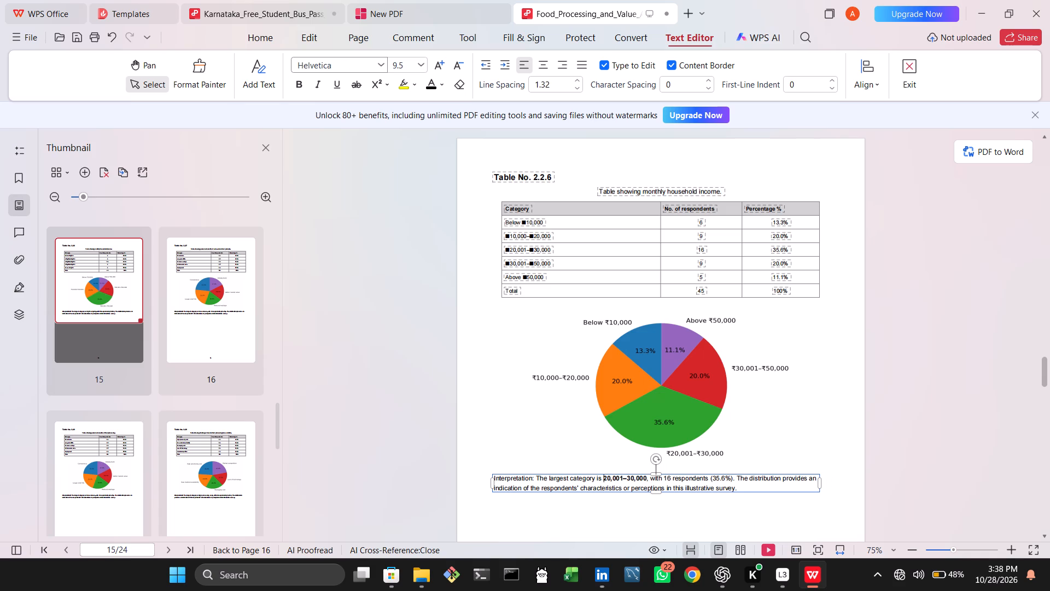
Delete the black squares from the Below 10,000 and 10,000–20,000 category cells of Table No. 2.2.6.
click(527, 223)
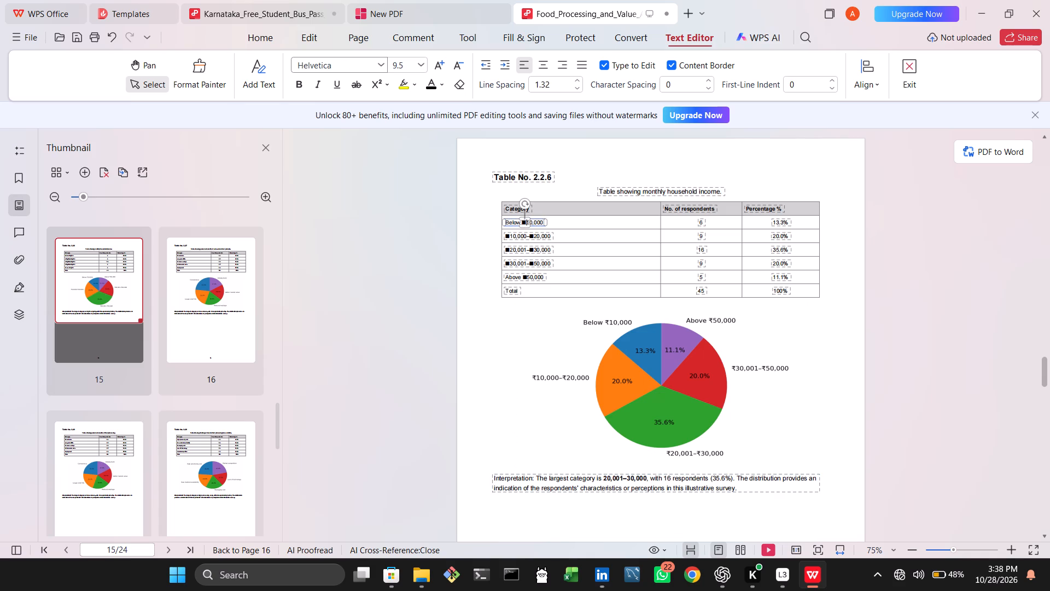
key(BackSpace)
click(534, 236)
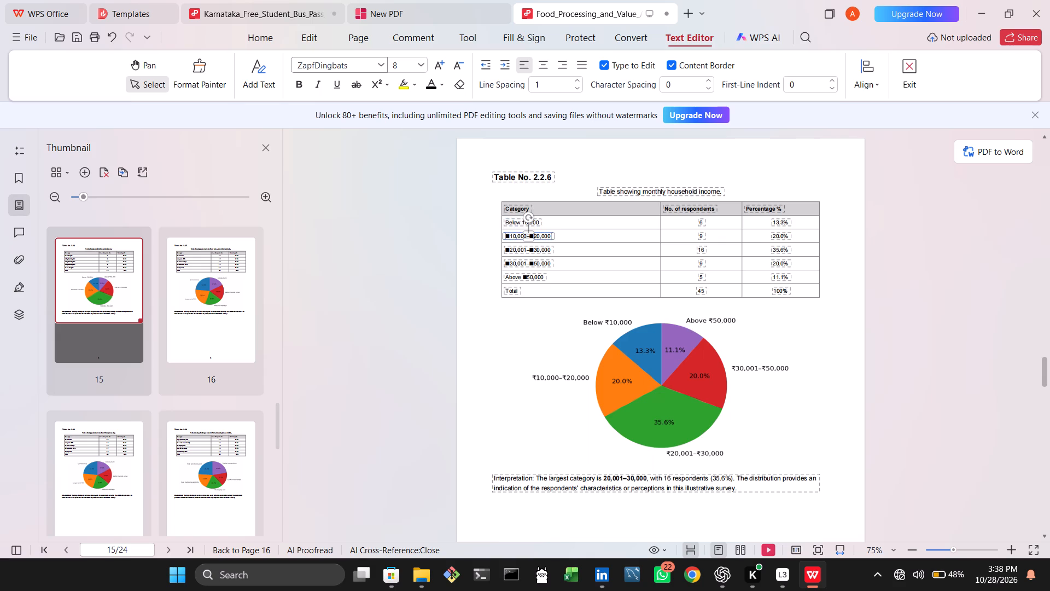
key(BackSpace)
click(513, 236)
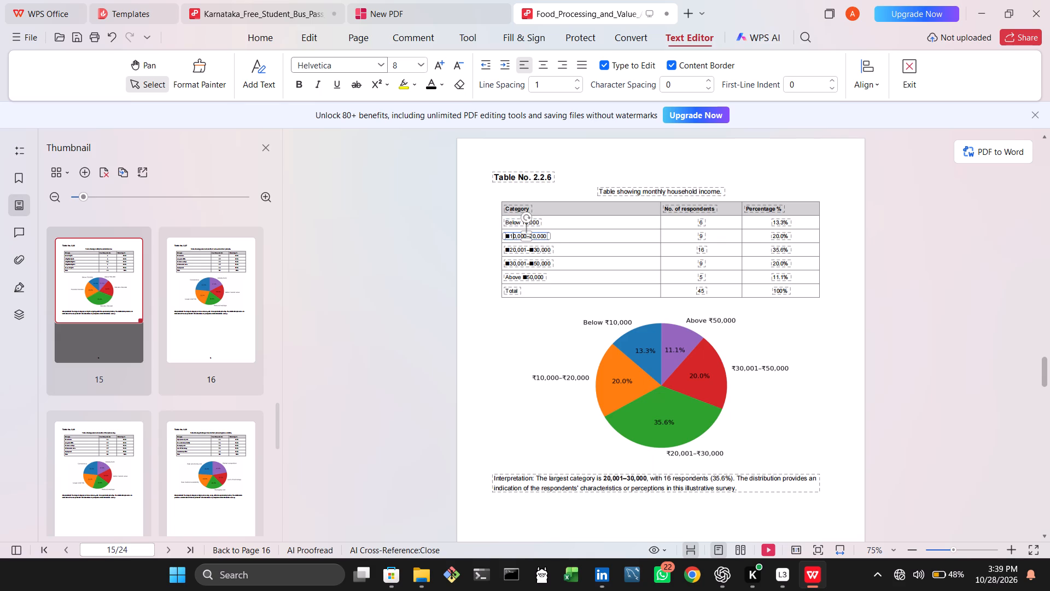
key(Left)
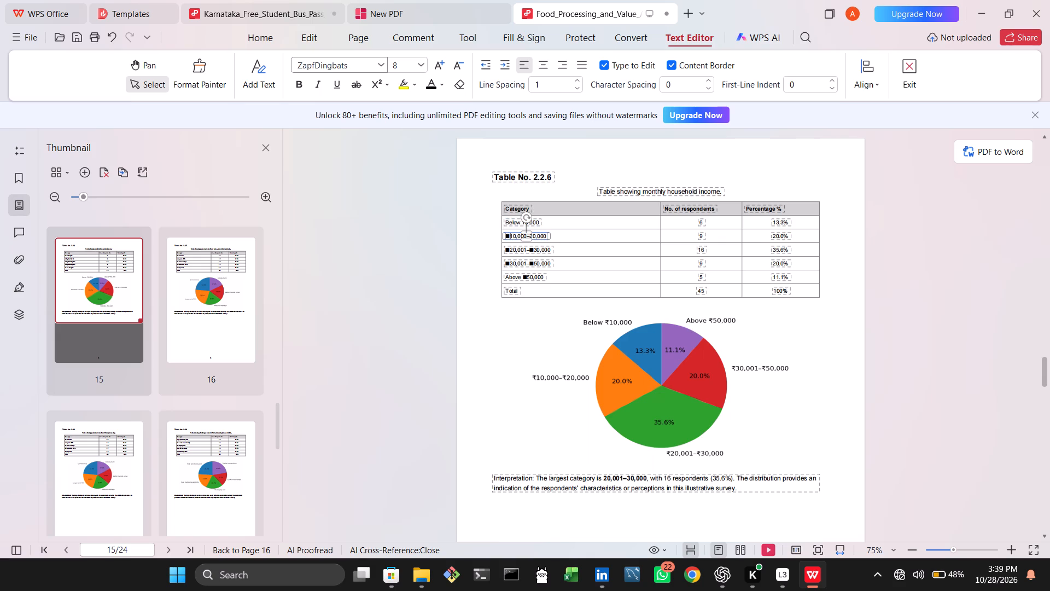
key(BackSpace)
click(513, 236)
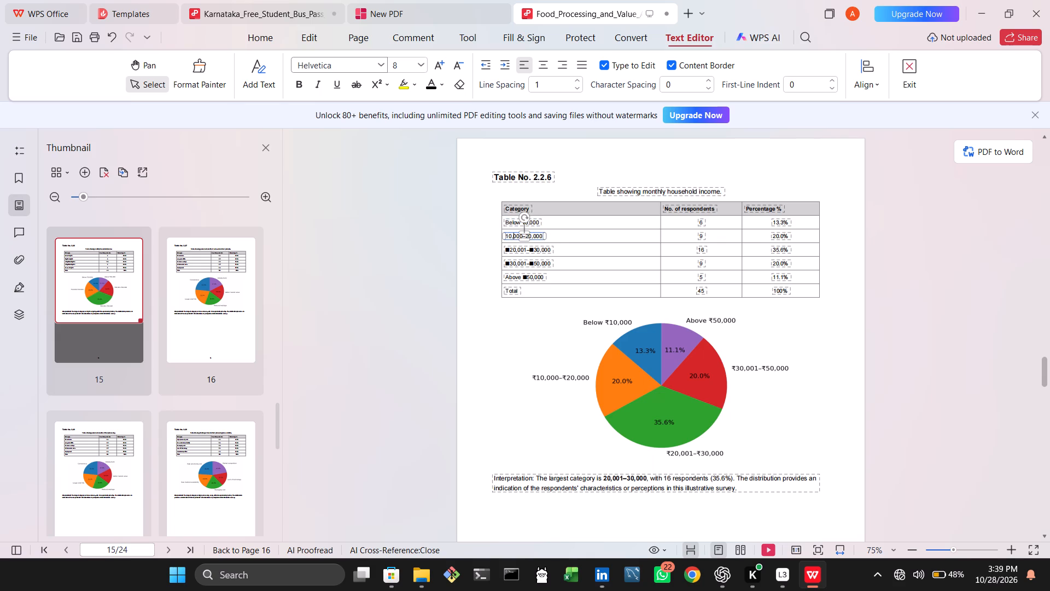
Delete both black squares from the 20,001–30,000 category cell of Table No. 2.2.6.
click(511, 251)
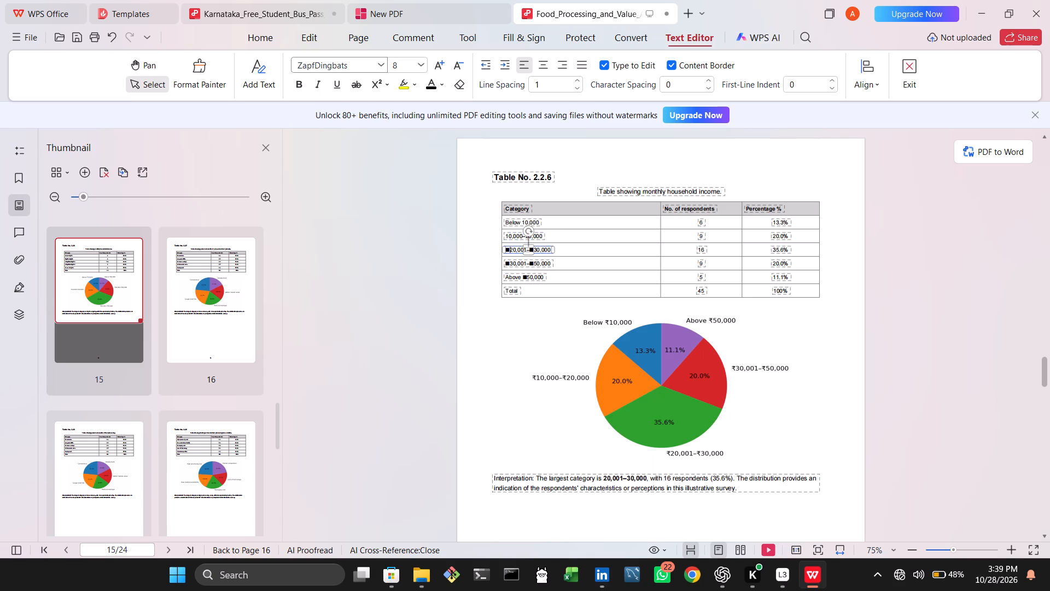
key(BackSpace)
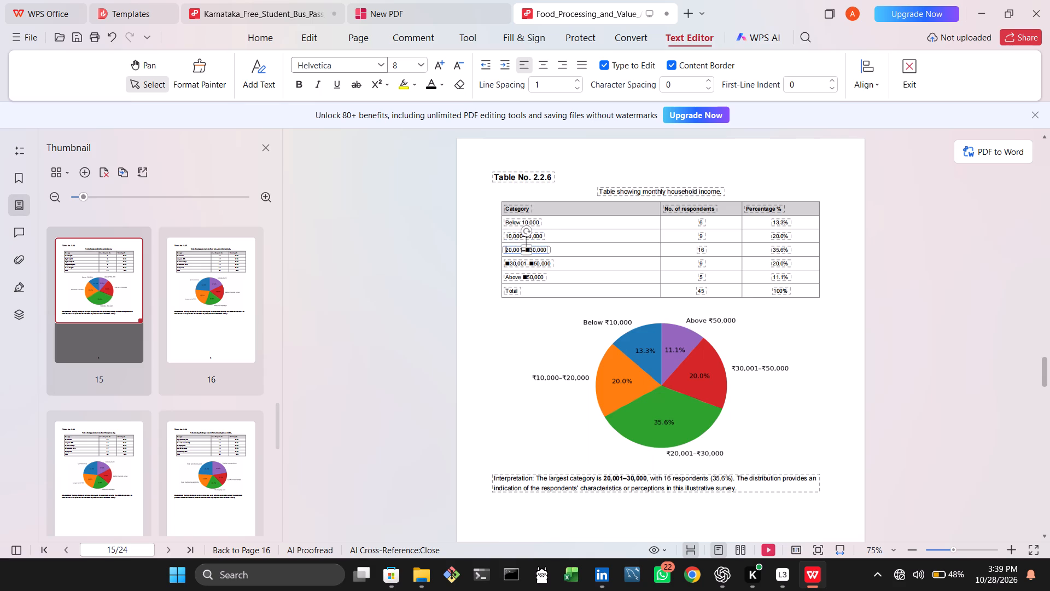
key(Right)
key(Right)
key(Right)
key(Right)
key(Right)
key(Right)
key(Right)
key(Right)
key(BackSpace)
click(355, 292)
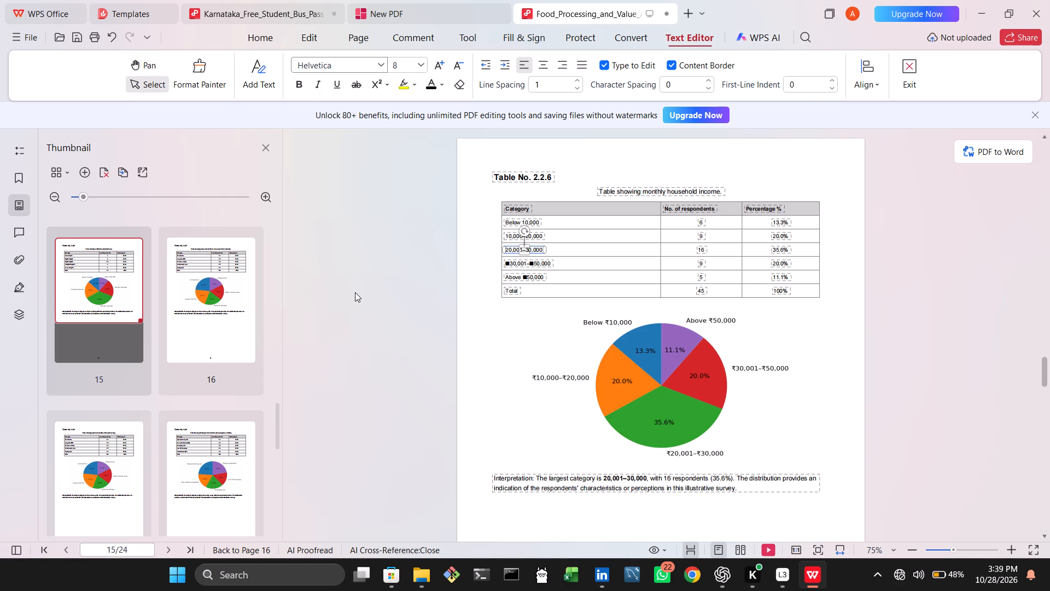
click(502, 327)
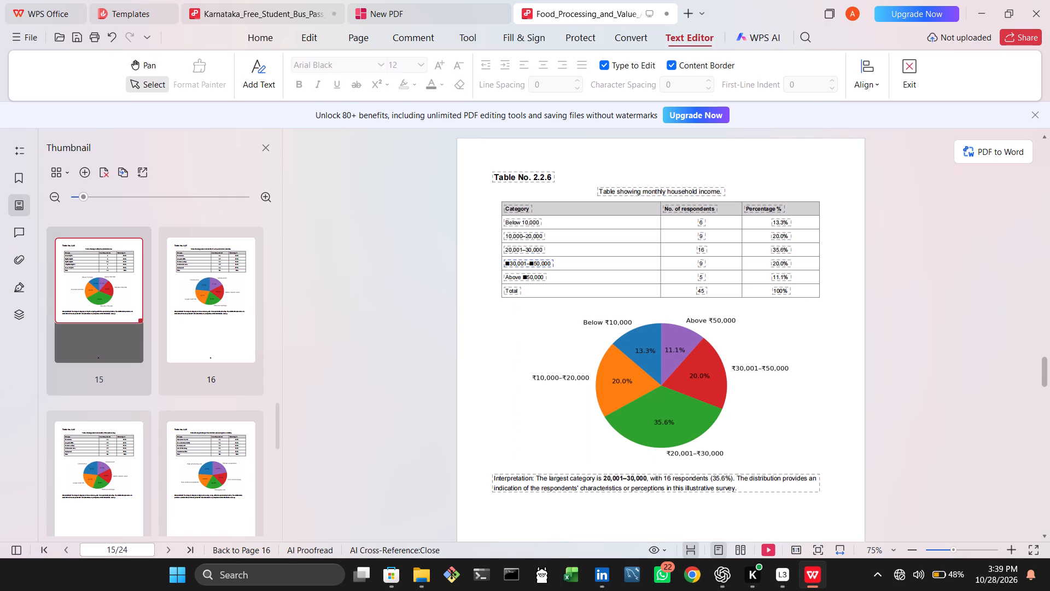
Delete the black squares from the 30,001–50,000 and Above 50,000 category cells of Table No. 2.2.6.
click(535, 263)
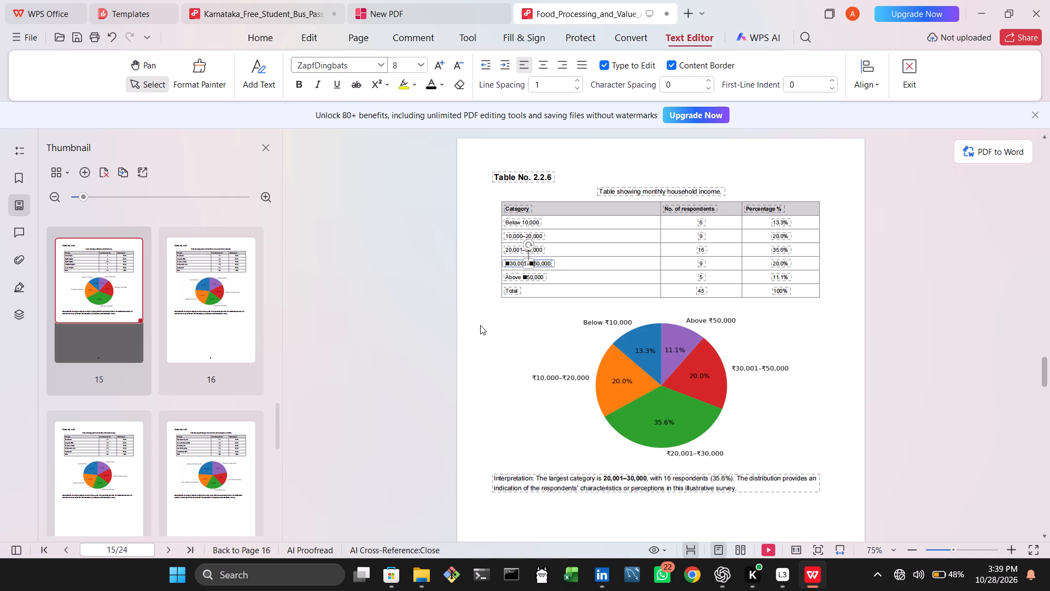
key(BackSpace)
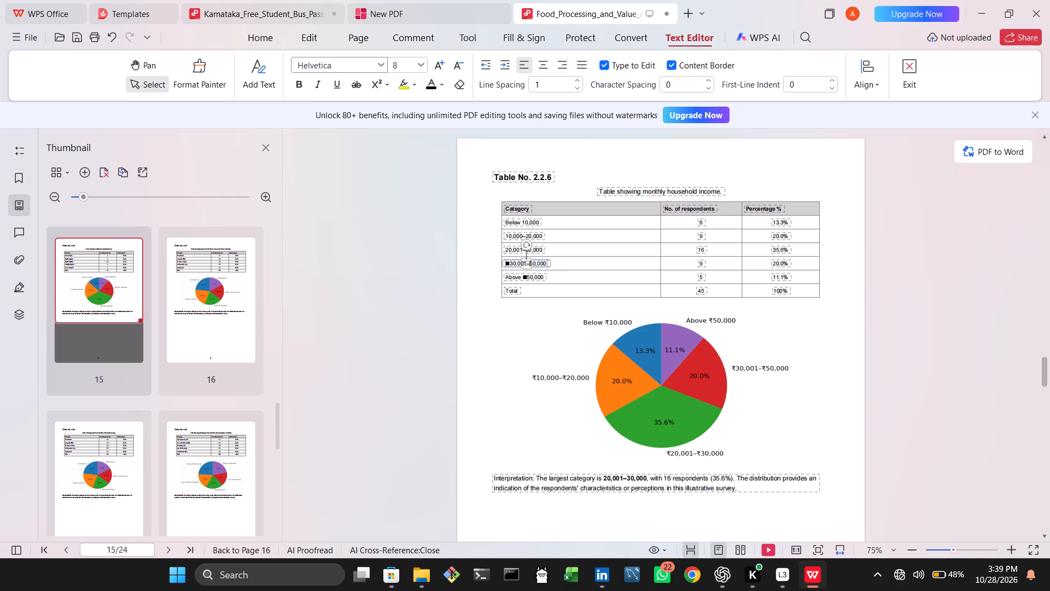
click(511, 264)
key(BackSpace)
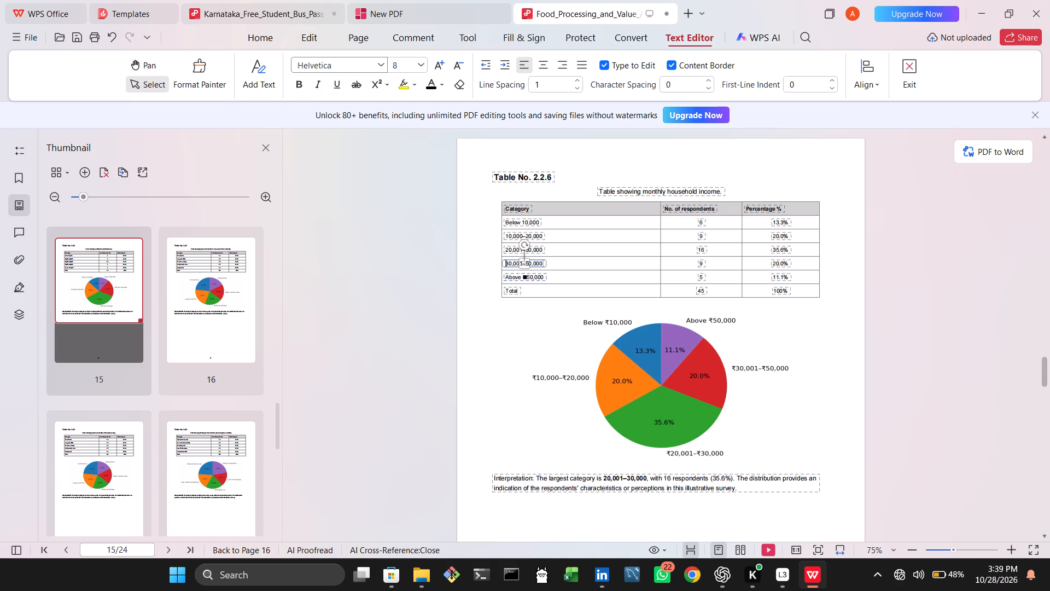
click(530, 279)
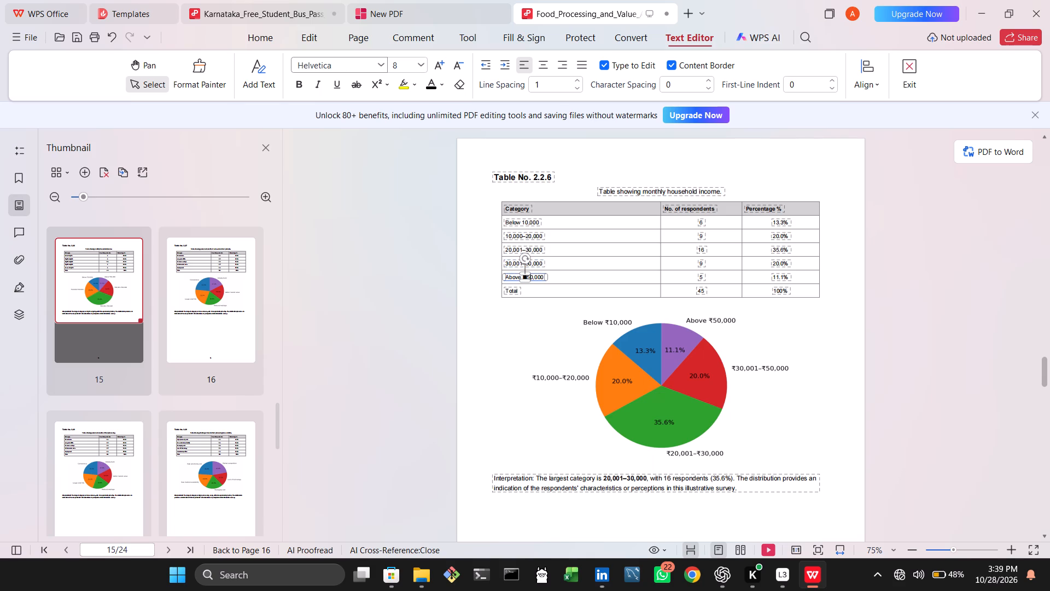
key(Left)
key(BackSpace)
click(436, 348)
click(396, 337)
Review the report pages from Table No. 2.2.5 back to the List of Tables and List of Charts for remaining text problems.
drag(1046, 378, 1044, 367)
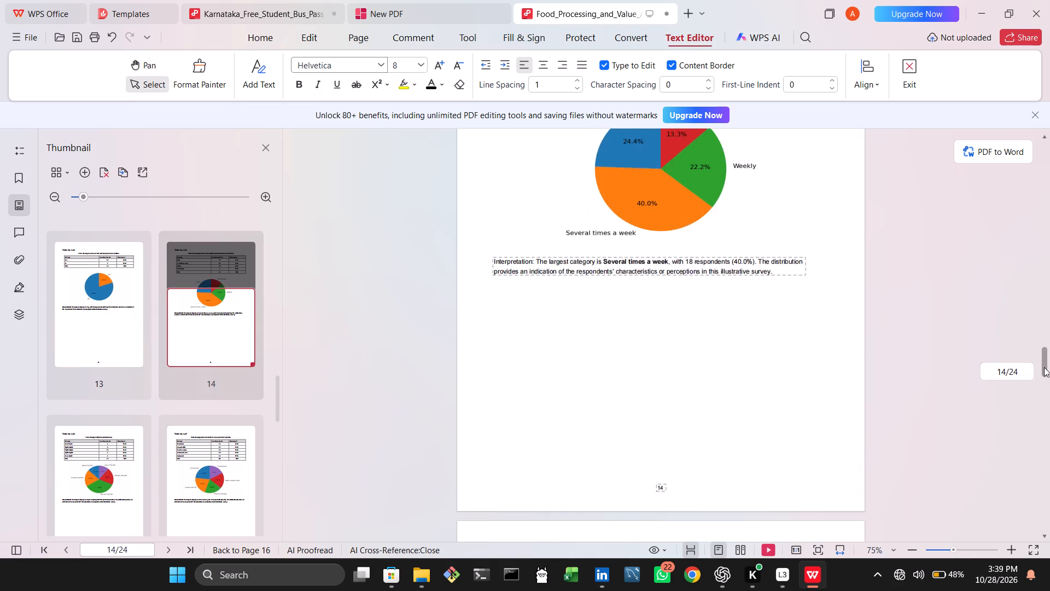
drag(1044, 367, 1042, 366)
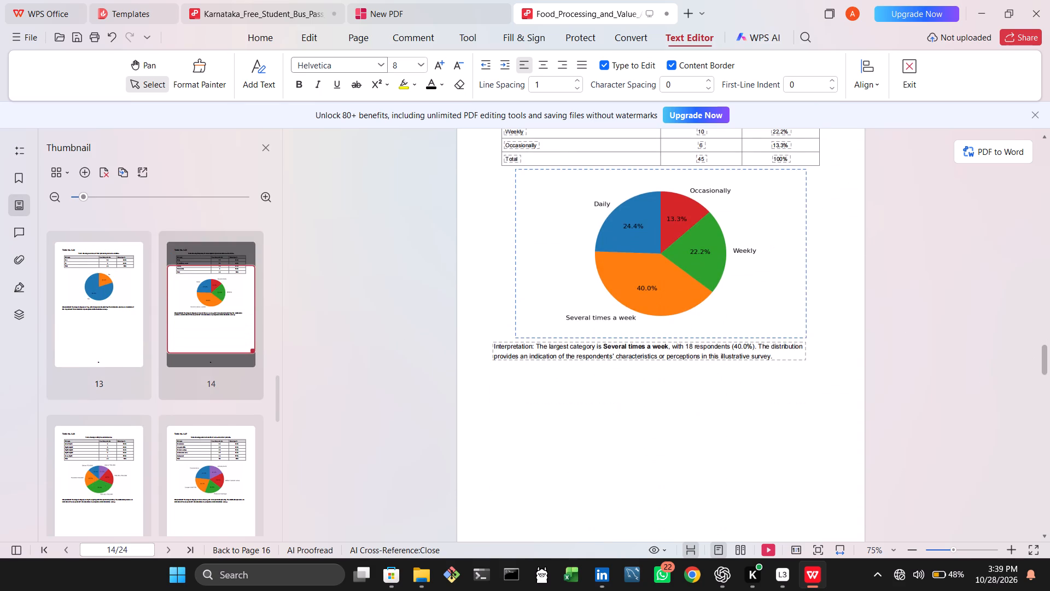
click(1043, 366)
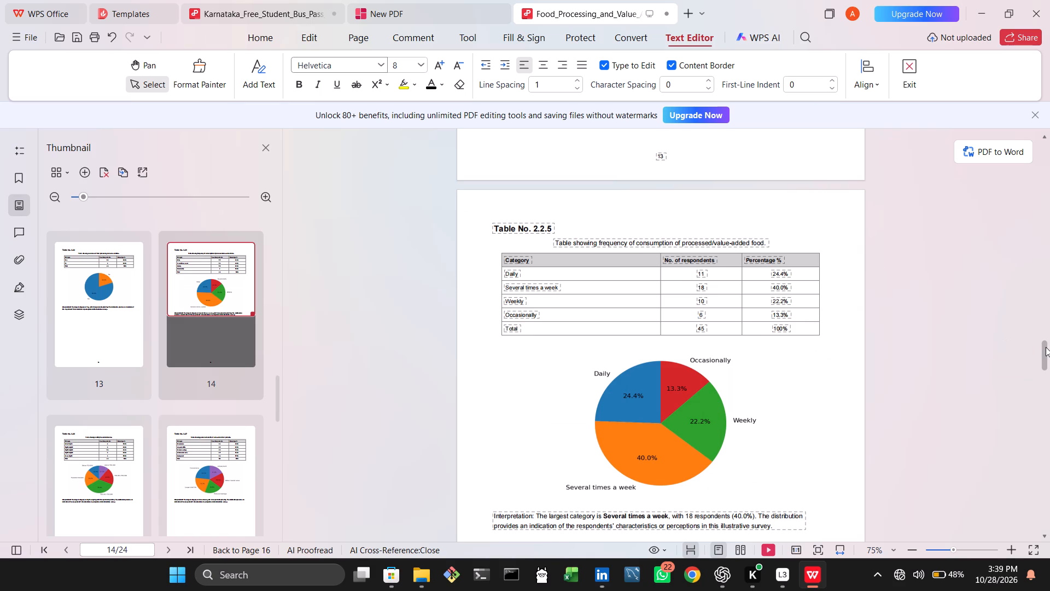
drag(1046, 347, 1040, 338)
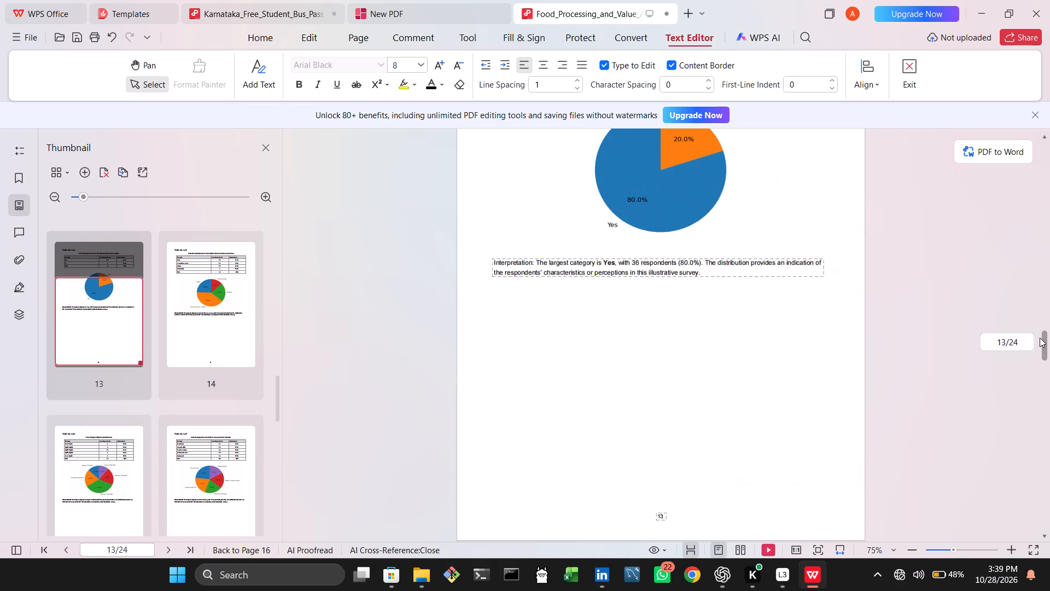
drag(1040, 338, 1035, 325)
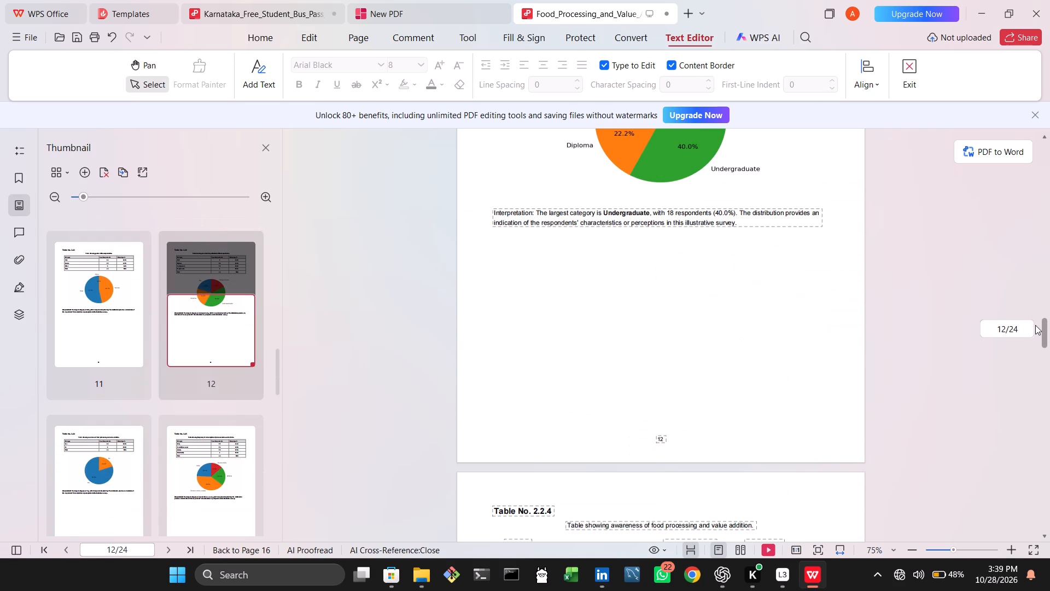
drag(1035, 325, 1036, 318)
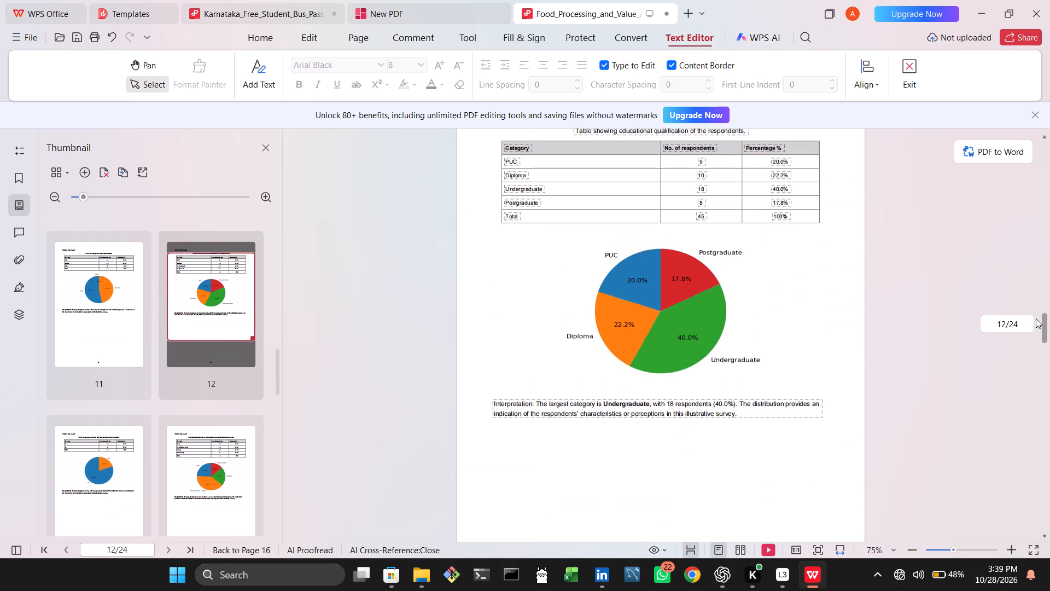
drag(1036, 318, 1032, 305)
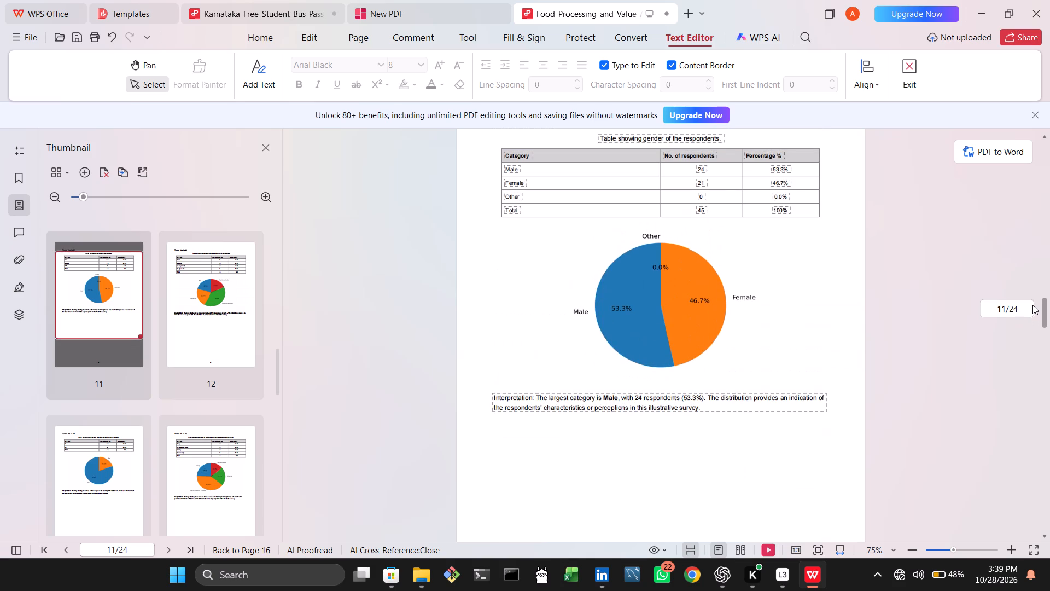
drag(1032, 305, 1030, 268)
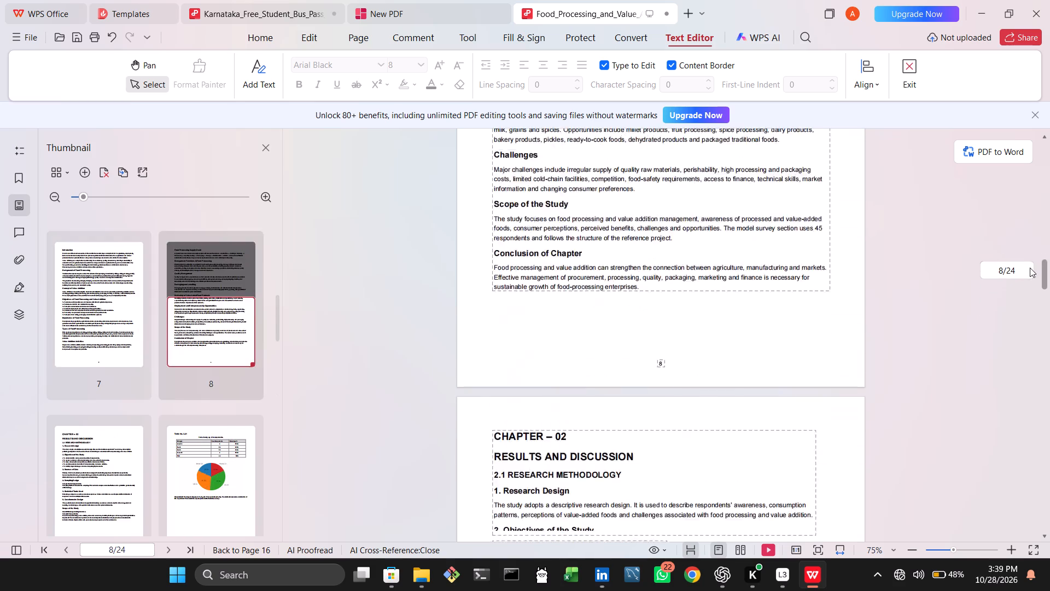
drag(1030, 268, 1045, 289)
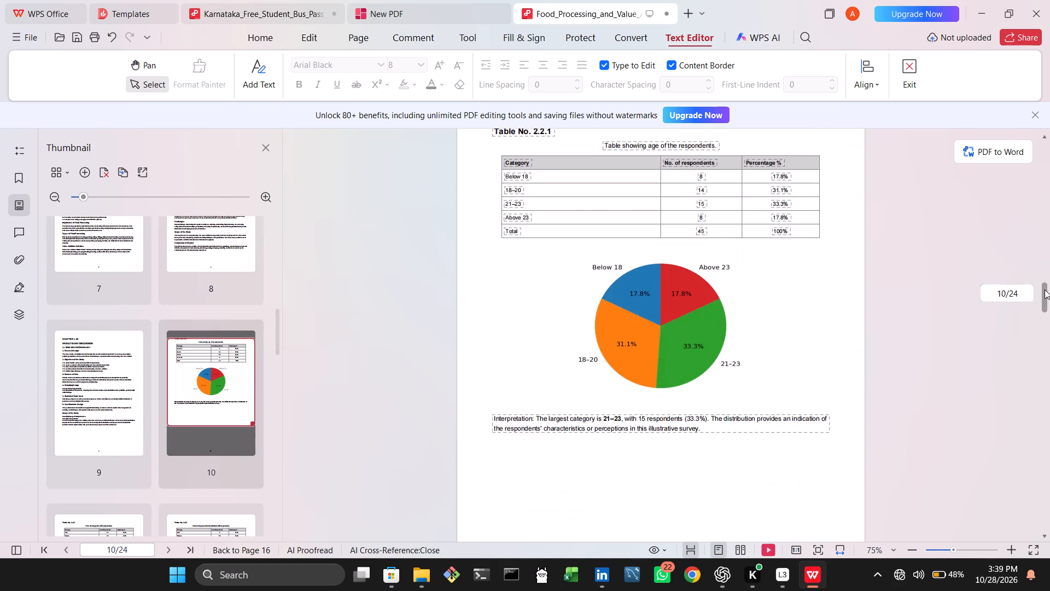
drag(1045, 289, 1034, 266)
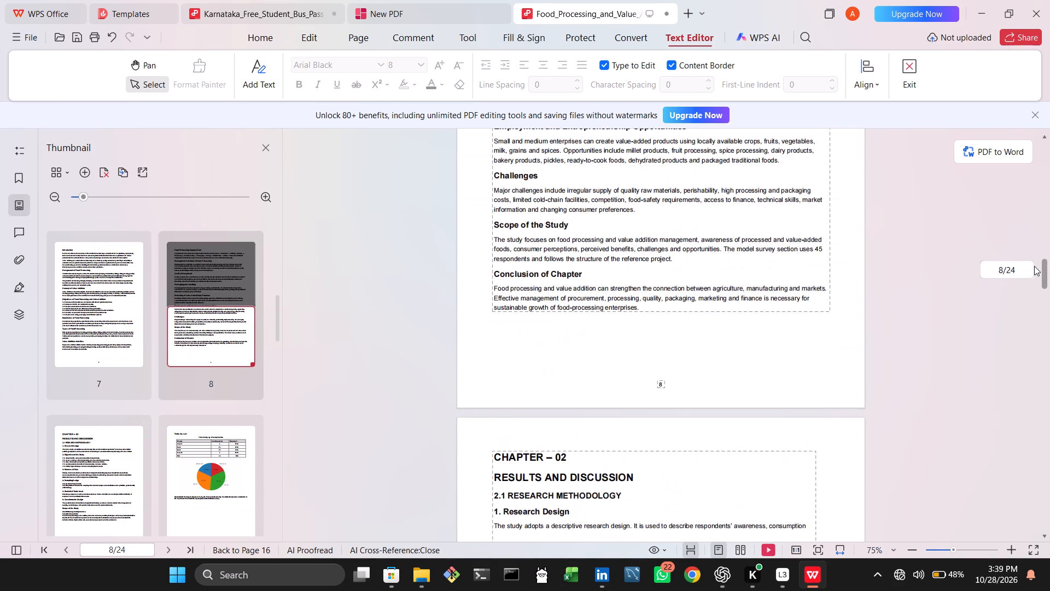
drag(1034, 266, 1039, 210)
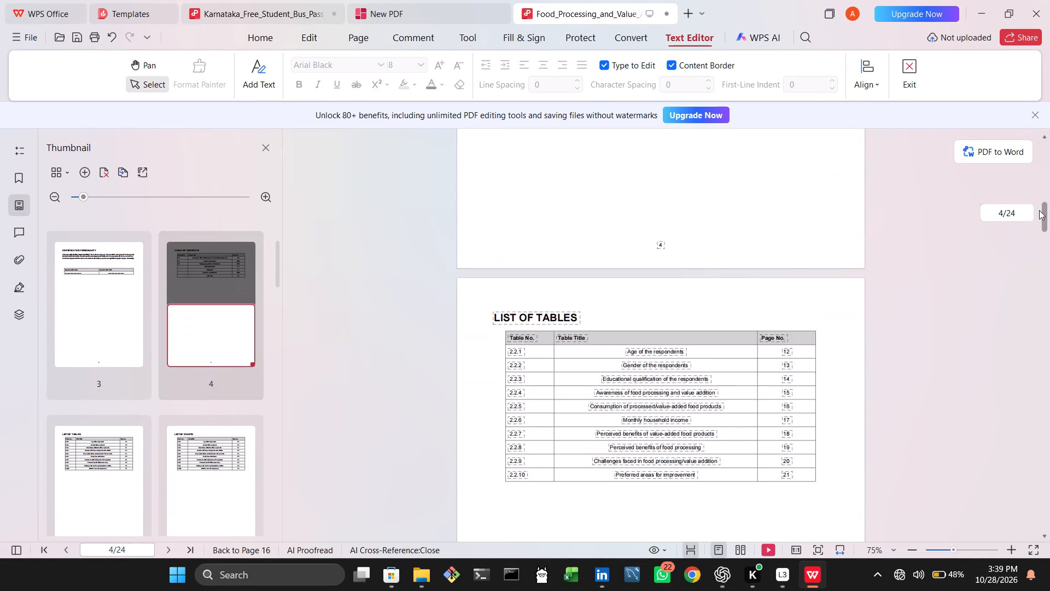
drag(1039, 210, 1049, 244)
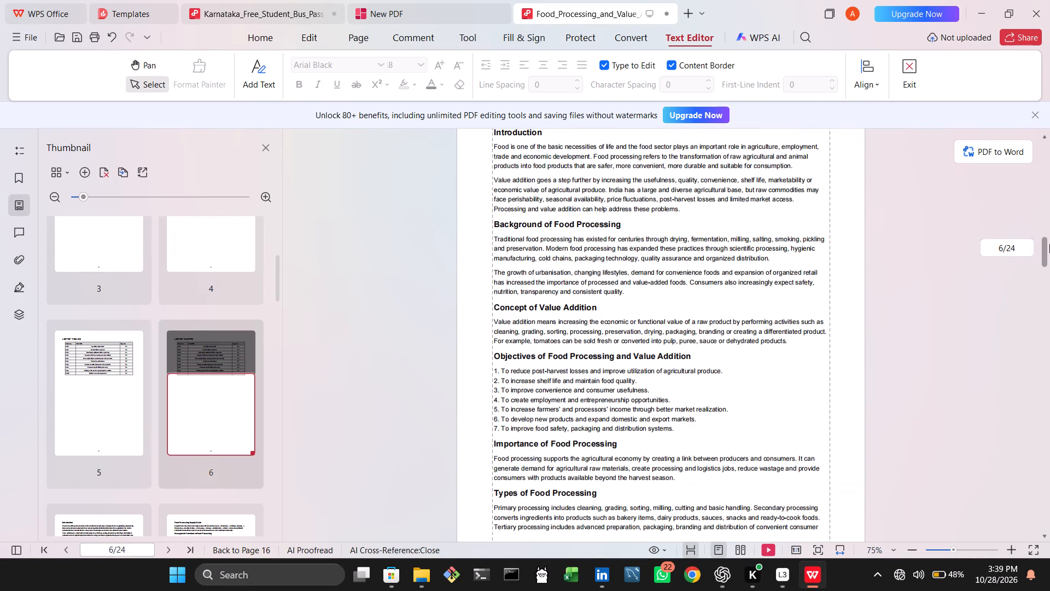
drag(1049, 244, 1046, 233)
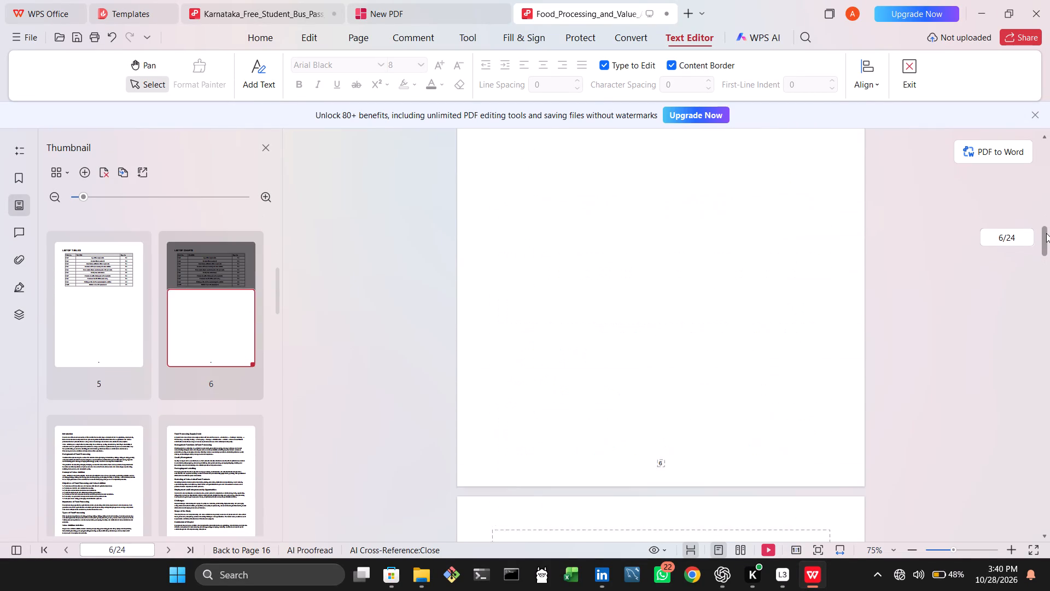
drag(1046, 233, 1047, 234)
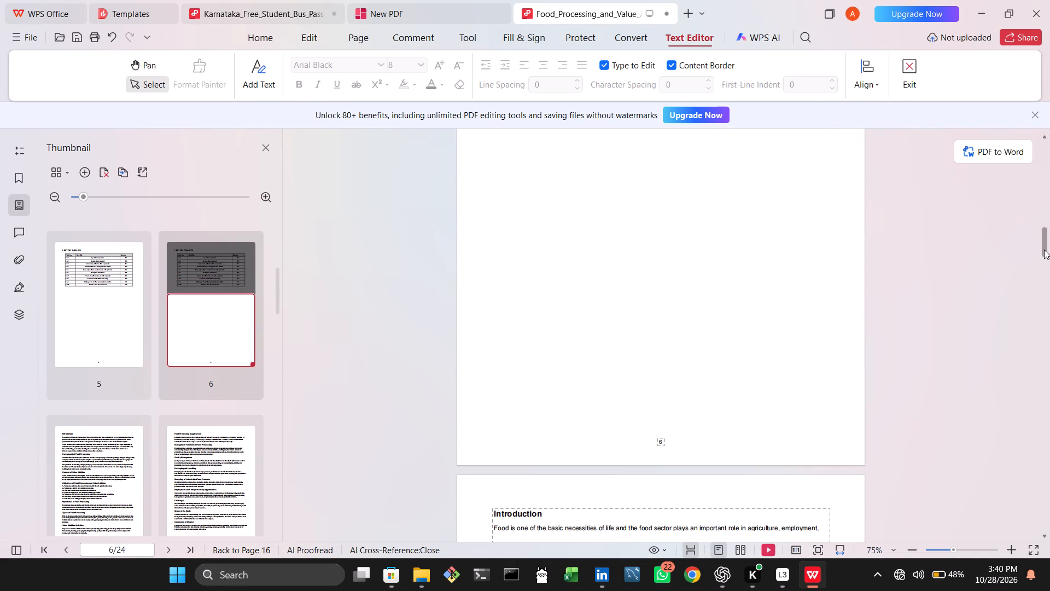
drag(1044, 250, 1042, 244)
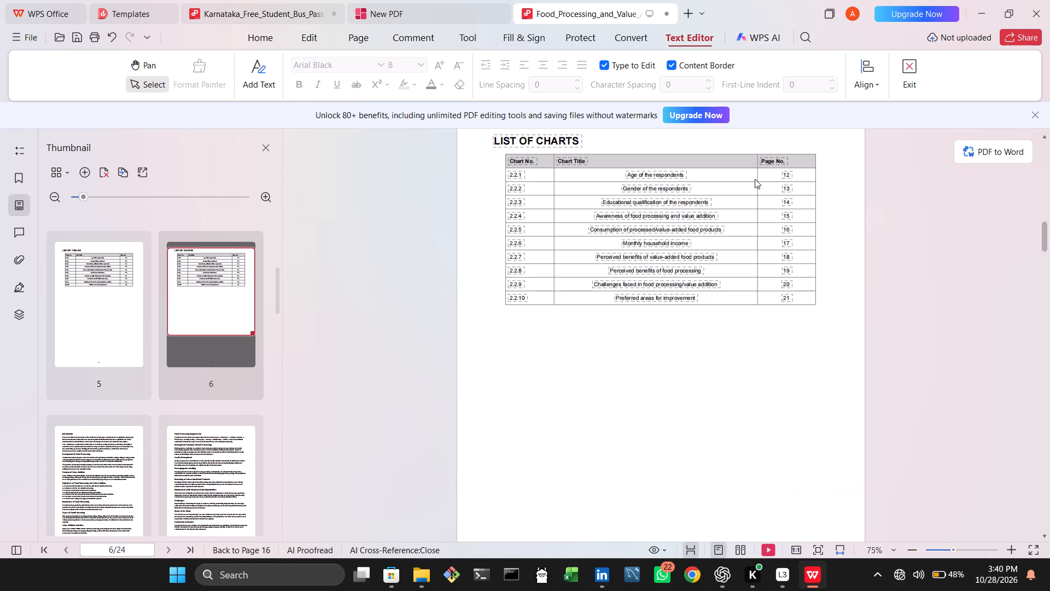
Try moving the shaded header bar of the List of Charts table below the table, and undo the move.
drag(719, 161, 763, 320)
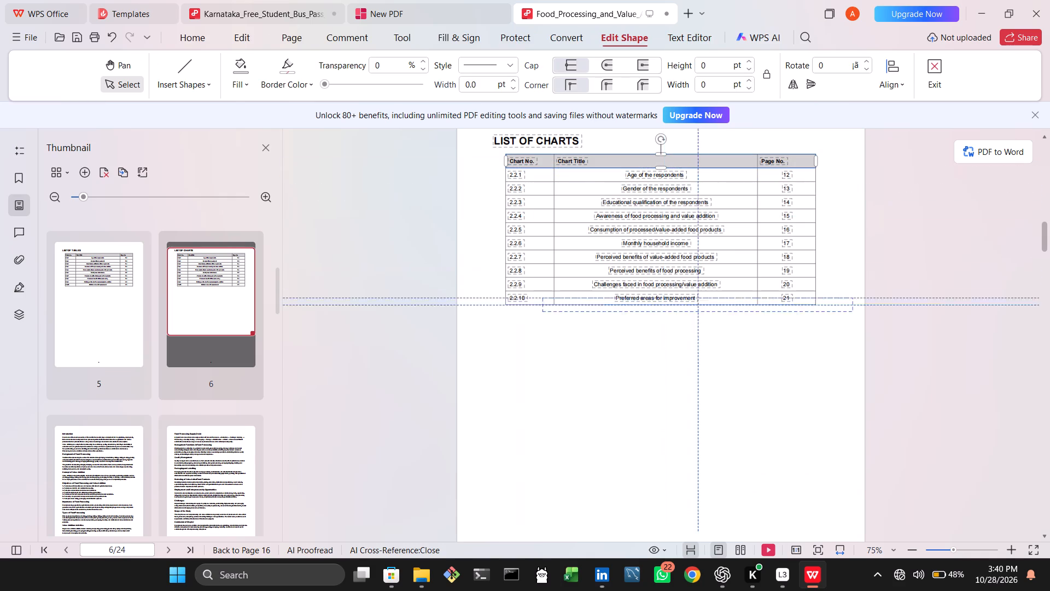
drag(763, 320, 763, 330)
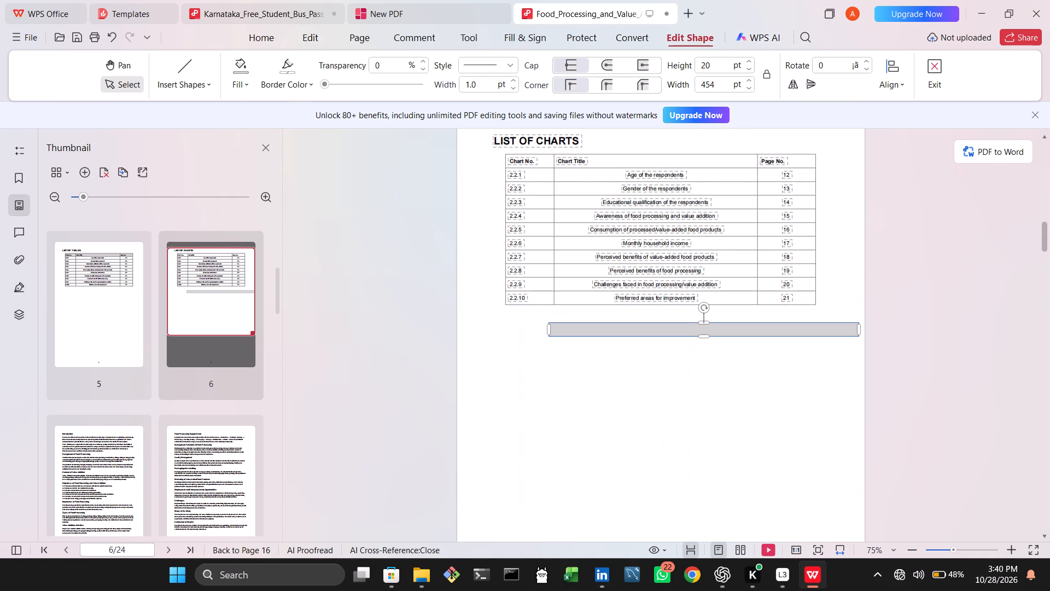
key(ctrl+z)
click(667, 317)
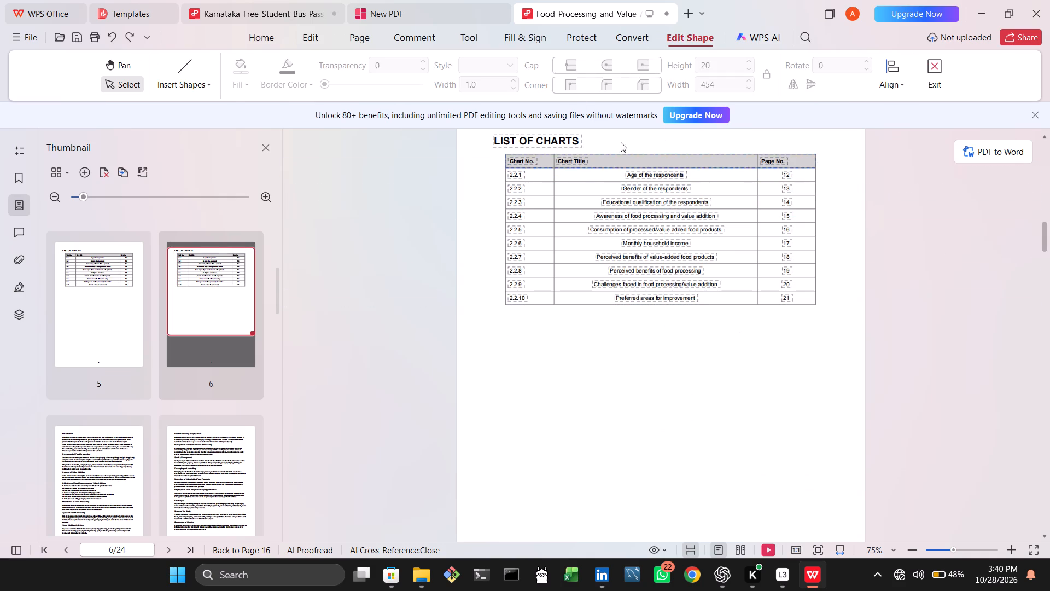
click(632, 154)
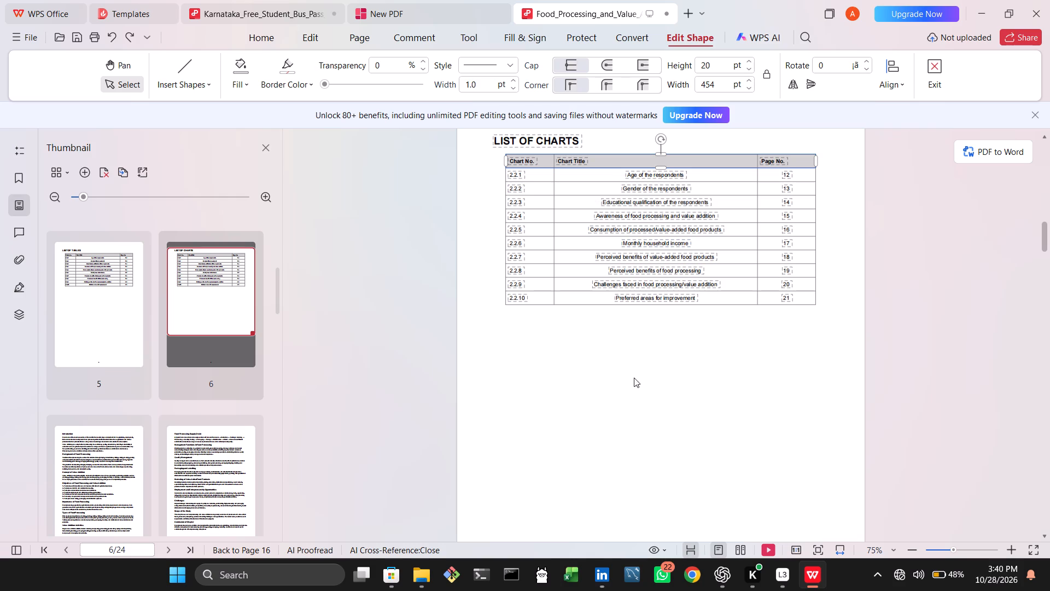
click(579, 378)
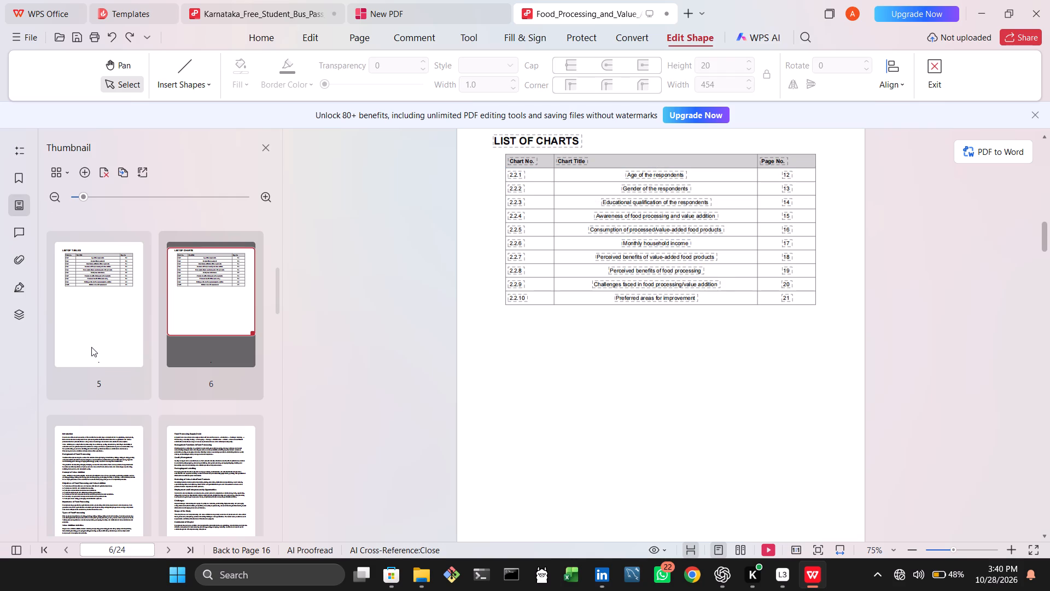
Examine the report's front pages: List of Tables, Certificate of Originality, Table of Contents, title page and Declaration.
click(91, 347)
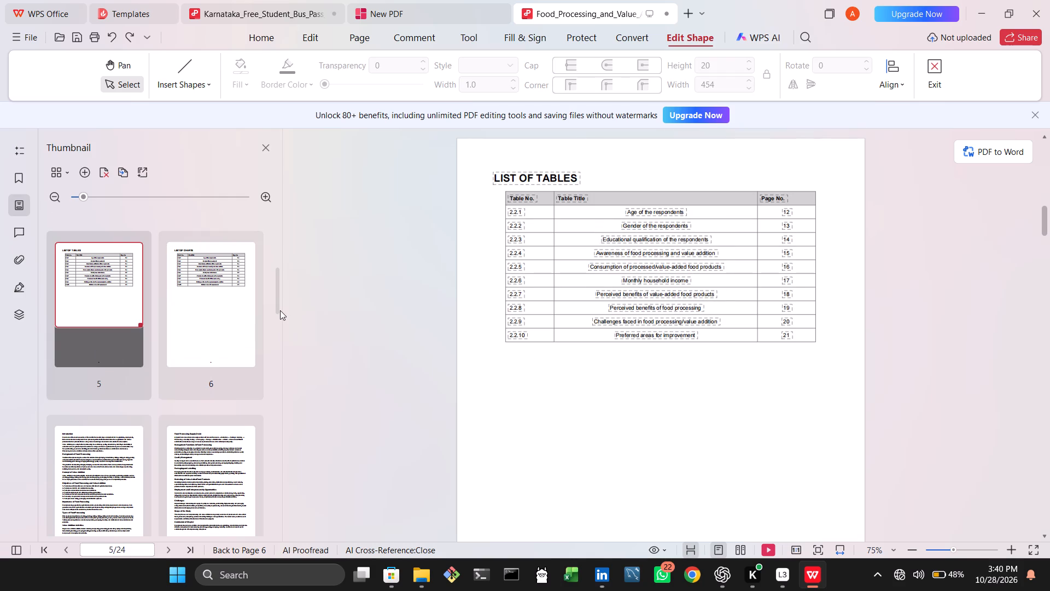
click(279, 310)
click(279, 309)
drag(276, 308, 277, 303)
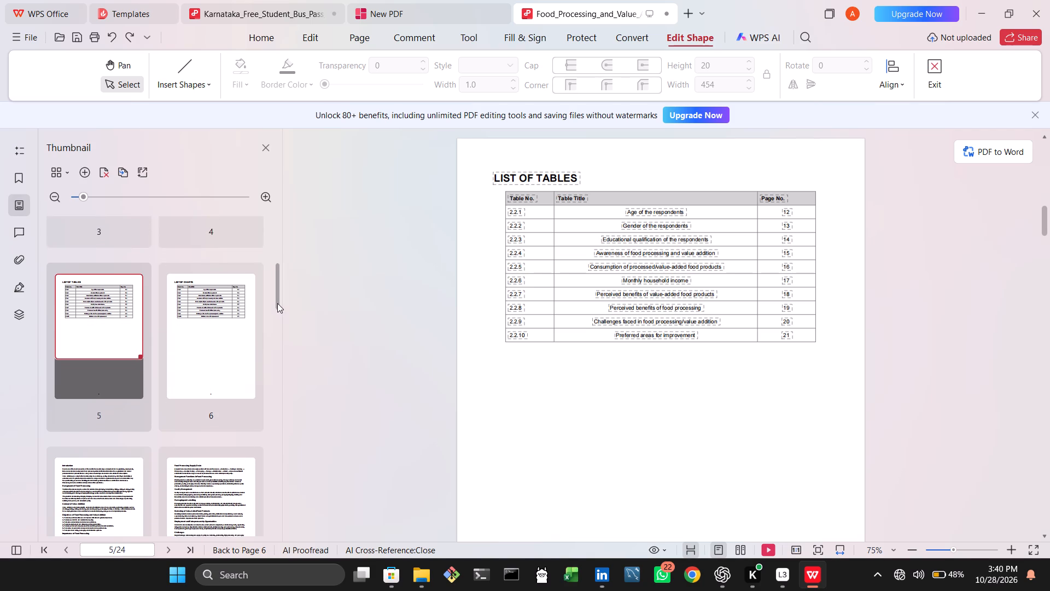
drag(277, 303, 278, 239)
click(119, 497)
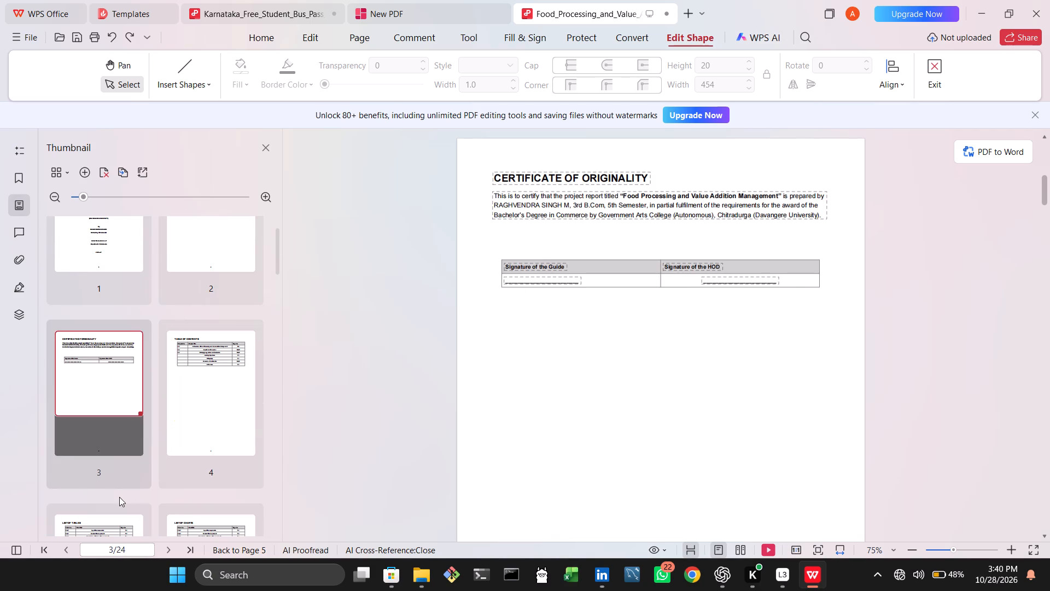
click(208, 457)
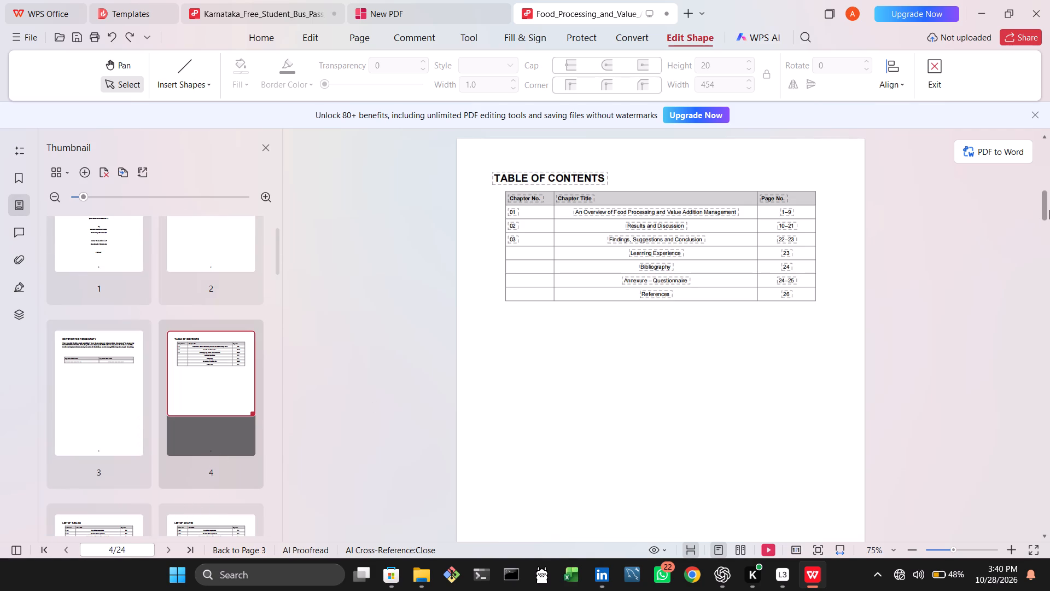
drag(1041, 210, 1040, 192)
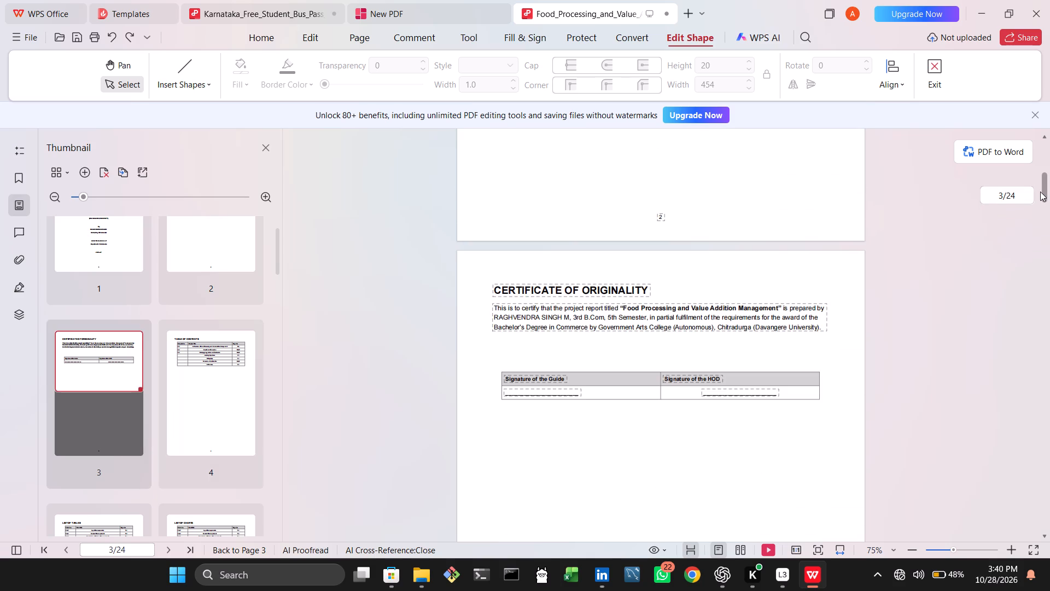
drag(1040, 192, 1039, 159)
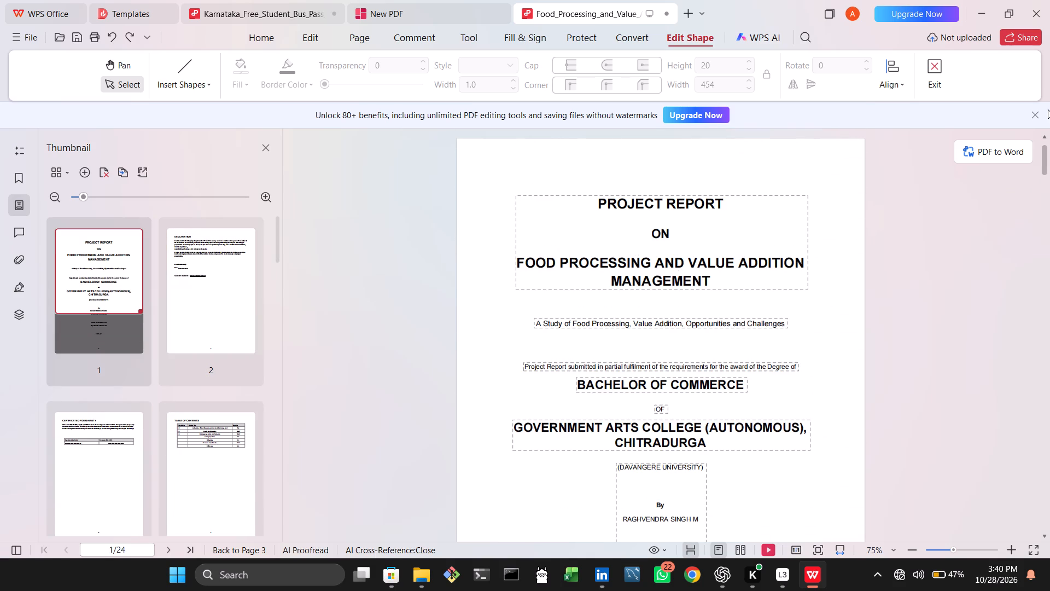
click(1042, 173)
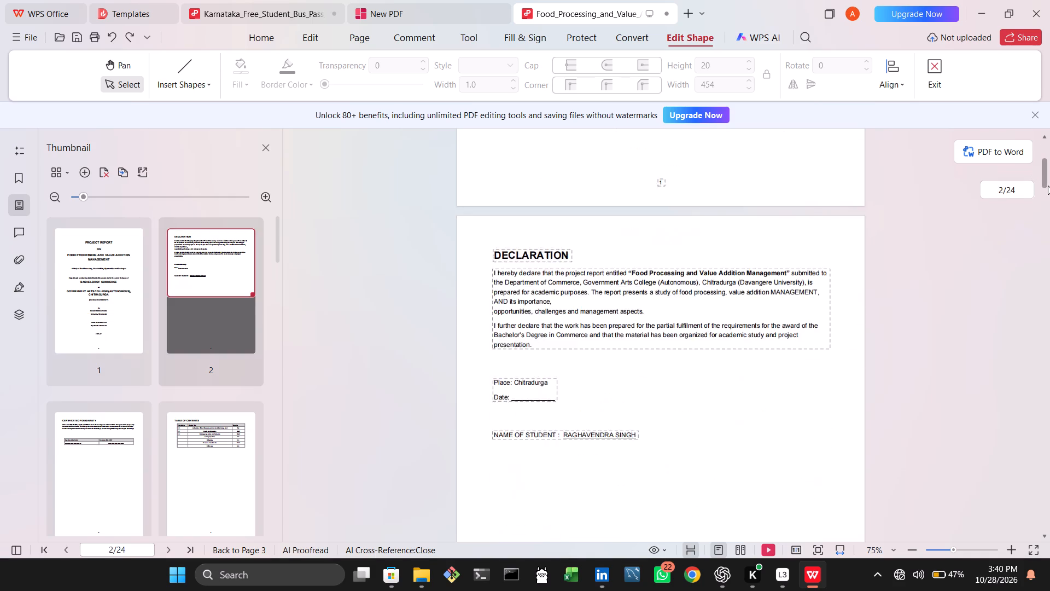
click(201, 72)
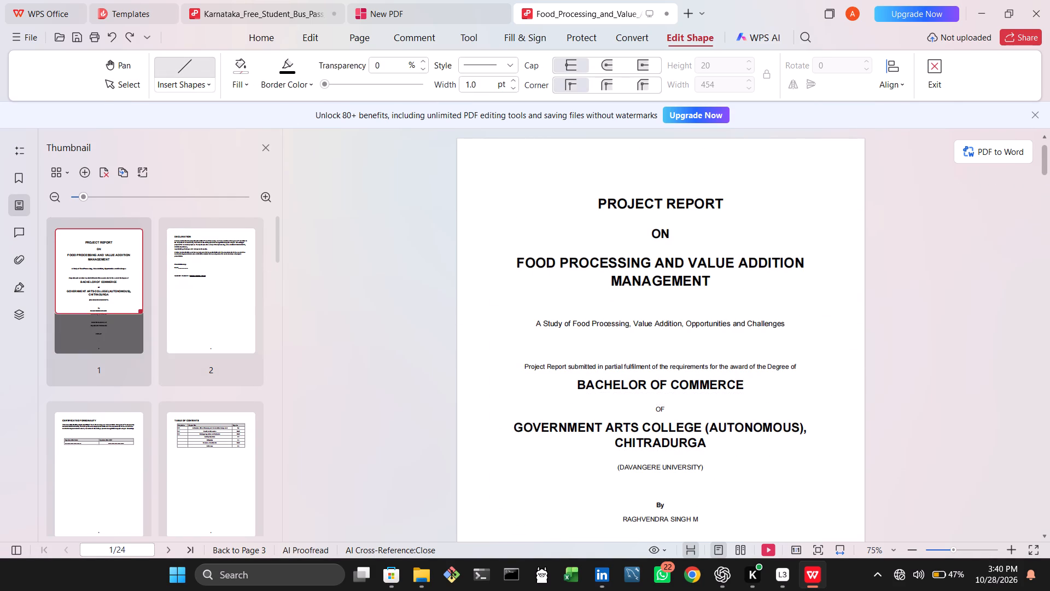
drag(1049, 161, 1049, 167)
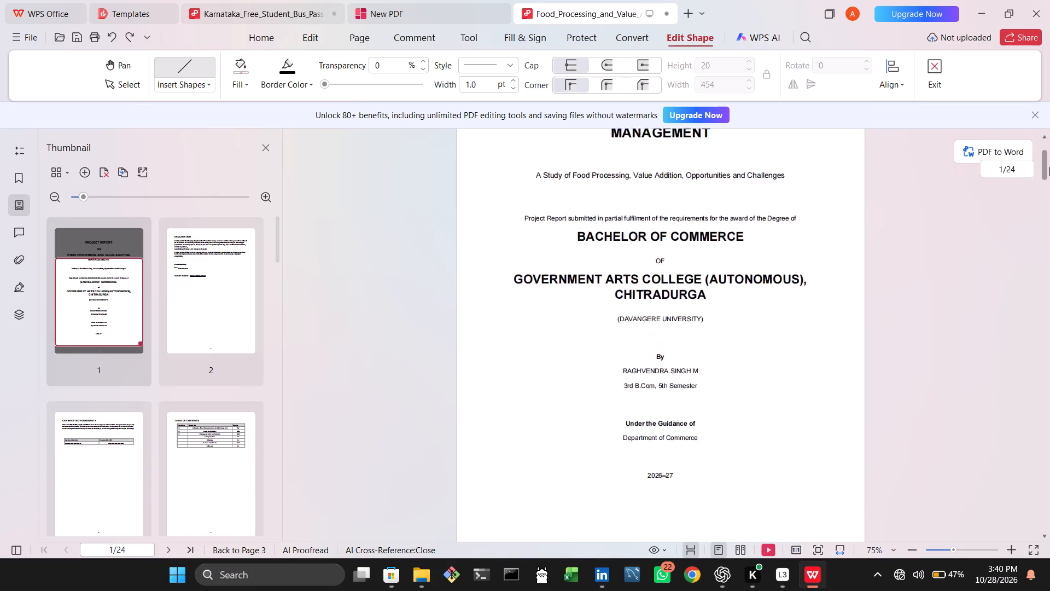
drag(1049, 167, 1049, 171)
Check the PDF24 Creator download in the Microsoft Store and switch back to the report in WPS Office.
scroll(1049, 171, left, 5)
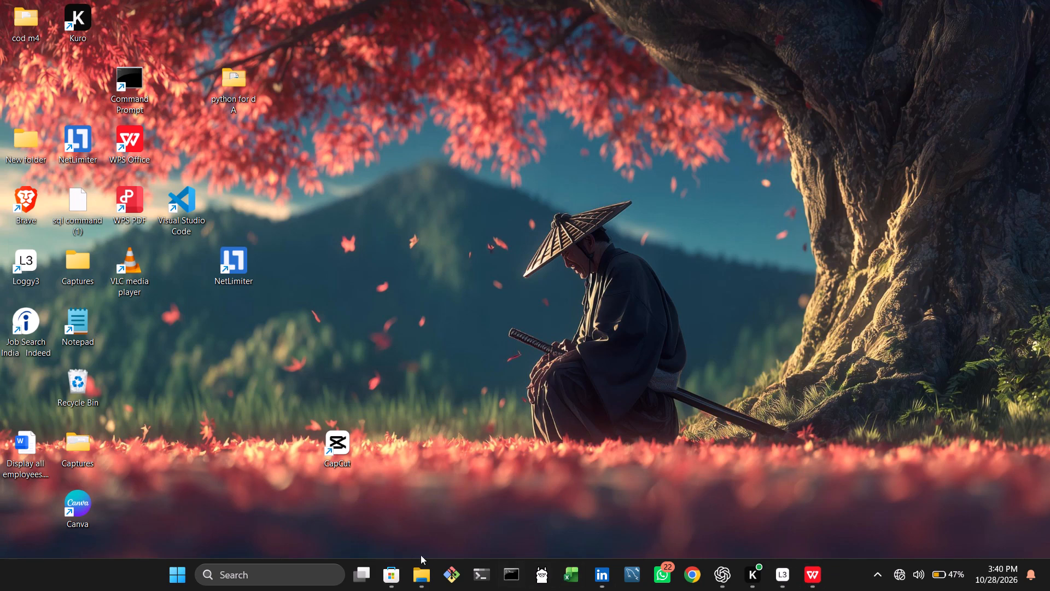
click(378, 570)
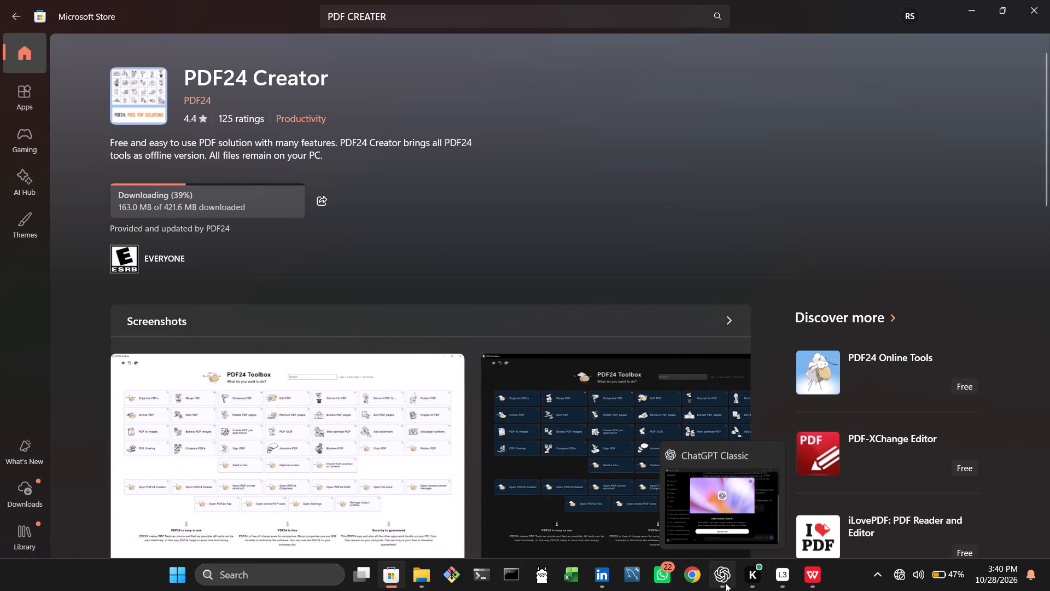
click(821, 584)
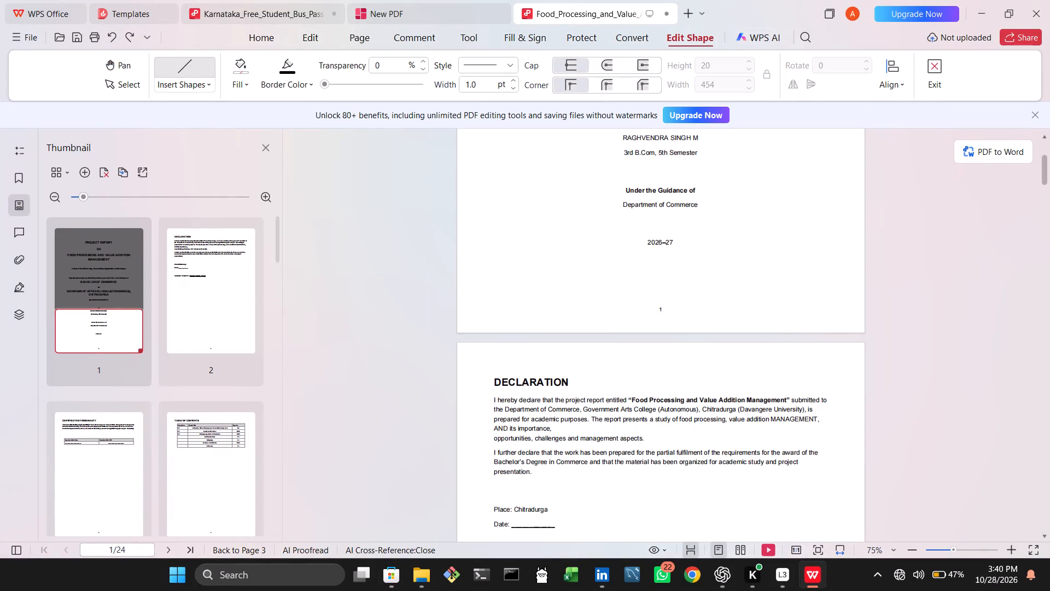
Leave shape editing and recheck the Declaration and title pages of the report.
click(535, 524)
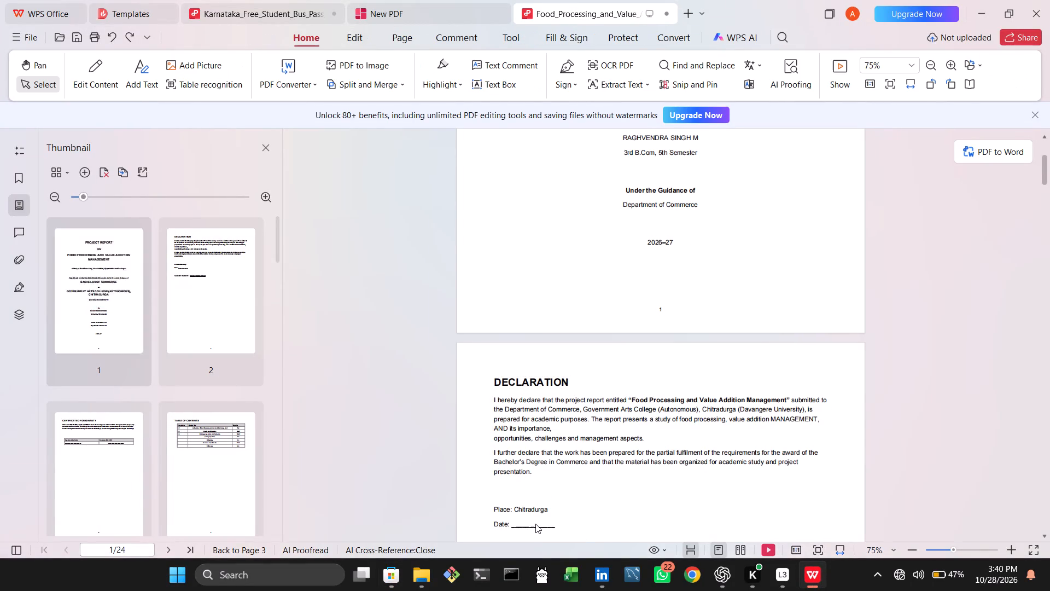
drag(1044, 175, 1035, 181)
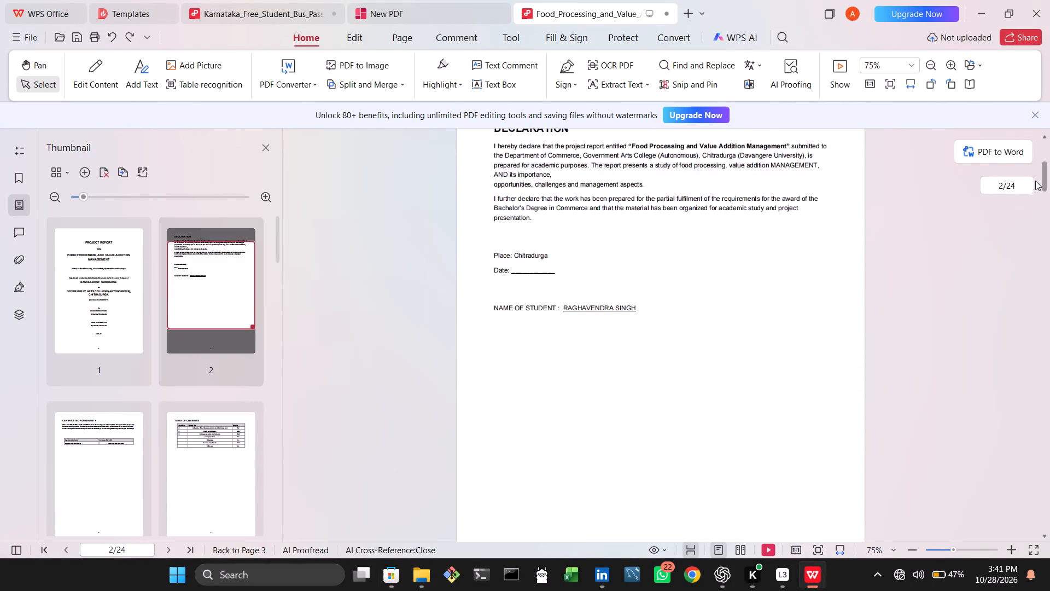
drag(1035, 181, 1025, 175)
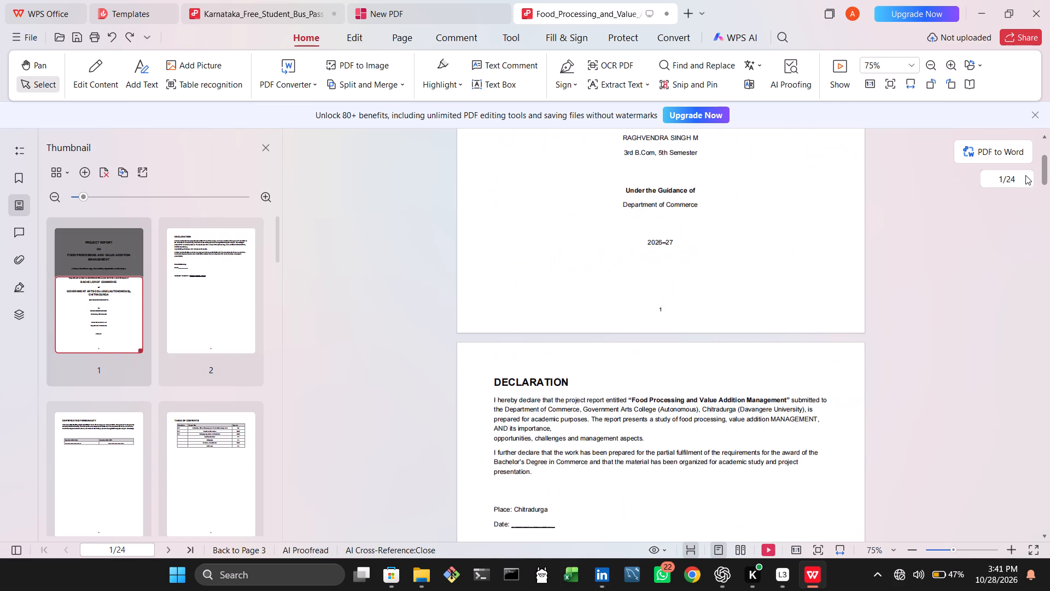
drag(1025, 175, 1022, 161)
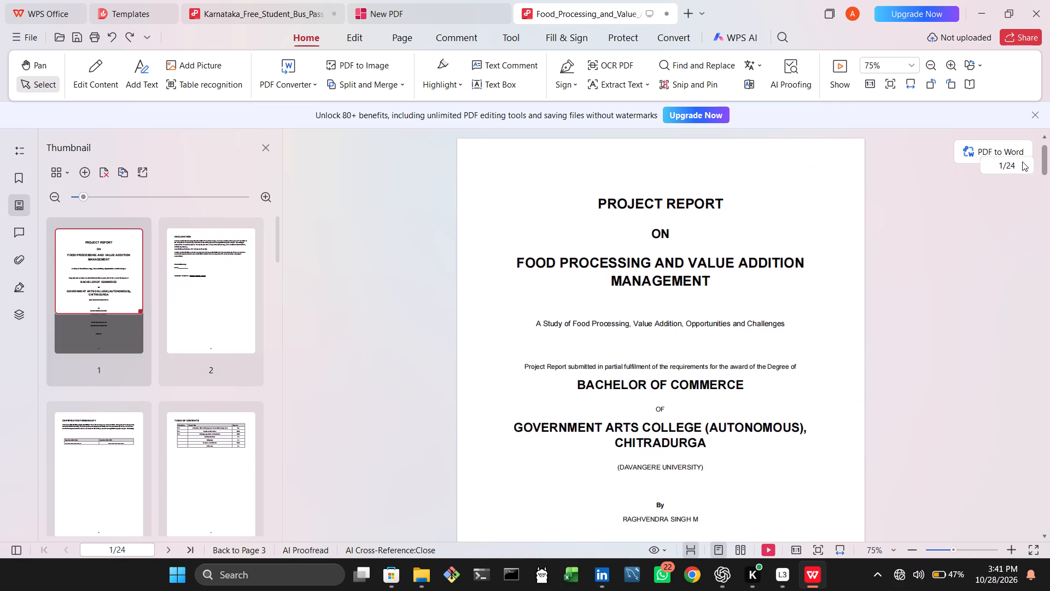
Examine the layout and text of the References page at the end of the report.
drag(1022, 161, 1029, 520)
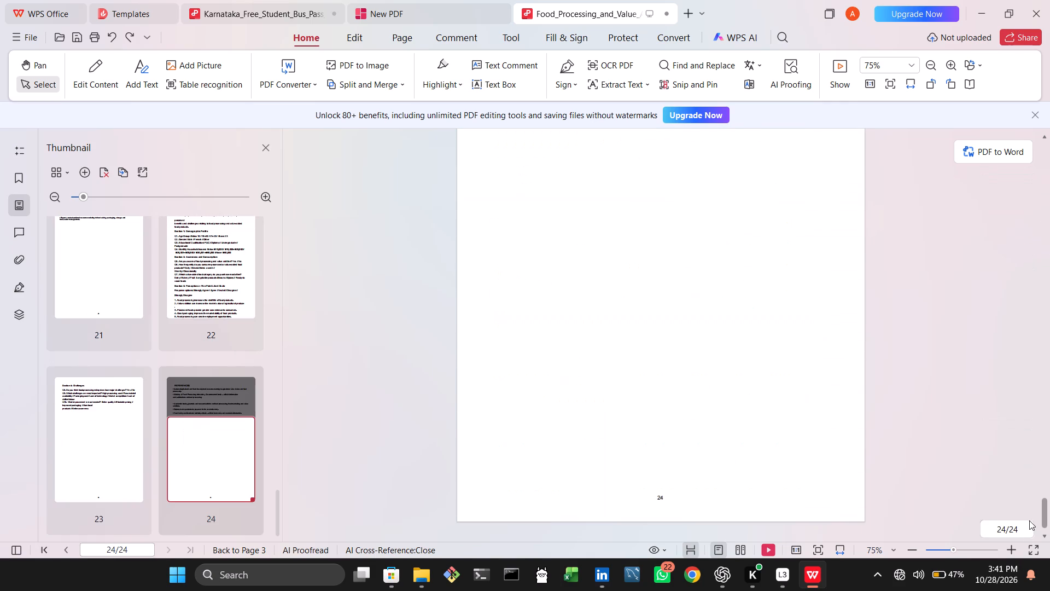
drag(1029, 520, 1030, 518)
click(241, 420)
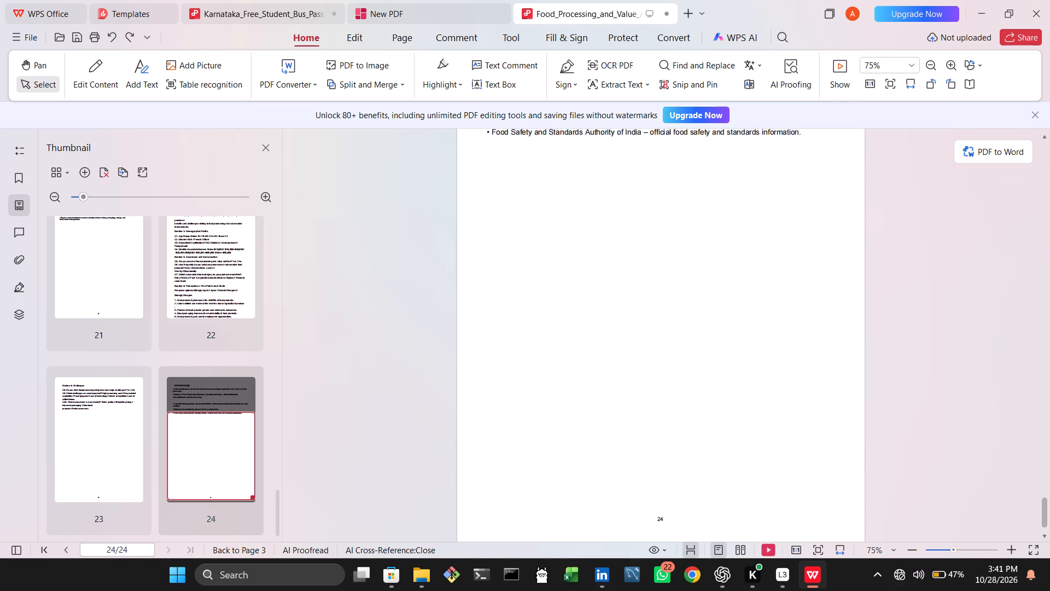
click(209, 387)
key(ctrl+minus)
key(ctrl+minus)
key(ctrl+minus)
ctrl+scroll(467, 287, down, 1)
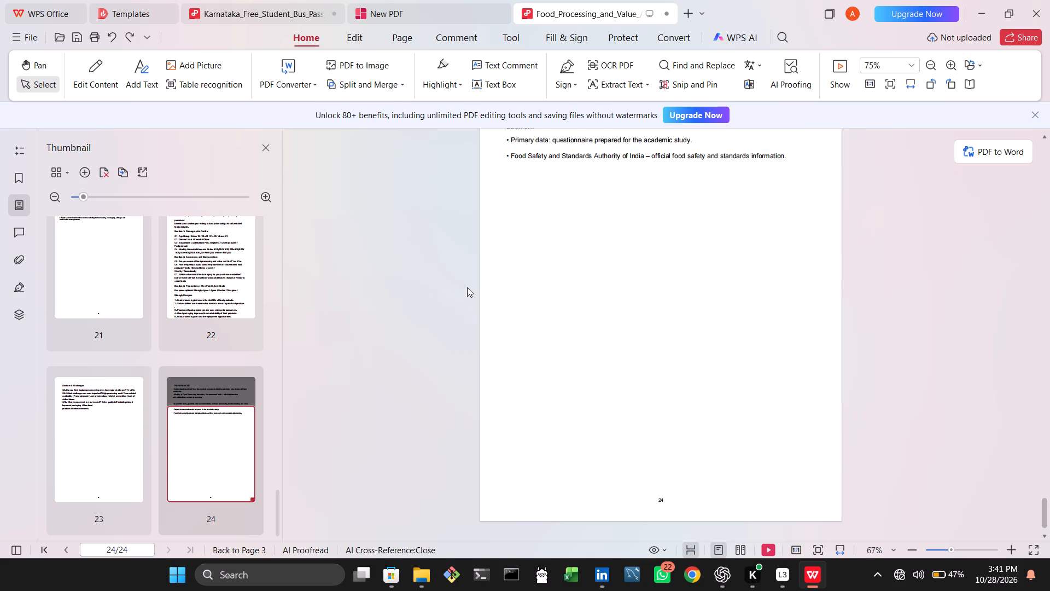
click(1047, 509)
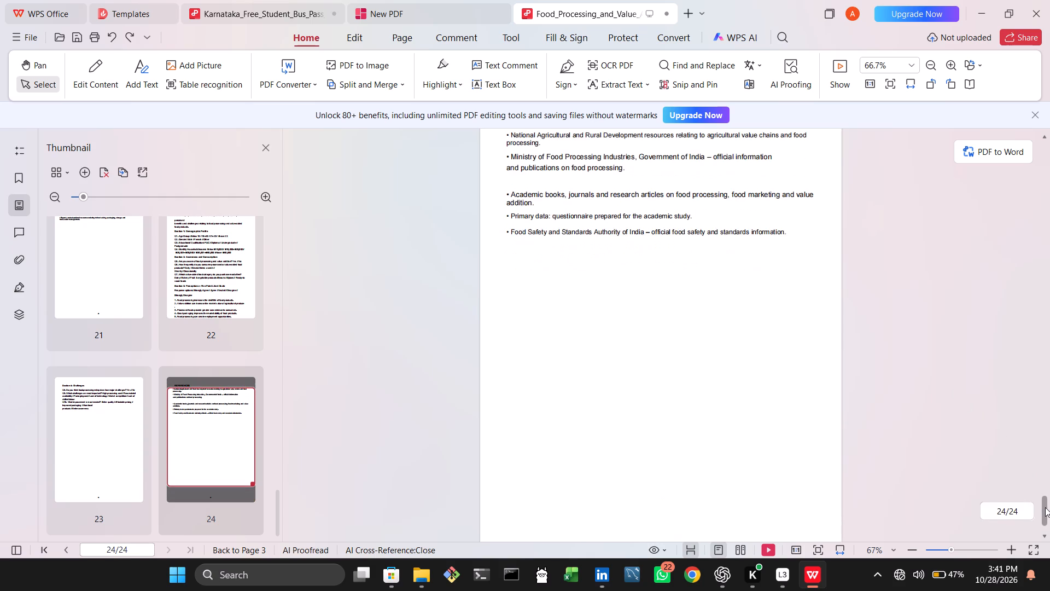
ctrl+scroll(1045, 508, down, 3)
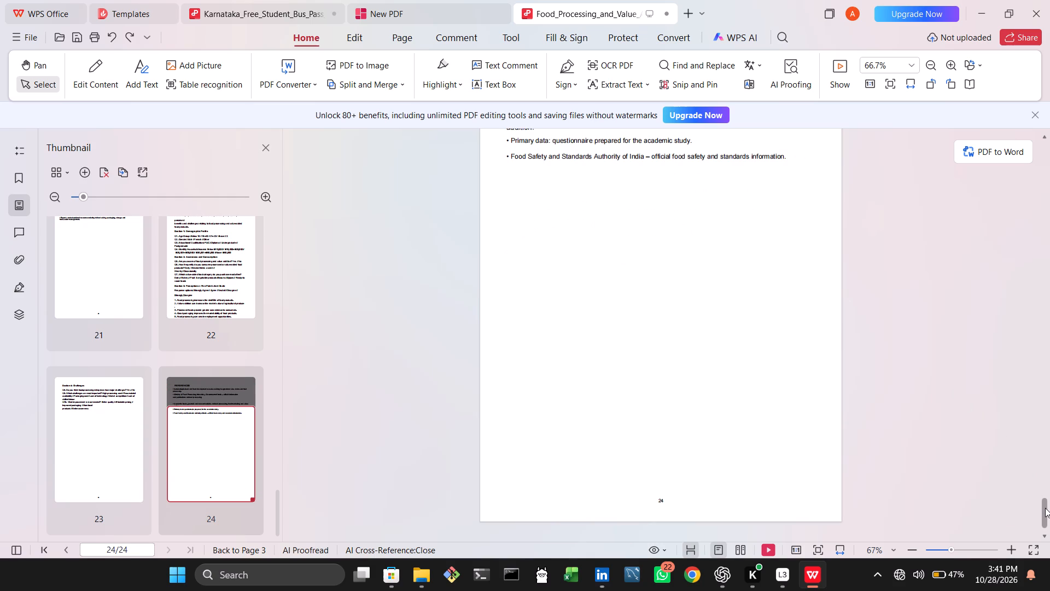
ctrl+scroll(1045, 508, down, 6)
key(ctrl+minus)
key(ctrl+minus)
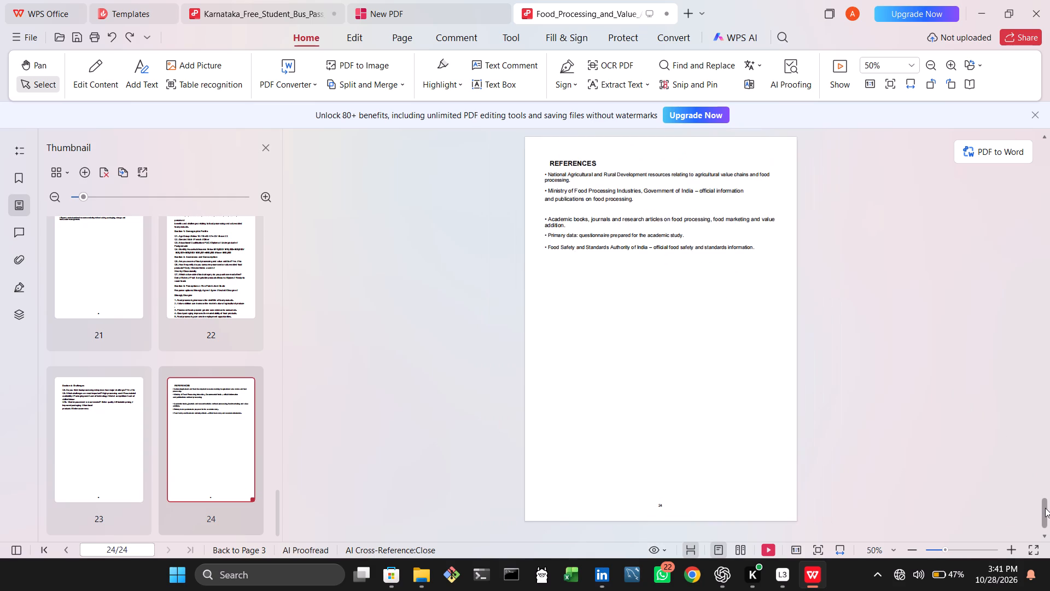
key(ctrl+plus)
key(ctrl+plus)
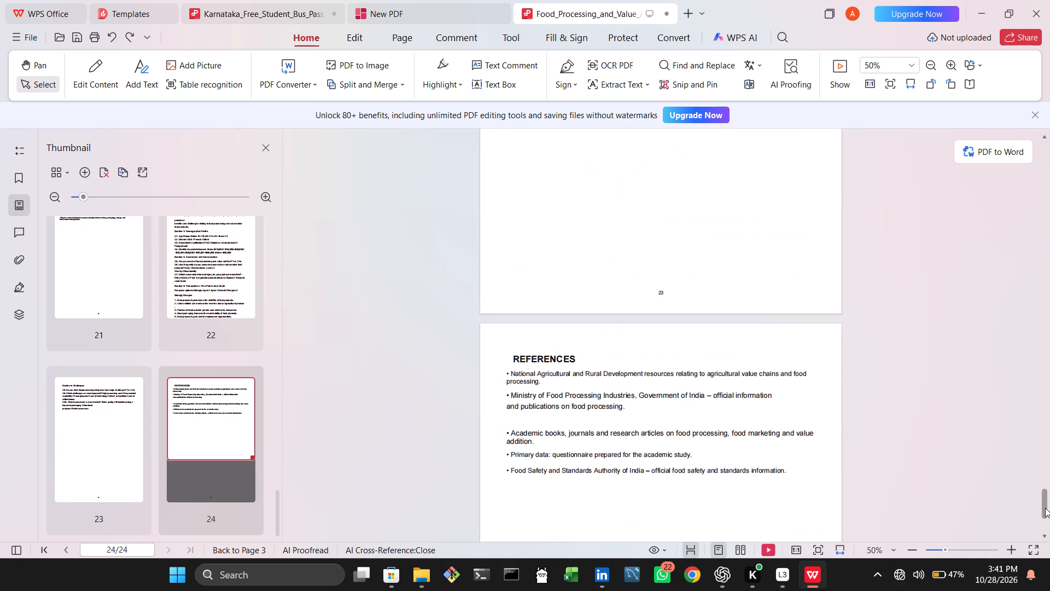
click(1045, 515)
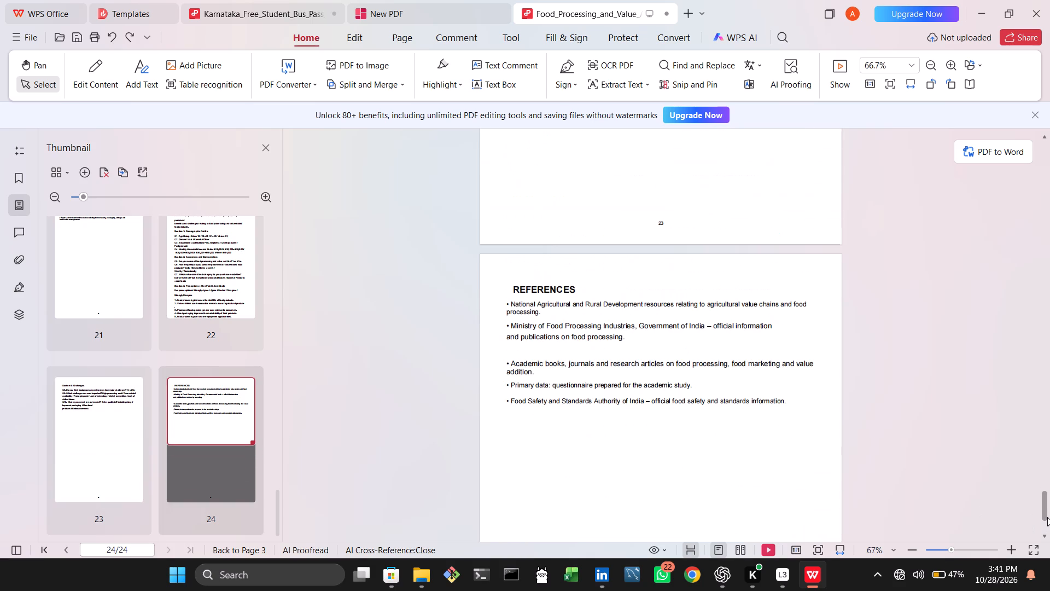
key(ctrl+minus)
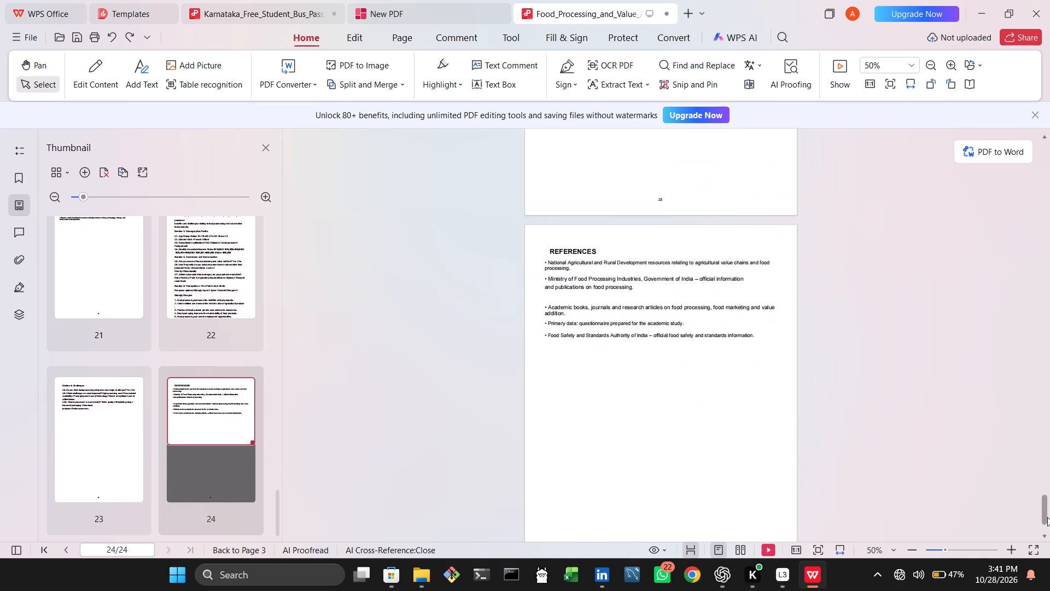
click(1047, 517)
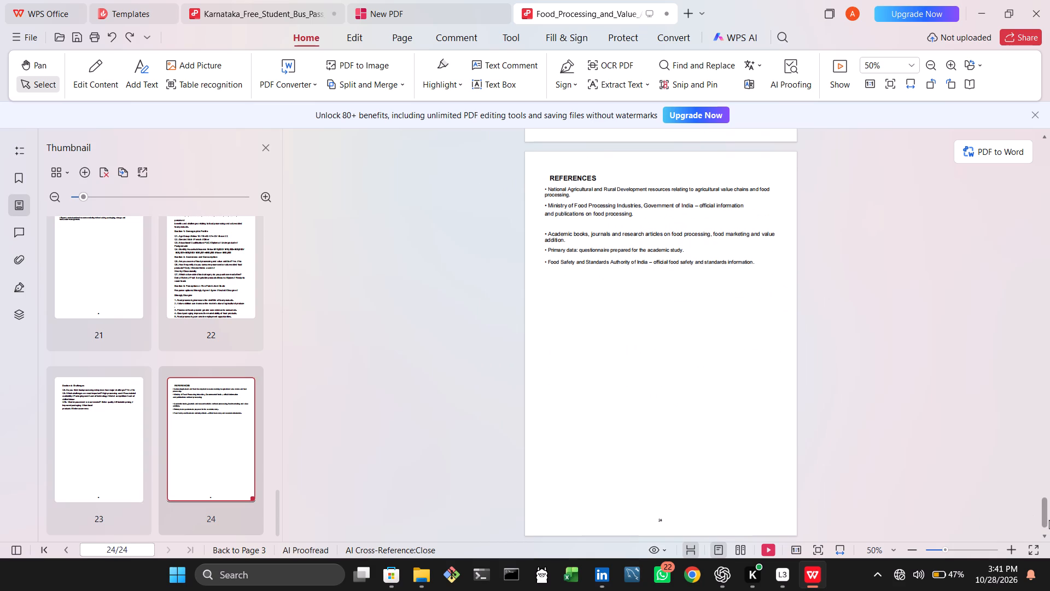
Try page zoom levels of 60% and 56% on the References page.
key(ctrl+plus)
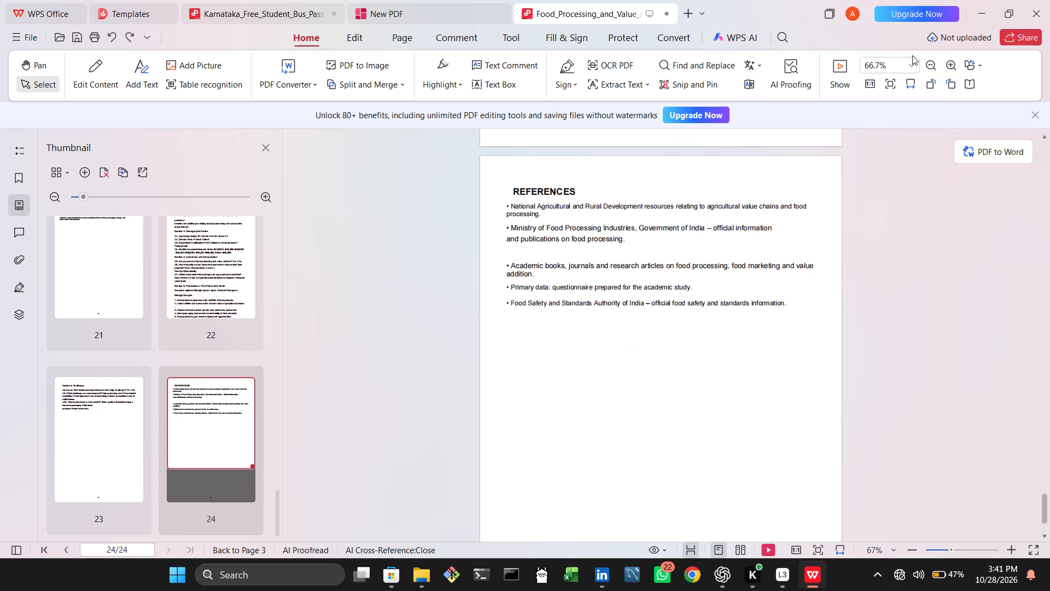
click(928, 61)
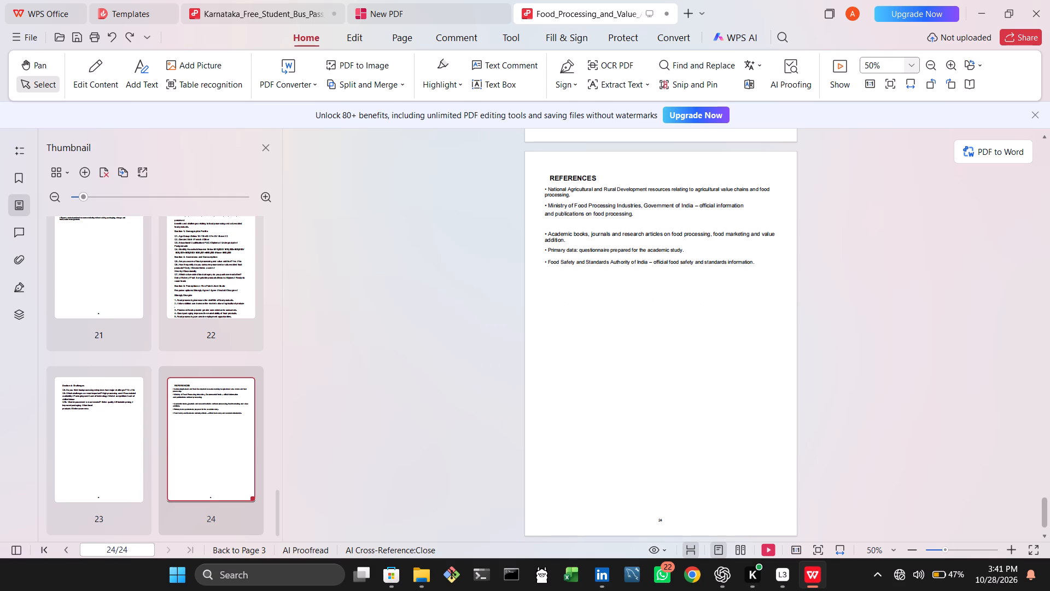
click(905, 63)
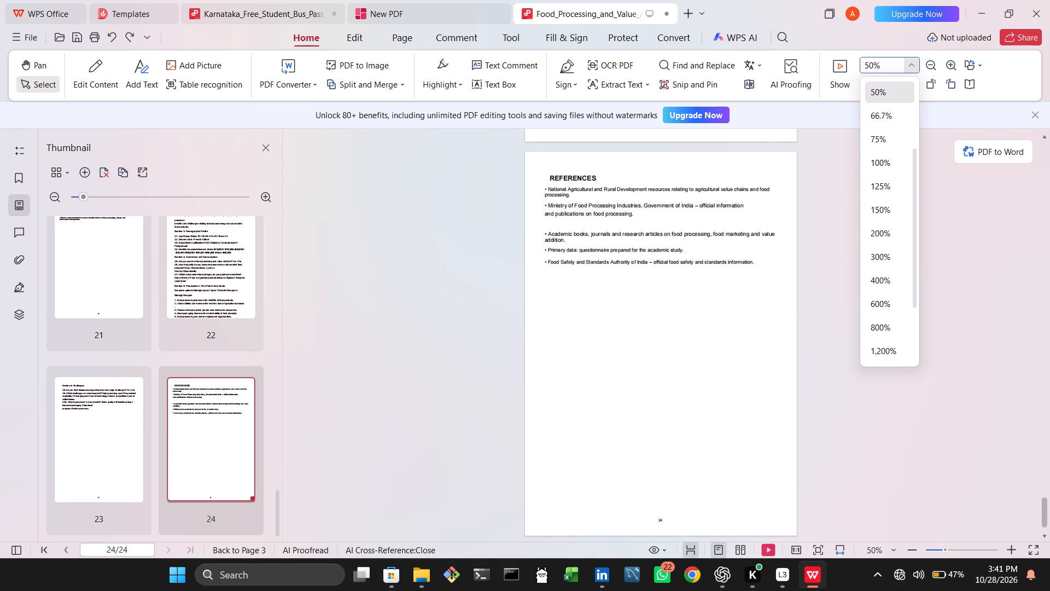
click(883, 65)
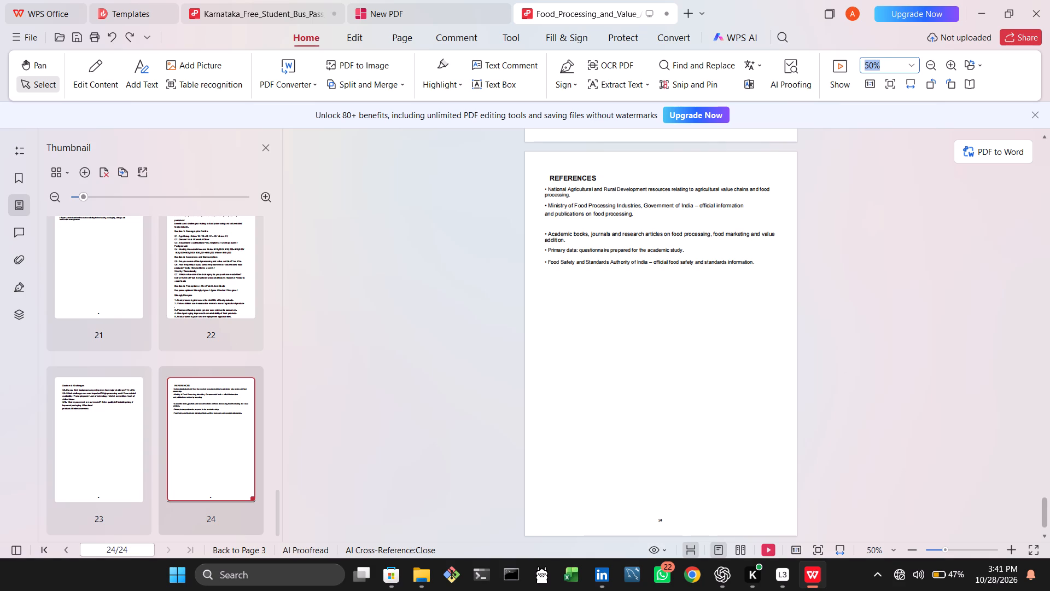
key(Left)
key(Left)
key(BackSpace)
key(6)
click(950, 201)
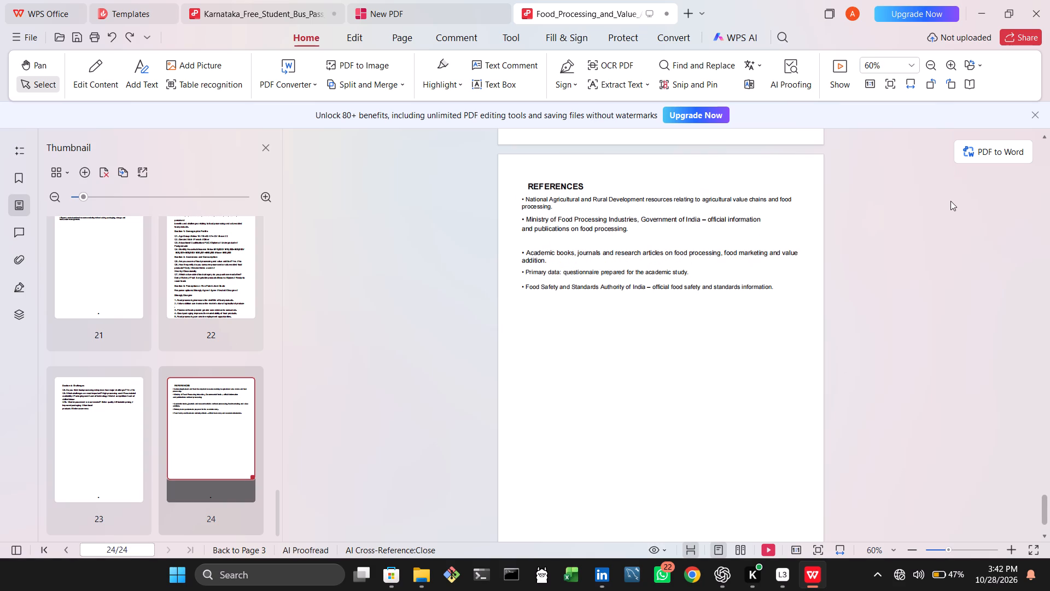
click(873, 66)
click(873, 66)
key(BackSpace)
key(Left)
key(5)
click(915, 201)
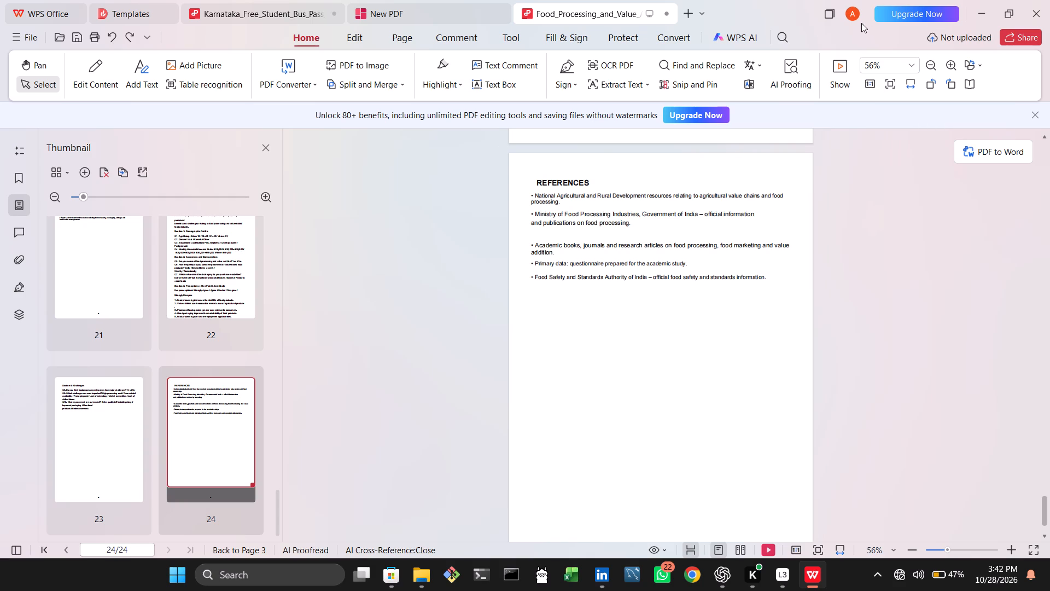
Set the page zoom to 52% and frame the whole References page.
click(870, 61)
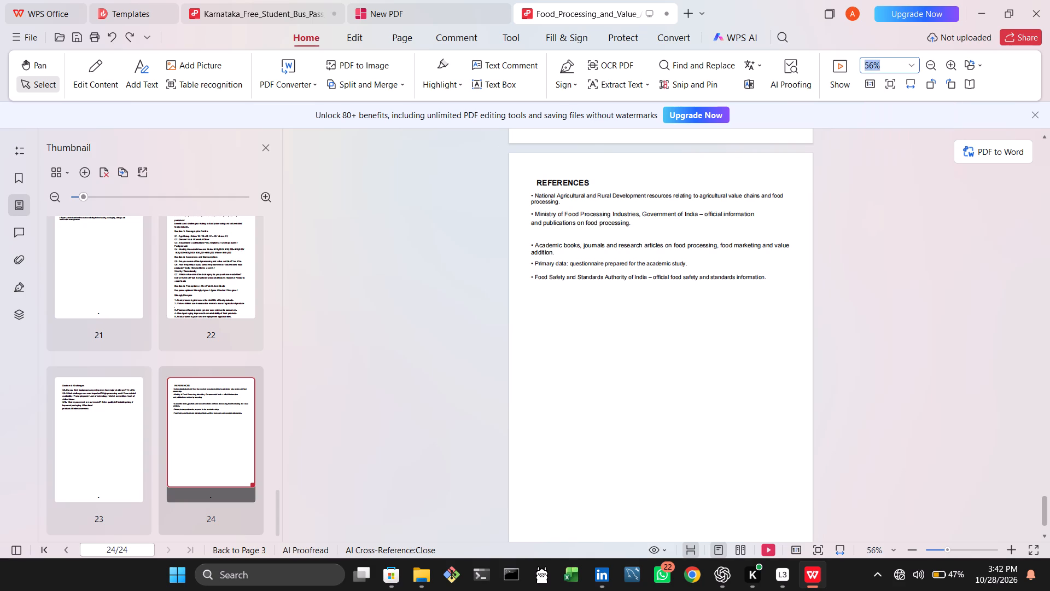
click(870, 61)
key(Right)
key(BackSpace)
key(BackSpace)
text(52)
click(894, 177)
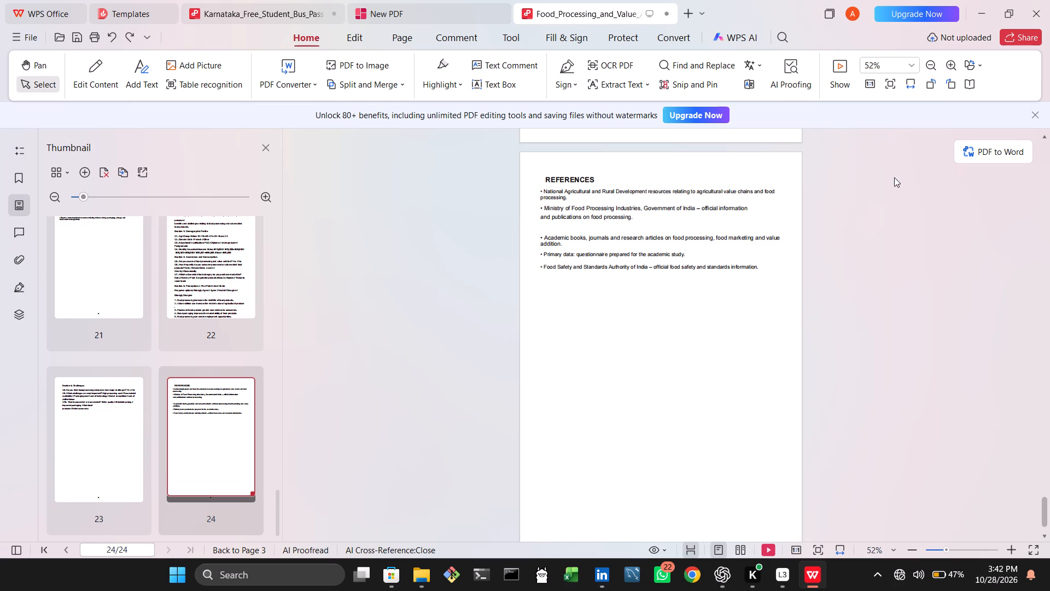
click(928, 200)
scroll(752, 216, left, 3)
drag(249, 496, 249, 498)
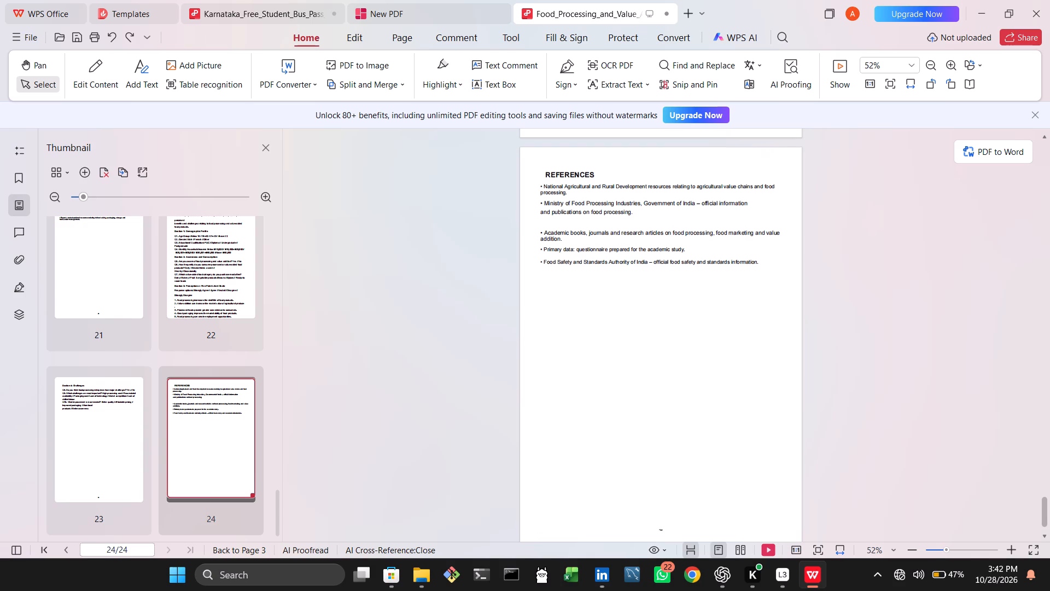
drag(249, 498, 249, 501)
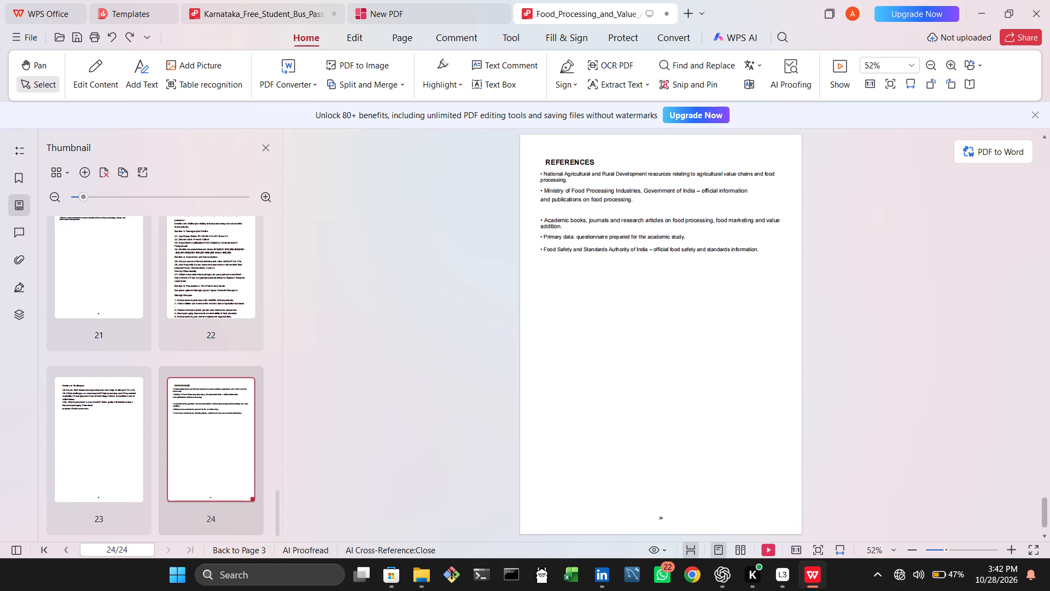
click(249, 501)
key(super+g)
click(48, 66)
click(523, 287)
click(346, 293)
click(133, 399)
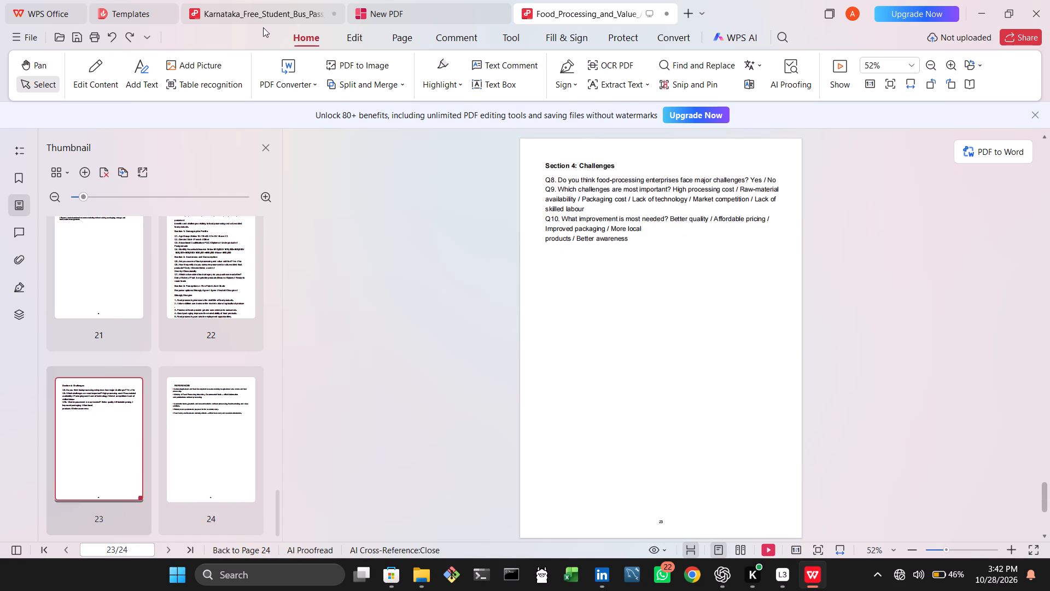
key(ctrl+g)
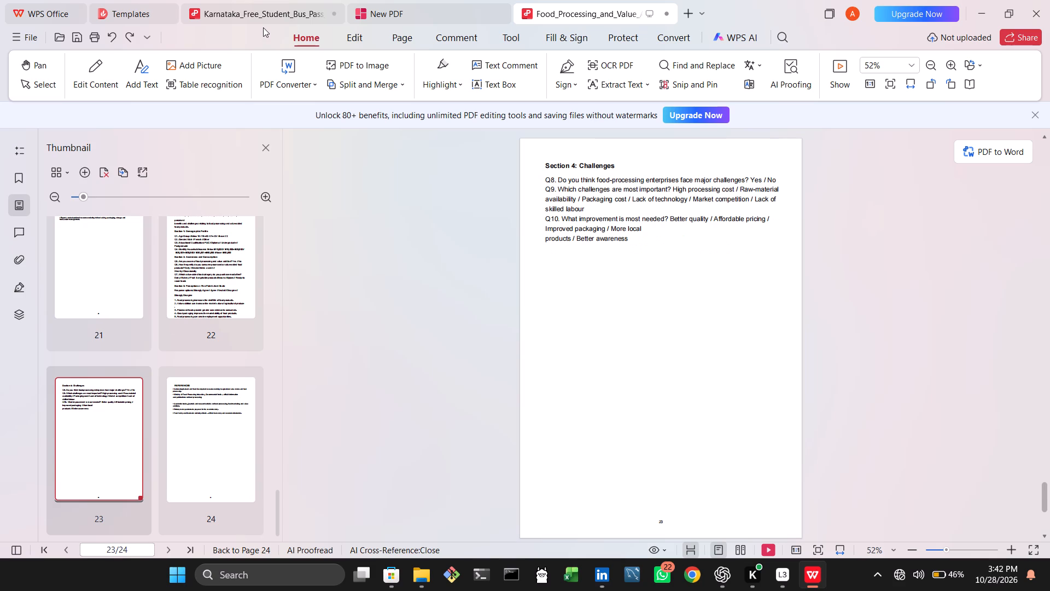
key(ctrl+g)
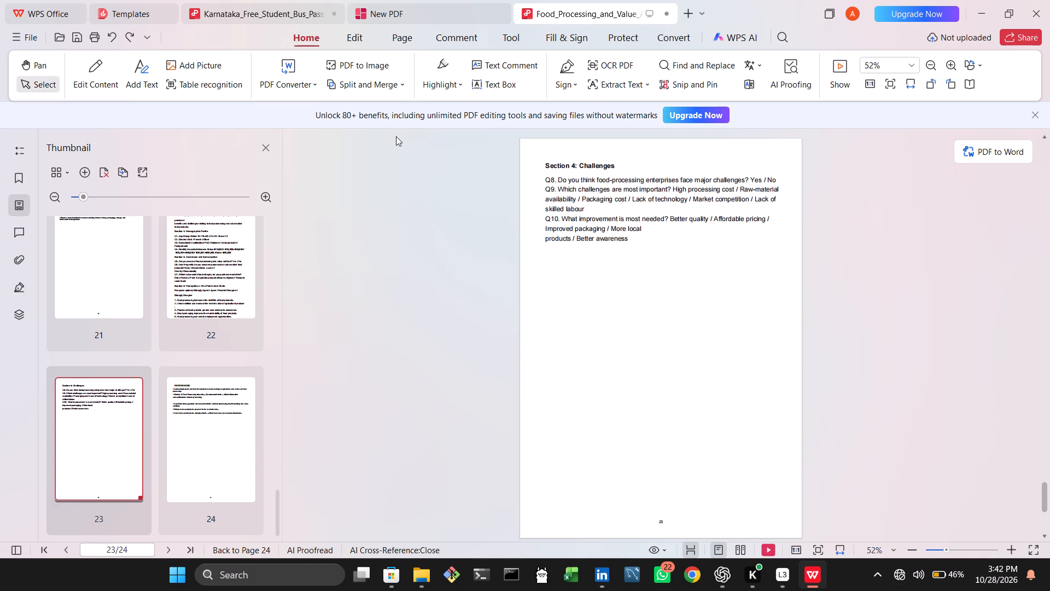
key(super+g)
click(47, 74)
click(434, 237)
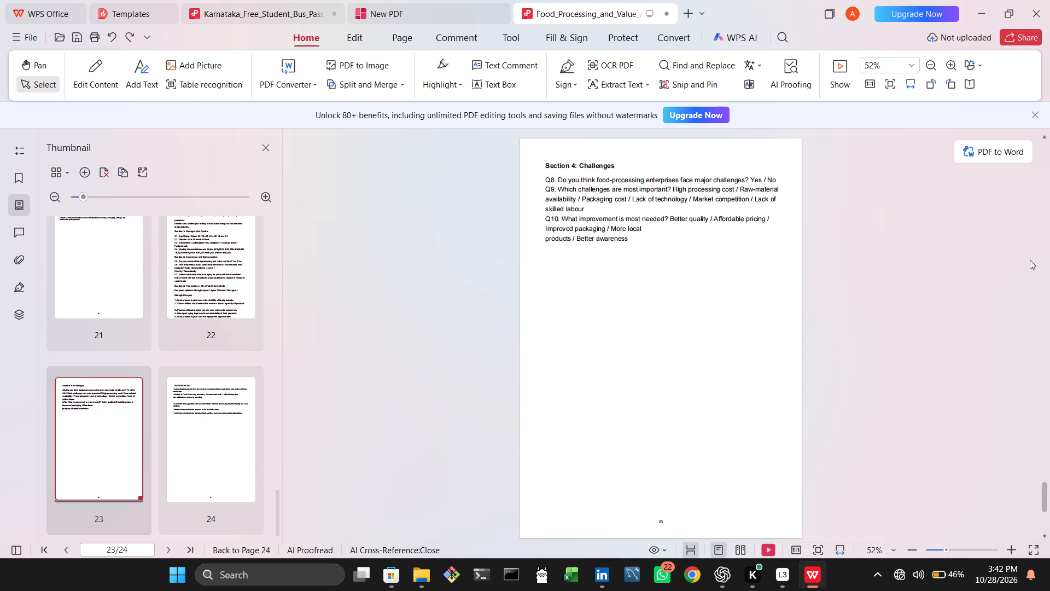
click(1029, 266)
Open the Annexure questionnaire page for content editing and set its whole main text block to font size 14.
drag(1048, 507, 1048, 497)
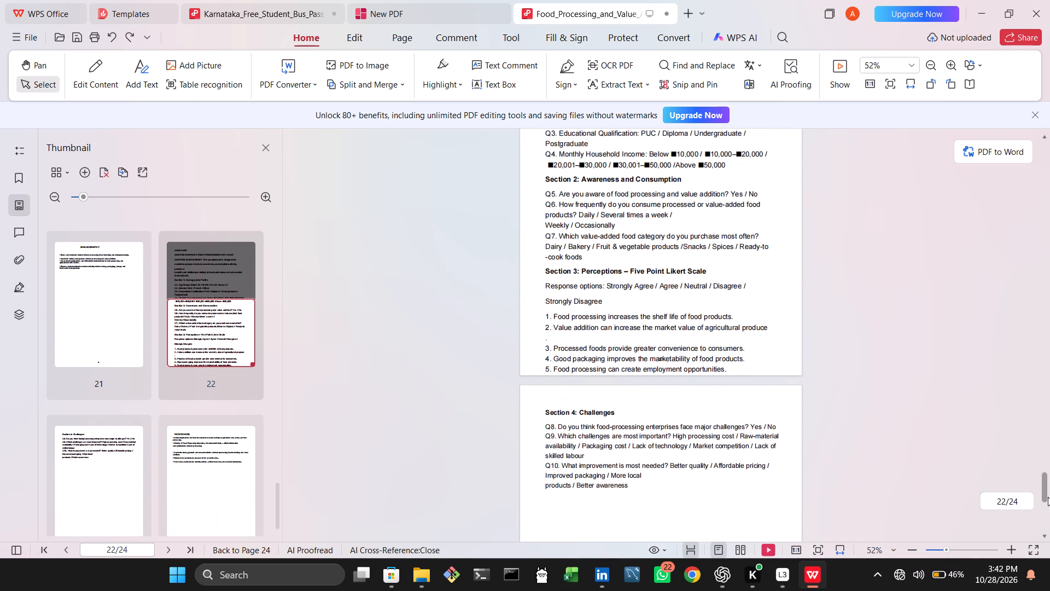
drag(1048, 497, 1048, 492)
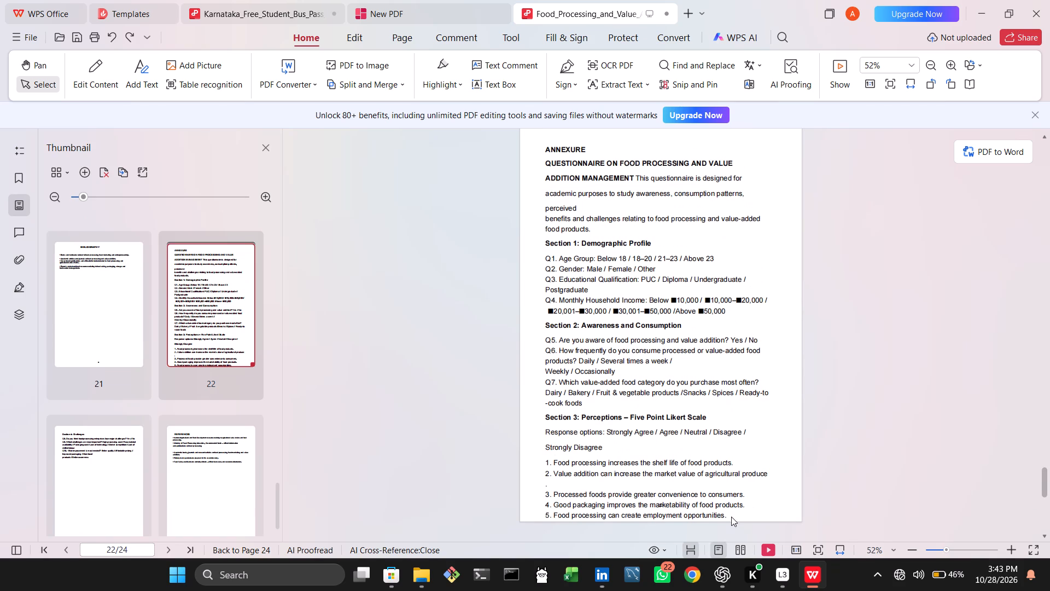
click(731, 514)
double_click(731, 509)
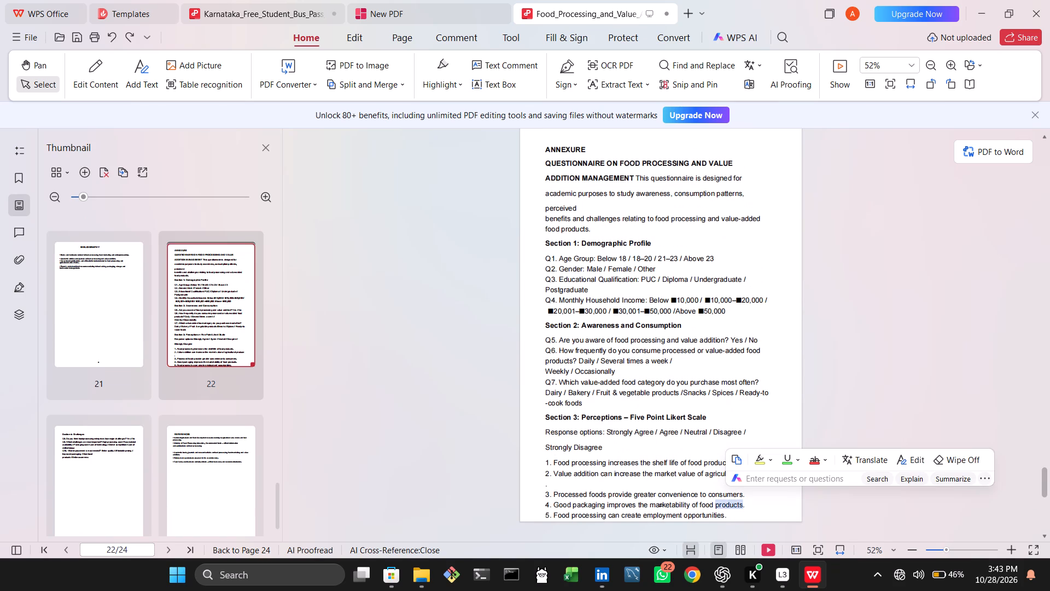
drag(727, 514, 612, 349)
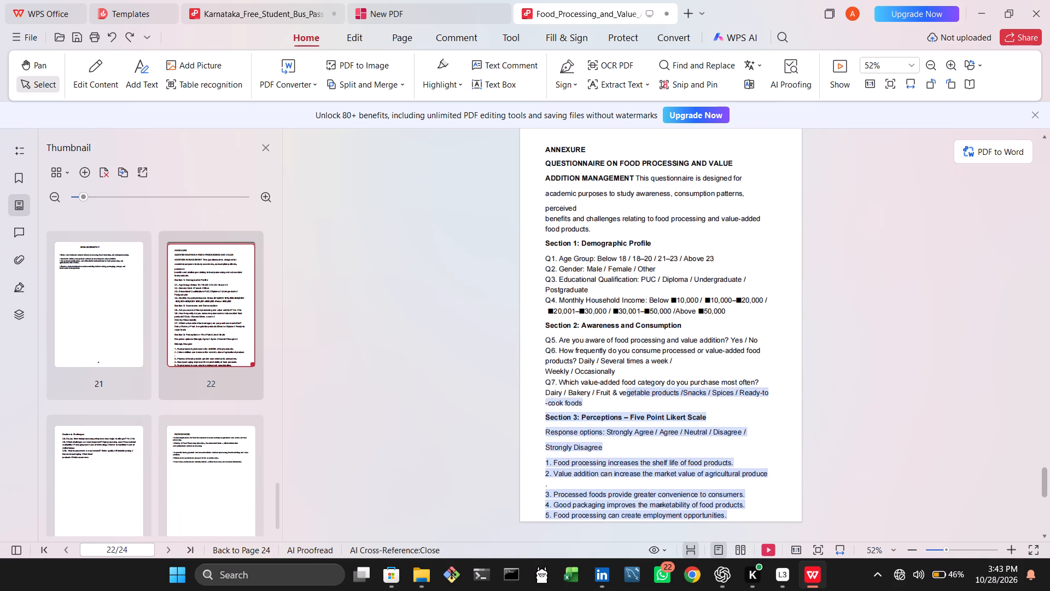
drag(612, 349, 549, 180)
click(94, 67)
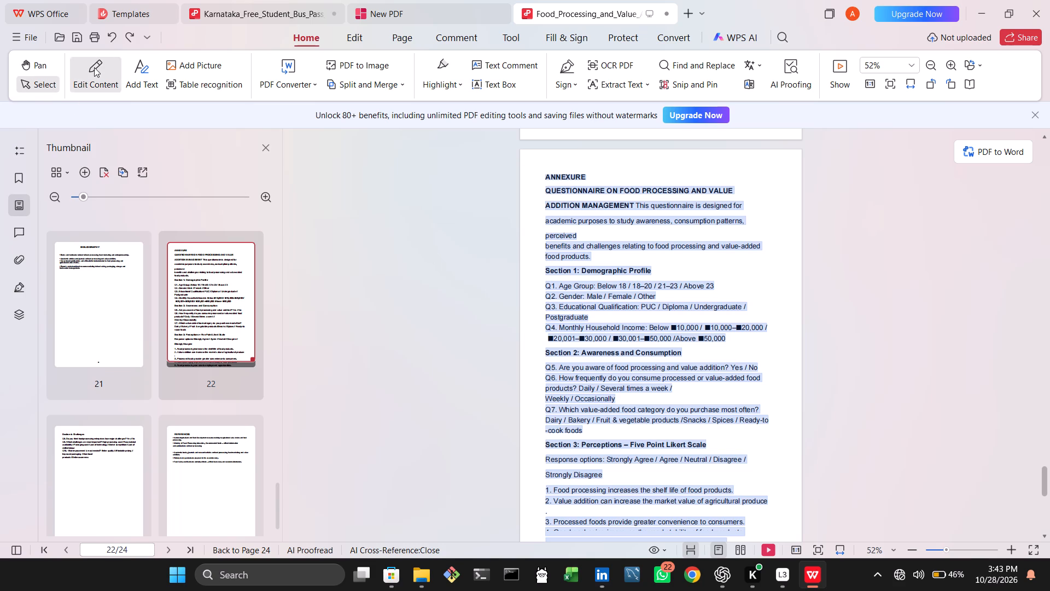
click(1046, 489)
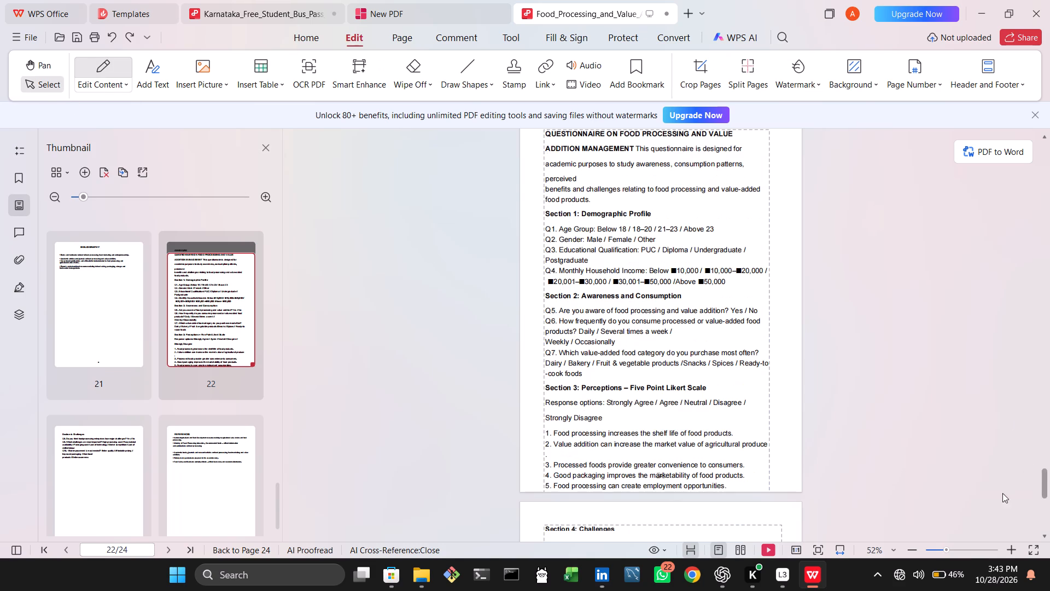
click(731, 484)
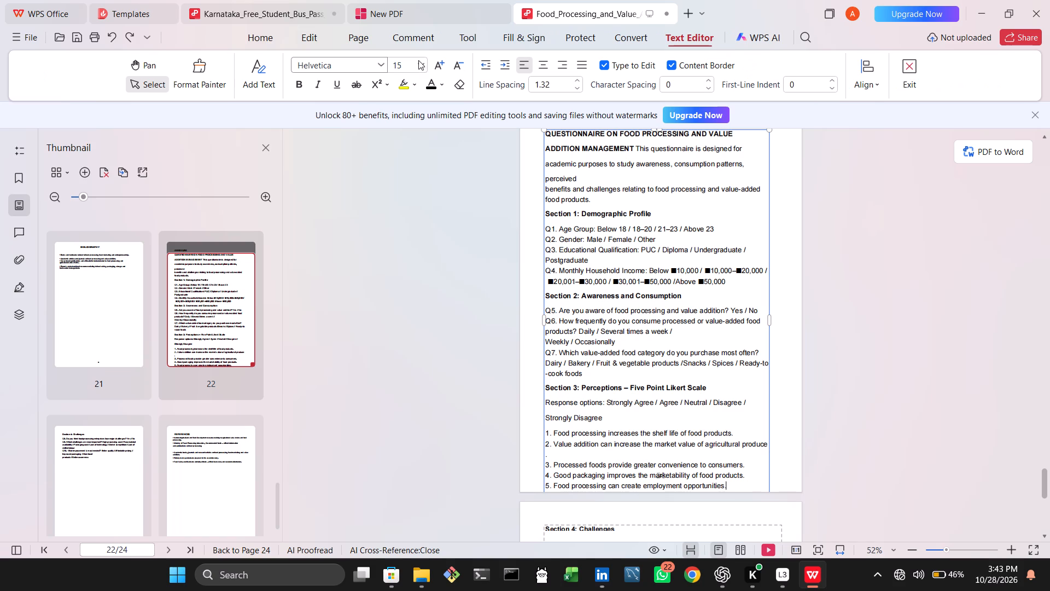
click(420, 61)
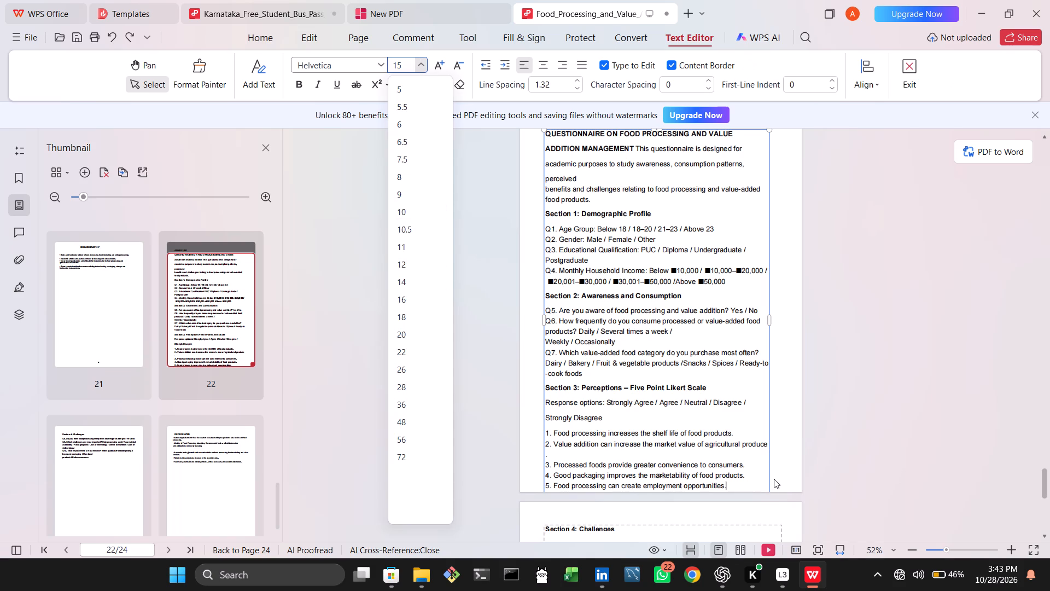
key(ctrl+a)
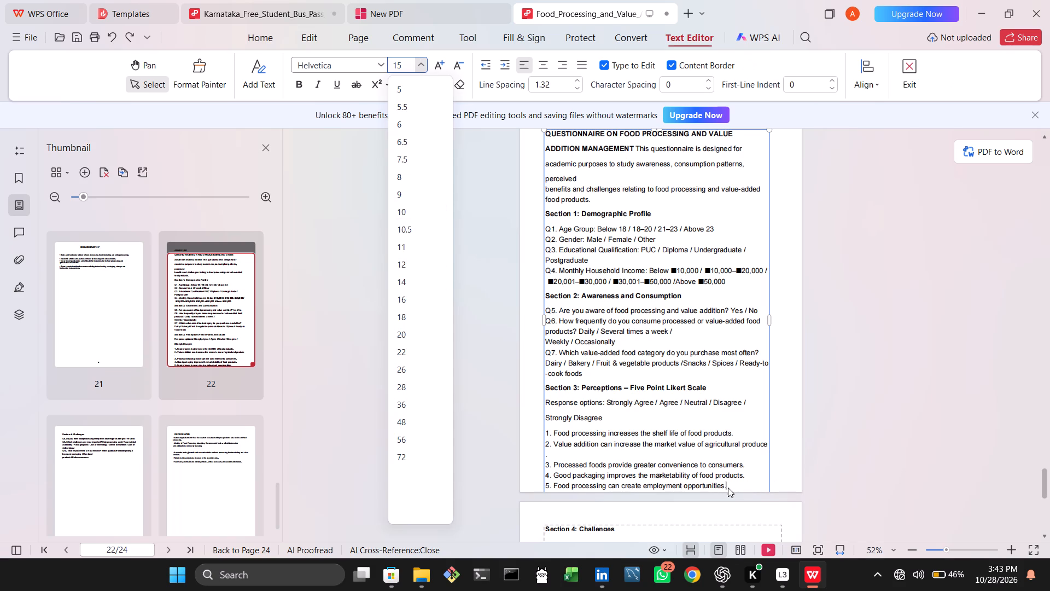
click(730, 484)
key(ctrl+a)
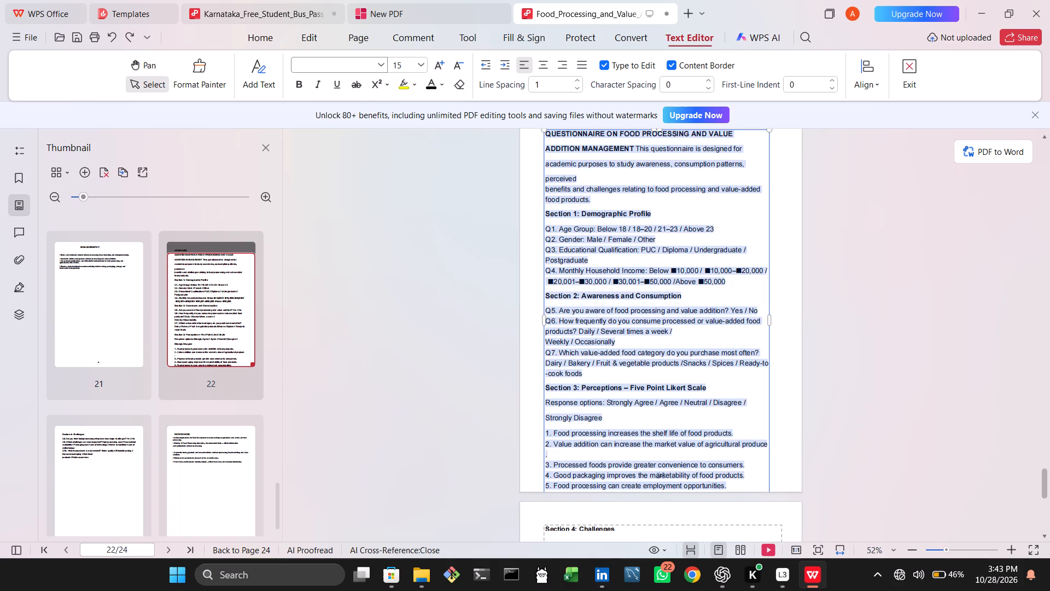
click(425, 63)
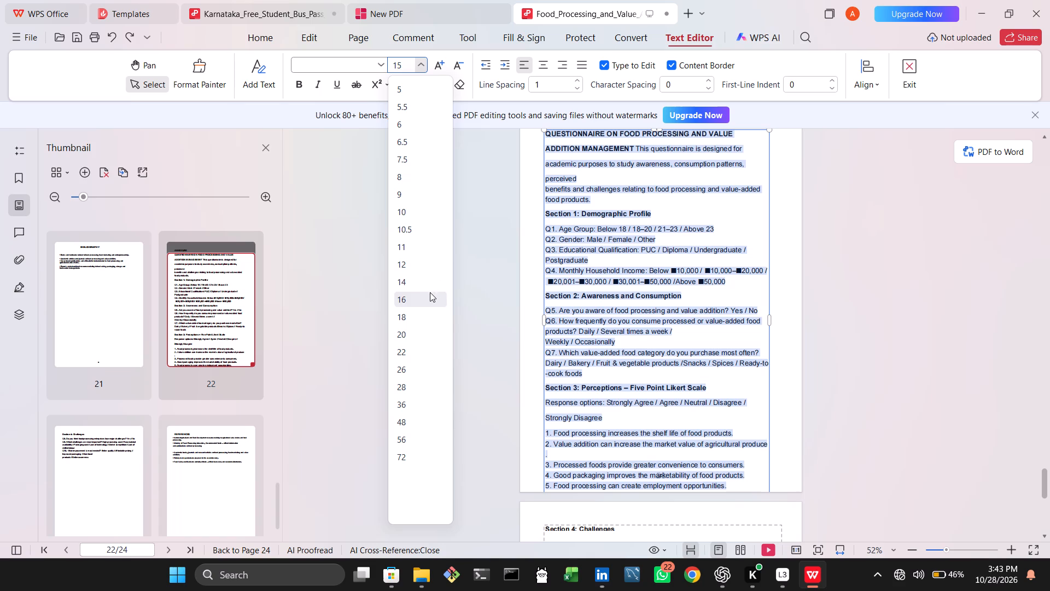
click(422, 265)
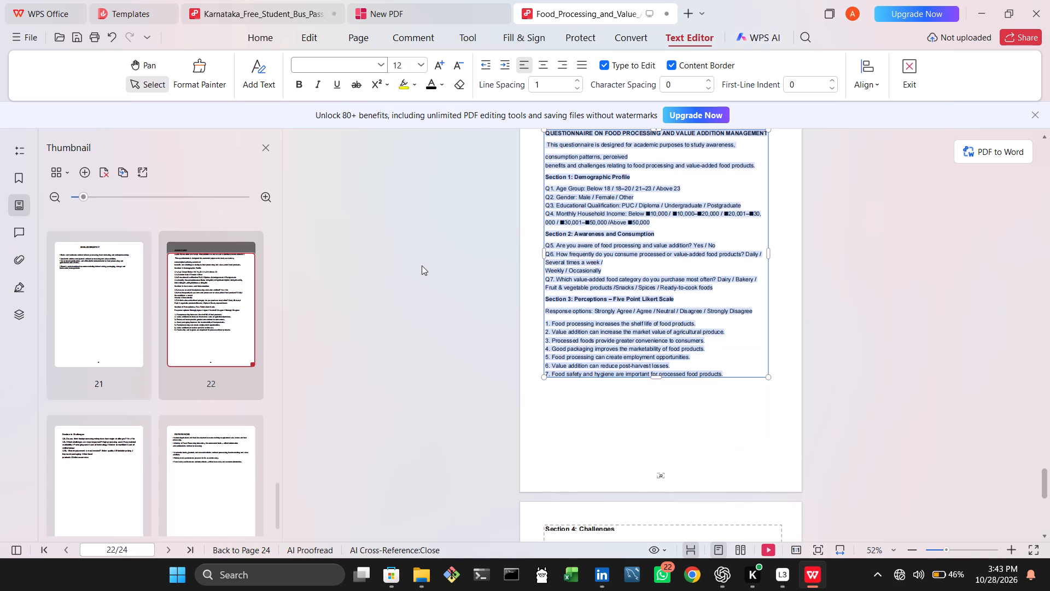
click(418, 69)
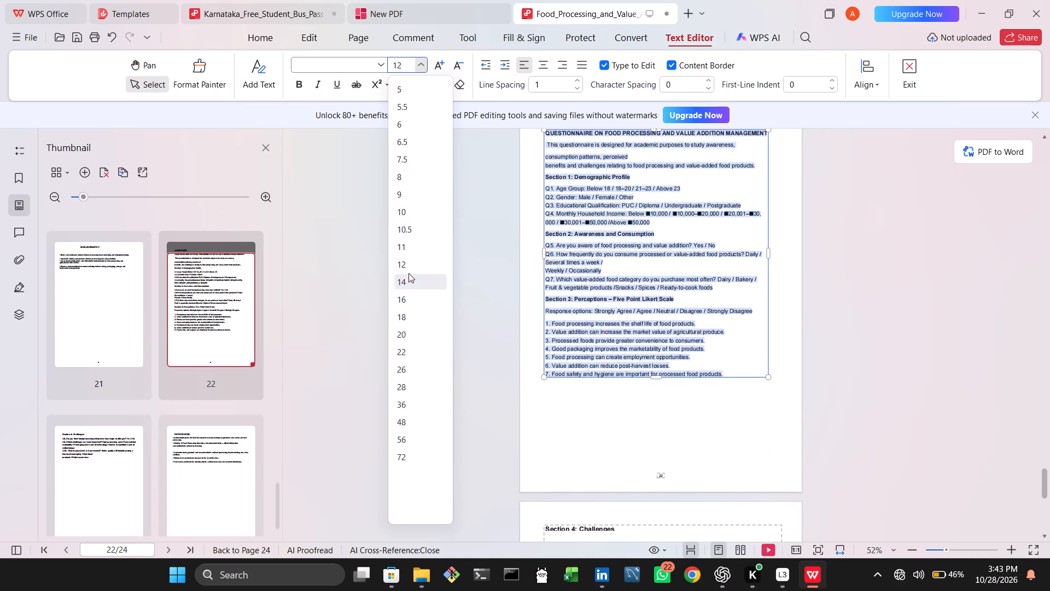
click(437, 66)
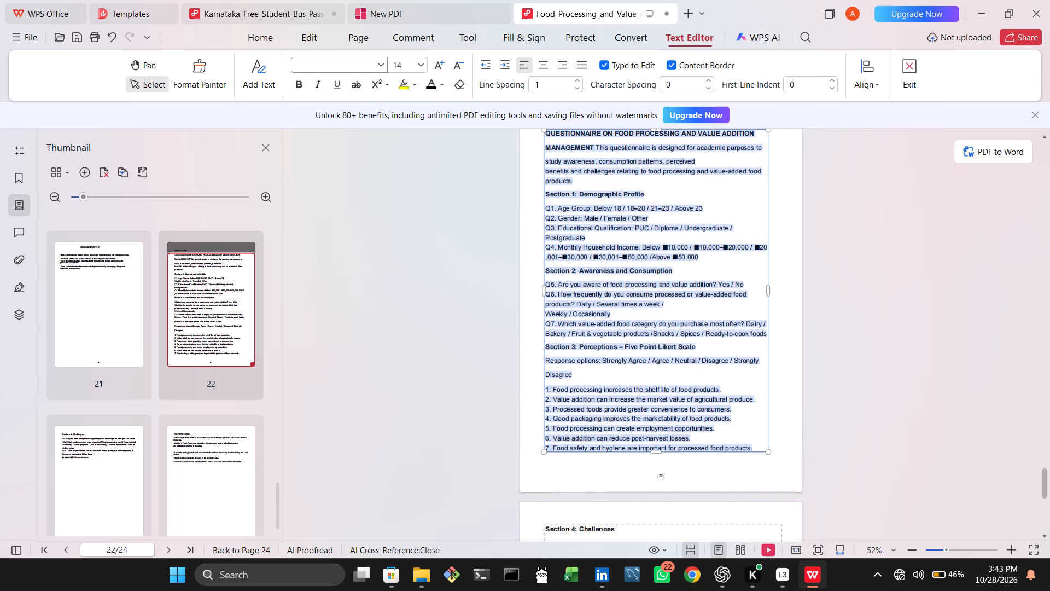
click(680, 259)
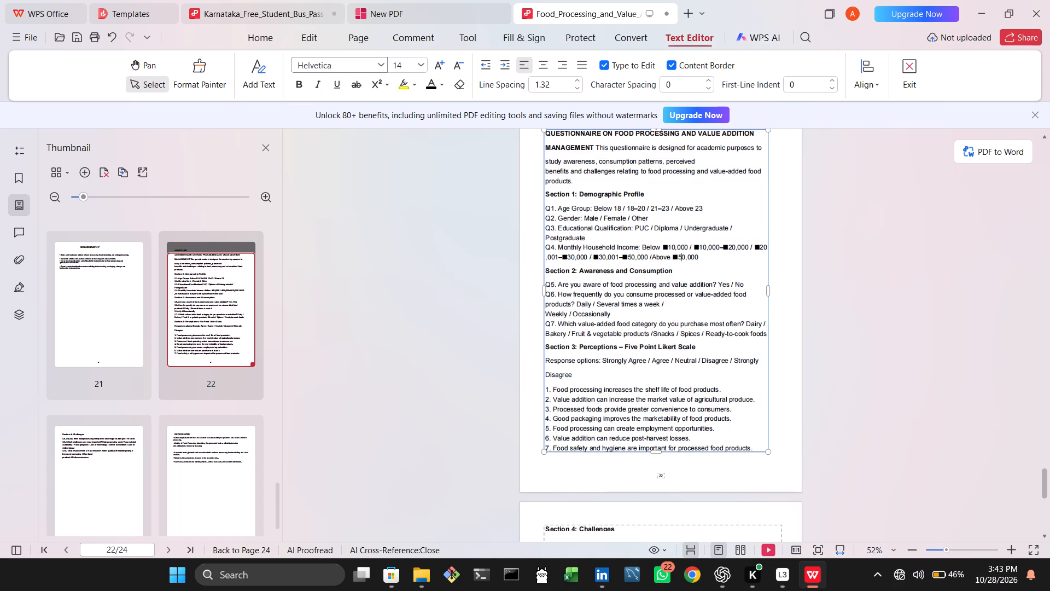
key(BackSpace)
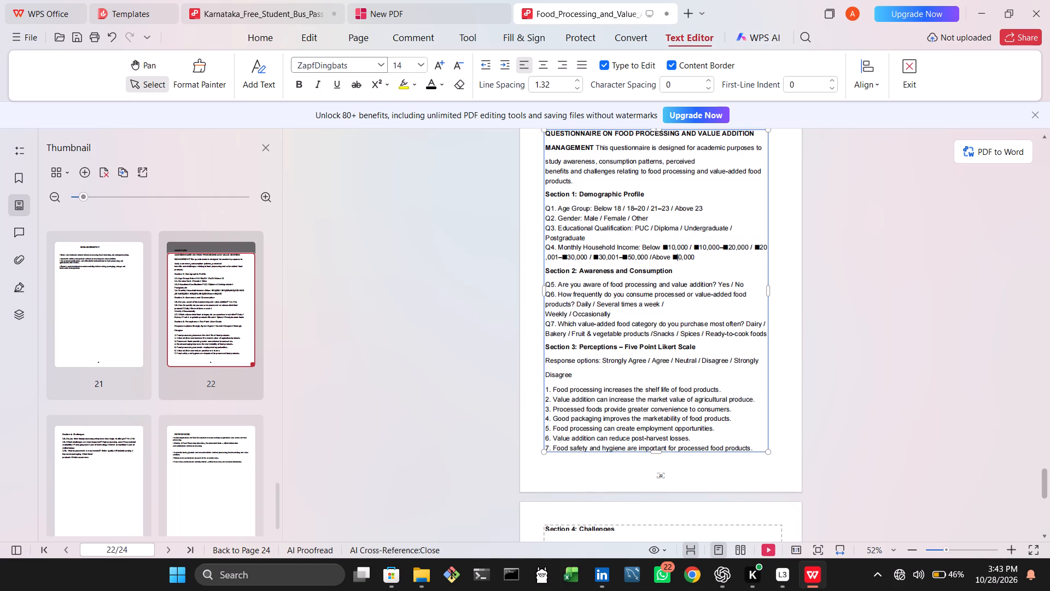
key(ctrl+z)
Delete the black squares from the Q4 income options Above 50,000, 30,001–50,000 and 20,001–30,000.
click(680, 259)
key(Left)
key(BackSpace)
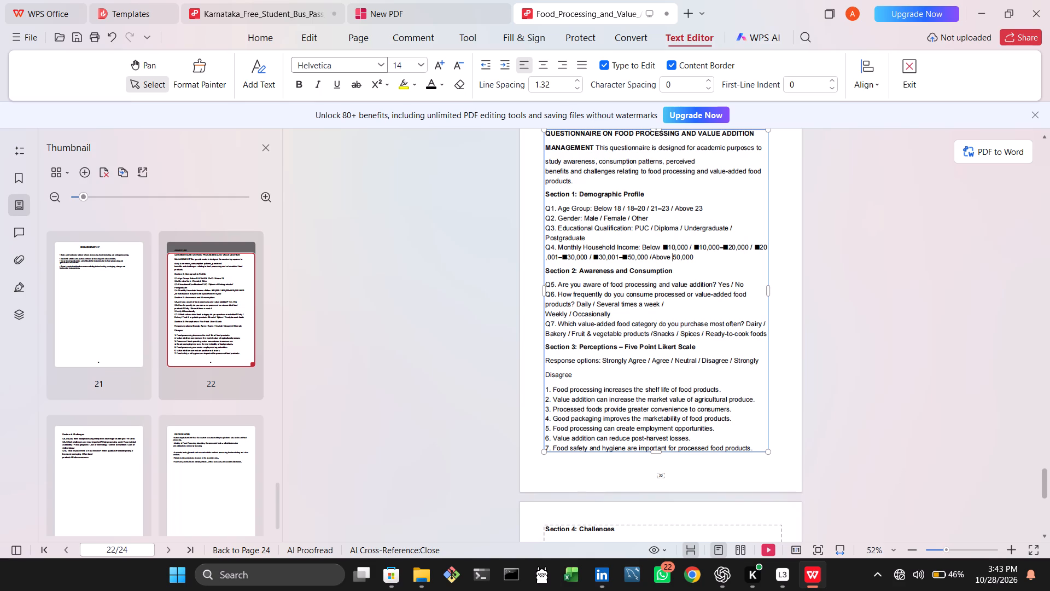
click(627, 258)
key(BackSpace)
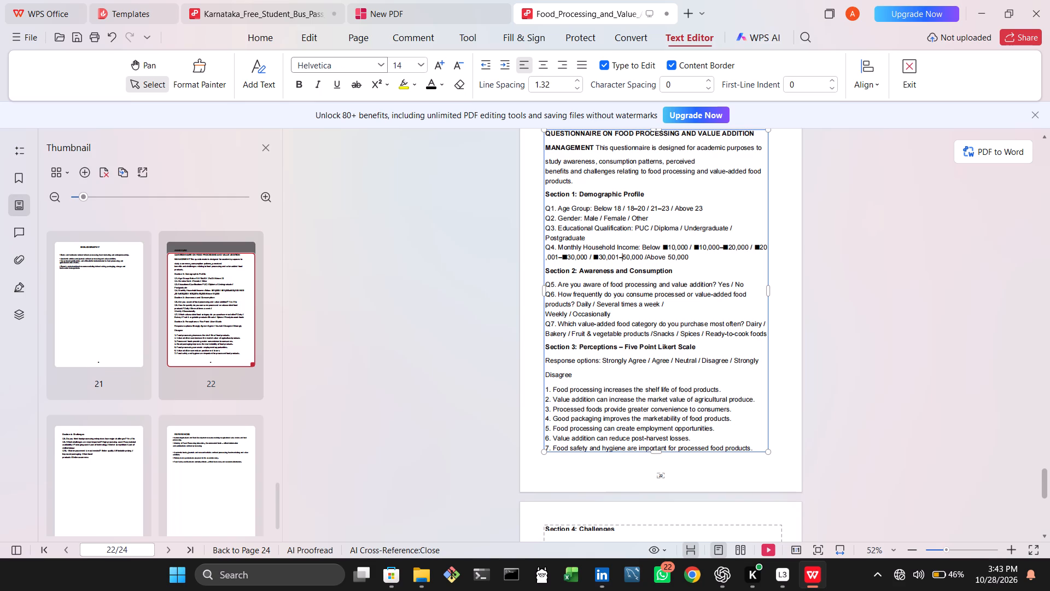
click(602, 255)
key(Left)
key(BackSpace)
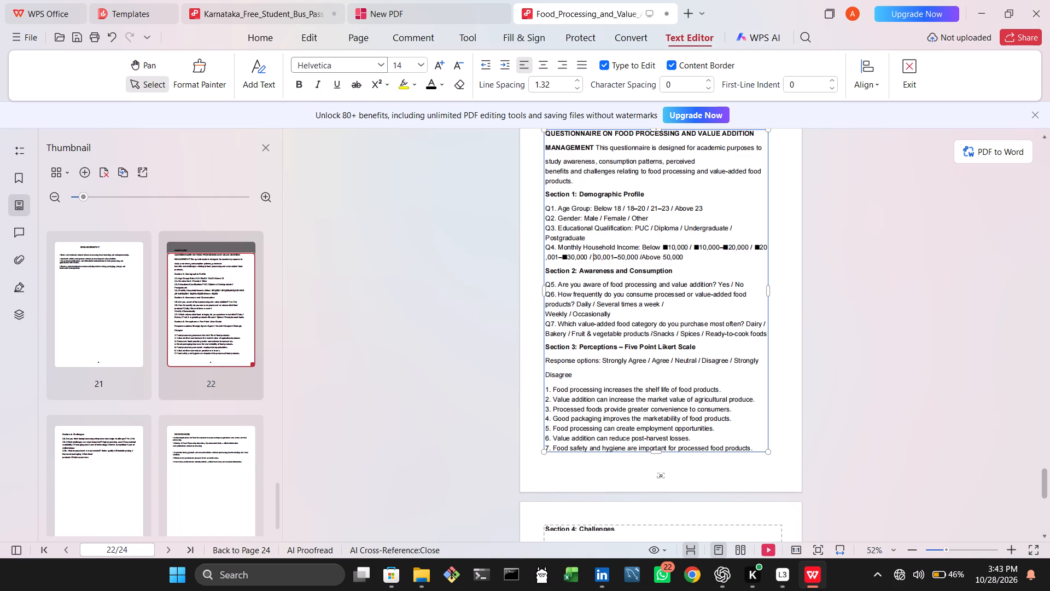
click(569, 256)
key(Left)
key(BackSpace)
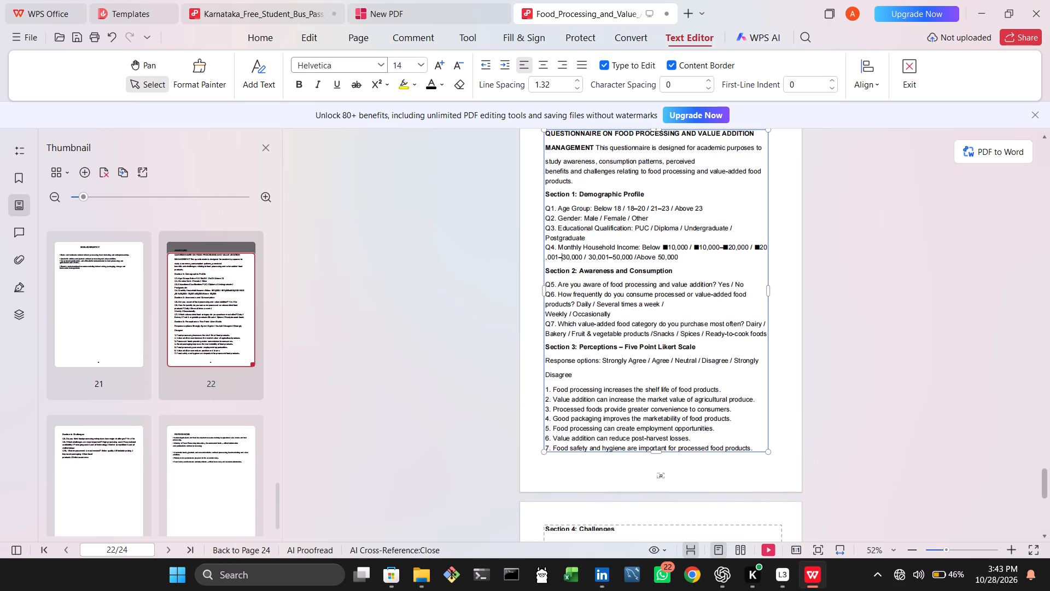
click(761, 250)
key(BackSpace)
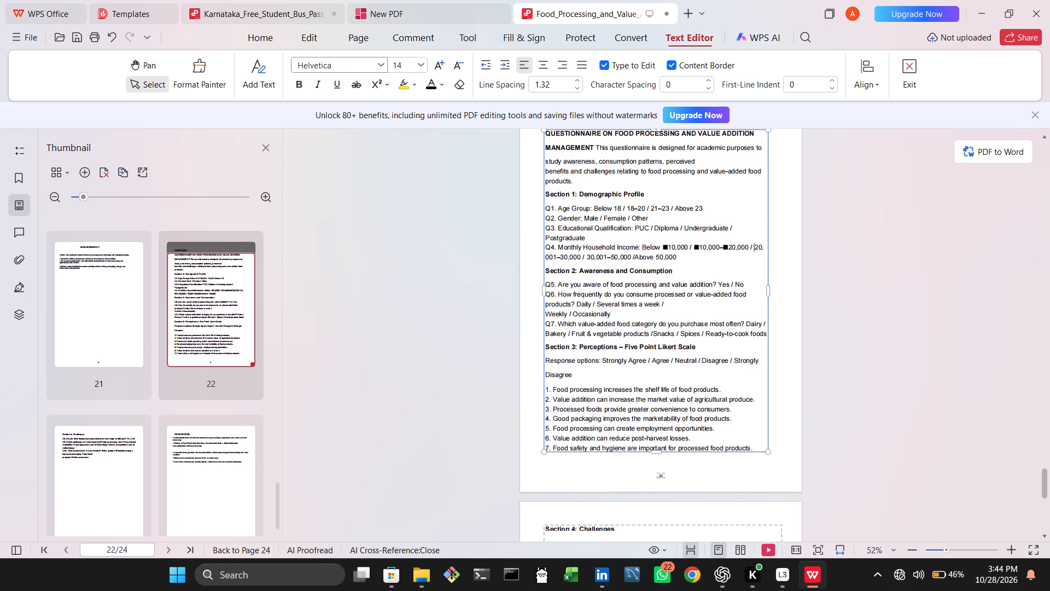
Delete the black squares from the remaining Q4 income options, 10,000–20,000 and Below 10,000.
click(732, 247)
key(Left)
key(BackSpace)
key(Left)
key(Left)
key(Left)
key(Left)
key(Left)
key(Left)
key(Left)
key(BackSpace)
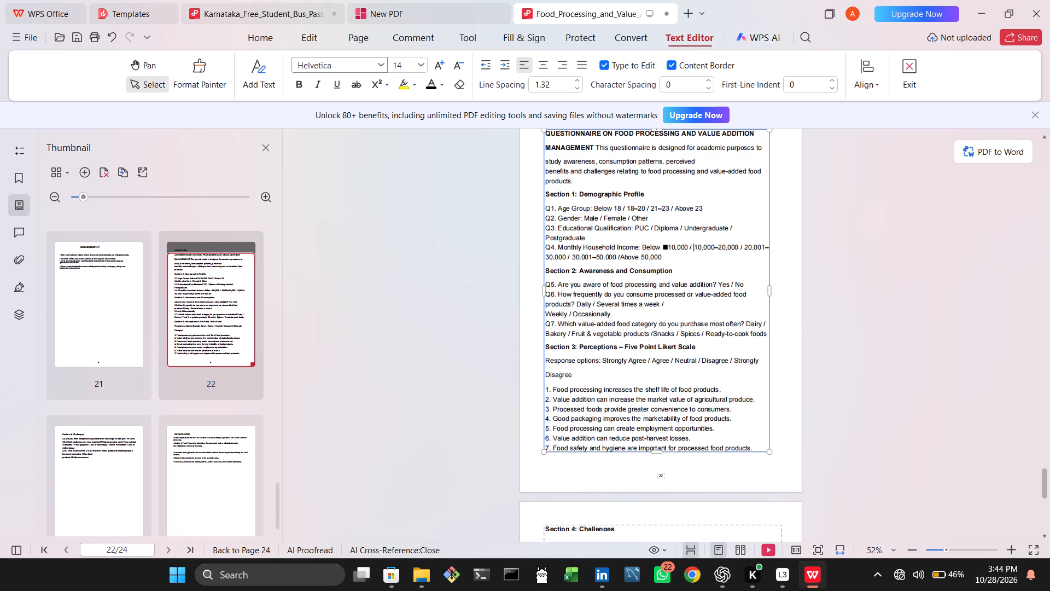
click(670, 248)
key(Left)
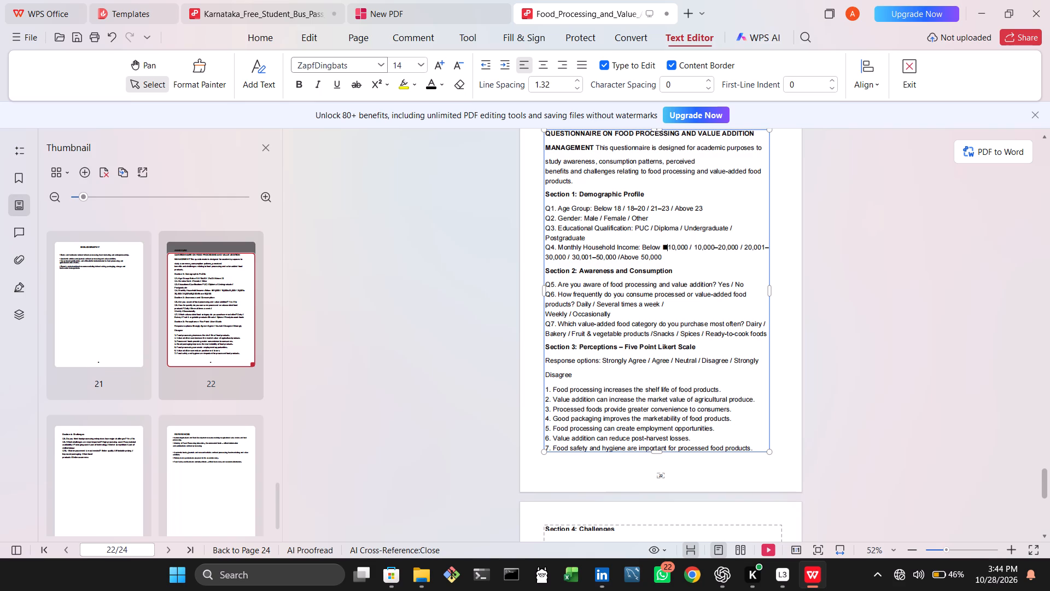
key(BackSpace)
click(670, 248)
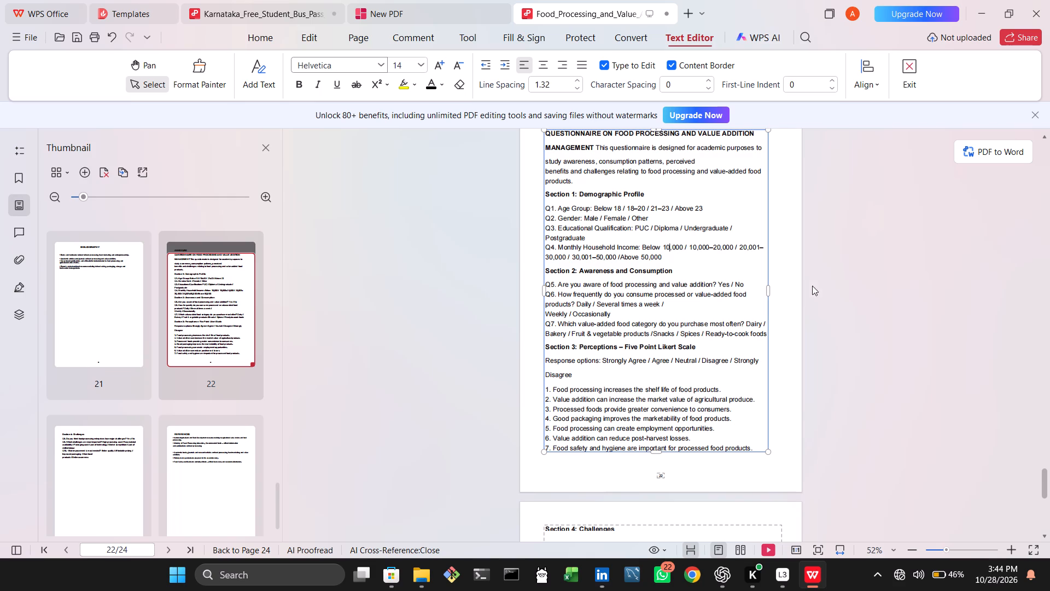
Reposition the ANNEXURE heading slightly higher above the questionnaire text on page 22.
drag(1044, 479, 1045, 468)
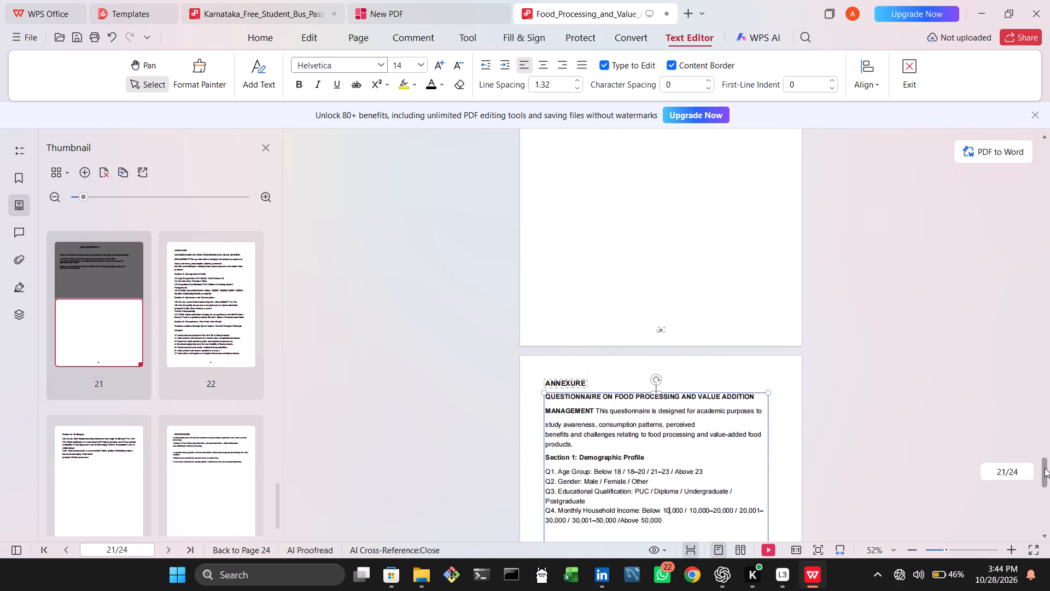
drag(1045, 468, 1045, 470)
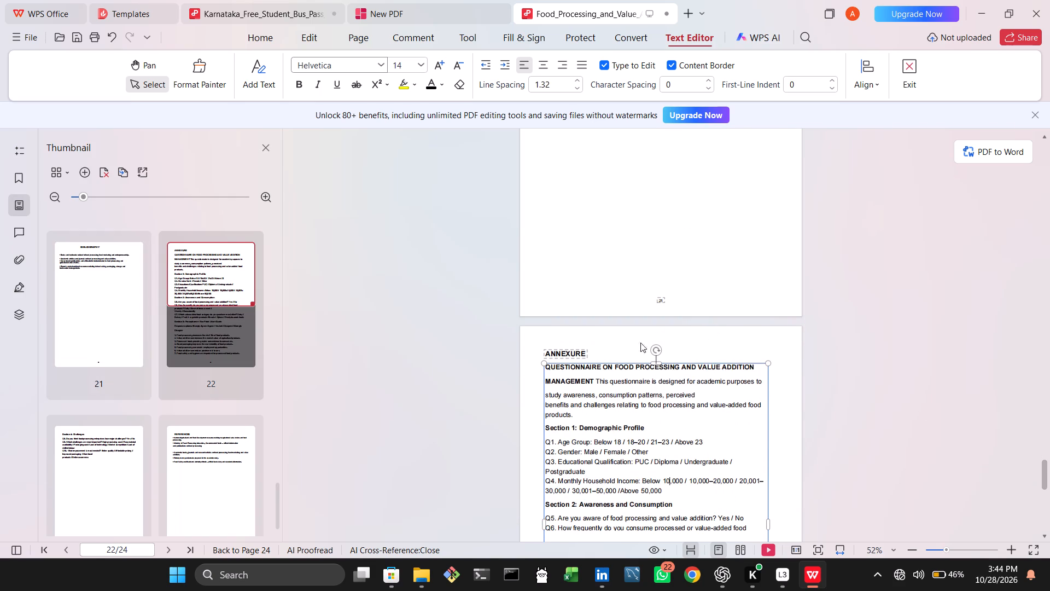
drag(574, 352, 639, 360)
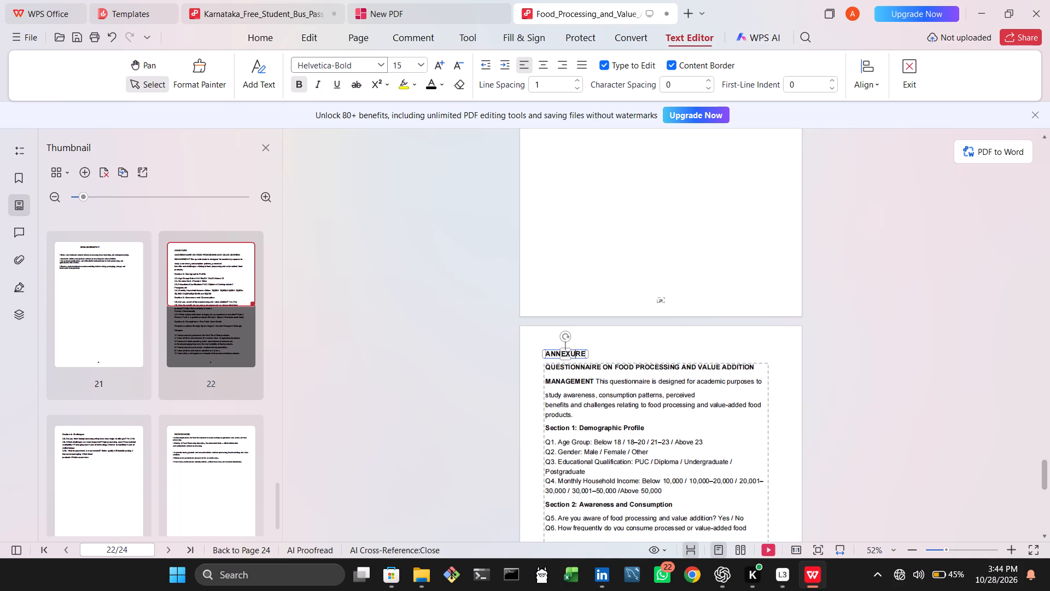
drag(564, 359, 602, 358)
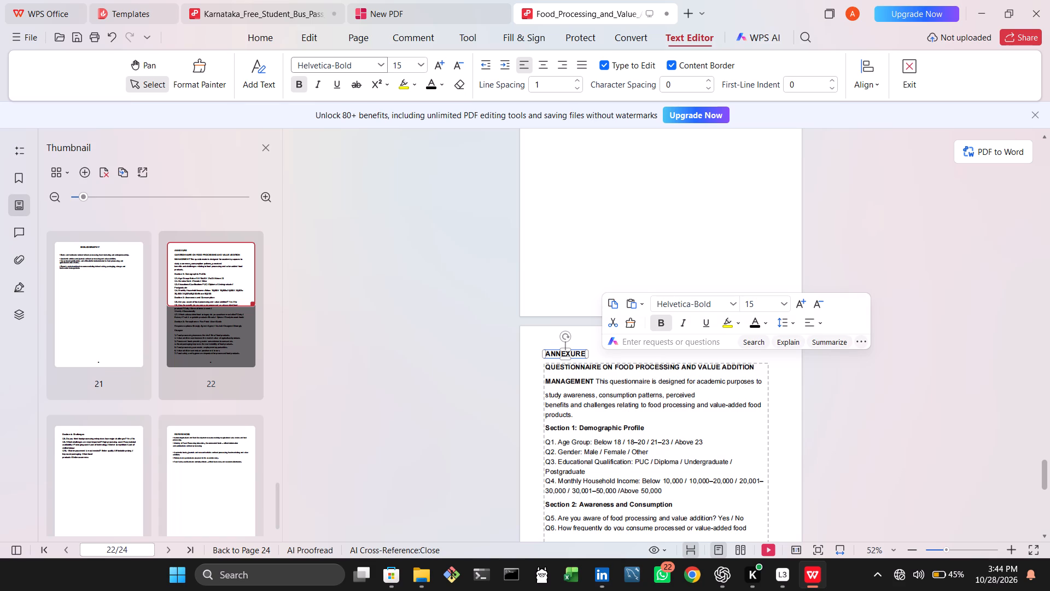
drag(569, 348, 656, 333)
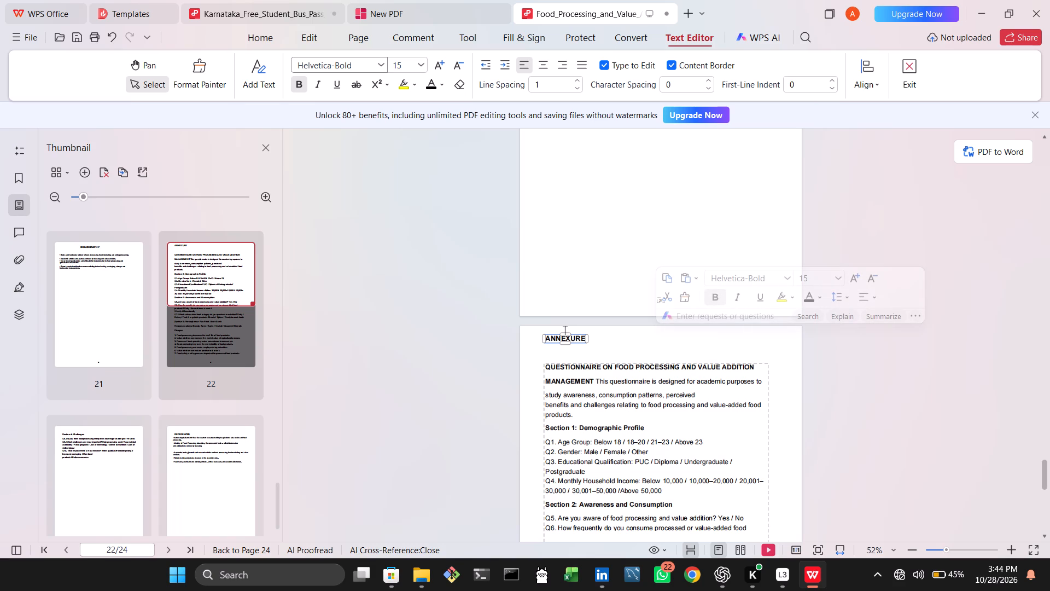
drag(585, 337, 650, 356)
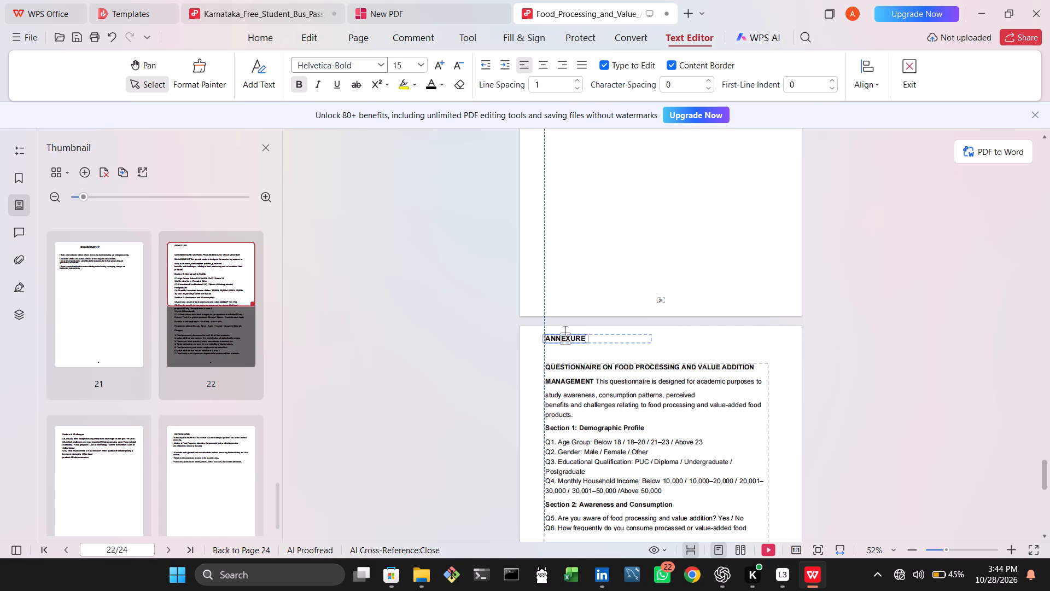
drag(650, 356, 651, 356)
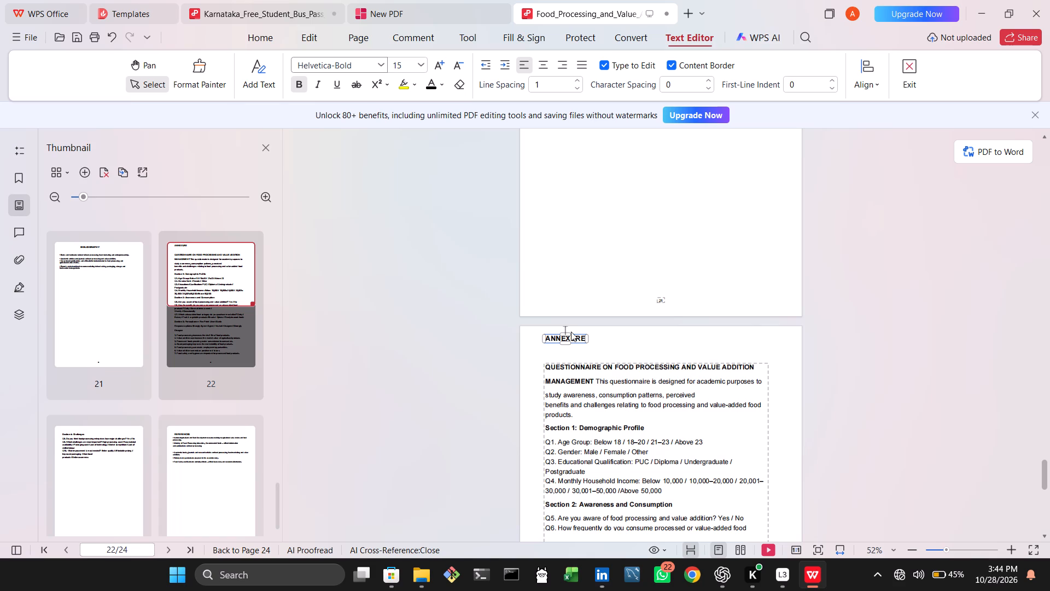
drag(566, 334, 640, 340)
Enlarge the ANNEXURE heading to font size 22 and shift it slightly up from the questionnaire text.
click(588, 344)
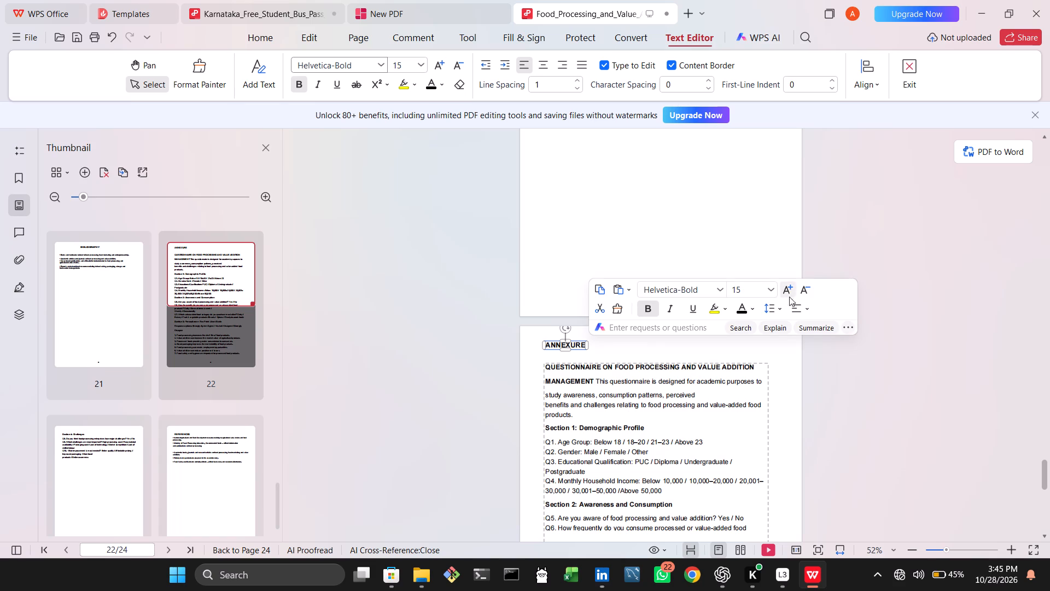
triple_click(788, 294)
click(788, 294)
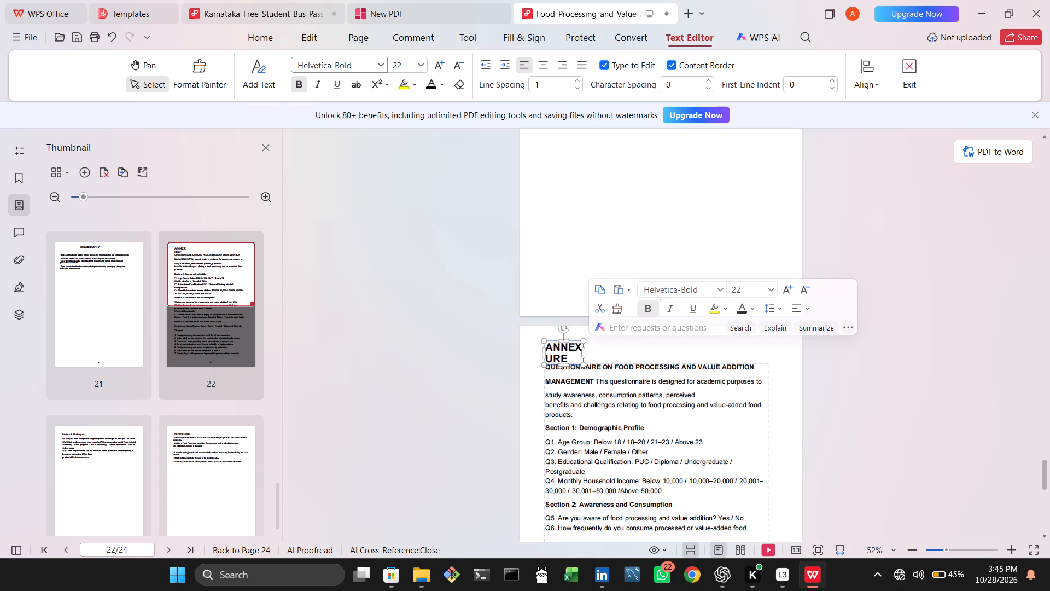
drag(564, 340, 633, 335)
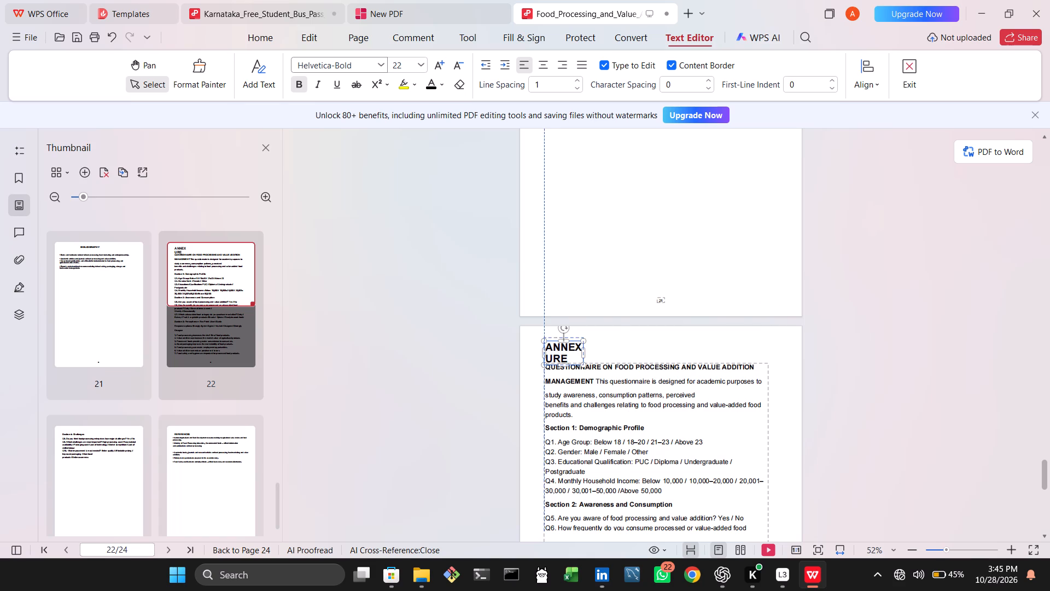
drag(633, 335, 614, 323)
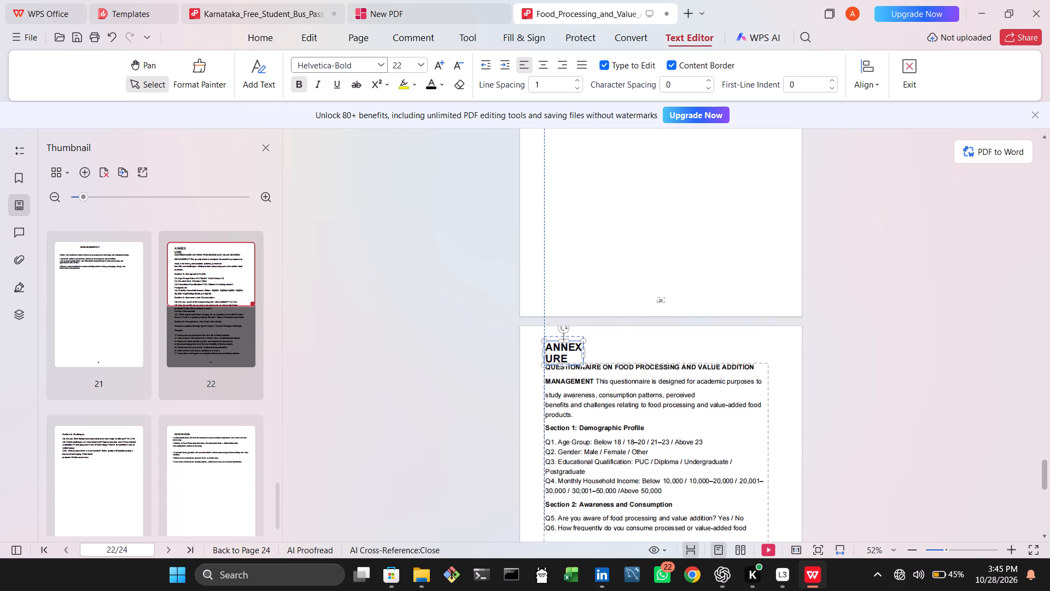
click(564, 335)
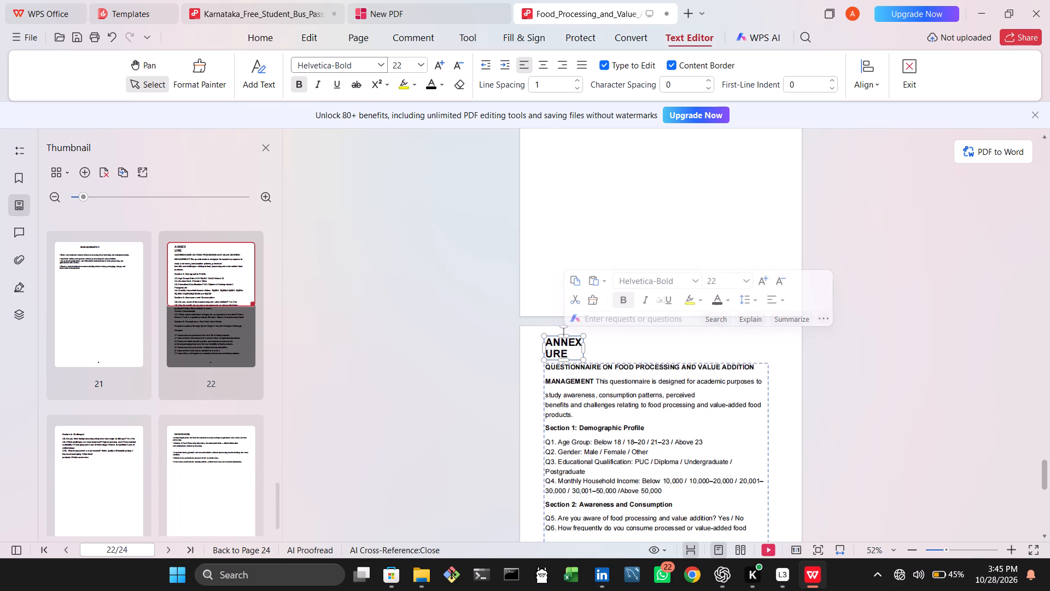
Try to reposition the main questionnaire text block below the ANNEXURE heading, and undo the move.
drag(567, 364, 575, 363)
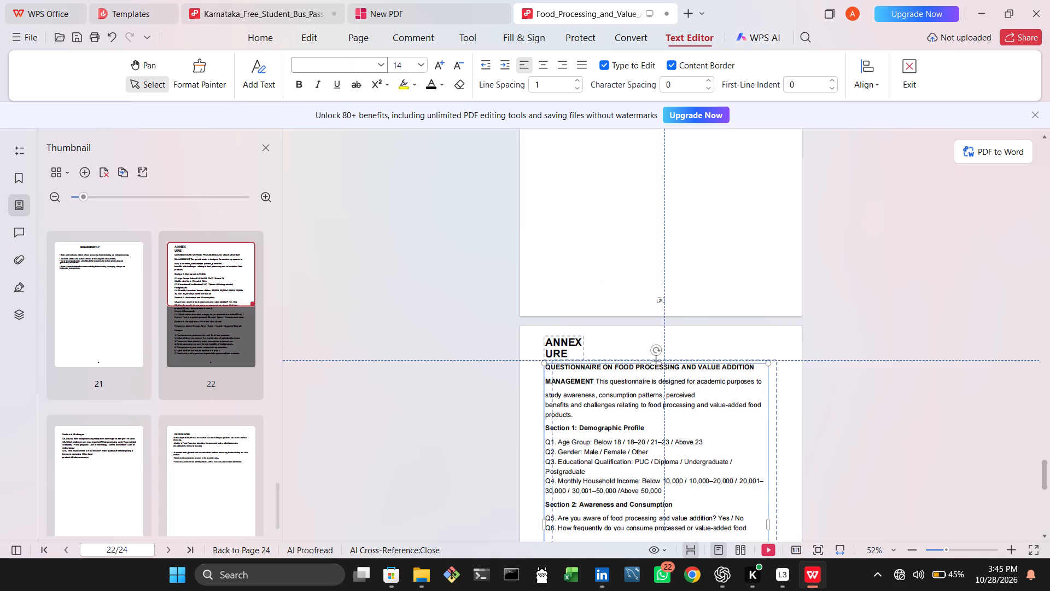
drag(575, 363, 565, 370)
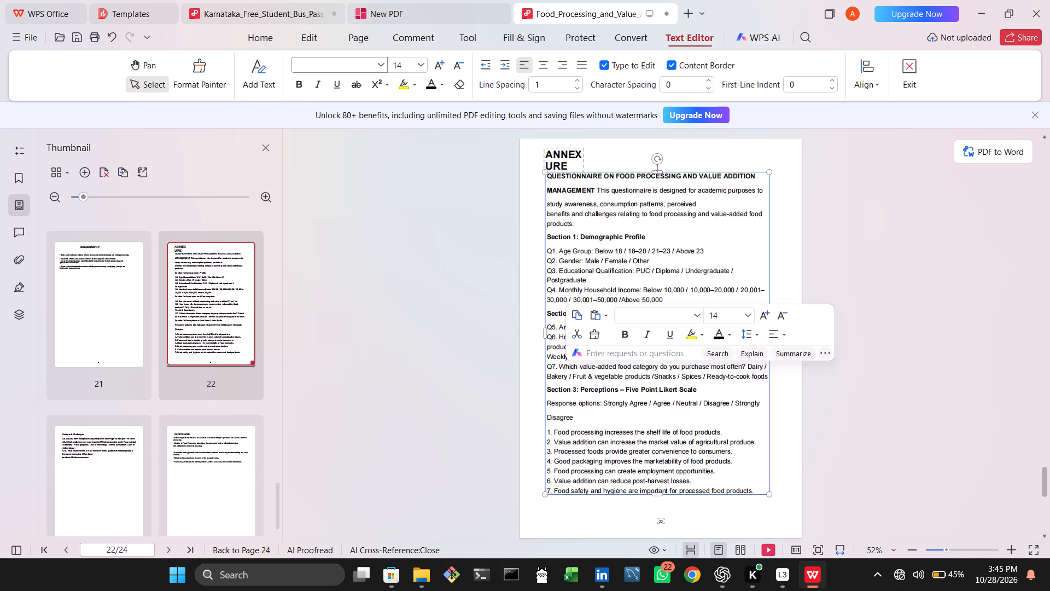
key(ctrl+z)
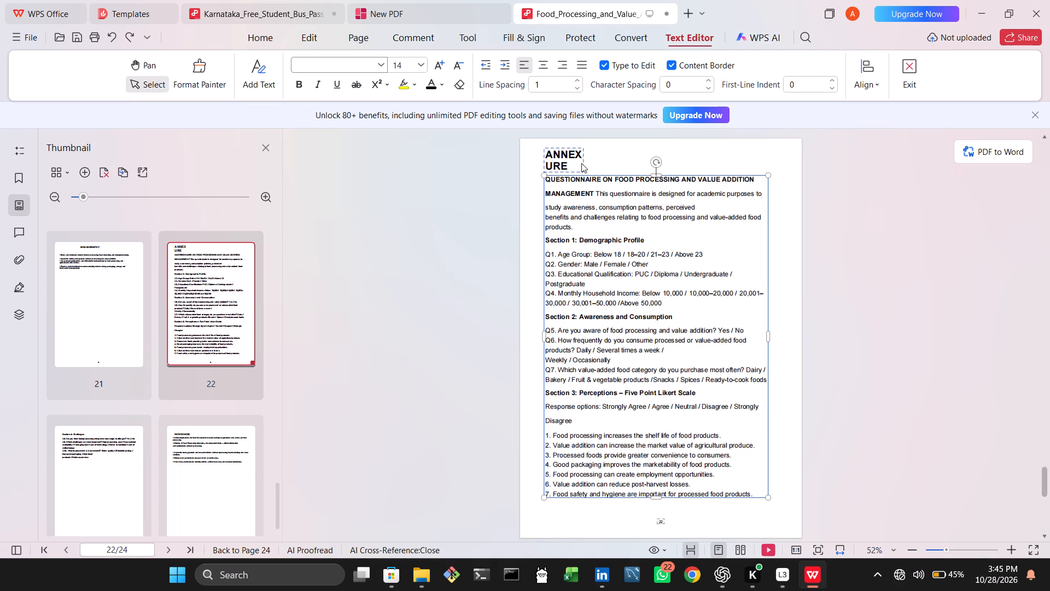
Widen the ANNEXURE heading's text box so the word fits on one line, and move the heading to the page's top centre.
drag(583, 163, 667, 113)
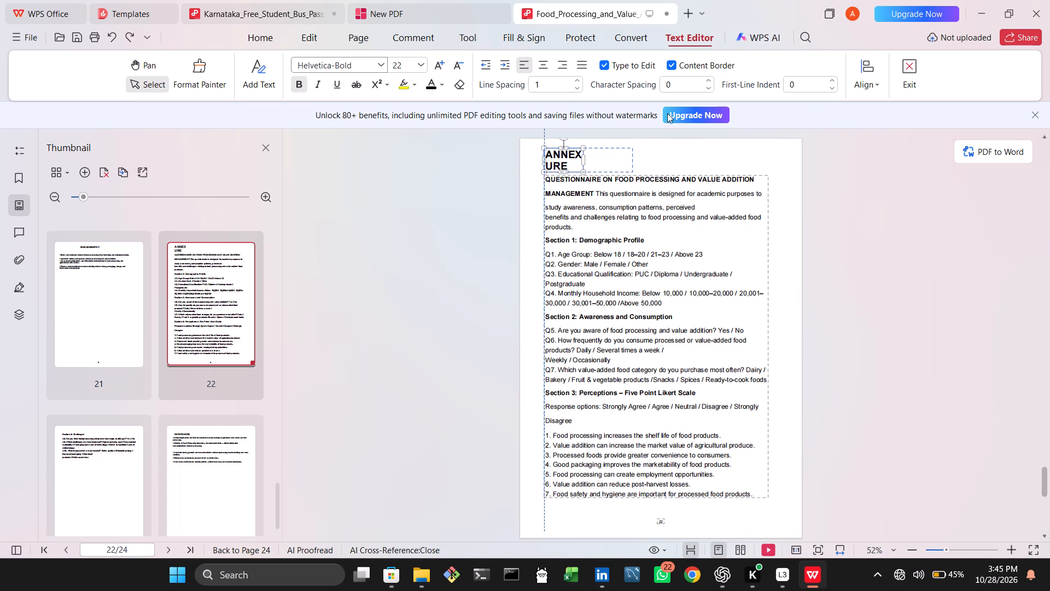
drag(667, 113, 733, 152)
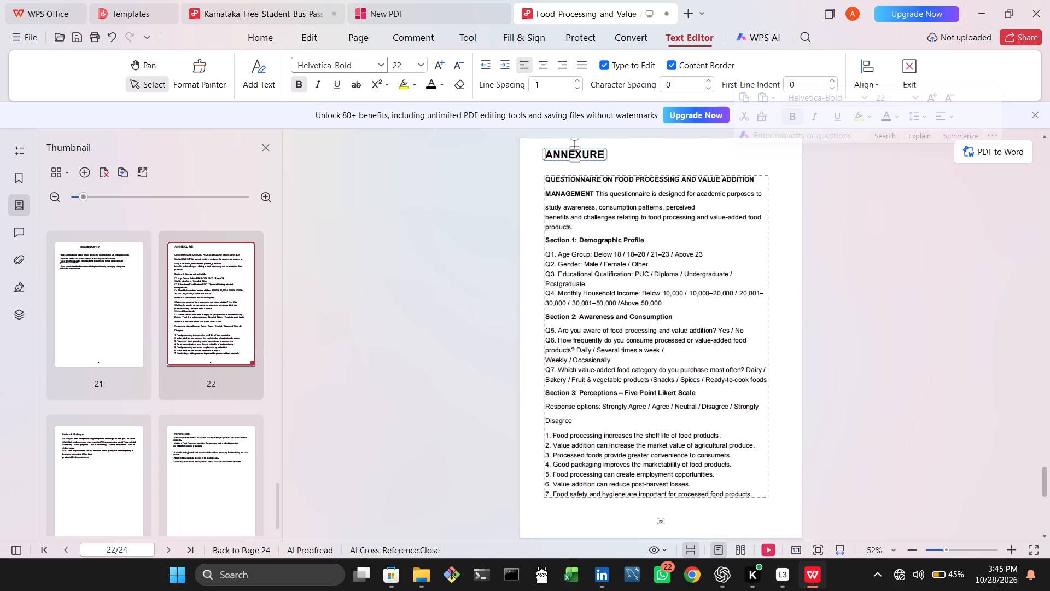
drag(604, 154, 679, 159)
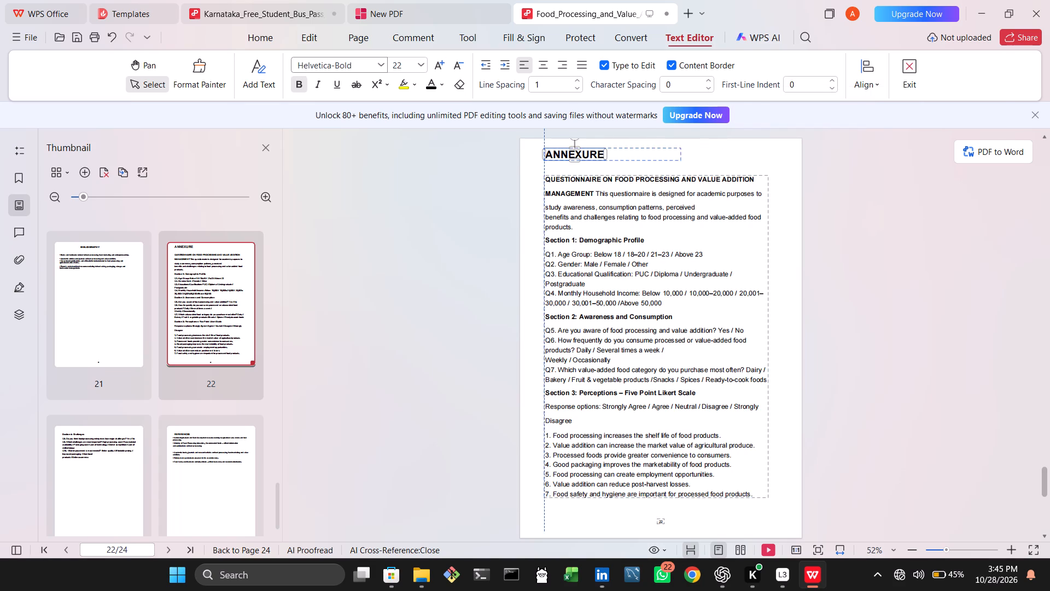
drag(679, 159, 681, 160)
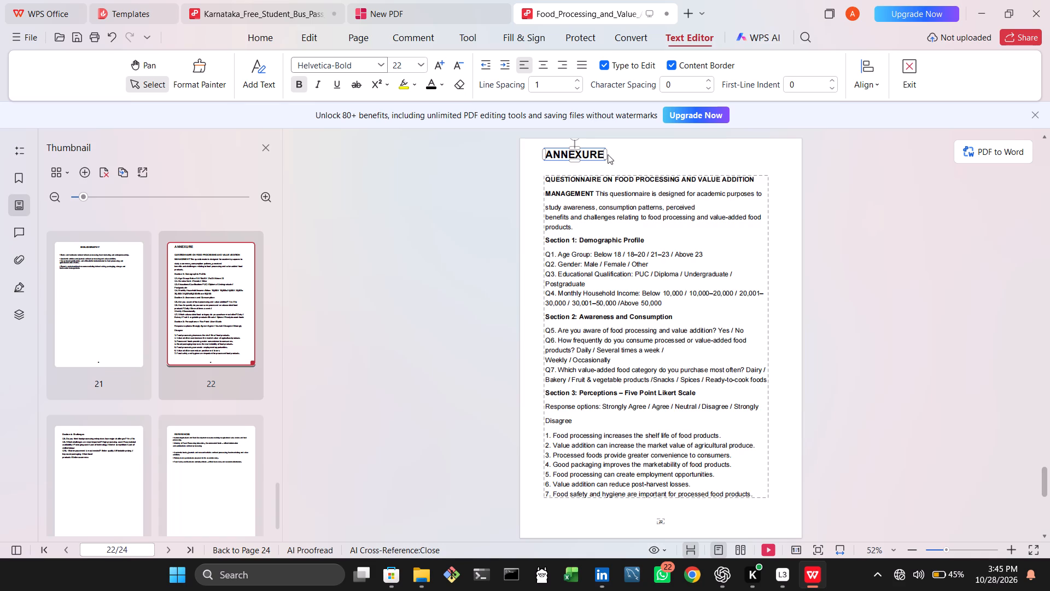
drag(608, 153, 666, 158)
drag(666, 158, 679, 155)
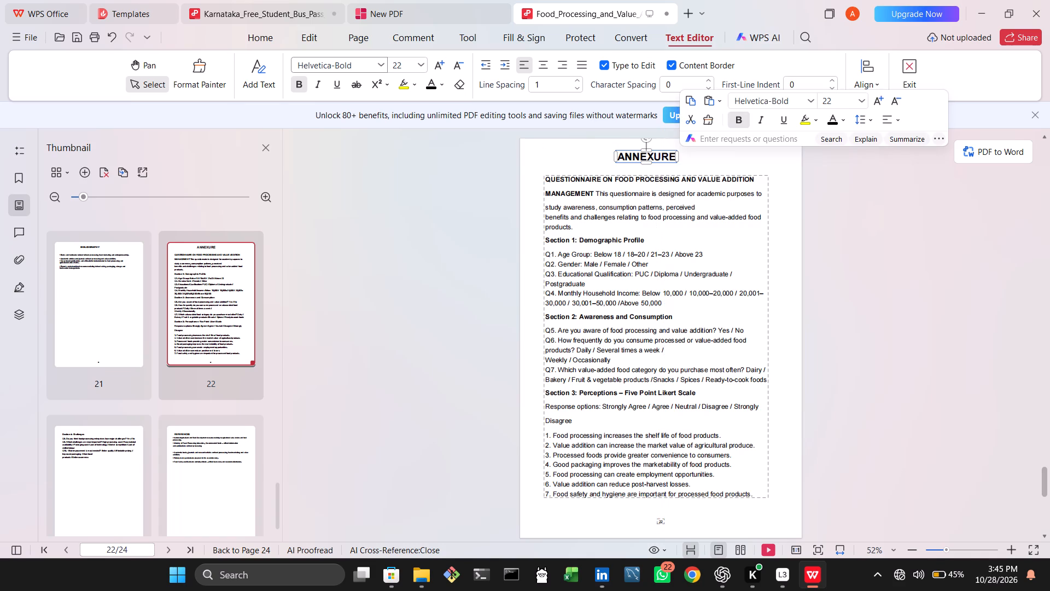
click(578, 151)
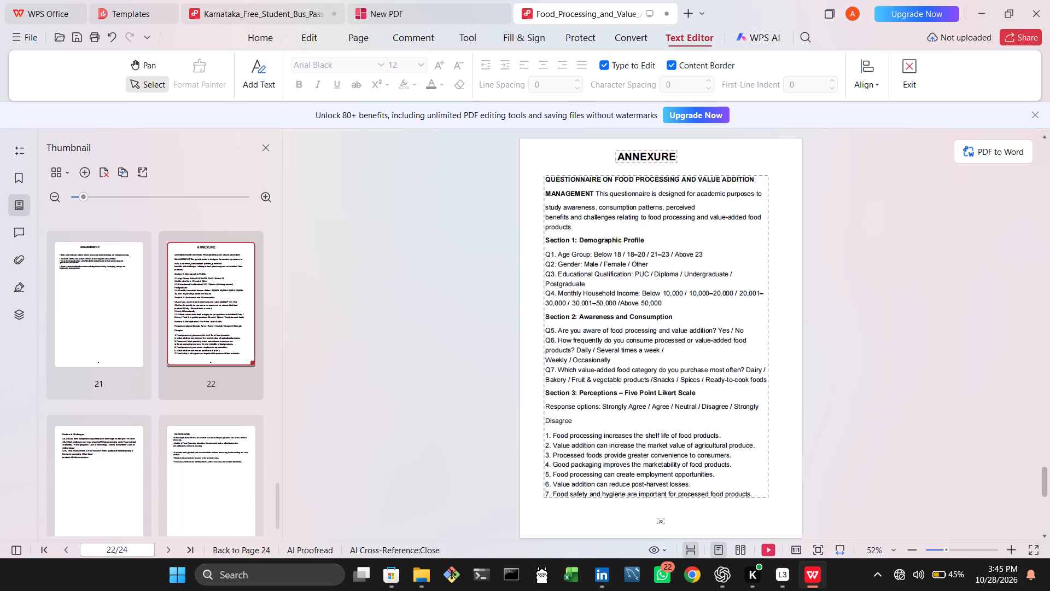
Review the report's Bibliography, chart, Declaration and List of Tables pages, briefly checking the Karnataka Free Student Bus Pass document too.
click(109, 328)
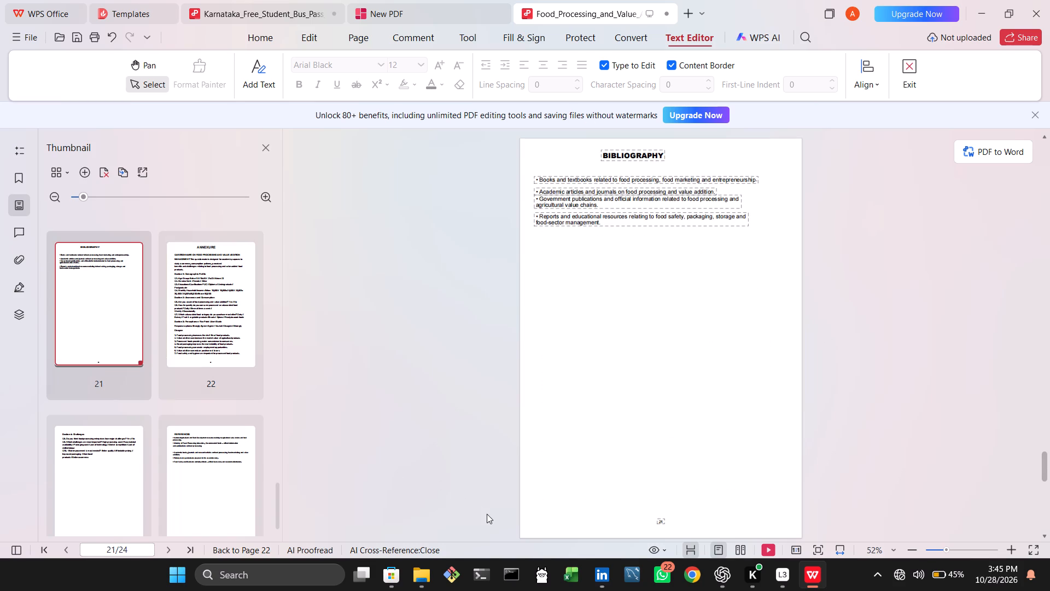
click(752, 479)
click(145, 89)
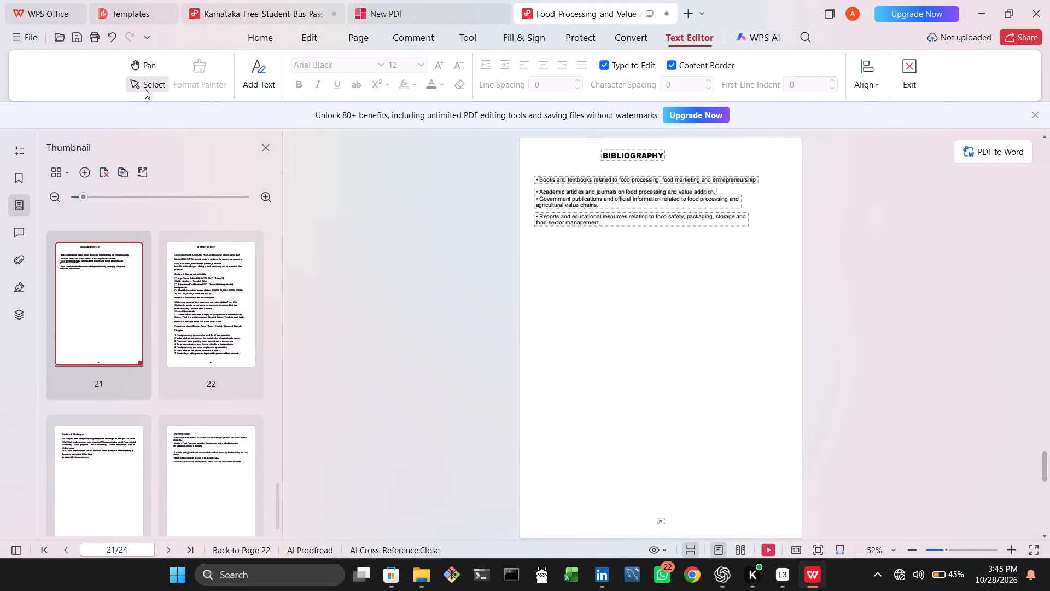
click(325, 0)
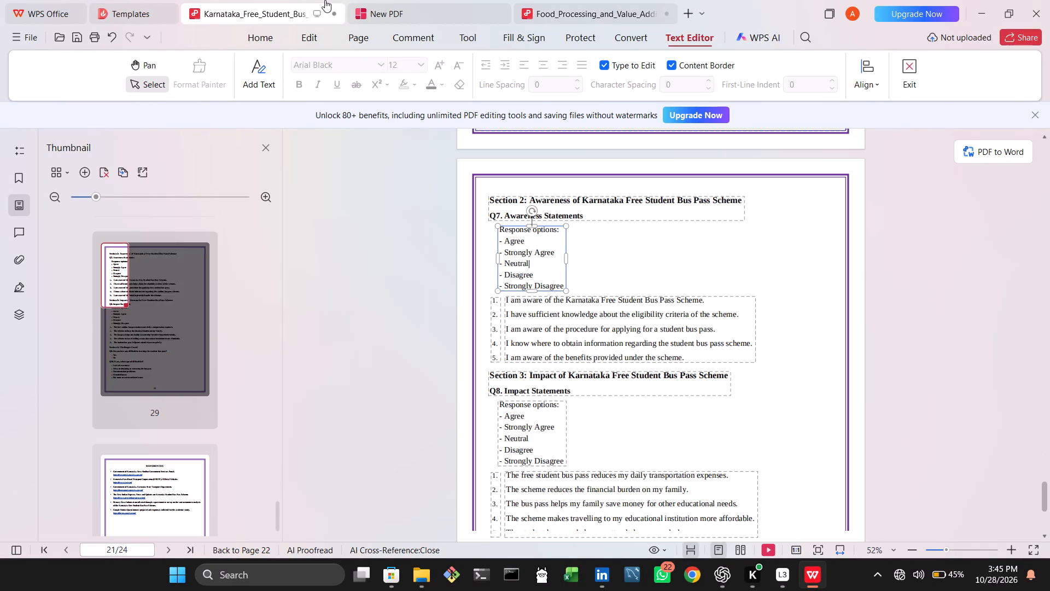
click(573, 2)
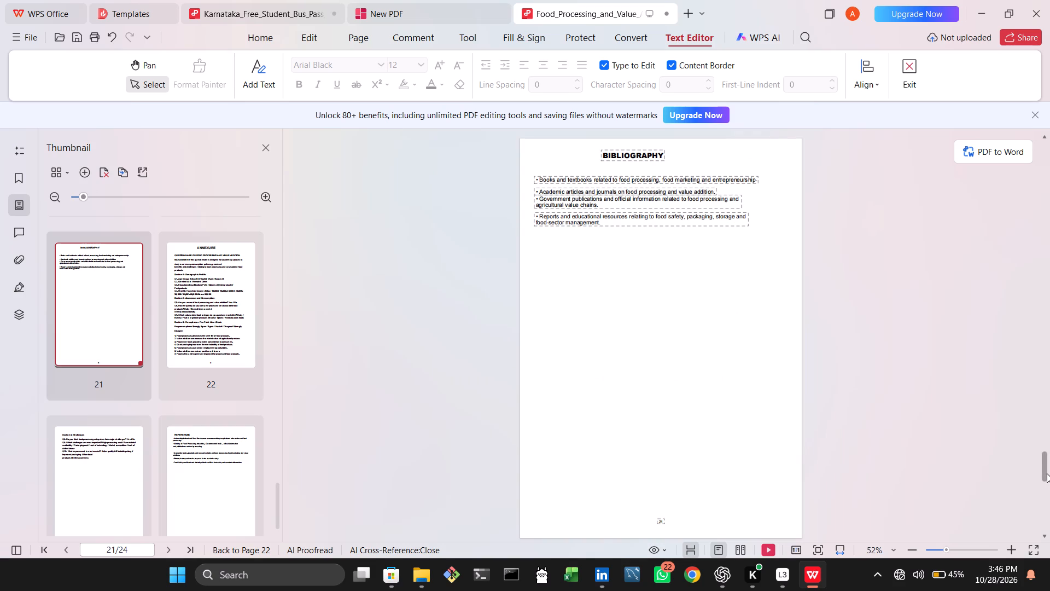
drag(1047, 473, 1049, 404)
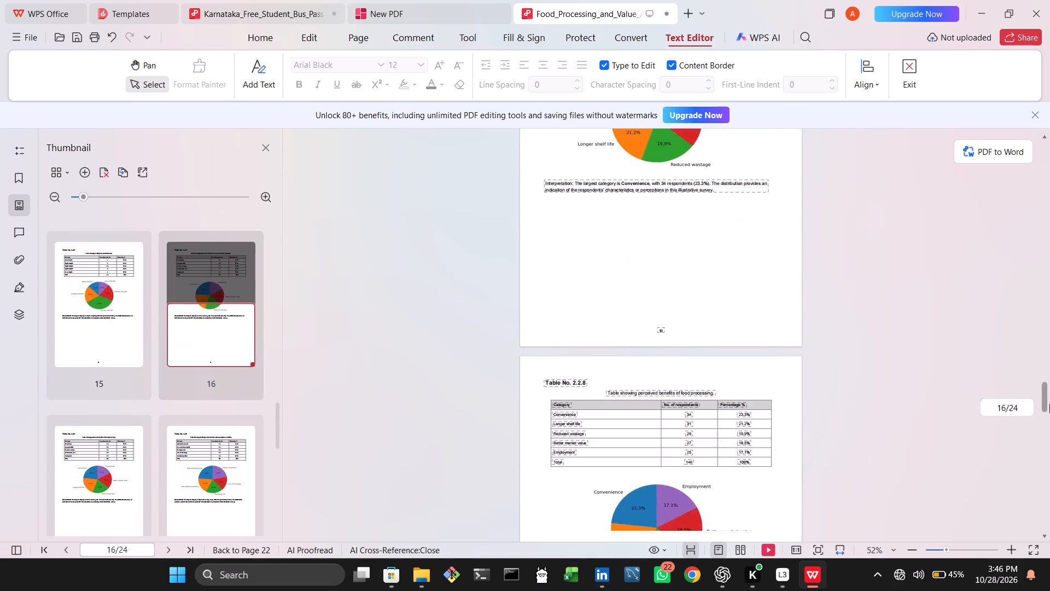
drag(1049, 404, 1049, 180)
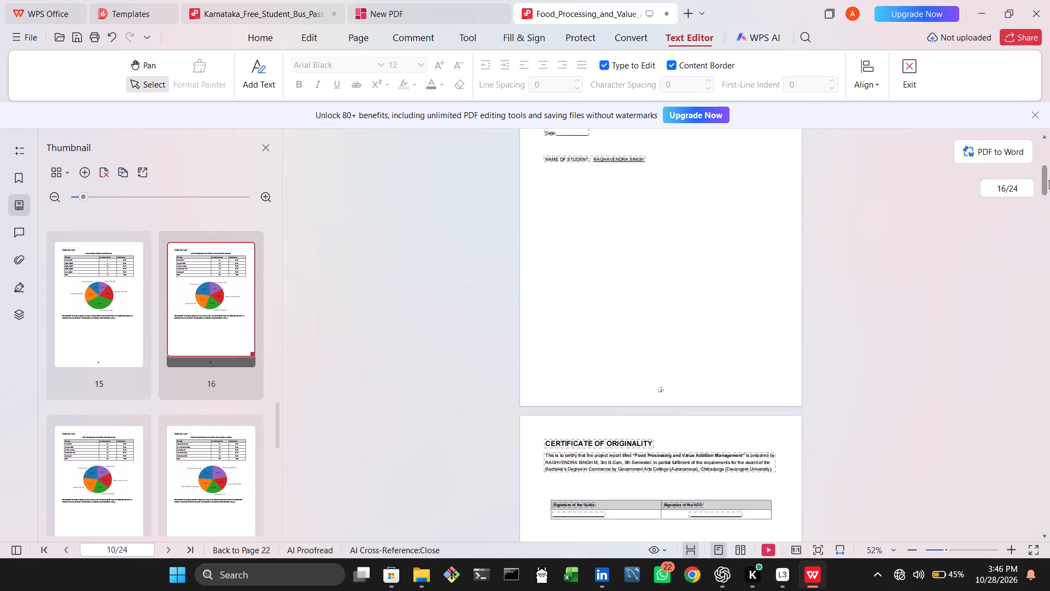
drag(1049, 180, 1049, 145)
click(238, 312)
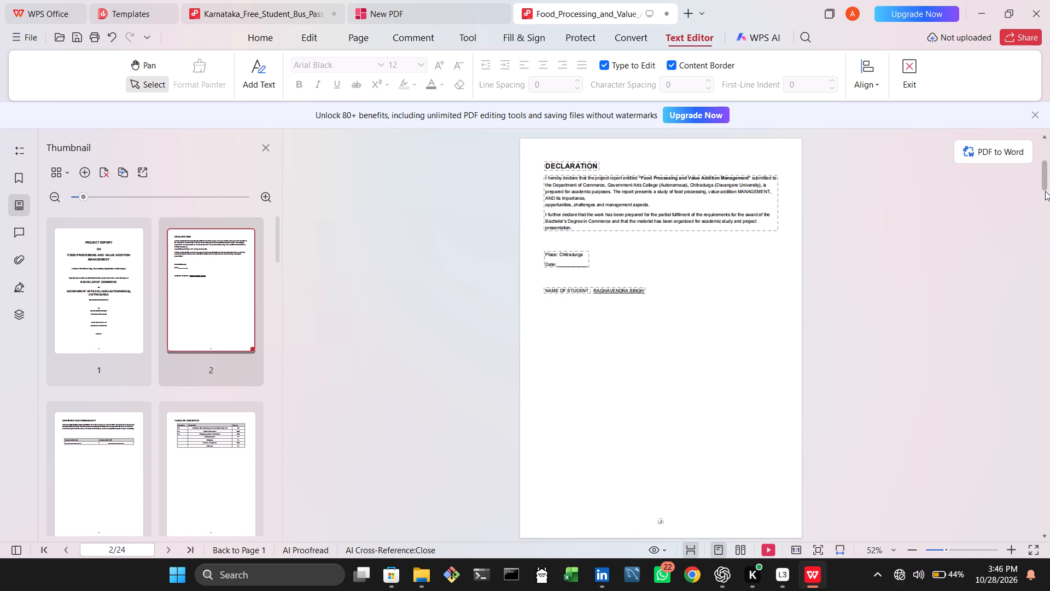
drag(1045, 191, 983, 278)
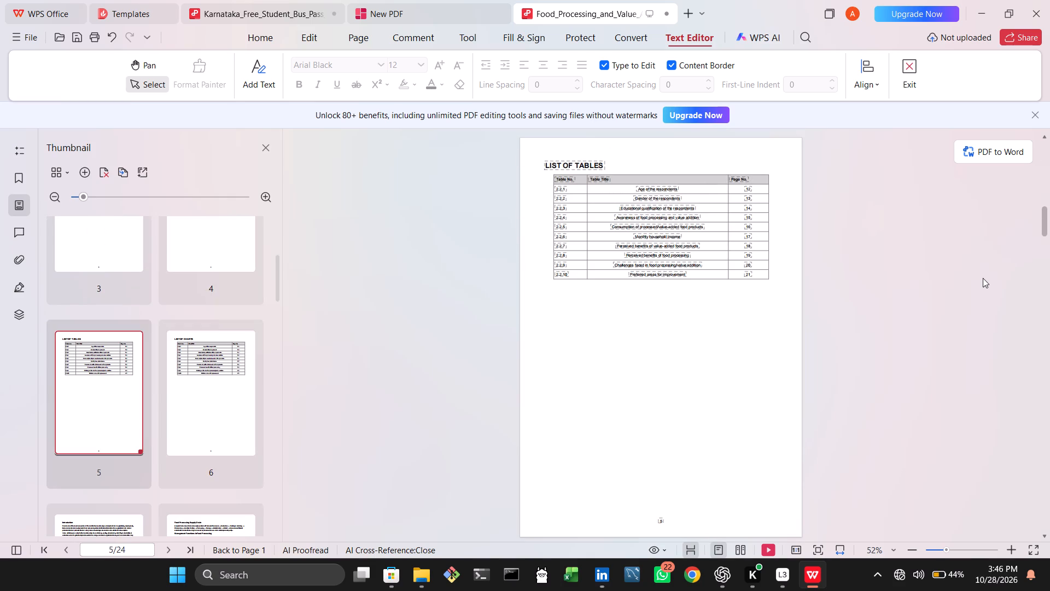
drag(983, 278, 959, 293)
Start converting the report PDF to Excel, choosing to save the current changes first.
click(628, 40)
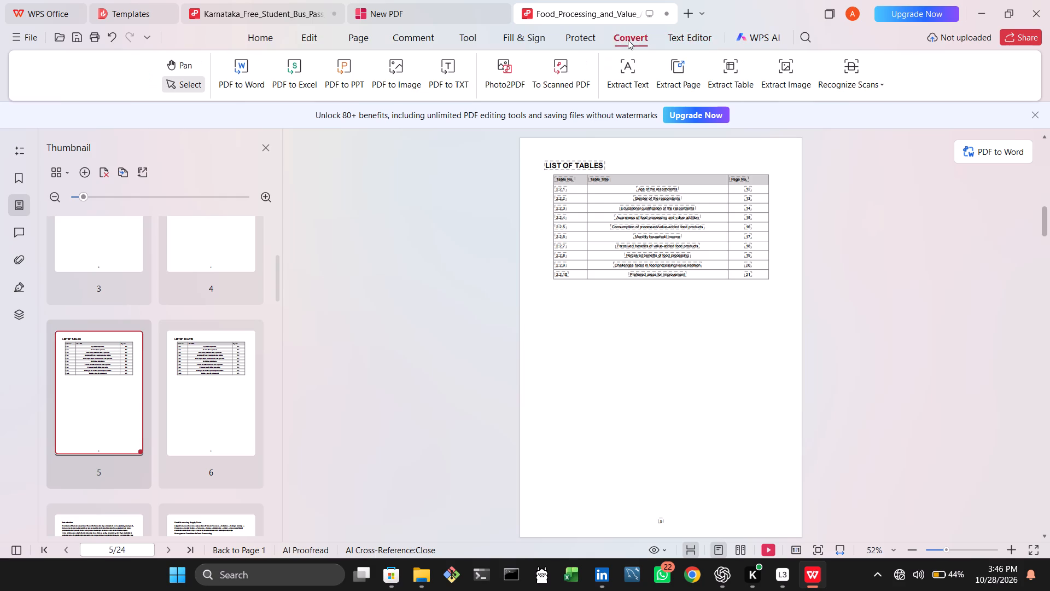
double_click(279, 73)
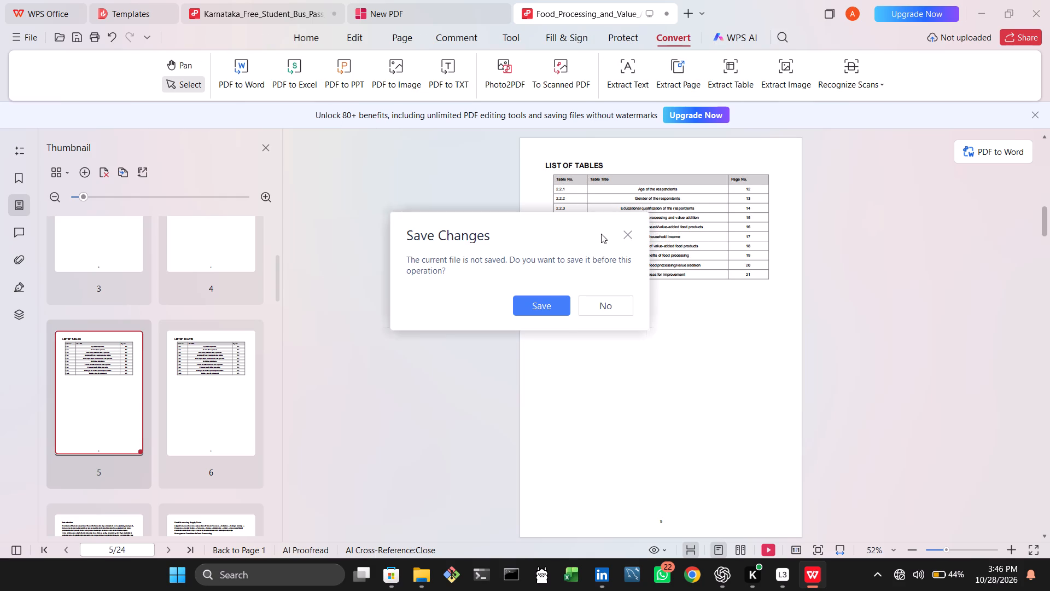
click(556, 320)
click(547, 308)
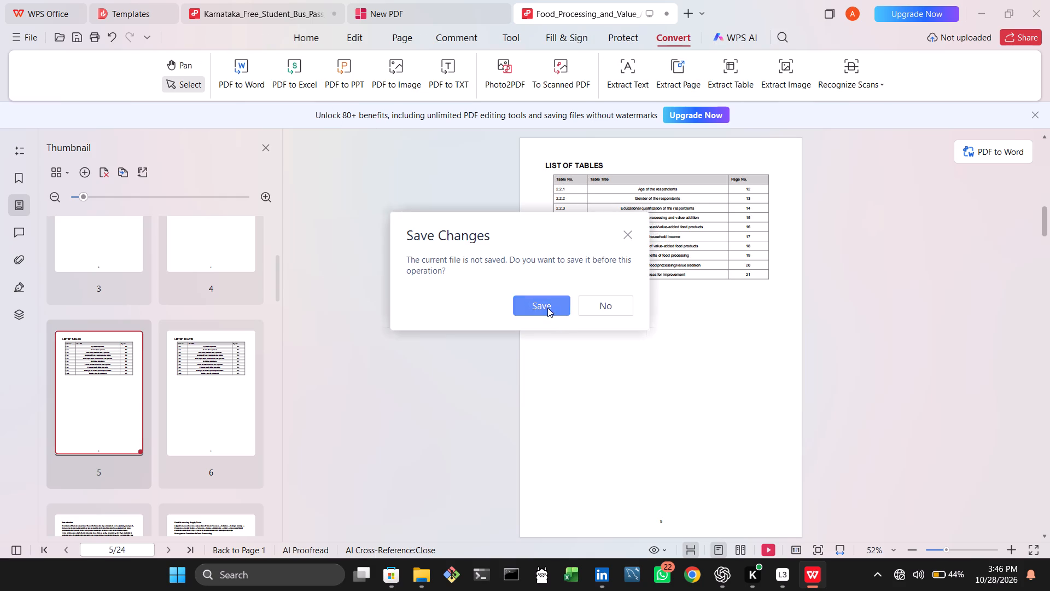
Dismiss the service timeout window and return to the report.
click(853, 248)
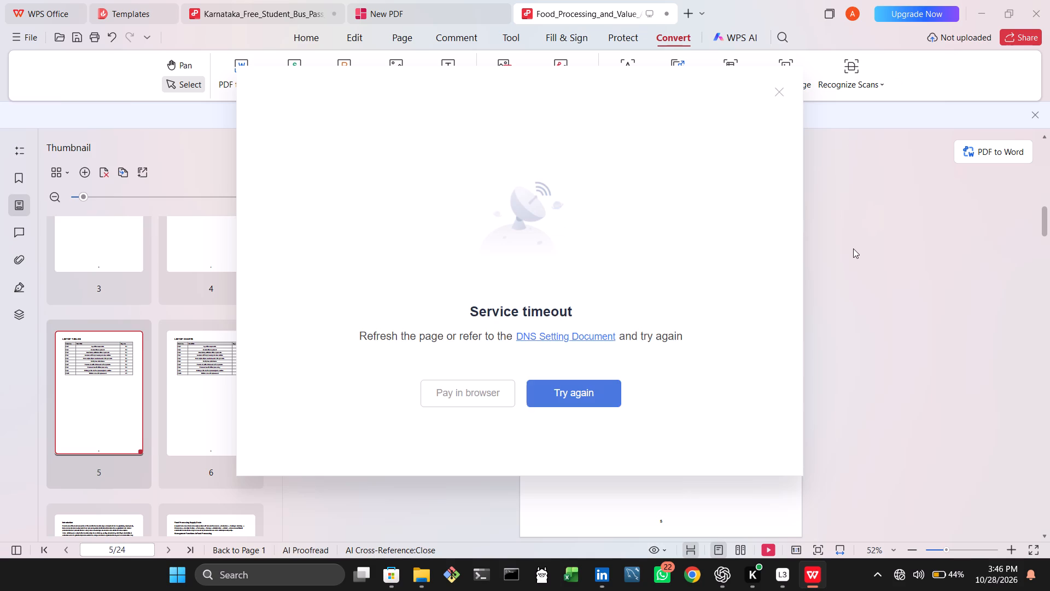
click(776, 95)
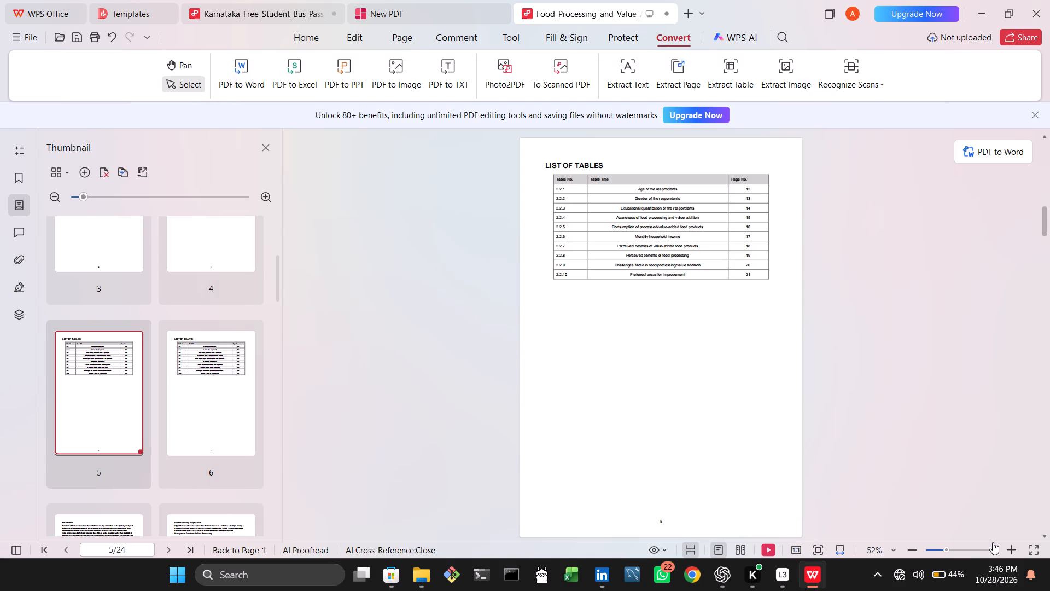
Connect the computer to the vivo T4x 5G Wi-Fi network.
click(900, 576)
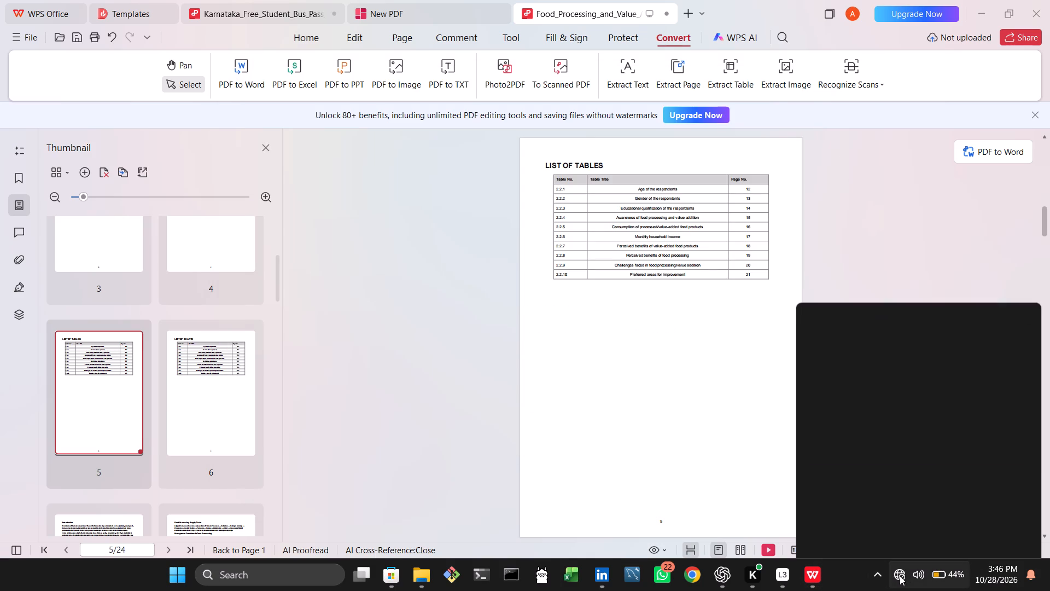
click(872, 329)
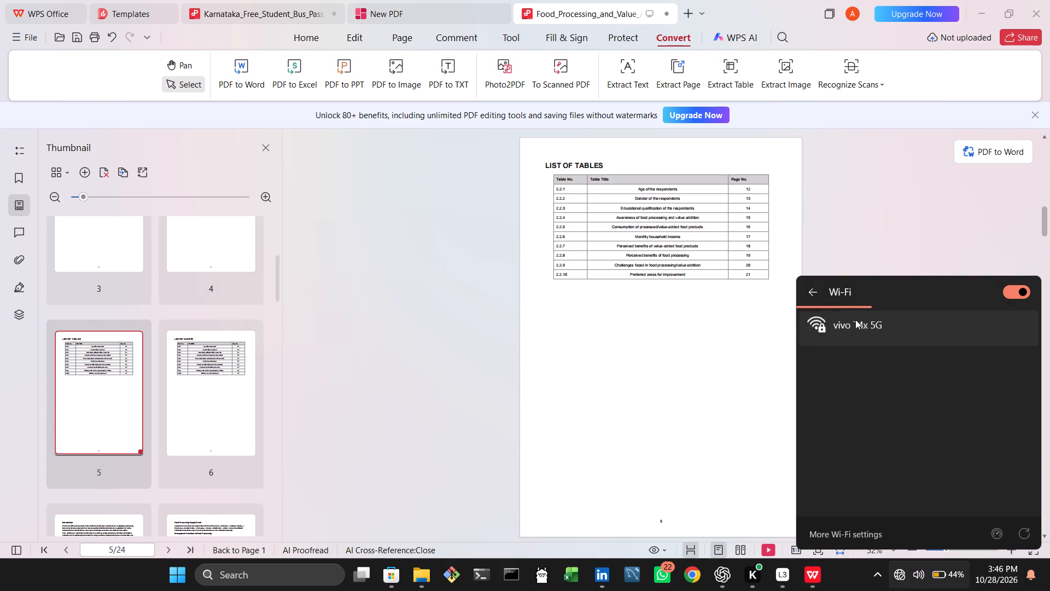
click(856, 322)
click(945, 380)
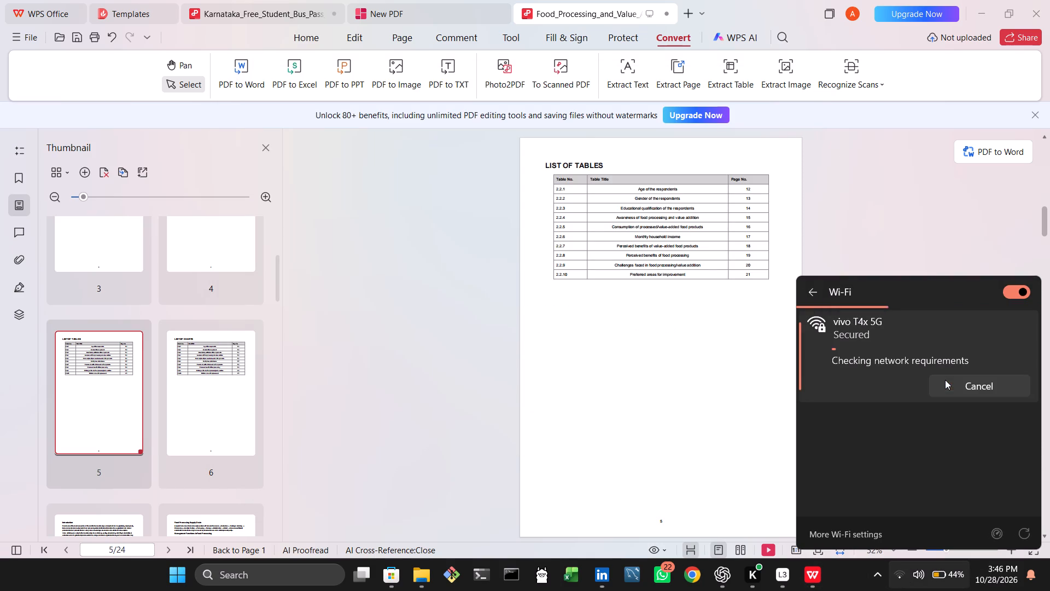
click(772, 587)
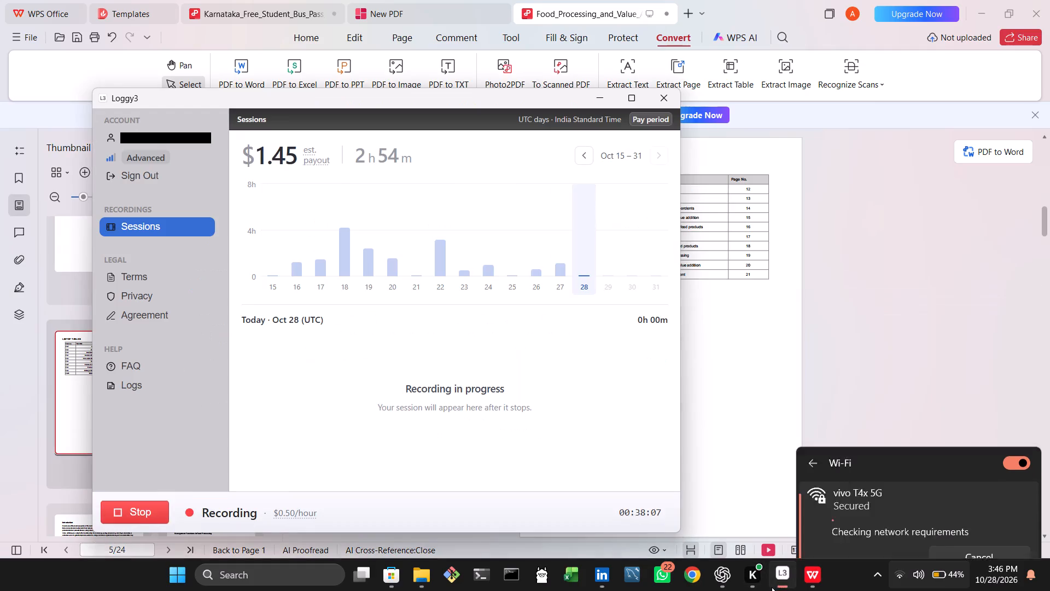
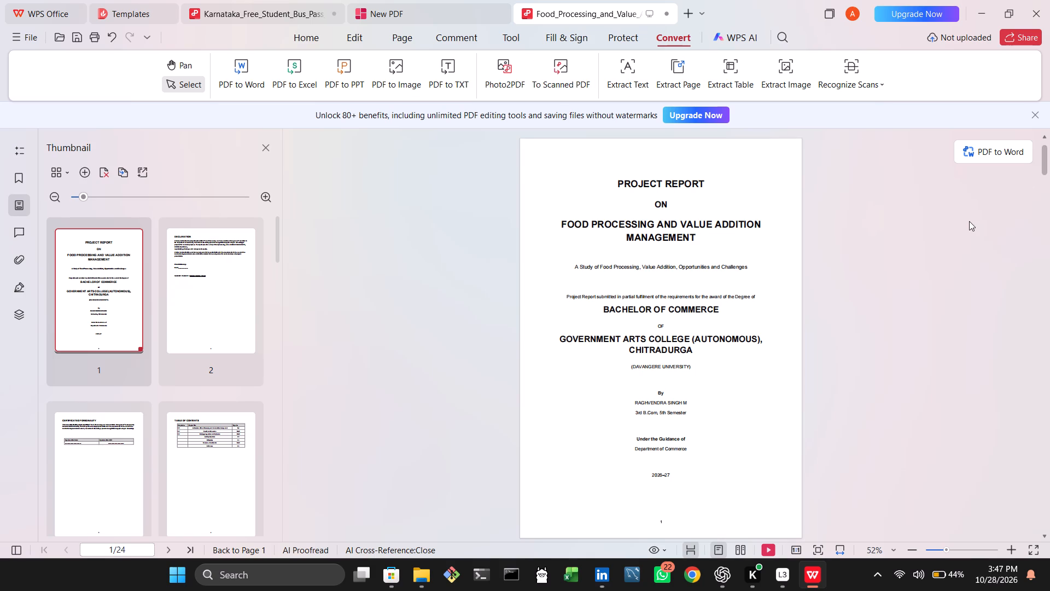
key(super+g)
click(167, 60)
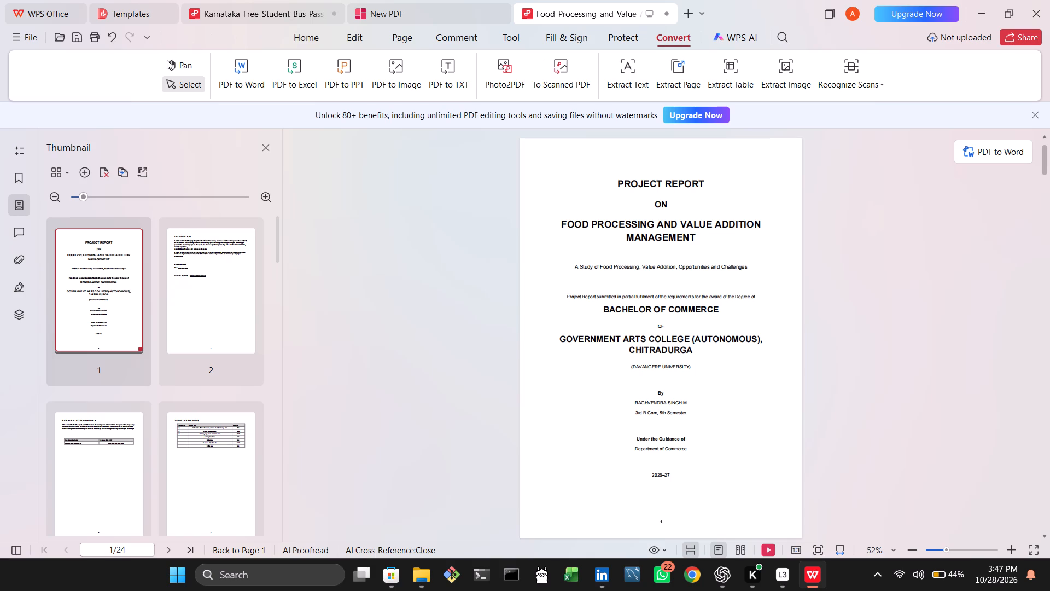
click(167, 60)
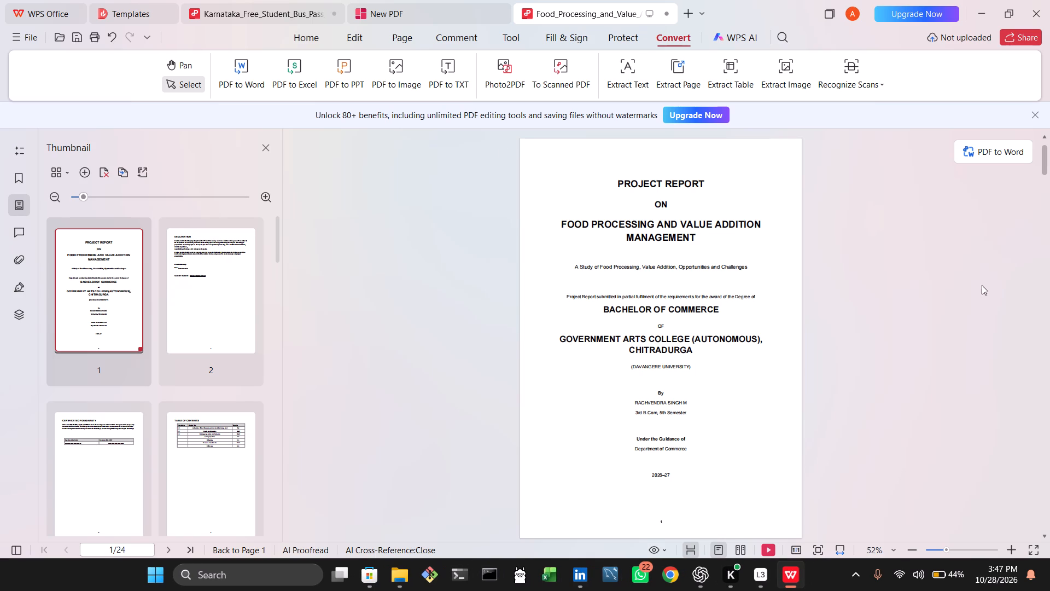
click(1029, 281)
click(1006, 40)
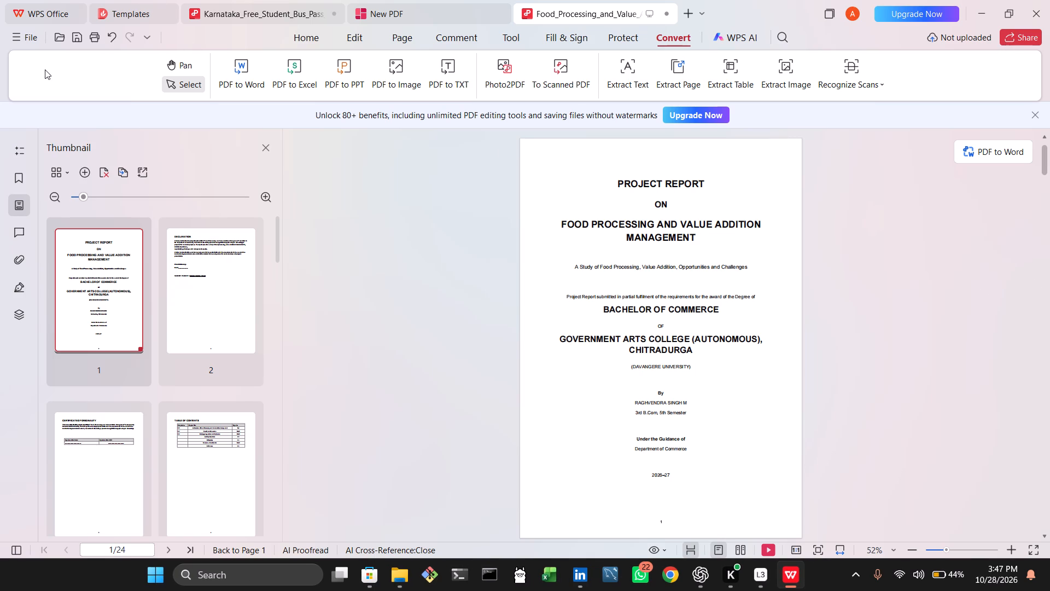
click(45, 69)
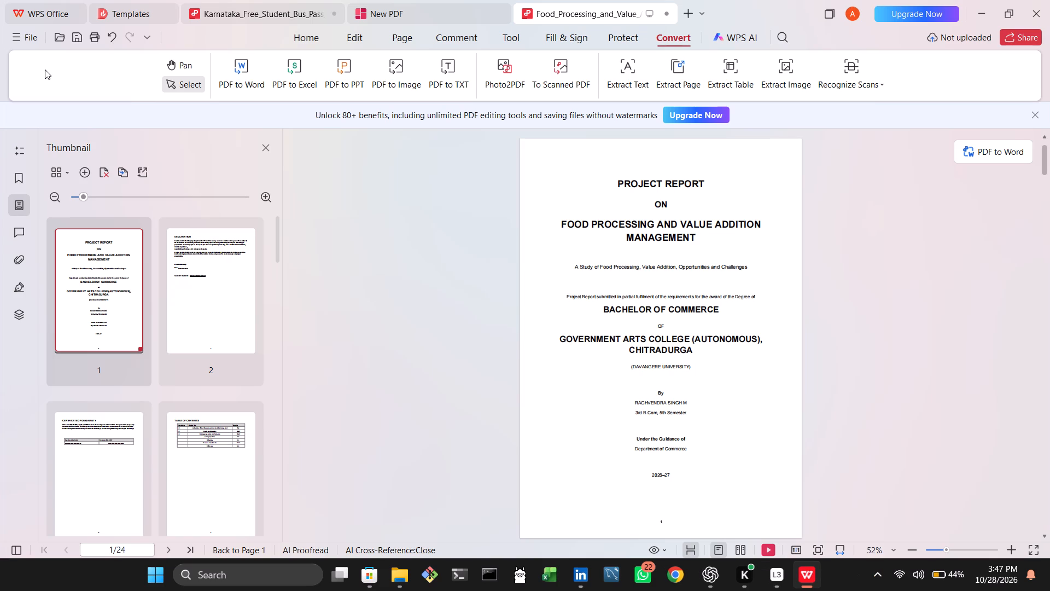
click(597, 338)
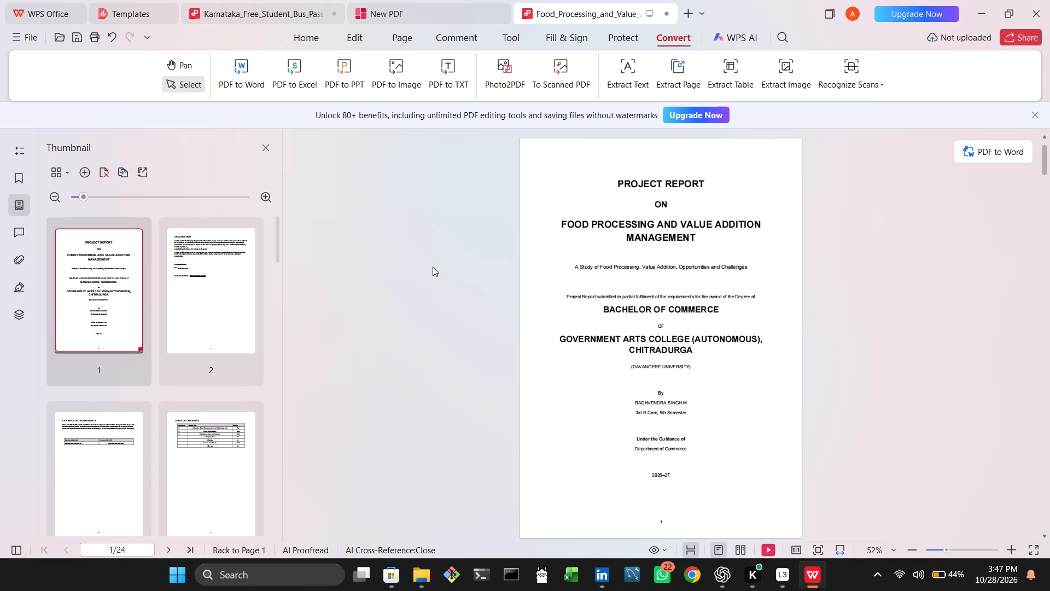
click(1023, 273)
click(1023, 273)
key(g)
Review the report's Declaration page and its Certificate of Originality page with the signature table.
drag(1042, 157, 1045, 169)
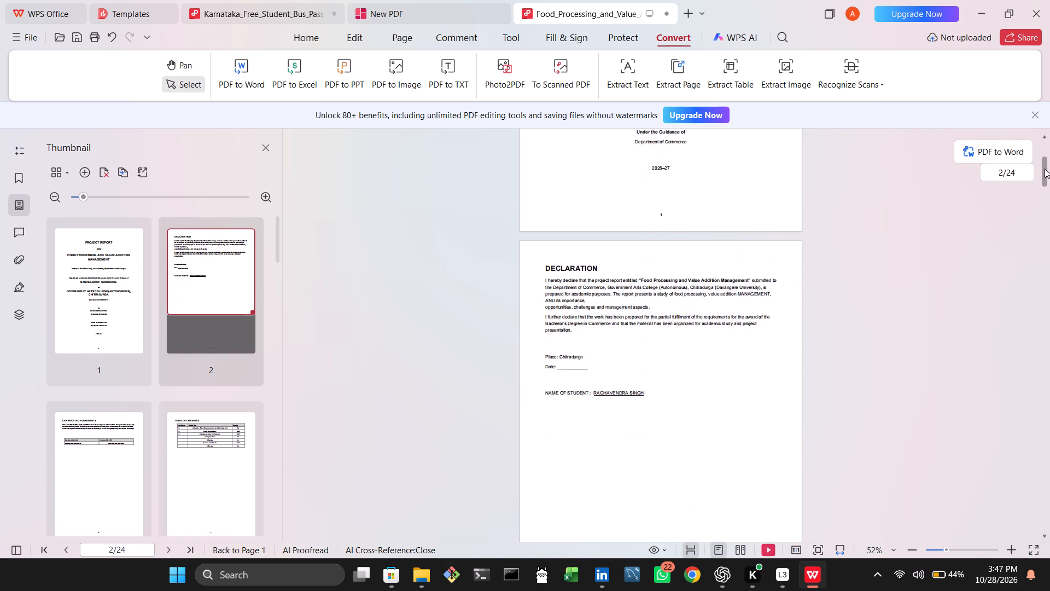
drag(1045, 169, 1047, 171)
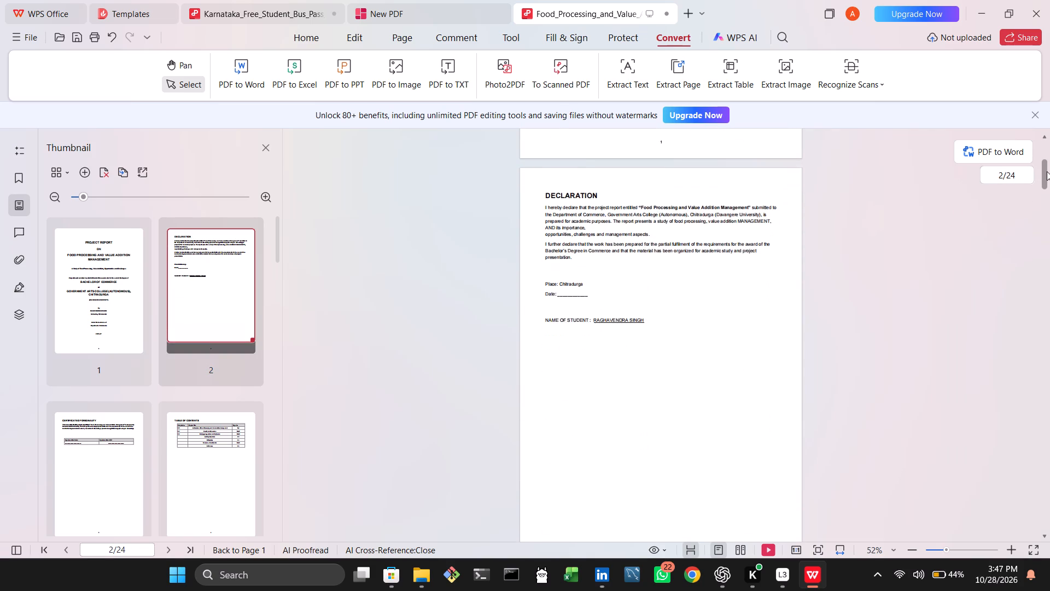
drag(1047, 171, 1047, 172)
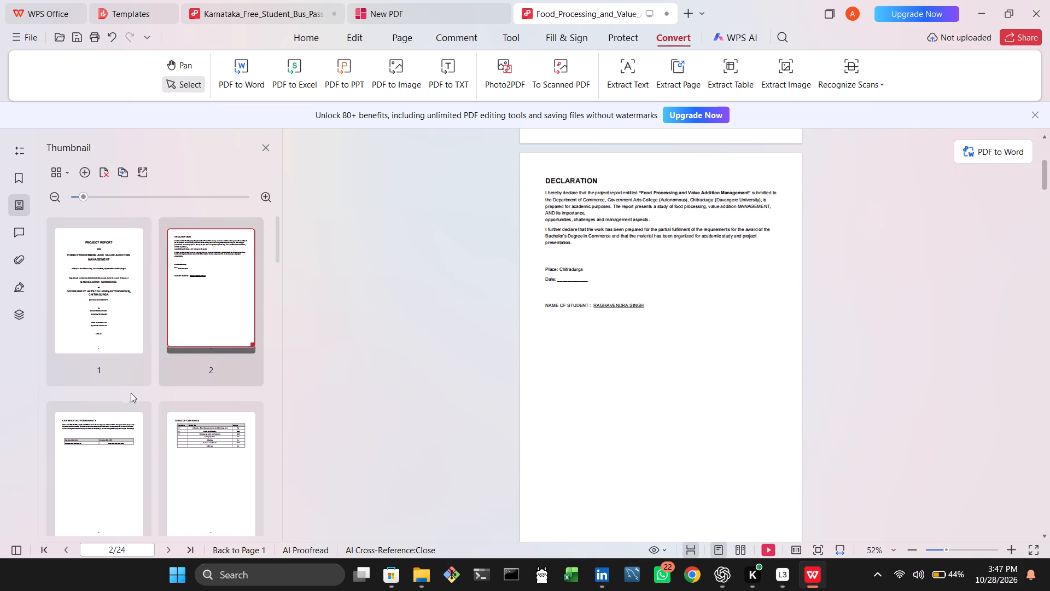
click(109, 435)
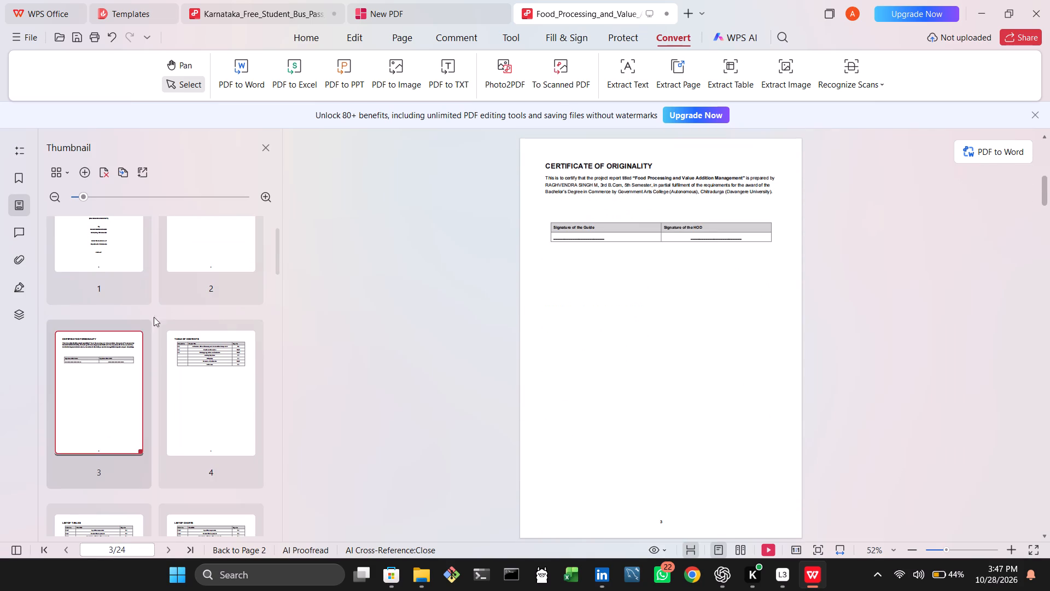
click(206, 249)
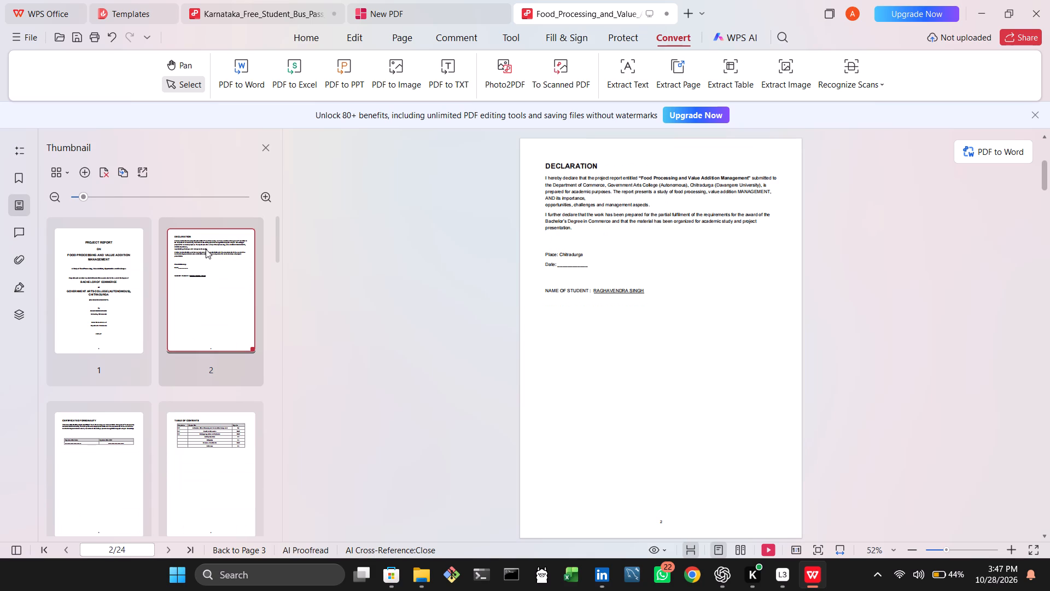
key(super+g)
click(52, 76)
click(265, 259)
click(100, 451)
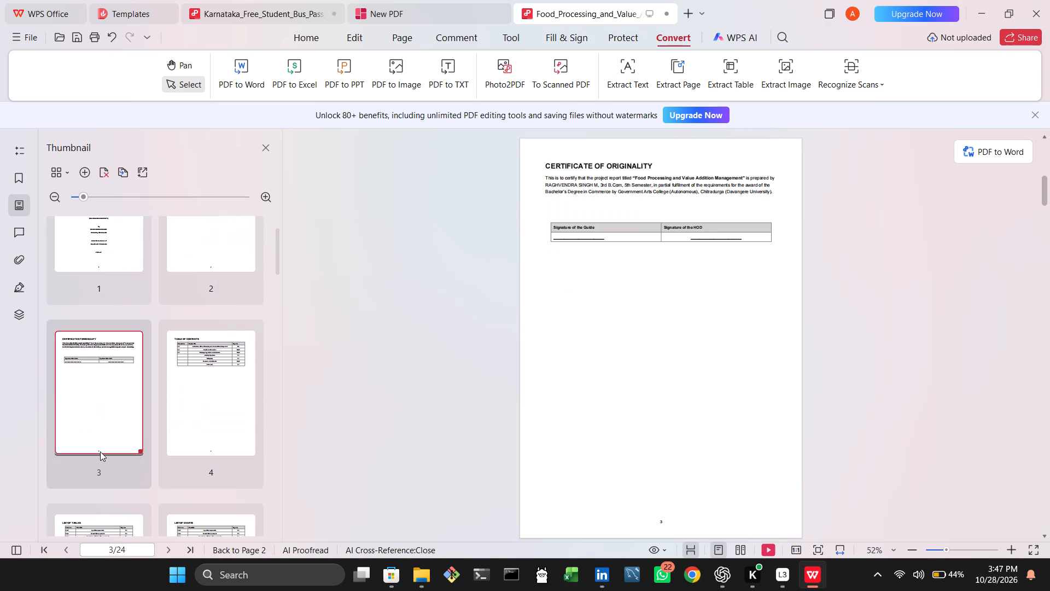
key(super+g)
click(60, 77)
click(660, 223)
click(757, 233)
click(747, 128)
Switch to File Explorer, look through the Downloads folder and open the Desktop folder.
click(221, 32)
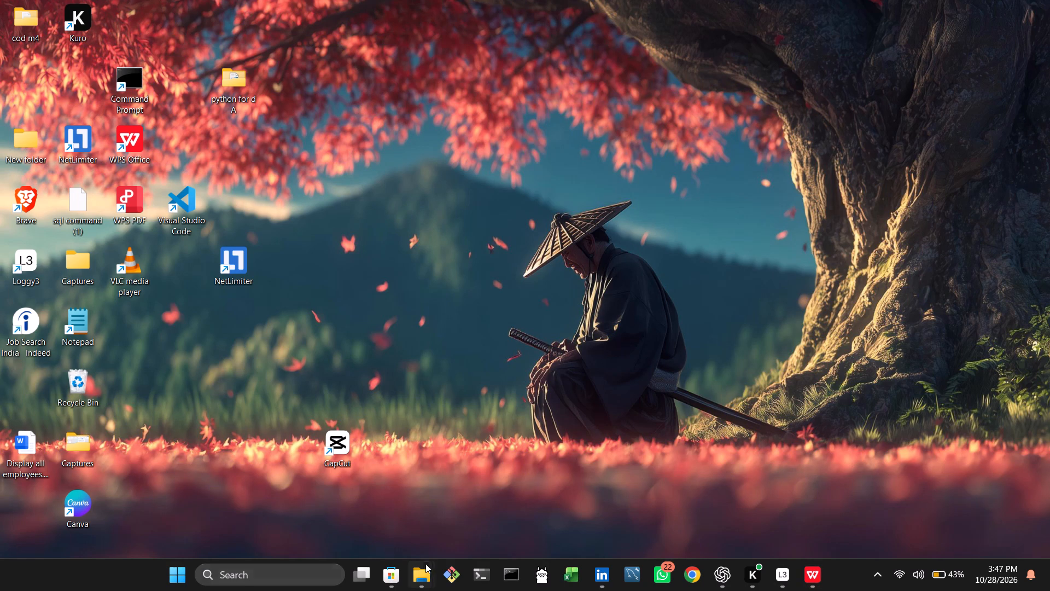
click(254, 463)
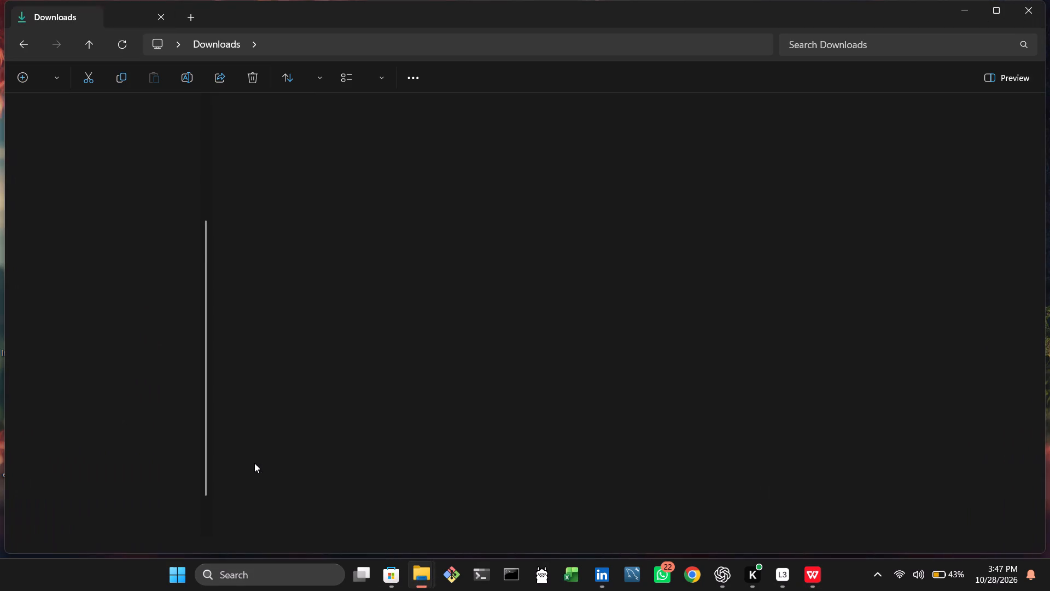
drag(206, 415, 211, 410)
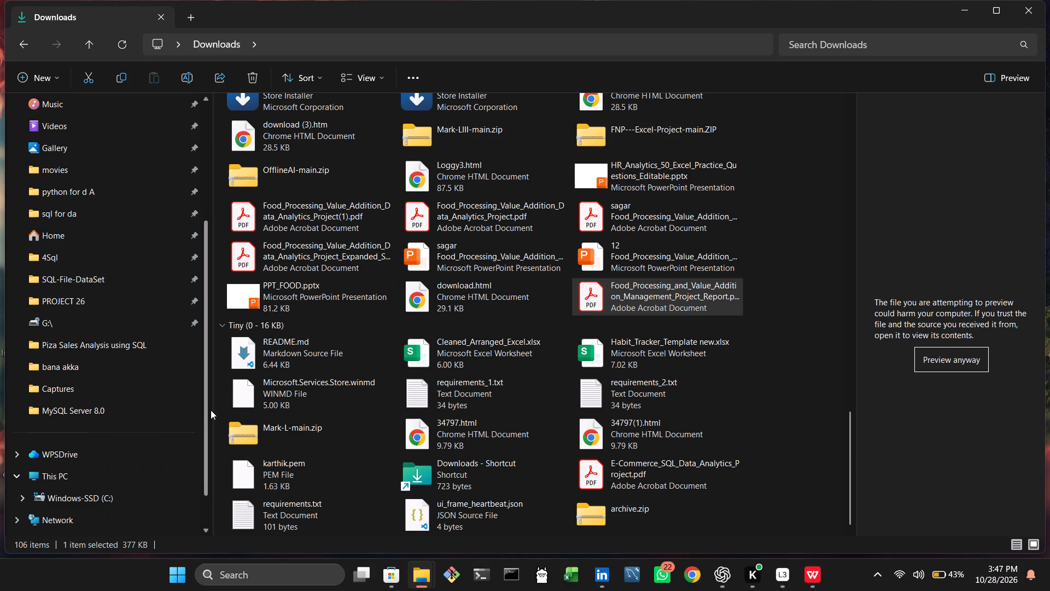
drag(211, 410, 242, 211)
double_click(63, 199)
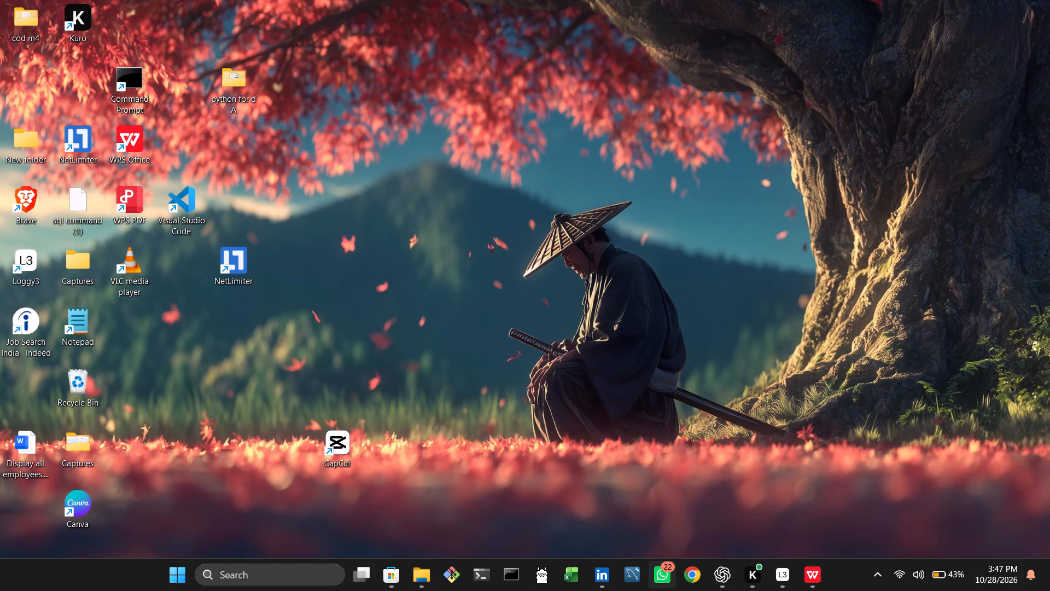
Check the PDF24 Creator download in Microsoft Store, and return to the report PDF to view its Table of Contents page.
click(406, 576)
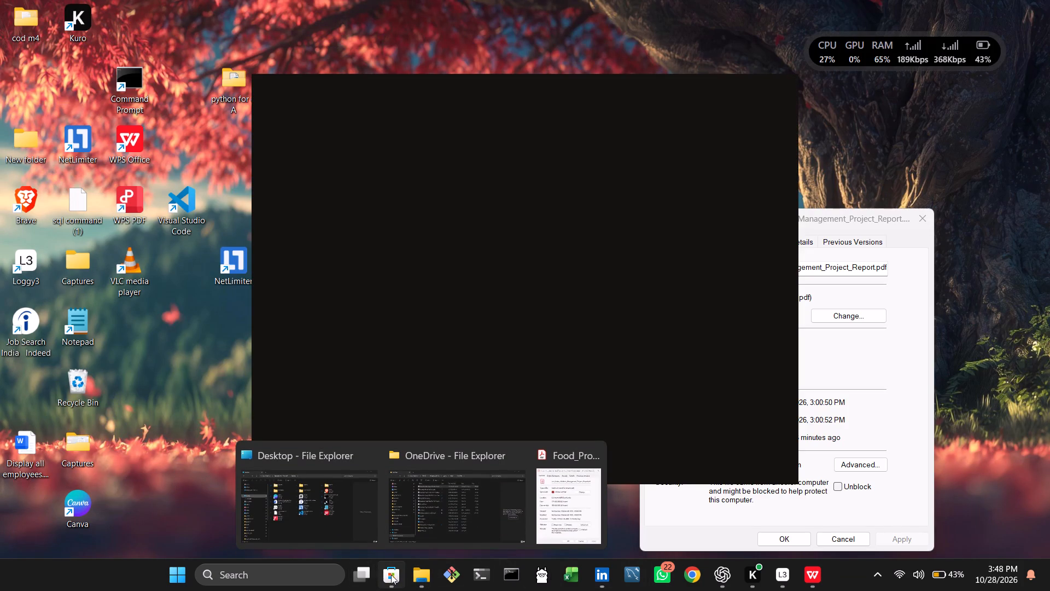
click(391, 575)
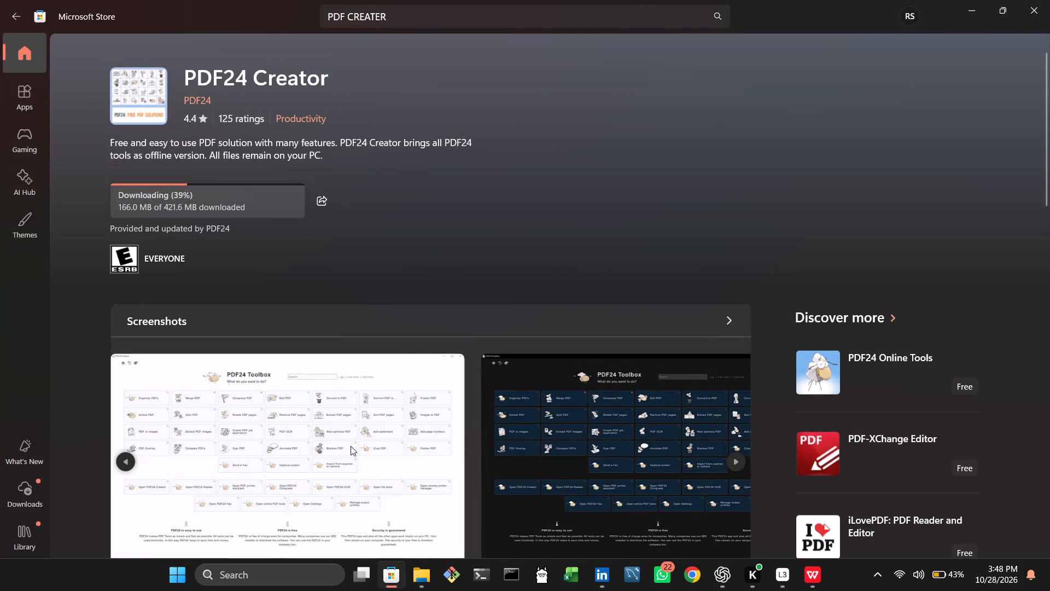
click(801, 580)
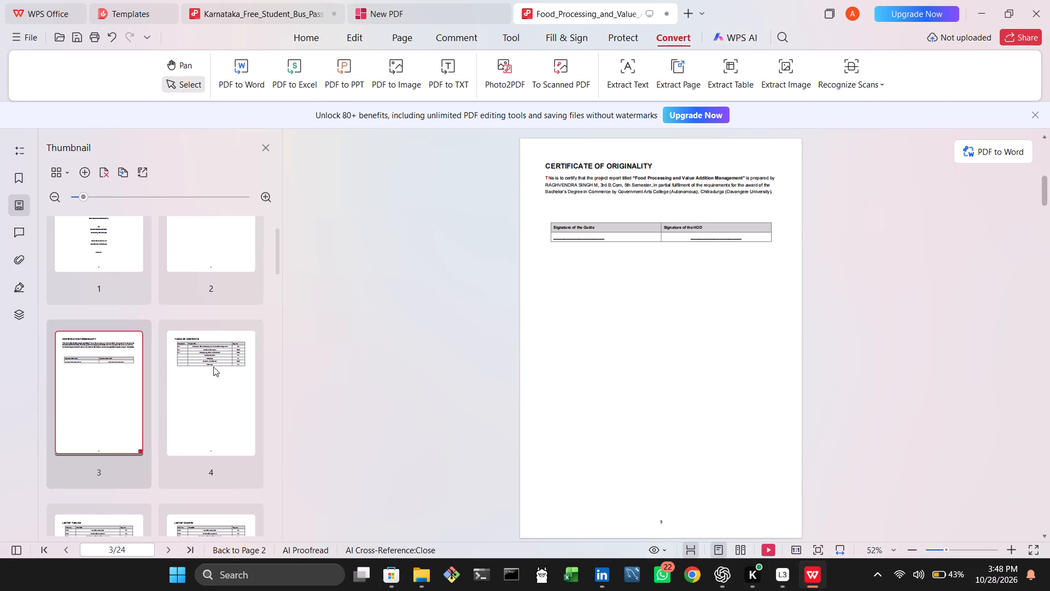
click(232, 405)
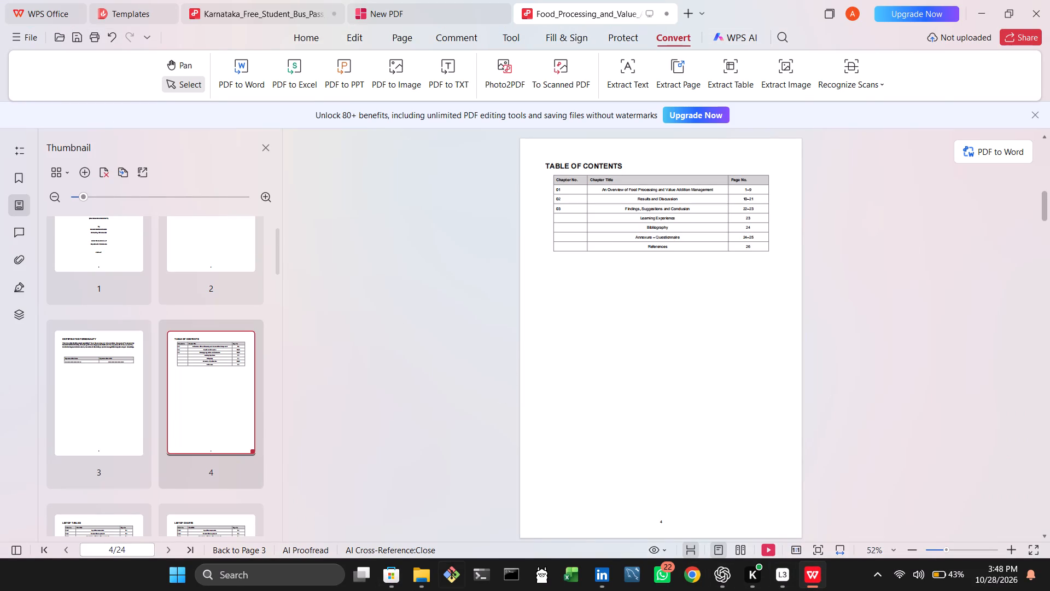
Switch to File Explorer, check the Pictures folder from Home, and open the Gallery.
click(410, 577)
click(348, 527)
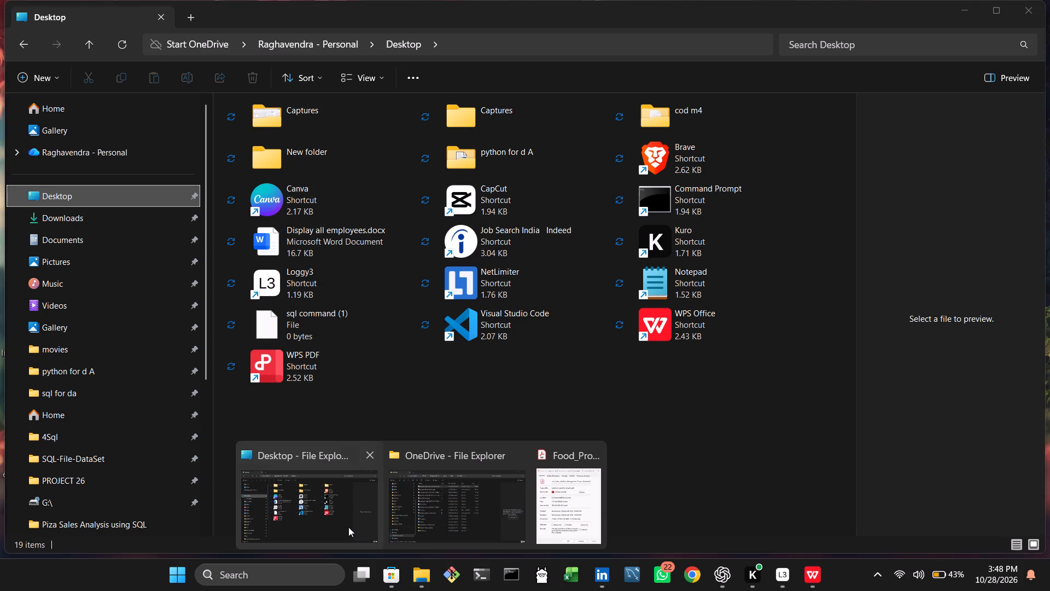
click(170, 107)
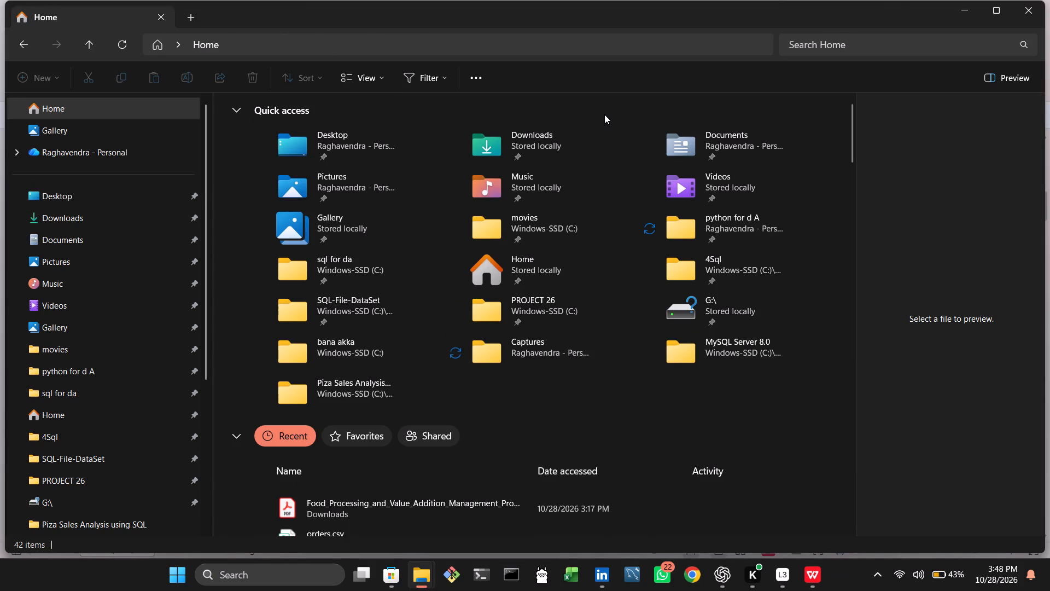
double_click(347, 187)
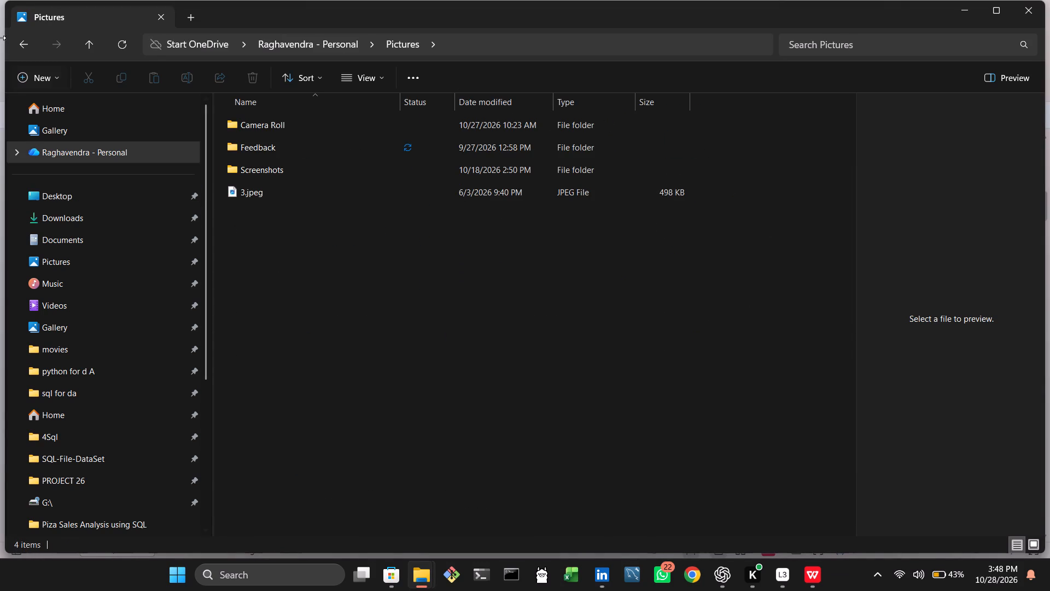
click(22, 47)
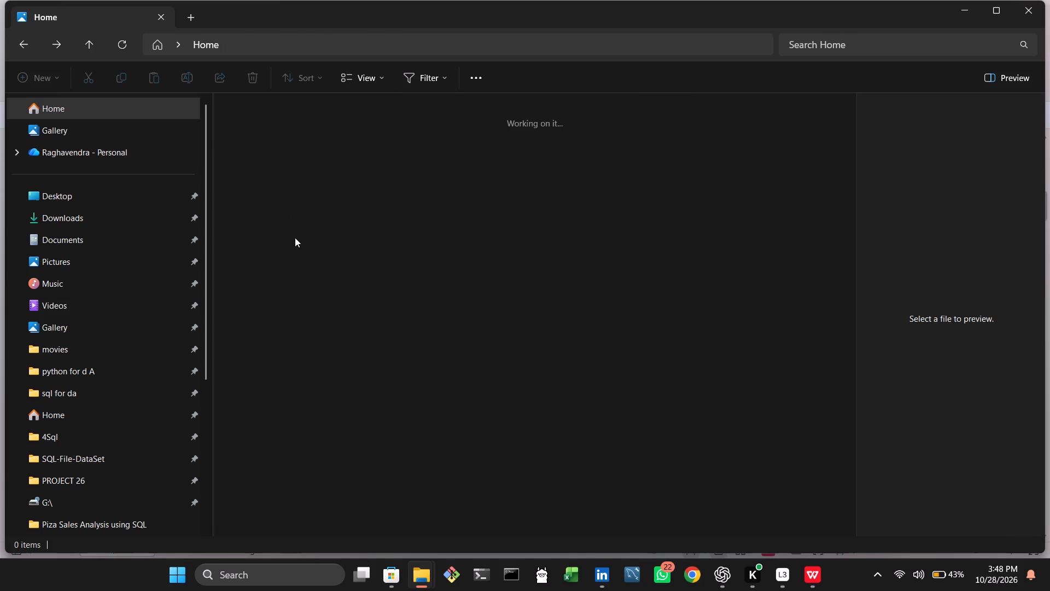
double_click(295, 237)
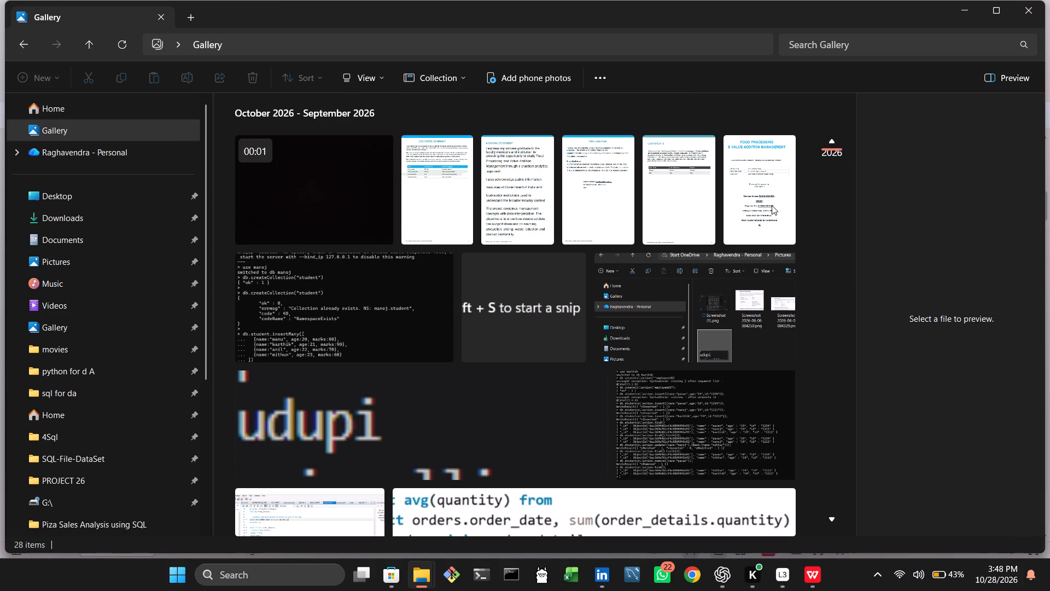
Preview the report page screenshots in the Gallery: the cover page, the Certificate and the Executive Summary.
double_click(772, 205)
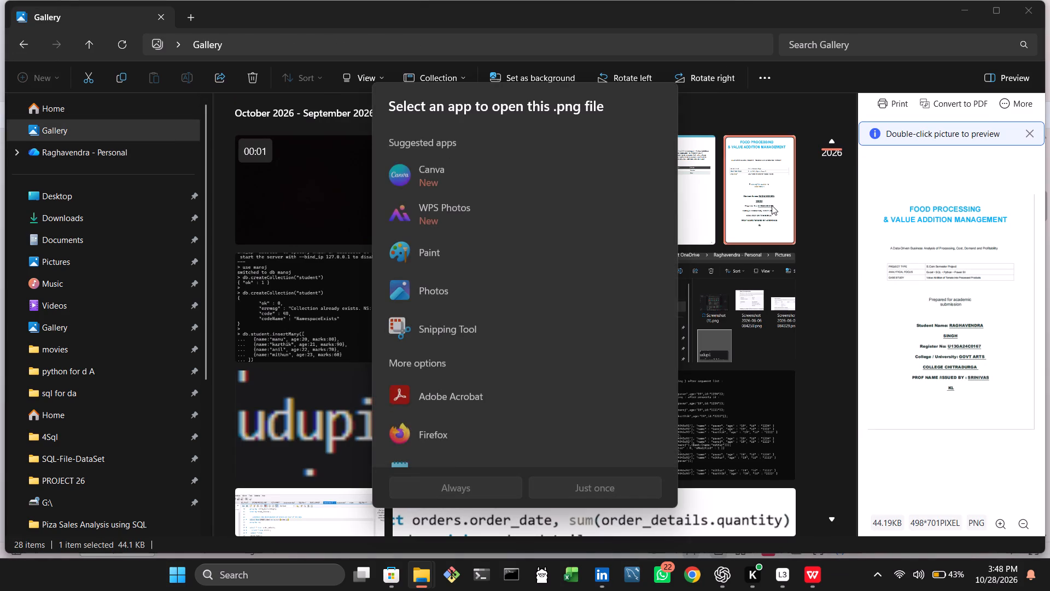
click(772, 205)
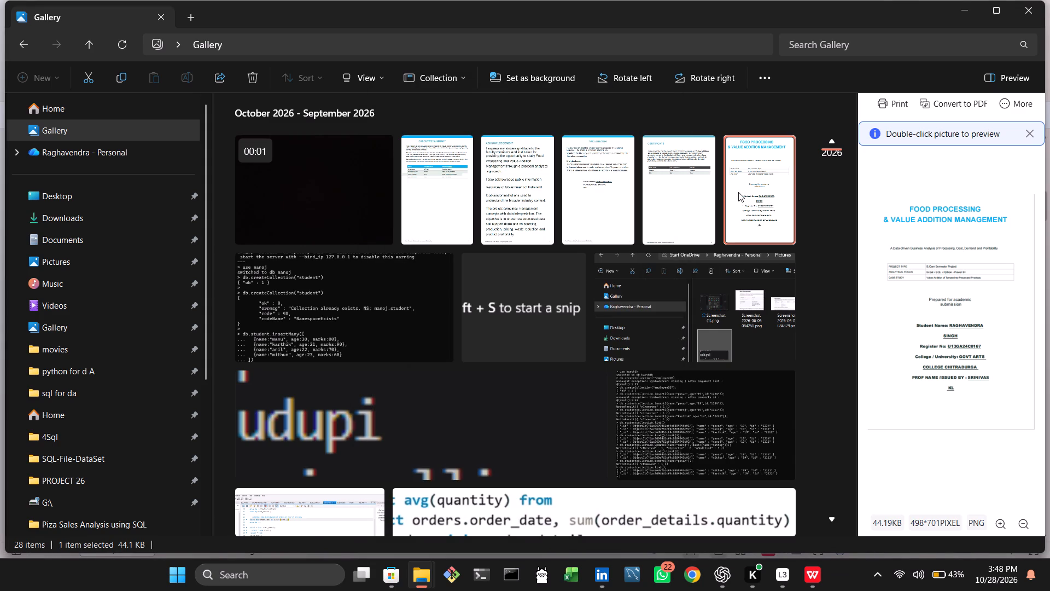
click(697, 195)
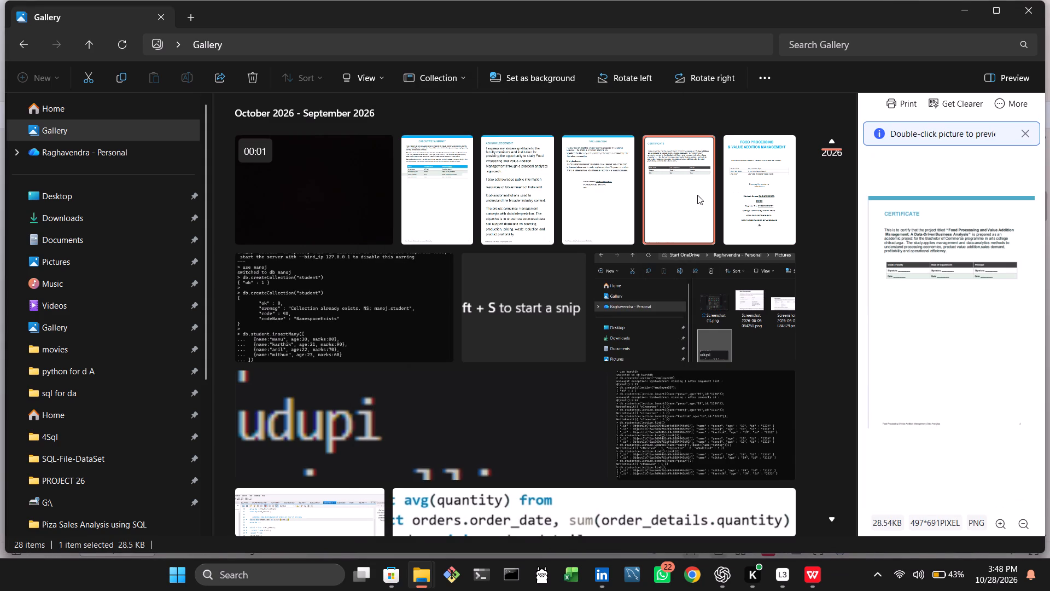
click(414, 240)
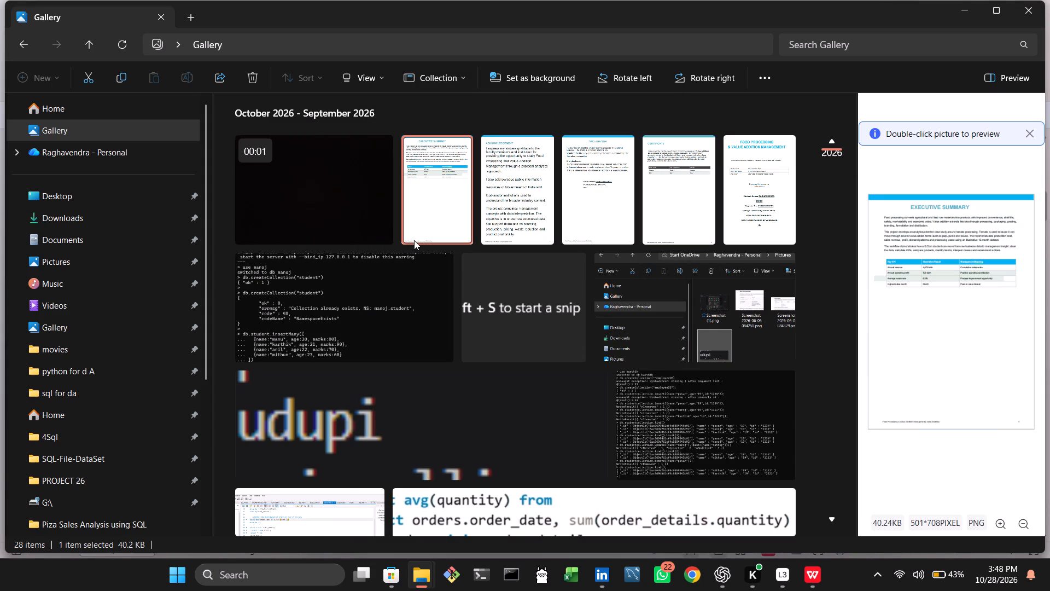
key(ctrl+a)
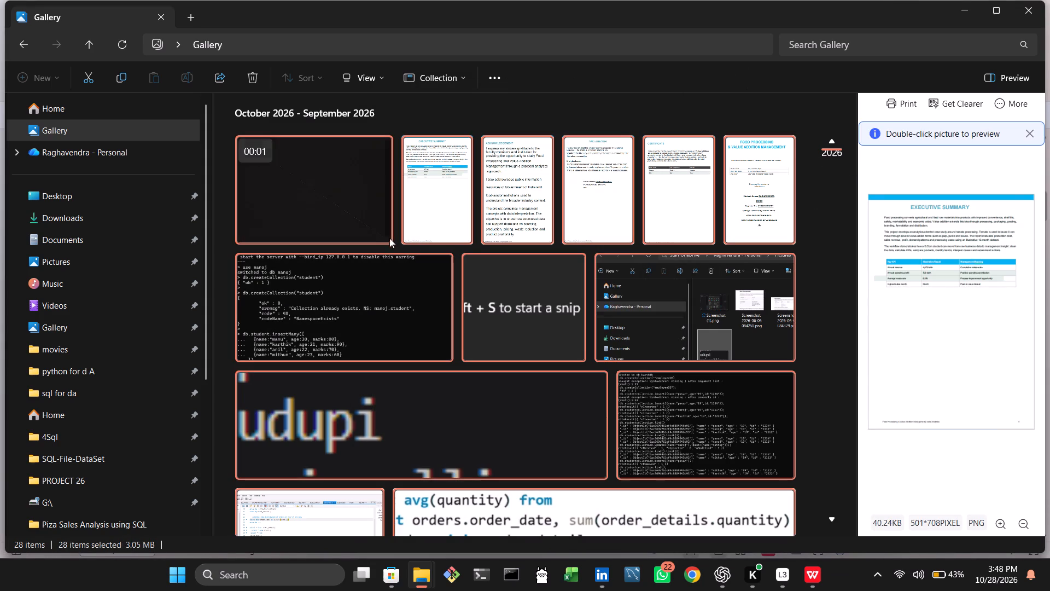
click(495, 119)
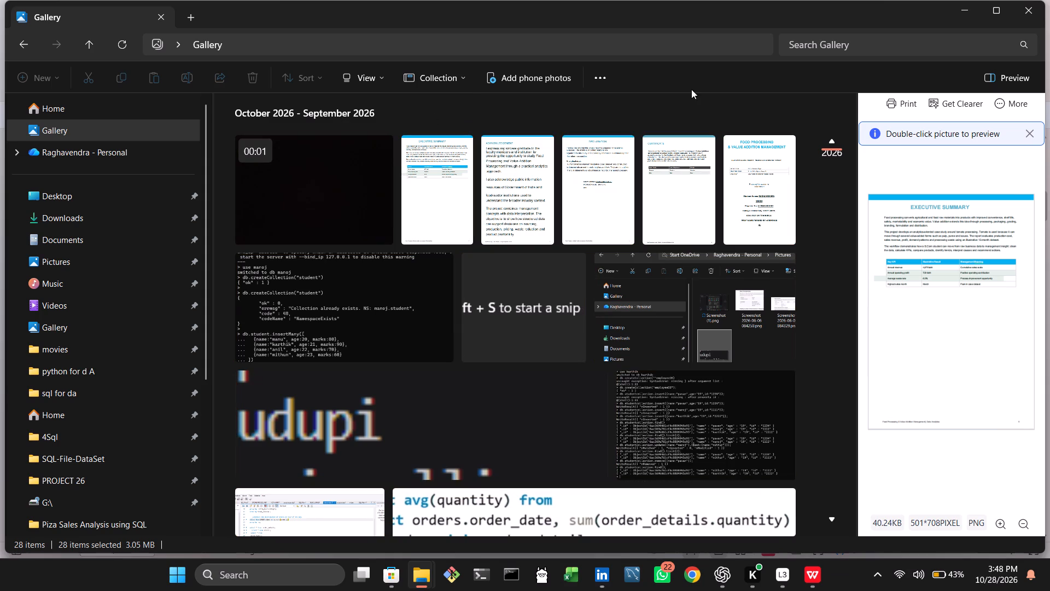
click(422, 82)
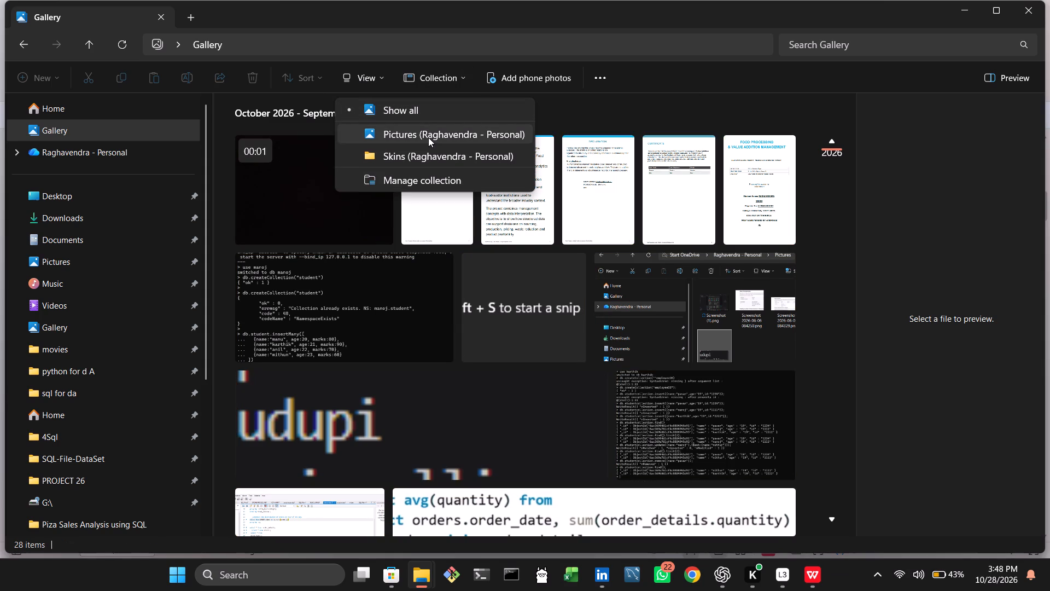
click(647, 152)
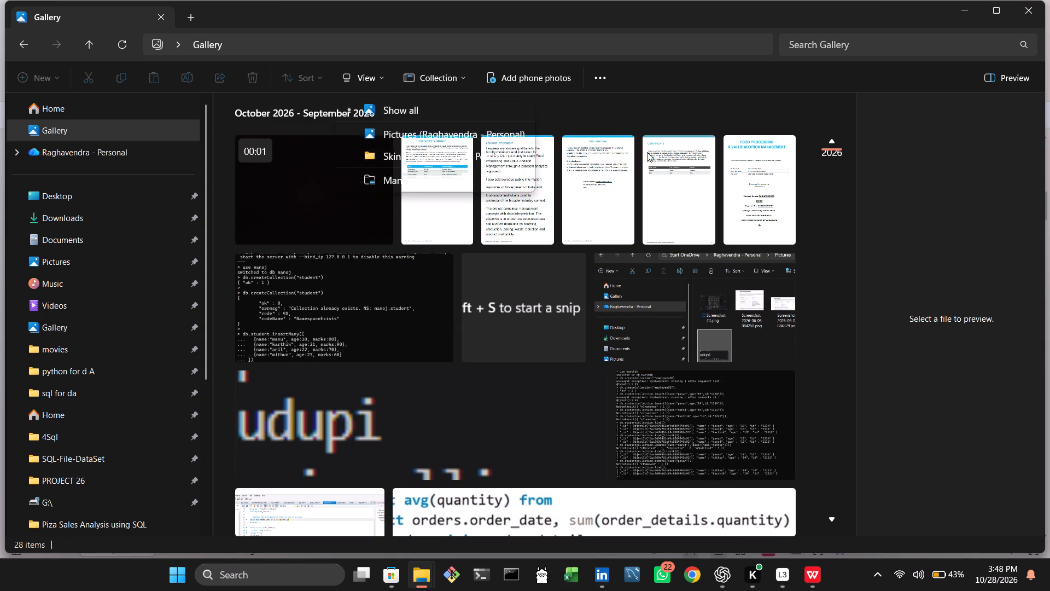
Browse the Gallery timeline to the older images and return to the October 2026 ones.
click(856, 206)
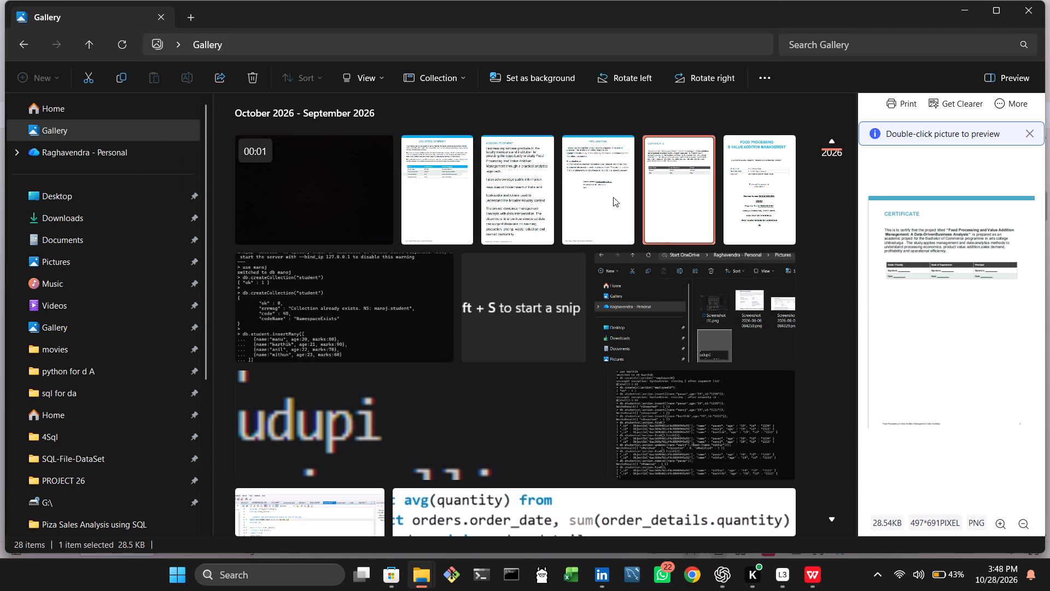
triple_click(832, 524)
click(832, 524)
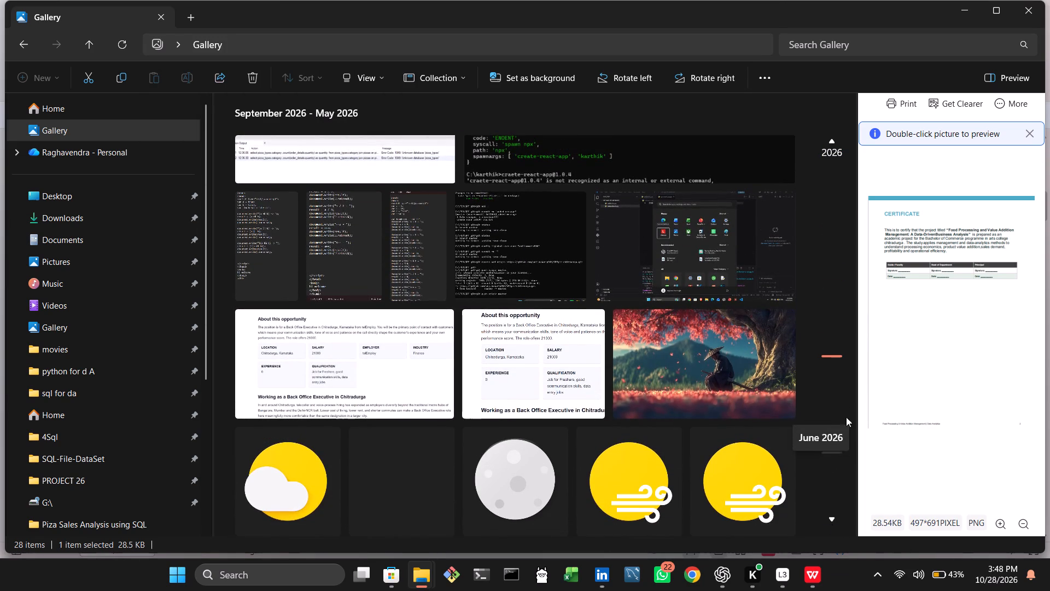
triple_click(832, 165)
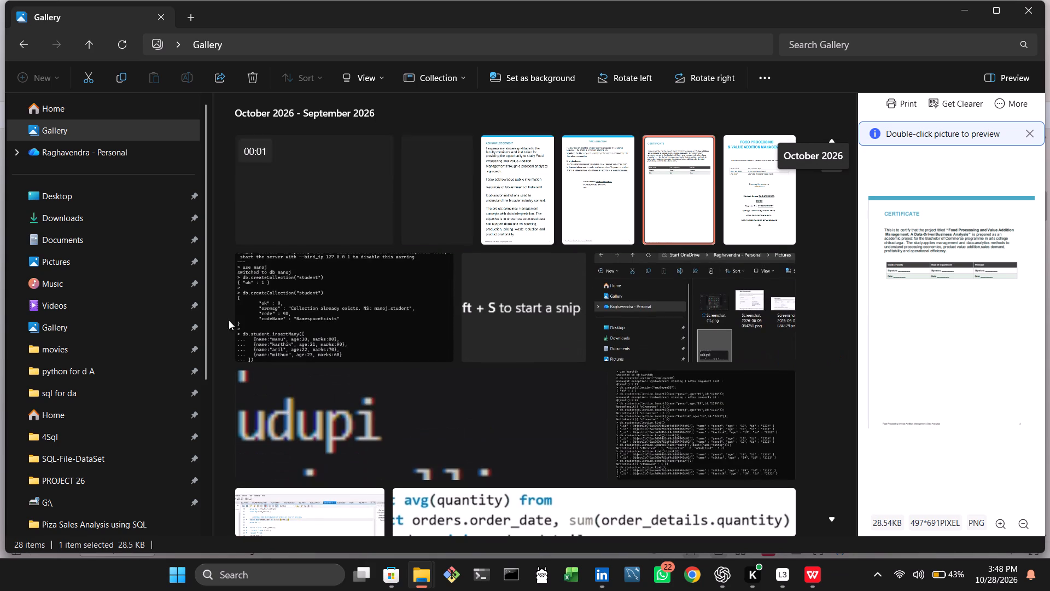
Open the Screenshots folder inside Pictures and preview the Executive Summary and Acknowledgement page screenshots.
double_click(162, 259)
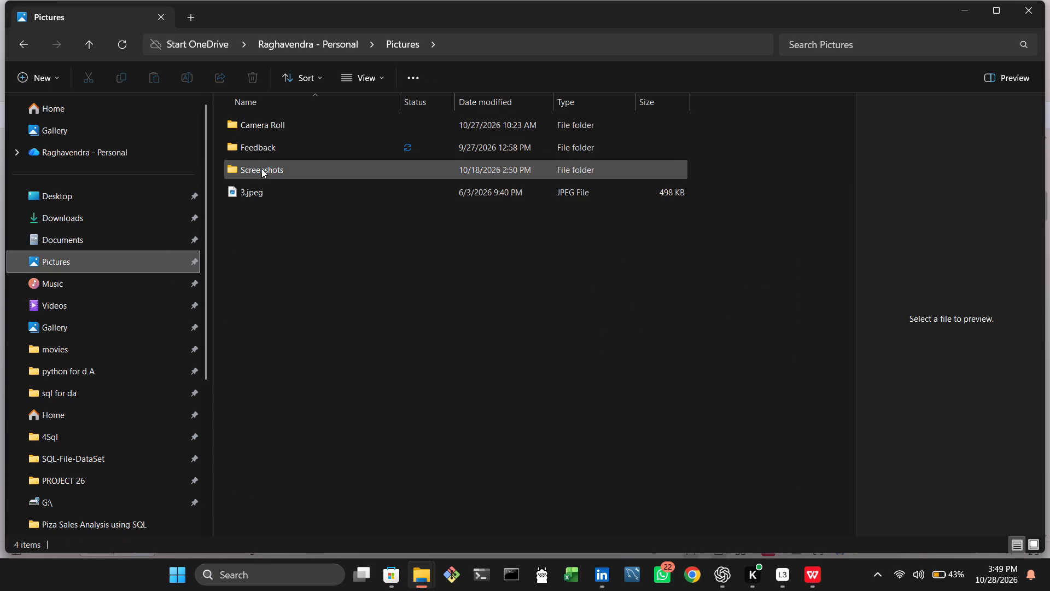
double_click(261, 169)
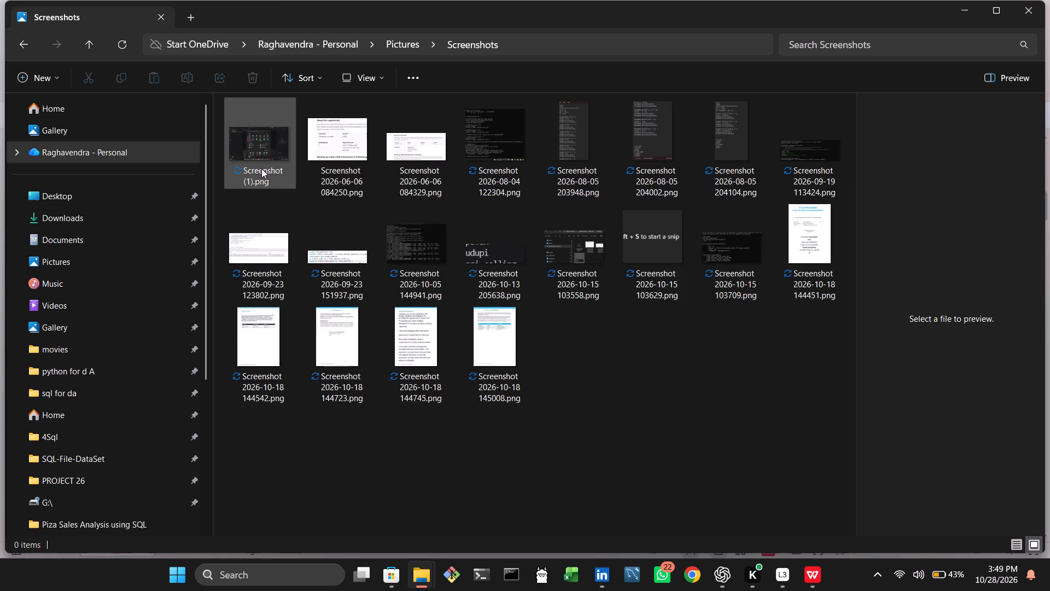
double_click(482, 333)
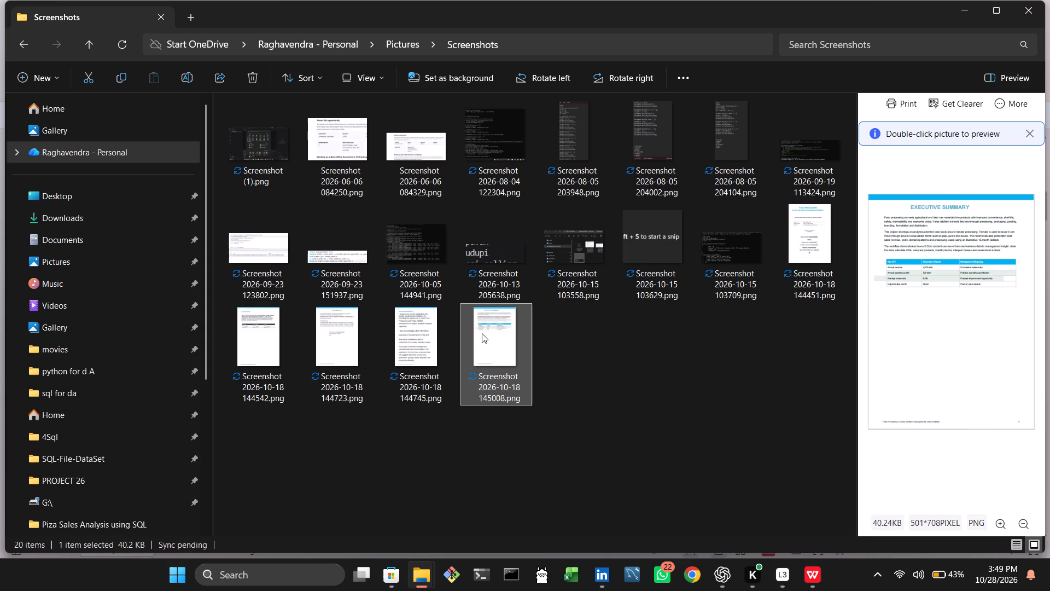
drag(424, 326, 291, 401)
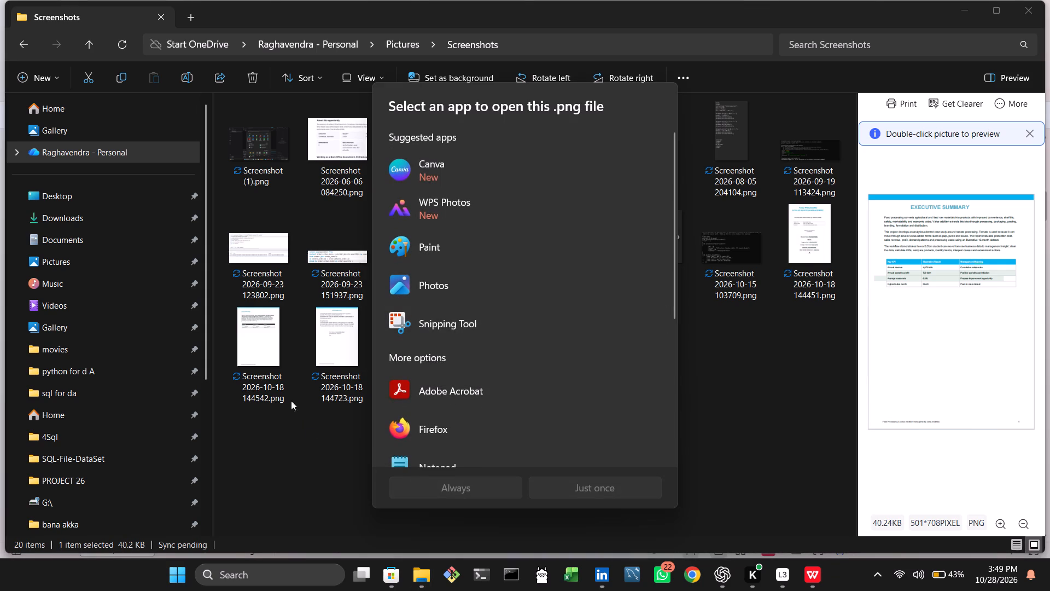
drag(291, 401, 310, 430)
drag(310, 430, 418, 332)
double_click(418, 332)
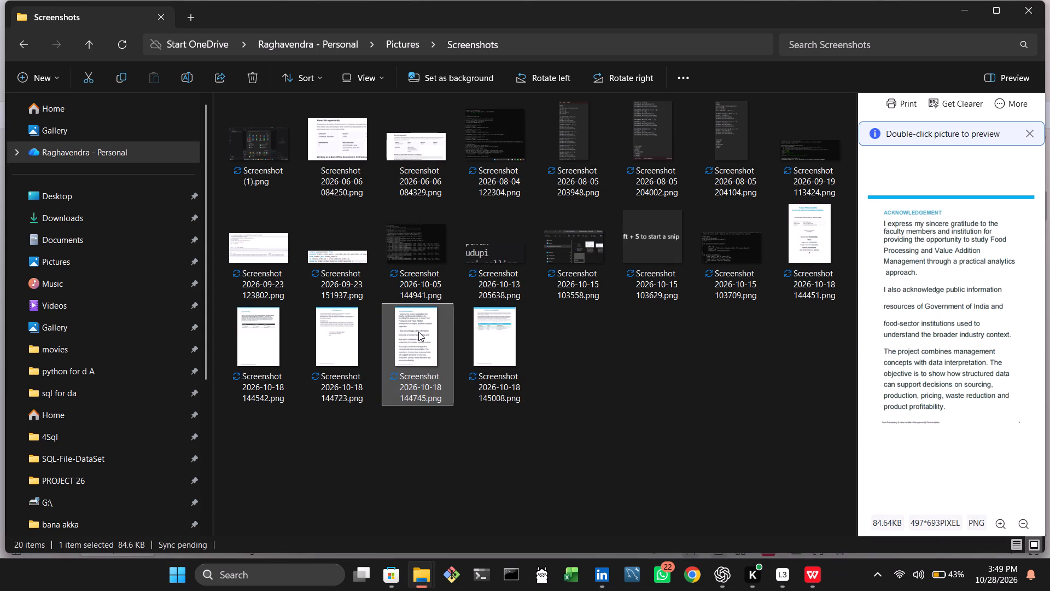
click(199, 446)
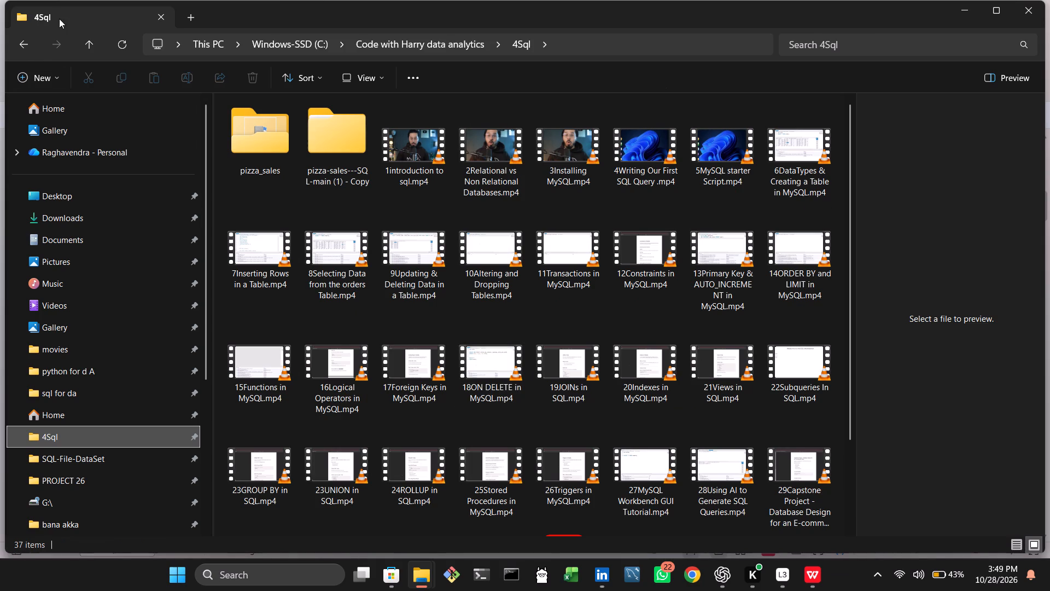
click(30, 47)
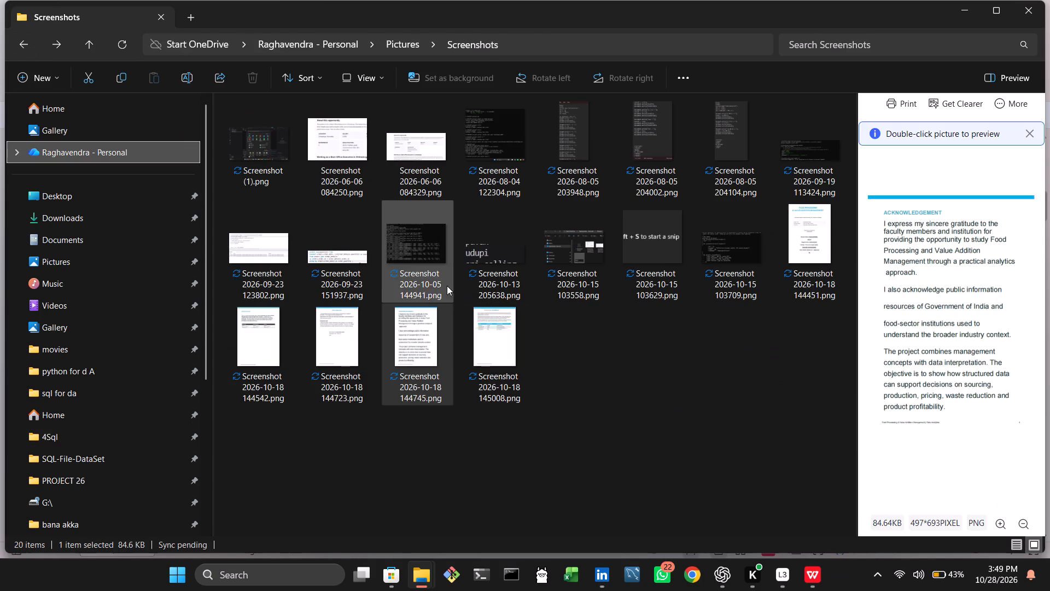
Look through the other images in the Screenshots folder, including the June to September captures and the report's cover page.
double_click(267, 237)
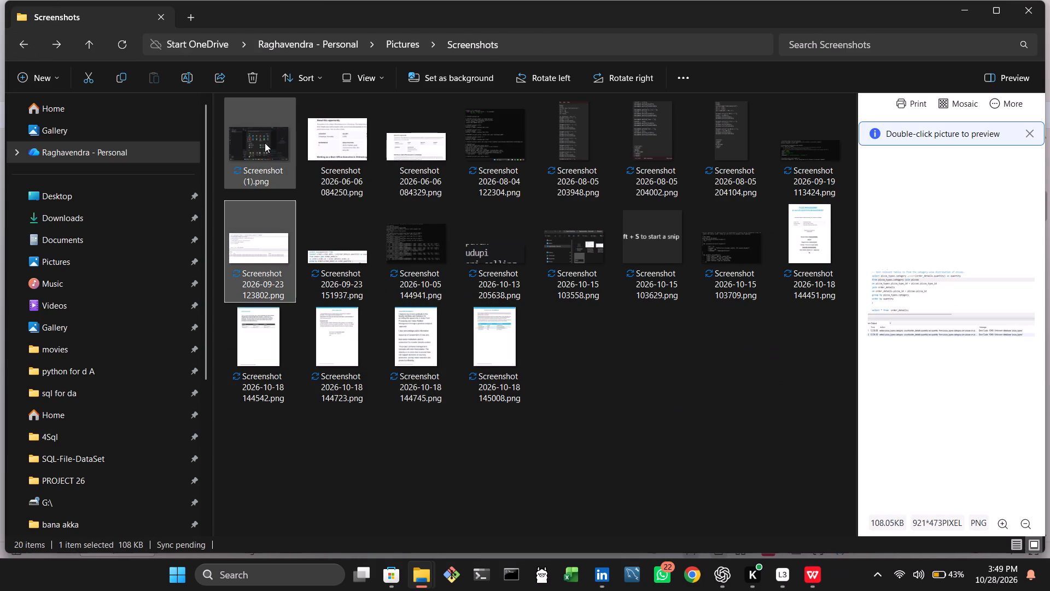
double_click(265, 143)
click(310, 142)
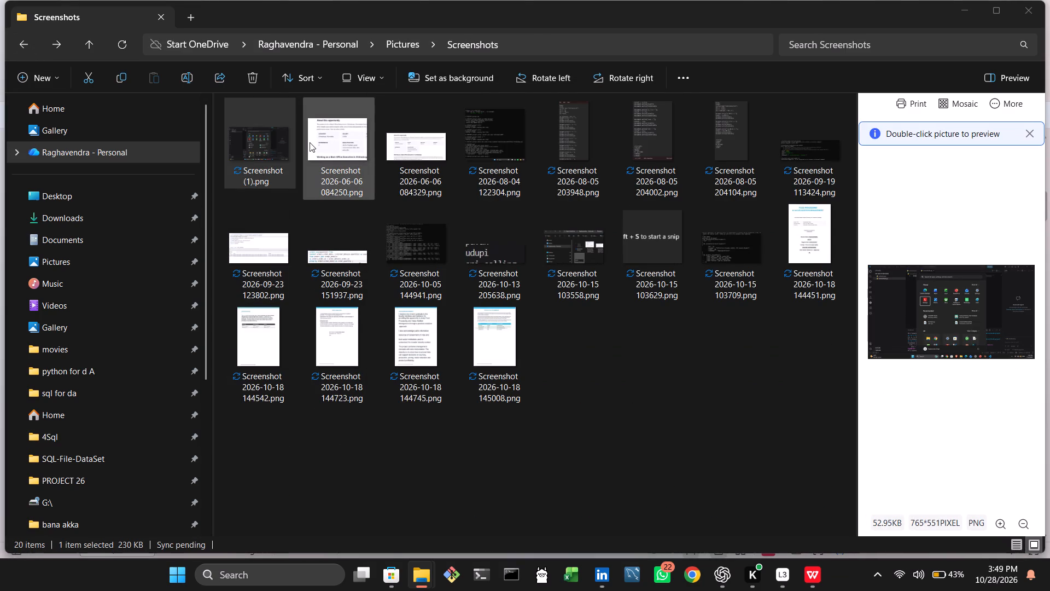
double_click(416, 145)
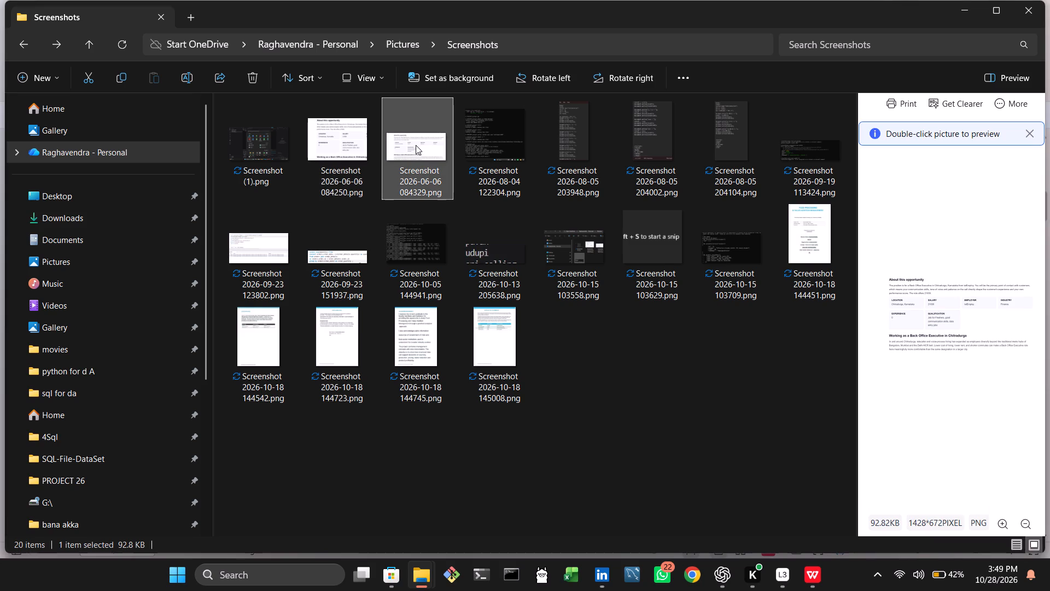
click(534, 130)
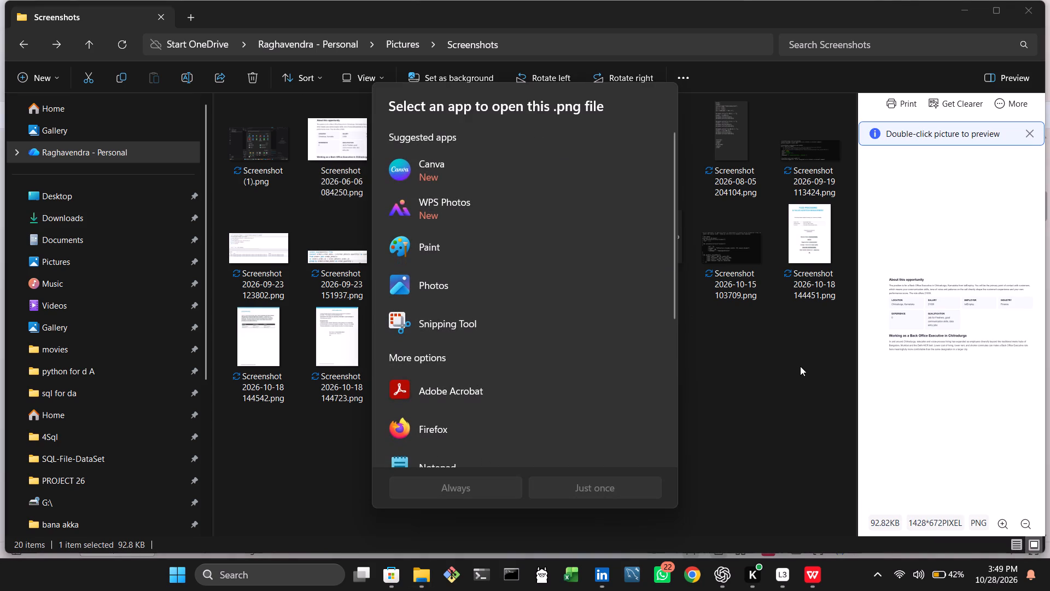
click(800, 366)
click(523, 161)
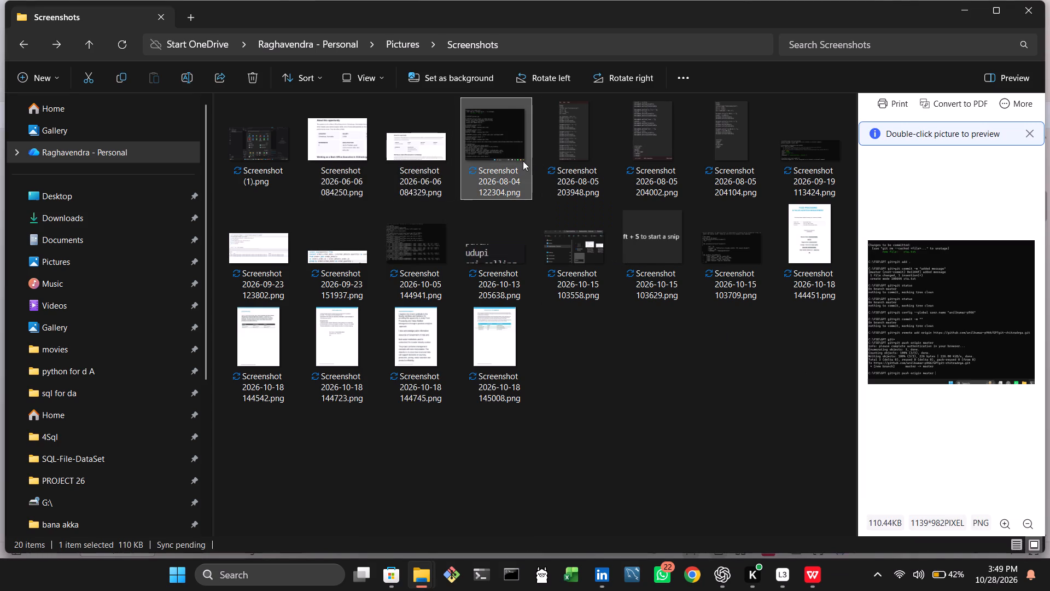
double_click(559, 155)
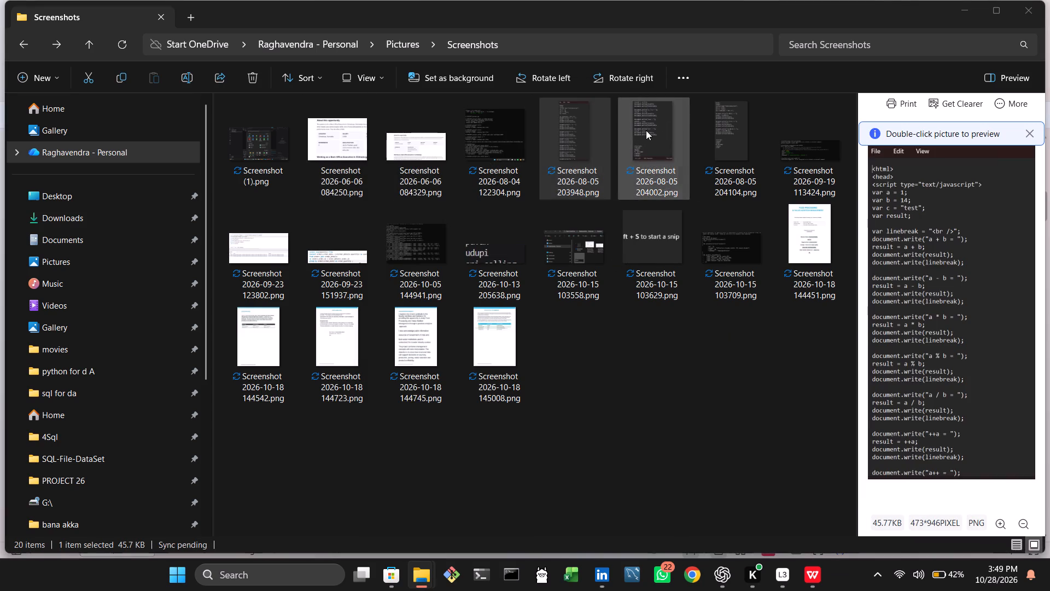
double_click(646, 130)
drag(587, 490, 762, 159)
click(762, 159)
double_click(813, 221)
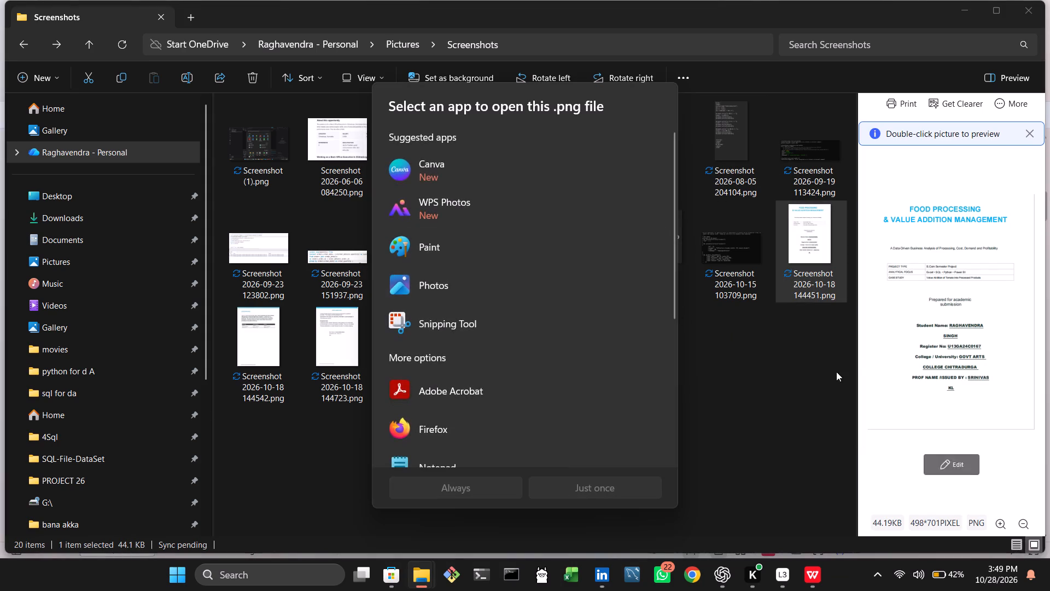
click(836, 372)
double_click(504, 260)
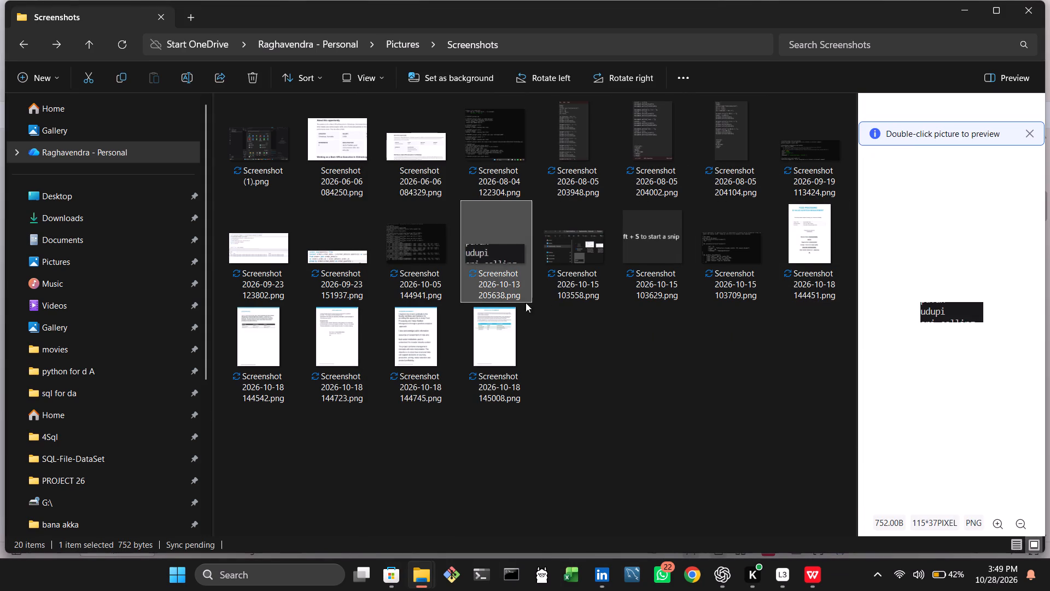
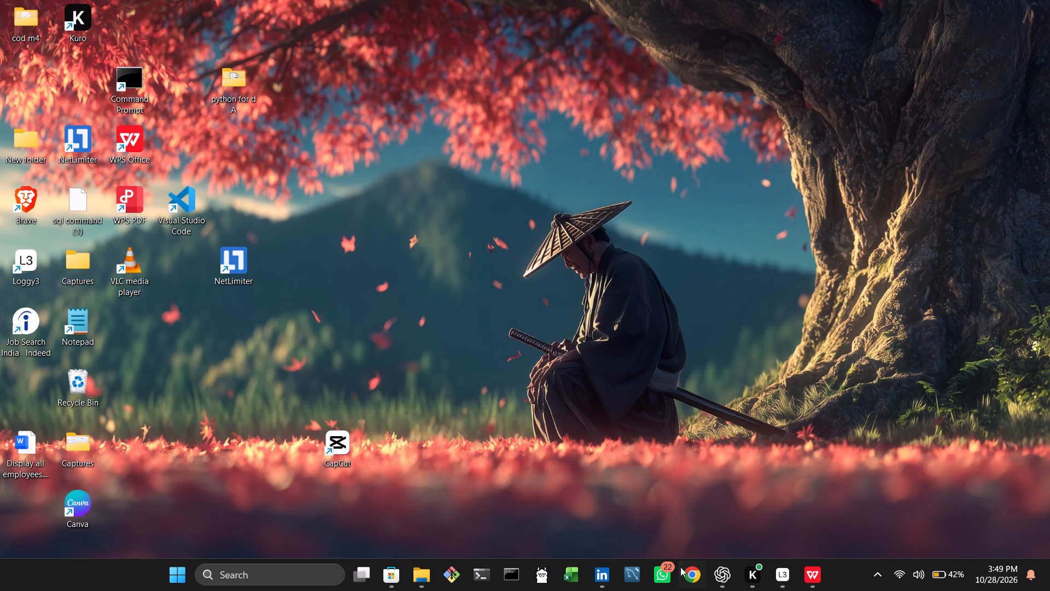
Switch to WPS Office with the Food Processing and Value Addition report PDF.
click(680, 567)
click(807, 577)
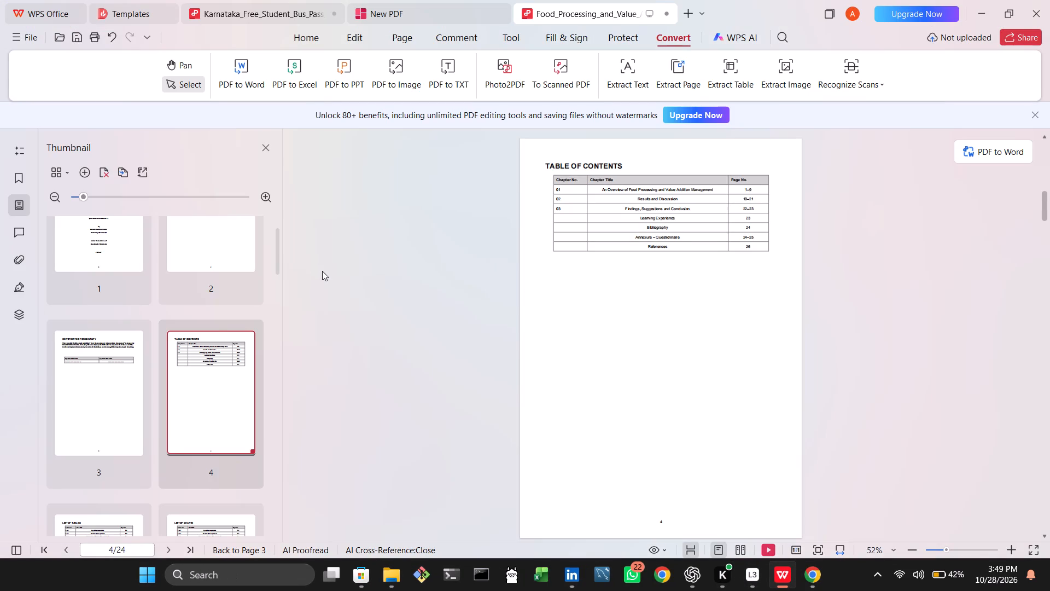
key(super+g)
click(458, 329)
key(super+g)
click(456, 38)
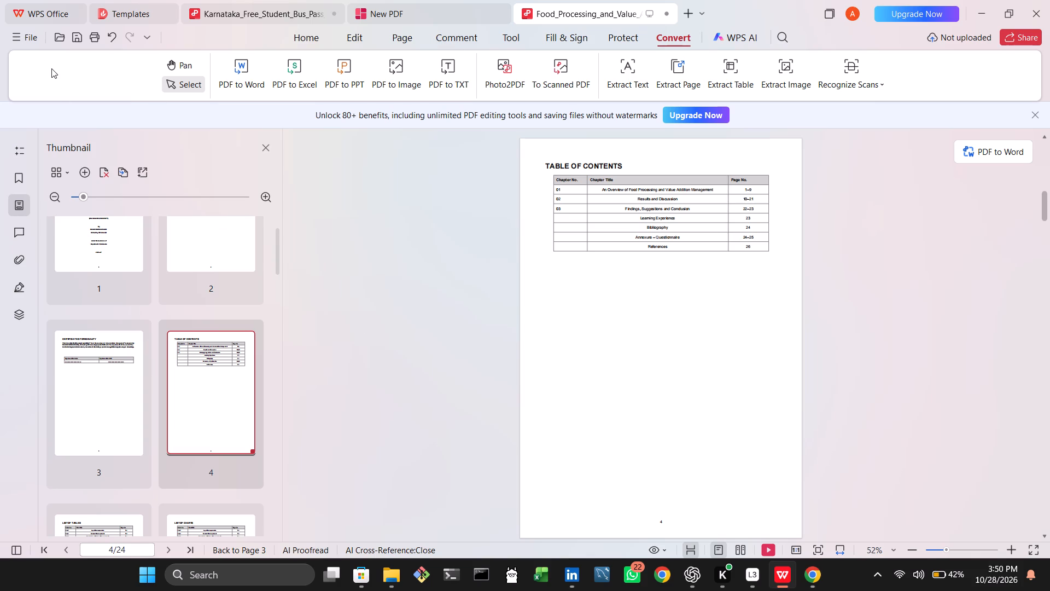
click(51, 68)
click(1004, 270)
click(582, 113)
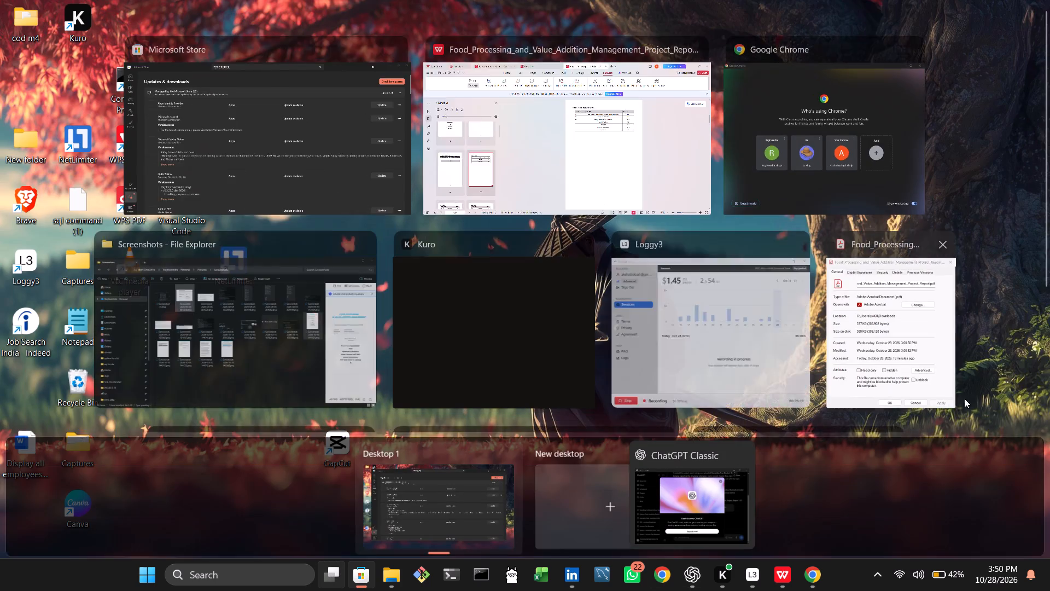
Return to the report PDF and go to page 5, the List of Tables.
click(597, 165)
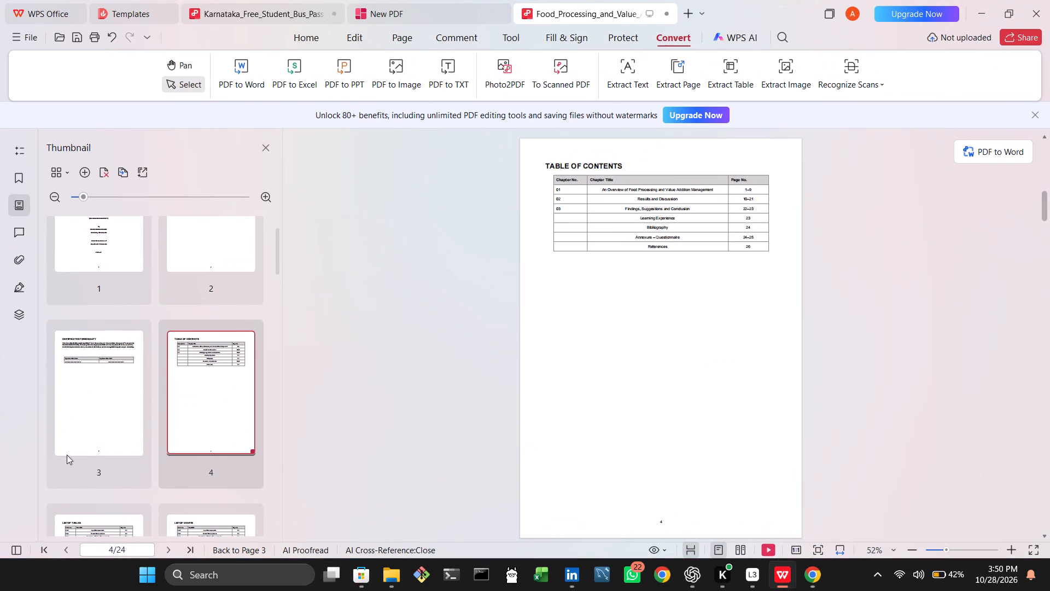
click(106, 507)
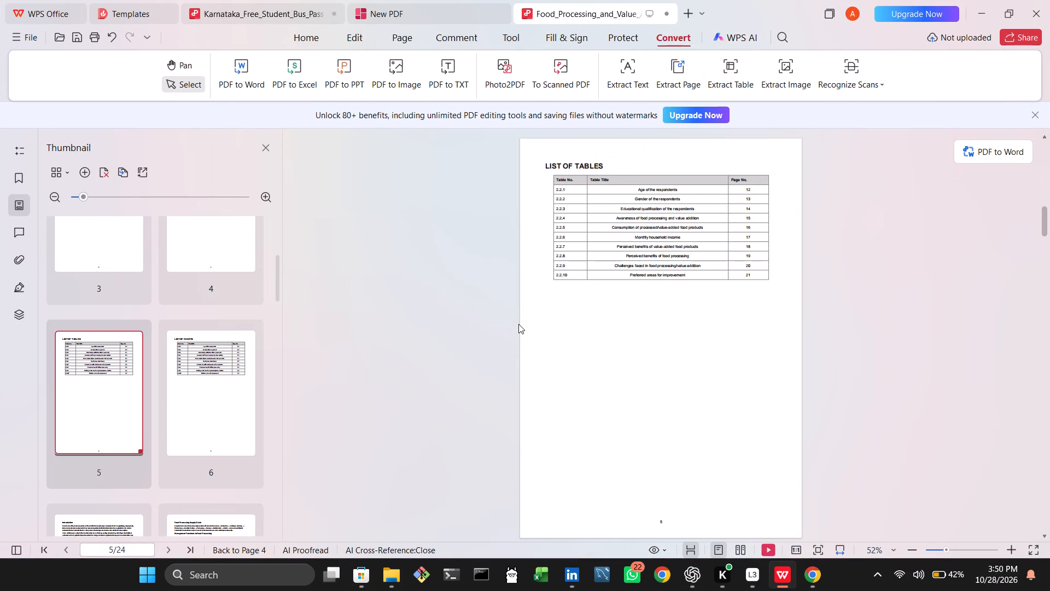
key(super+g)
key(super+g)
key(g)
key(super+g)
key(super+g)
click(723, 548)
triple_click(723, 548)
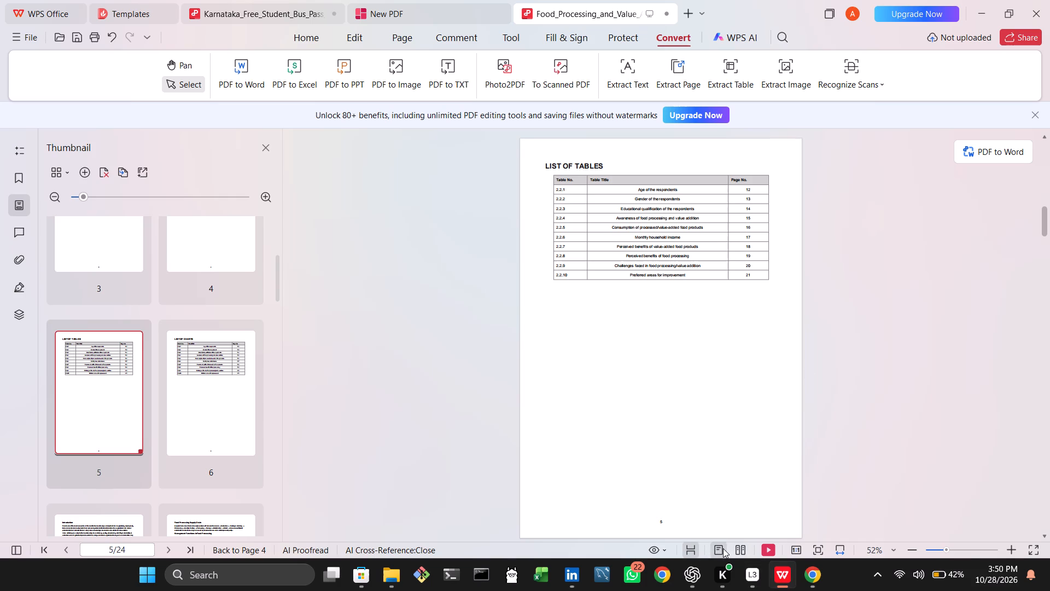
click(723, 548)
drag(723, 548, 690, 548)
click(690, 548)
Play the report full screen from page 5, advance to the List of Charts, and go back to the List of Tables.
click(769, 552)
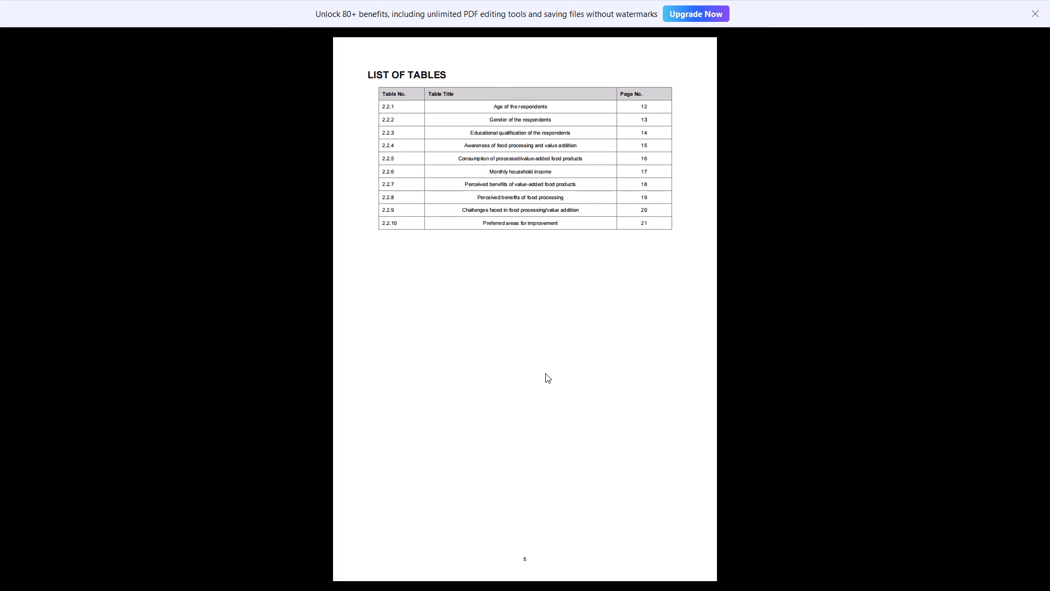
key(Left)
key(Left)
key(Left)
key(Up)
key(Up)
key(Down)
drag(988, 235, 501, 320)
drag(501, 320, 1039, 30)
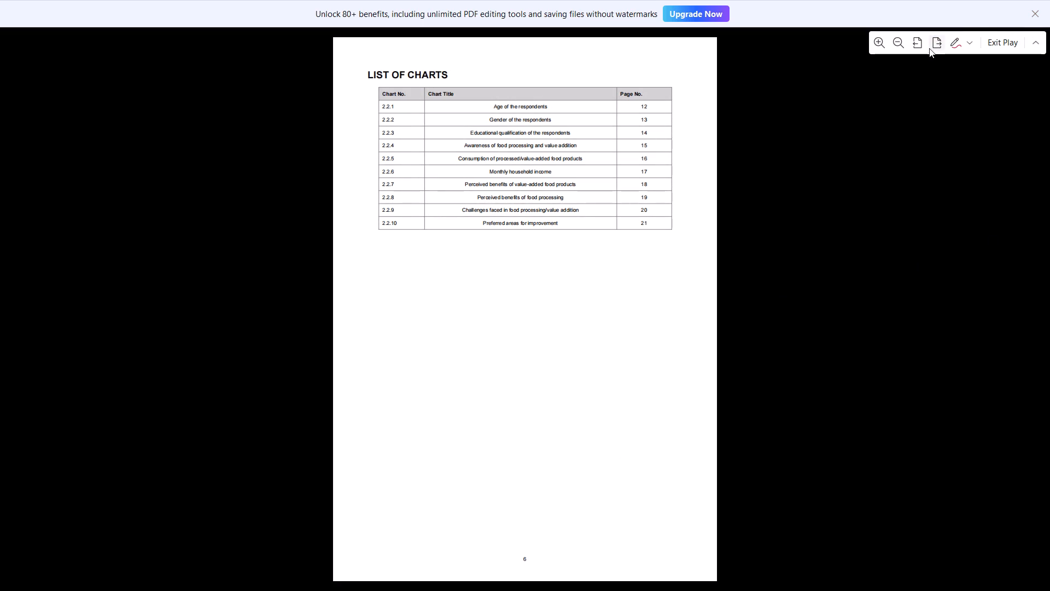
click(917, 44)
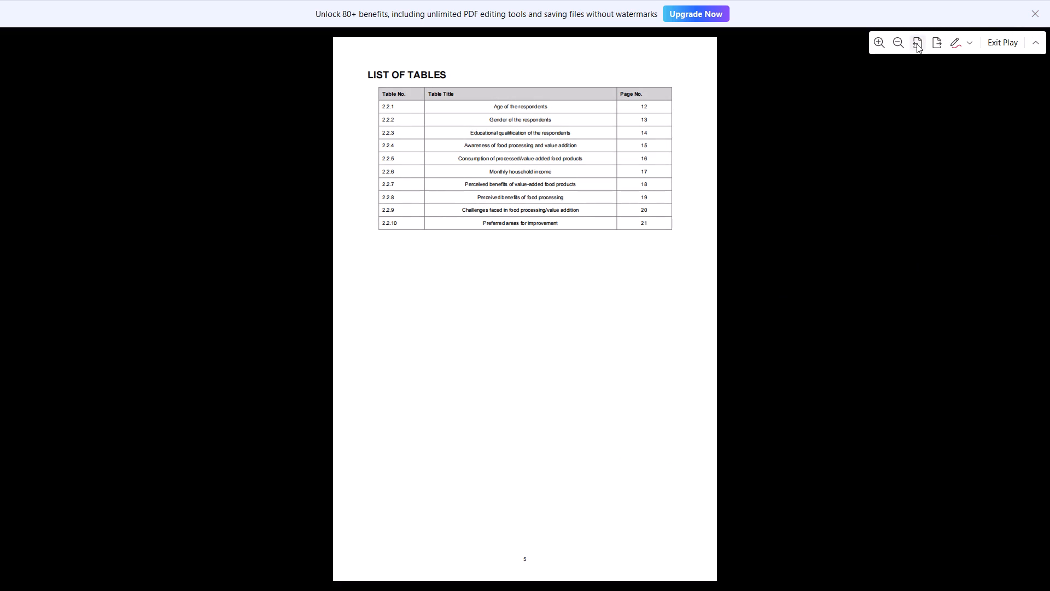
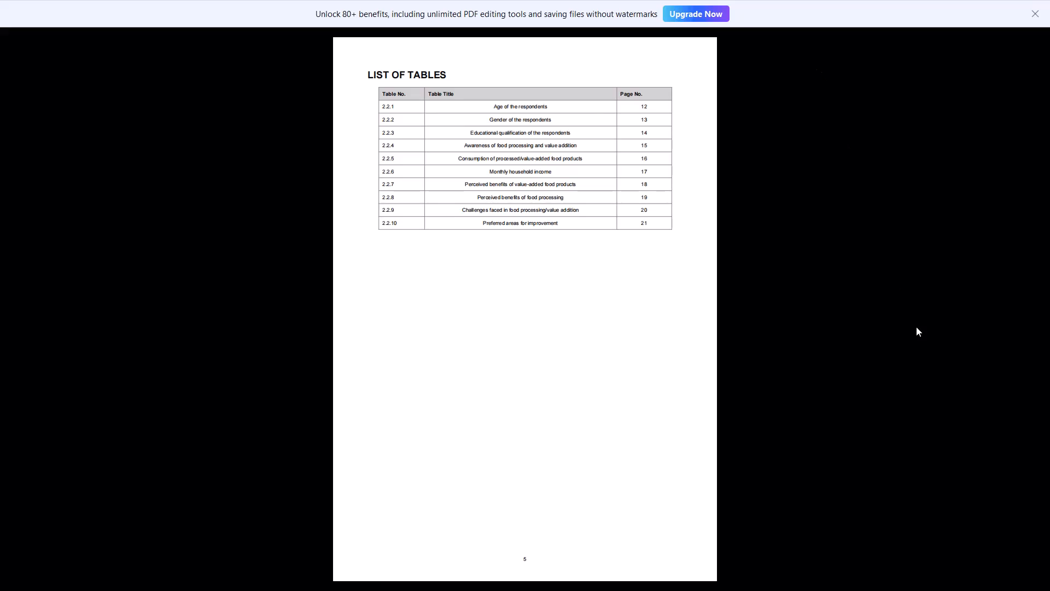
Page back through the full-screen report from the List of Tables to the title page.
key(Left)
key(Left)
key(Left)
key(Left)
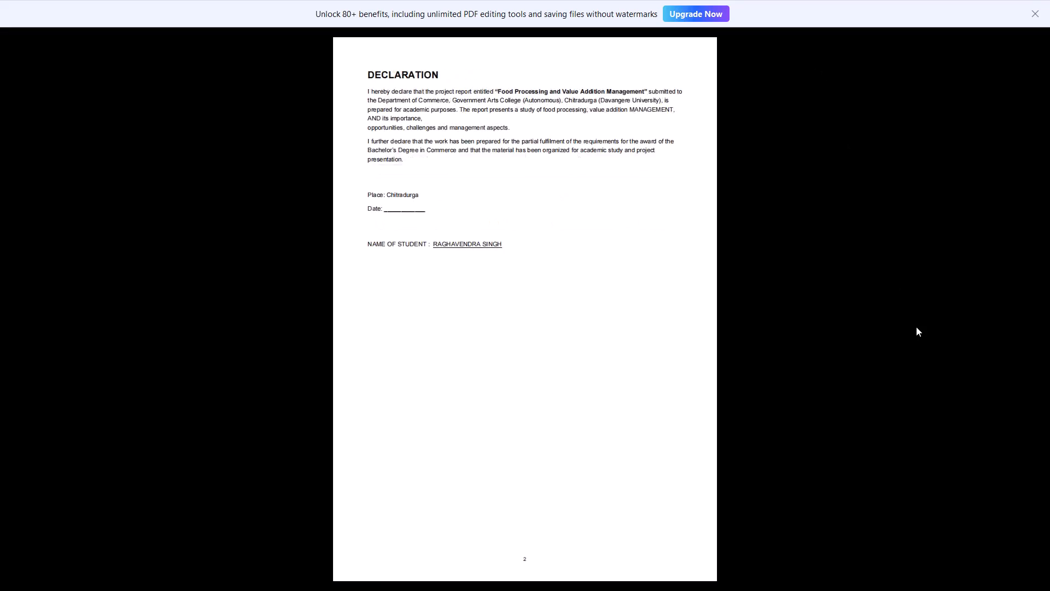
key(Left)
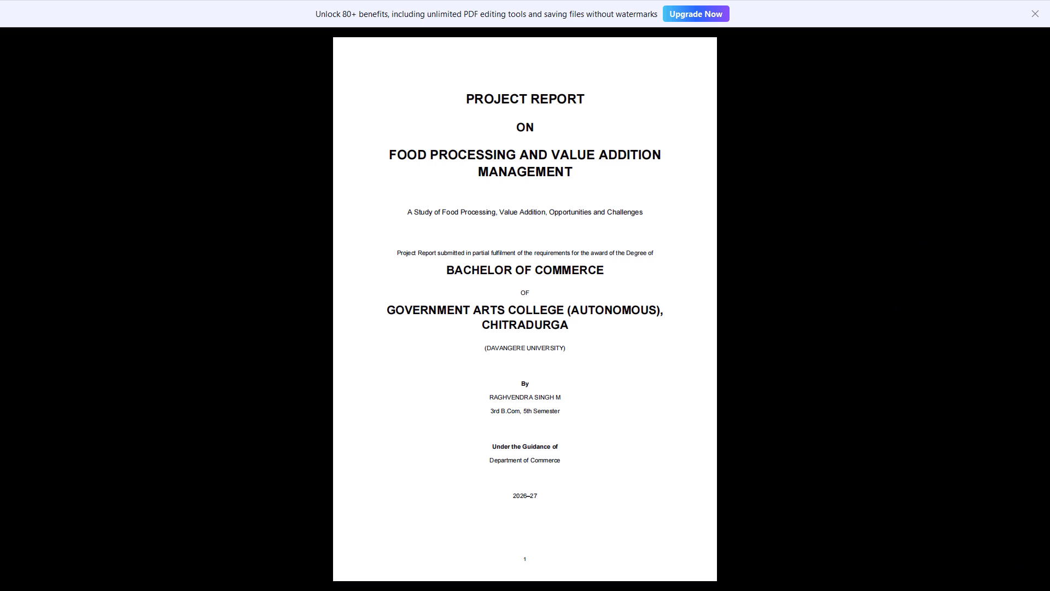
Page forward through the whole full-screen report from the title page to the References on page 24.
key(Right)
key(Right)
right_click(602, 590)
key(Right)
right_click(602, 590)
click(602, 590)
key(Right)
click(602, 590)
key(Right)
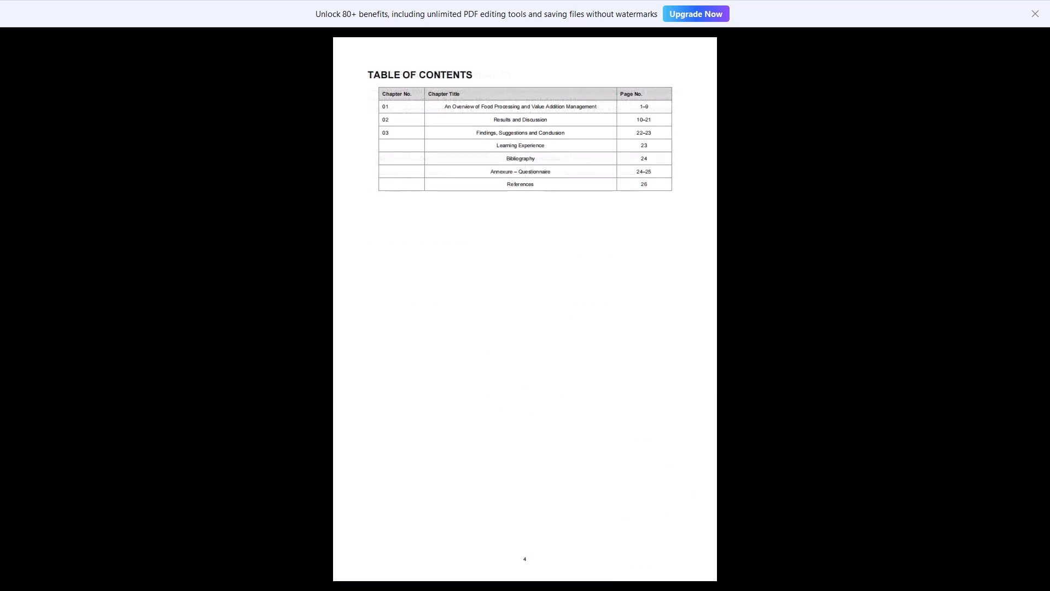
key(Right)
key(Right)
key(Right)
key(Right)
key(Right)
key(Right)
key(Right)
key(Right)
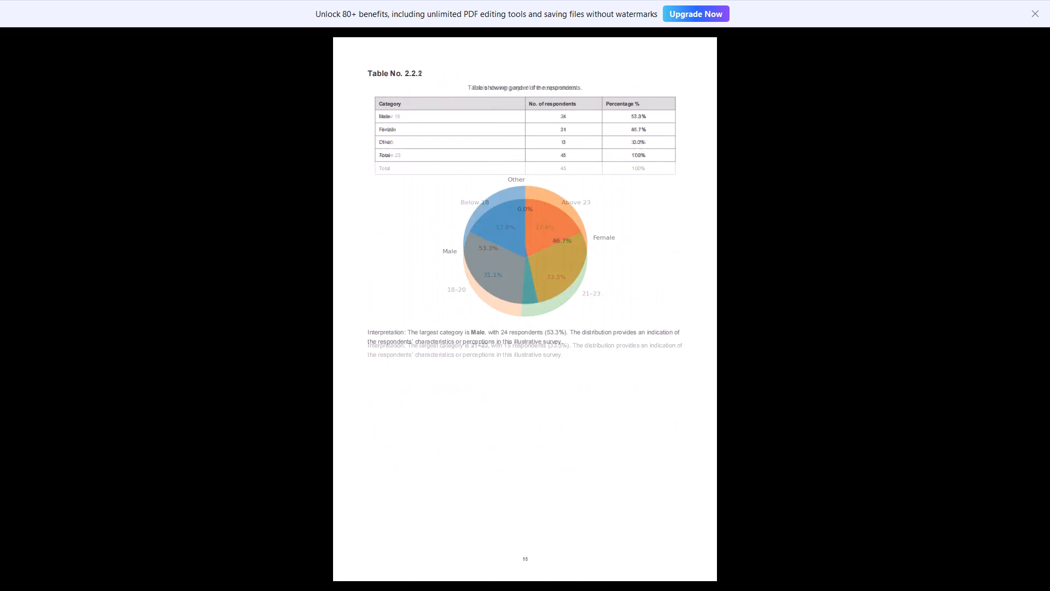
key(Right)
key(Right)
key(Right)
key(Right)
click(602, 590)
key(Right)
key(Right)
key(Right)
key(Right)
key(Right)
key(Right)
key(Right)
key(Right)
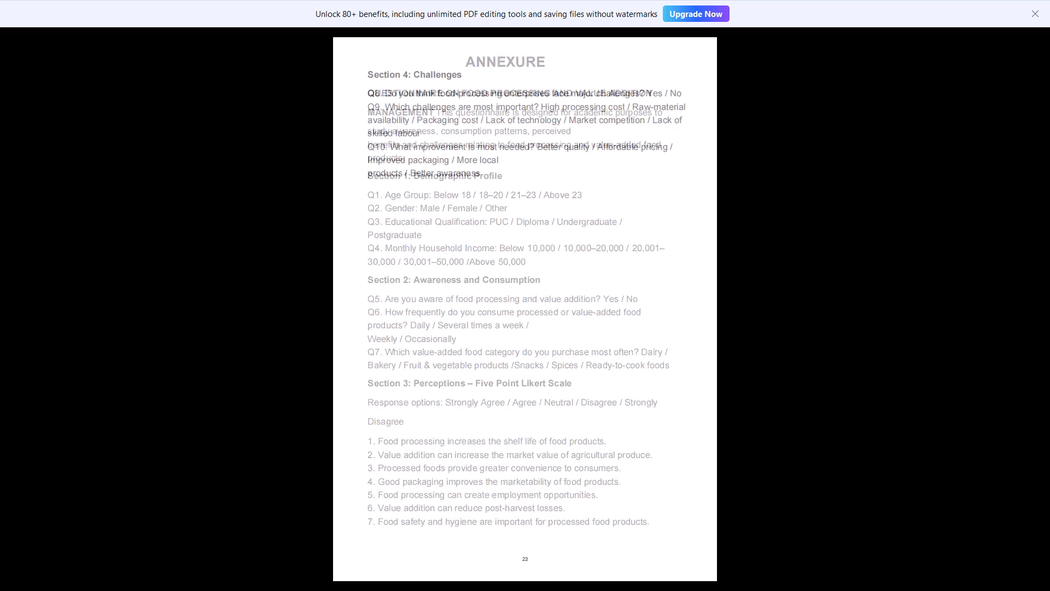
key(Right)
key(Right)
click(602, 590)
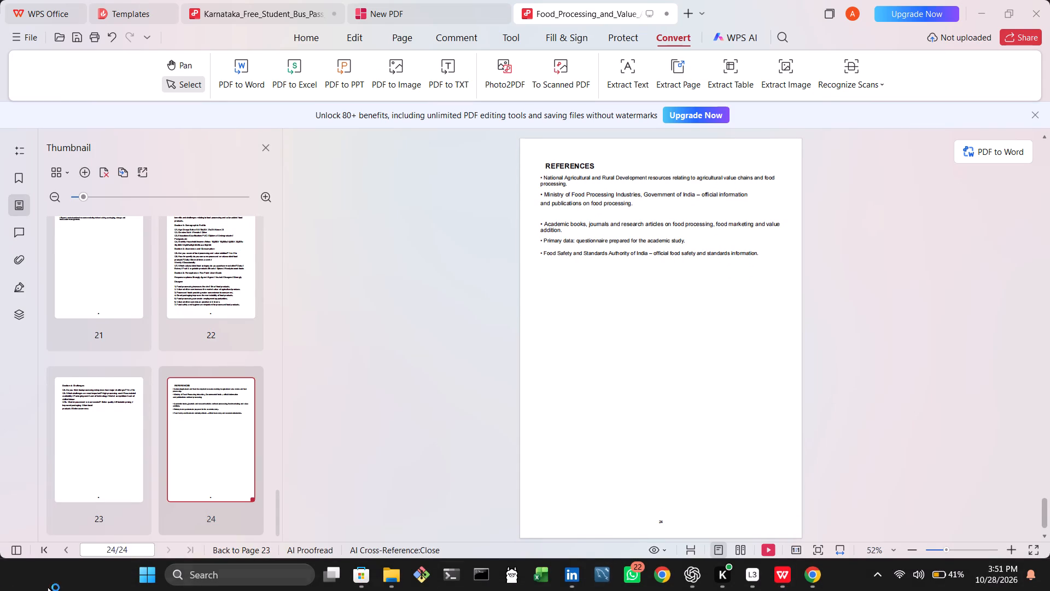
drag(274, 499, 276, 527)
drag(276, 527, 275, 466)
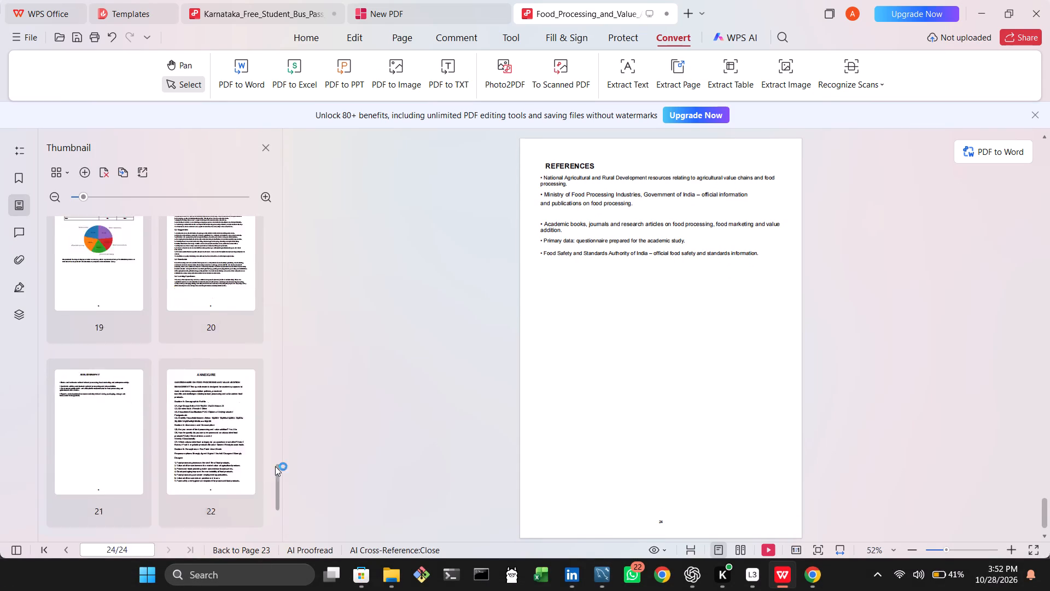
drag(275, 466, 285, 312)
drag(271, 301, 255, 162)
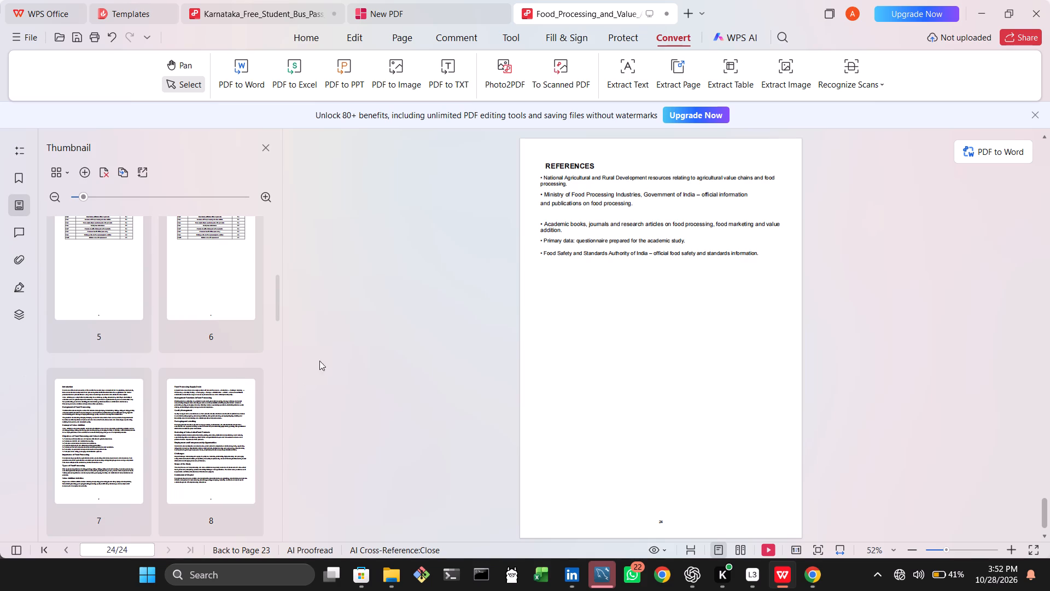
Play the report full screen from the References on page 24 and try to page back through the preceding pages.
click(768, 544)
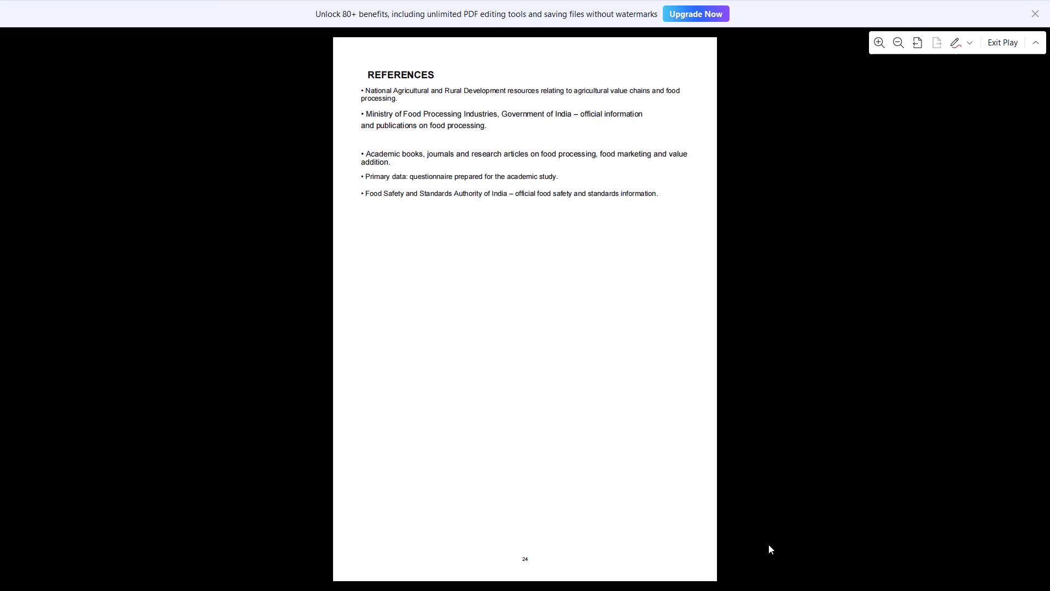
key(Left)
key(Left)
key(Left)
key(Left)
key(Left)
key(Left)
key(Left)
key(Left)
key(Left)
key(Left)
key(Left)
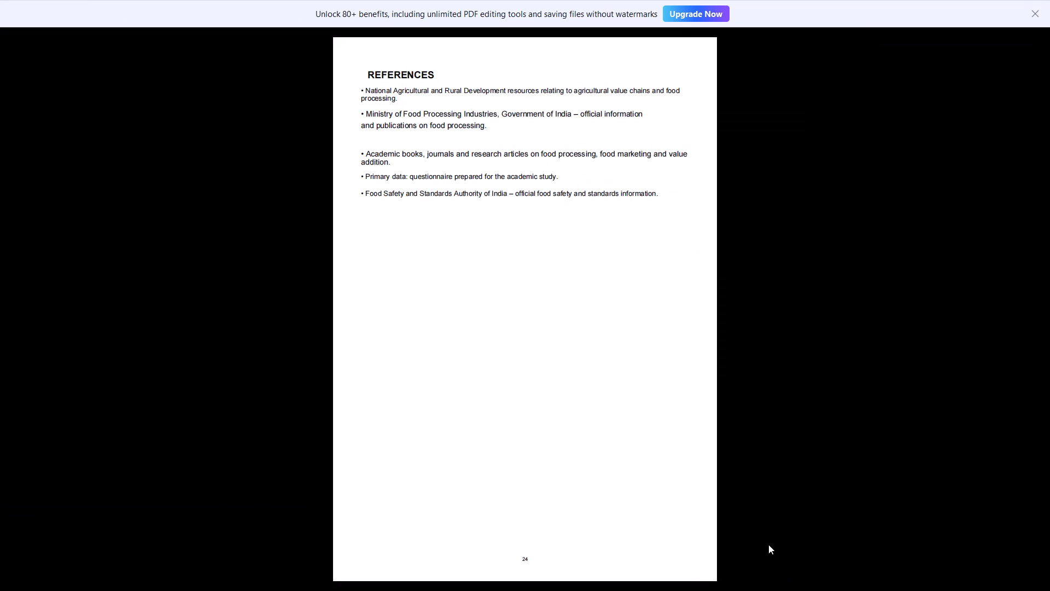
key(Left)
key(Left)
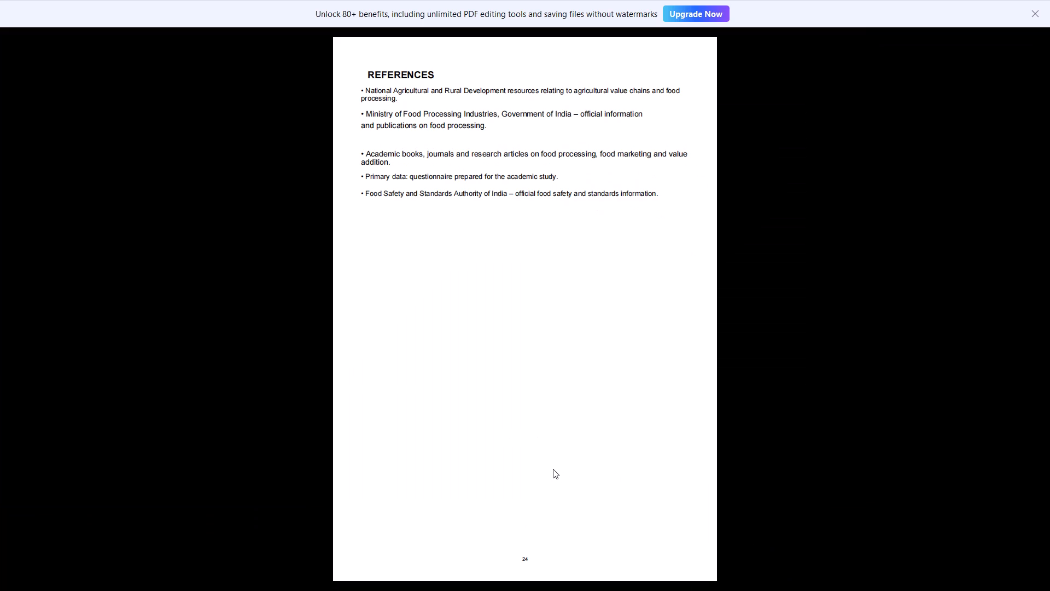
Page back through the full-screen report from the References to the title page.
click(553, 469)
key(Left)
key(Left)
key(Left)
key(Left)
key(Left)
key(Left)
key(Left)
key(Left)
key(Left)
key(Left)
key(Left)
key(Left)
key(Left)
key(Left)
key(Left)
key(Left)
key(Left)
key(Left)
key(Left)
key(Left)
key(Left)
key(Left)
key(Left)
key(Left)
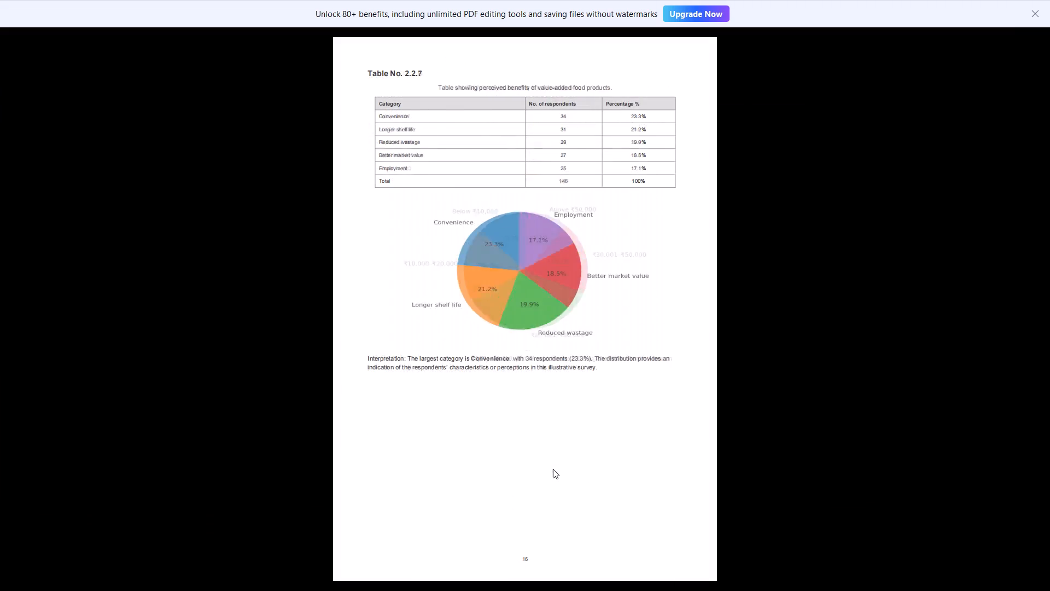
key(Left)
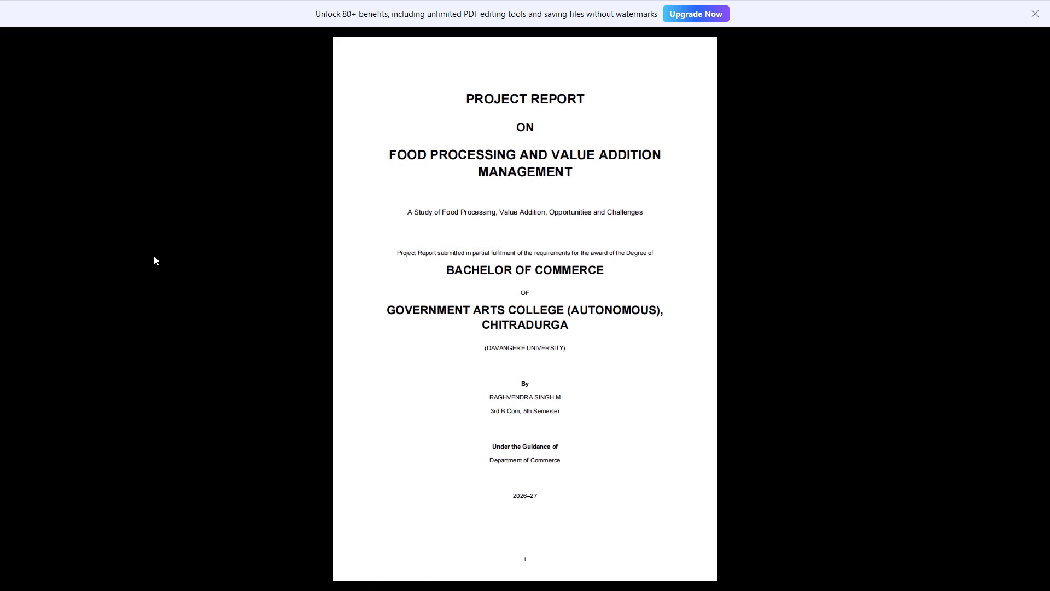
Capture a screen snip of the report's whole title page.
key(shift+super+s)
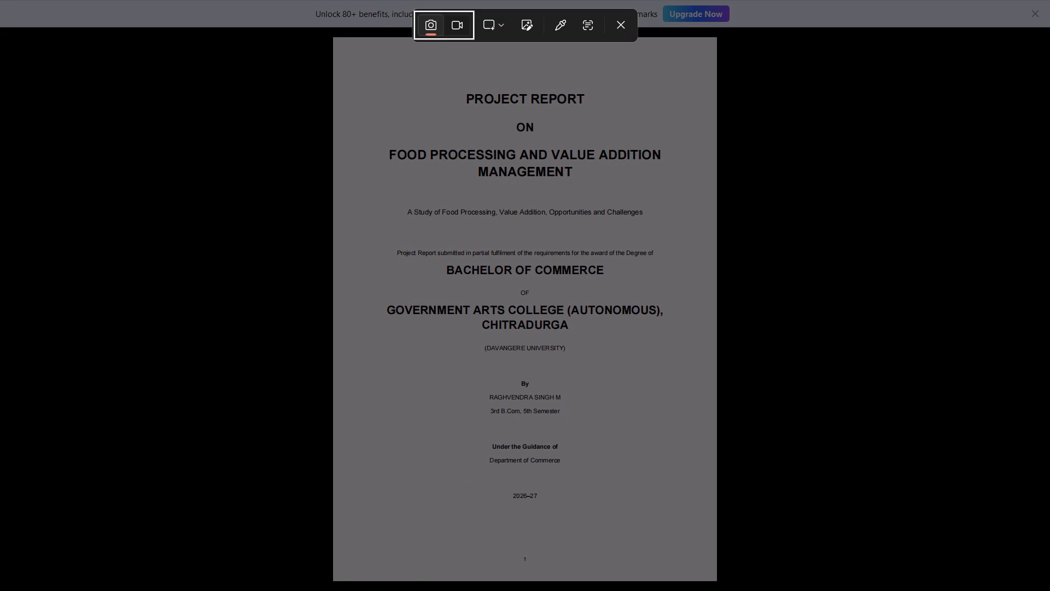
drag(330, 38, 387, 102)
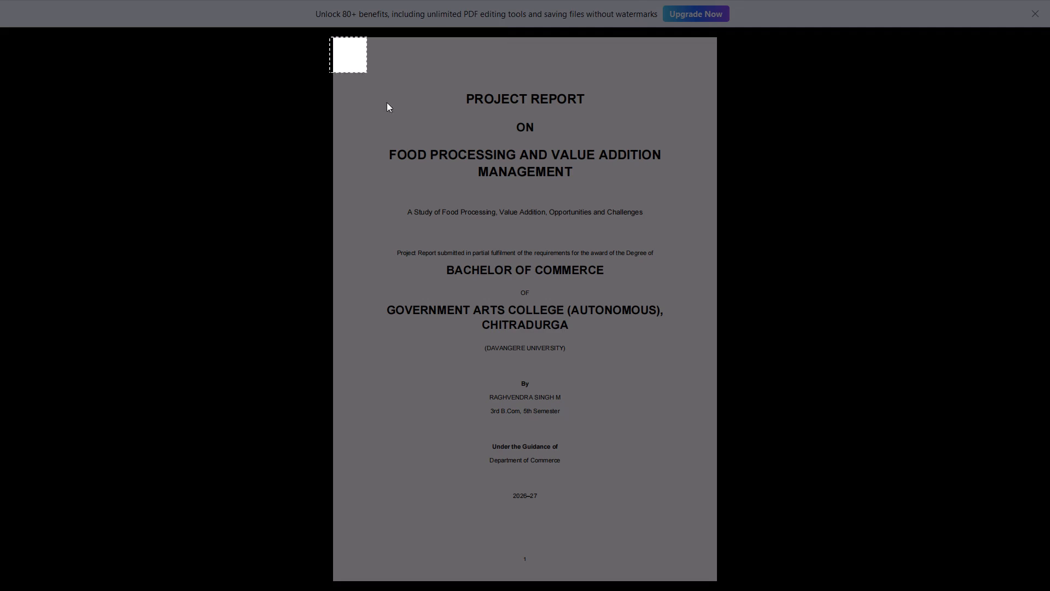
drag(387, 102, 715, 590)
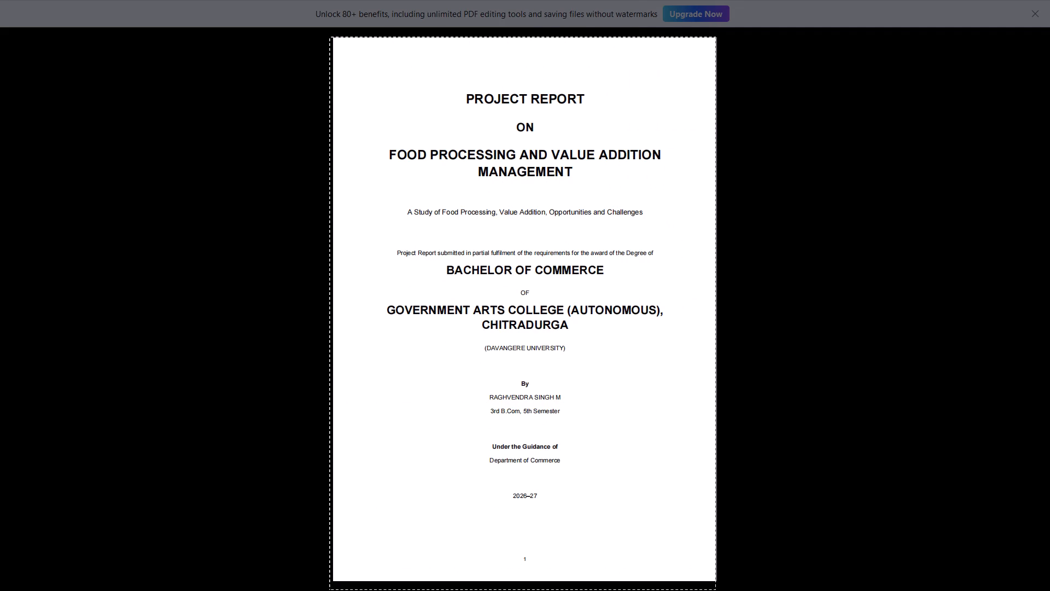
drag(715, 590, 720, 582)
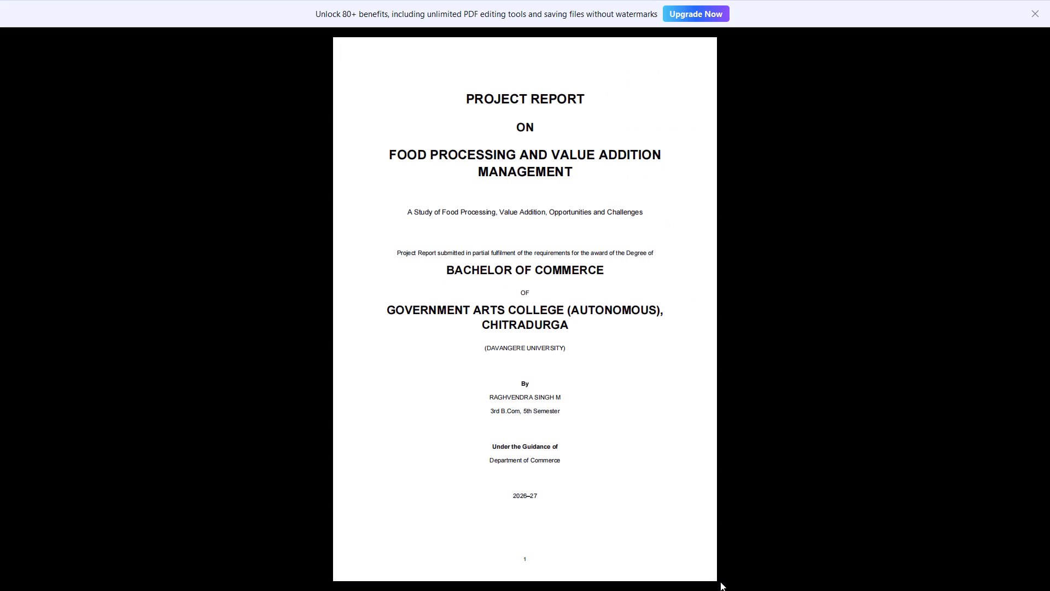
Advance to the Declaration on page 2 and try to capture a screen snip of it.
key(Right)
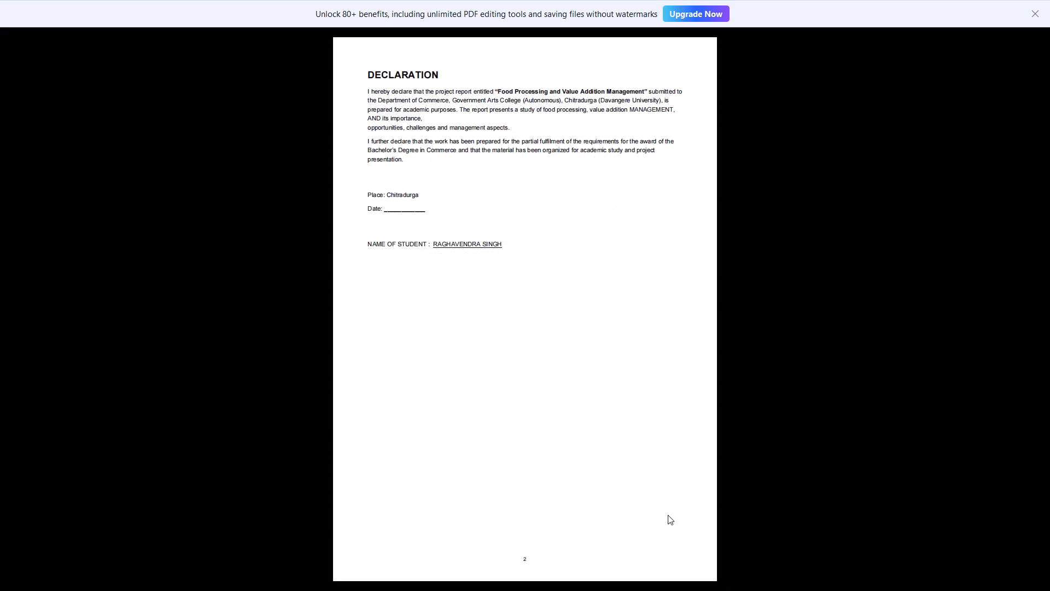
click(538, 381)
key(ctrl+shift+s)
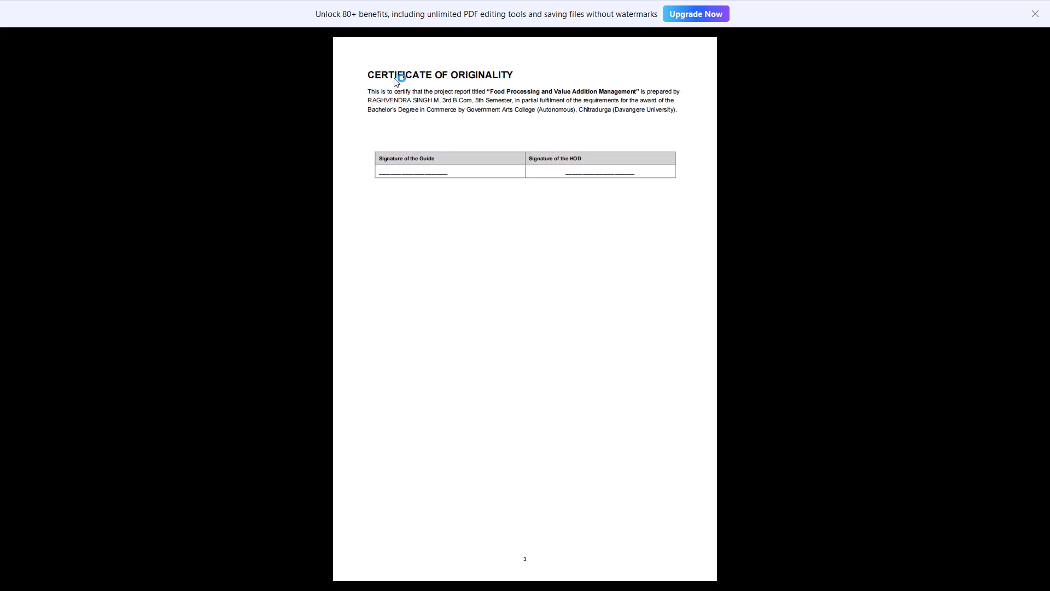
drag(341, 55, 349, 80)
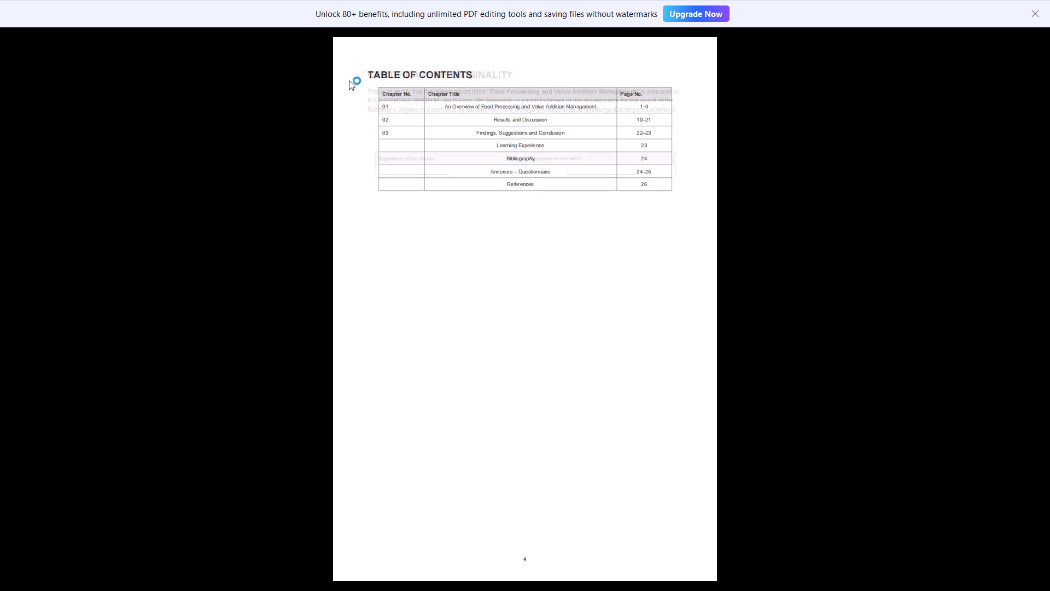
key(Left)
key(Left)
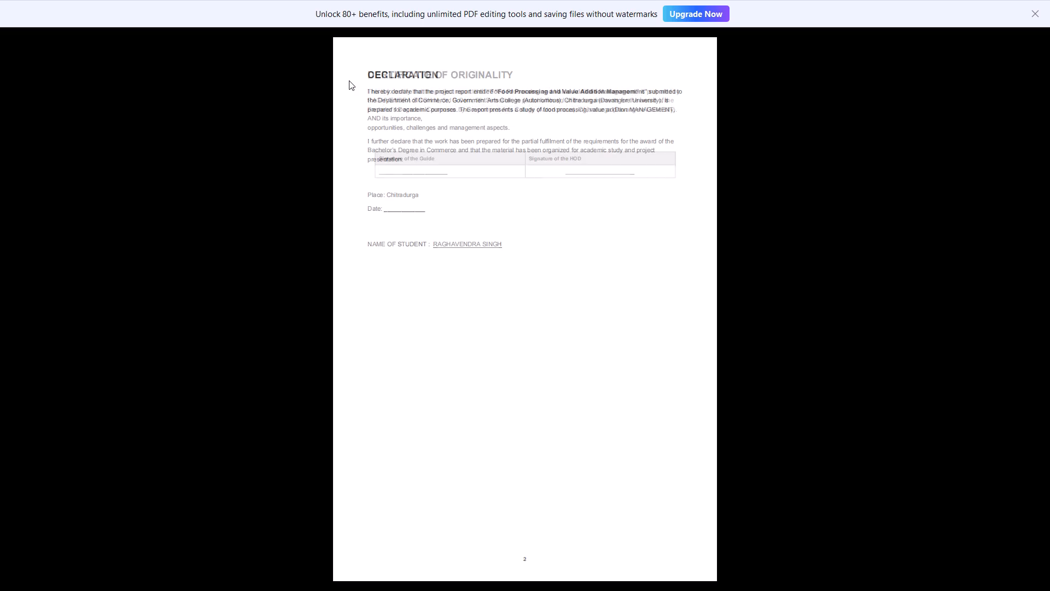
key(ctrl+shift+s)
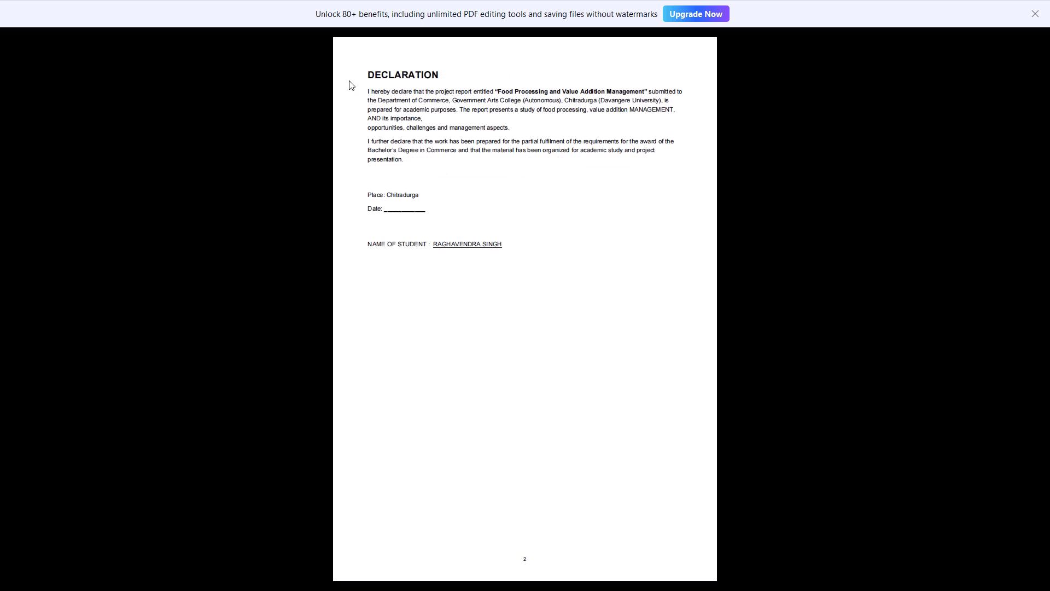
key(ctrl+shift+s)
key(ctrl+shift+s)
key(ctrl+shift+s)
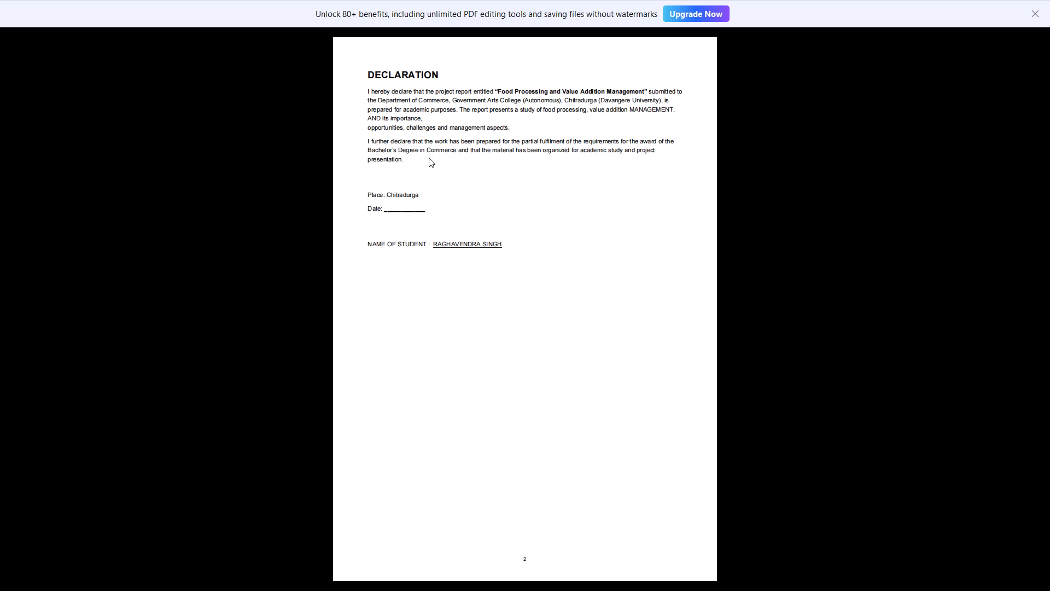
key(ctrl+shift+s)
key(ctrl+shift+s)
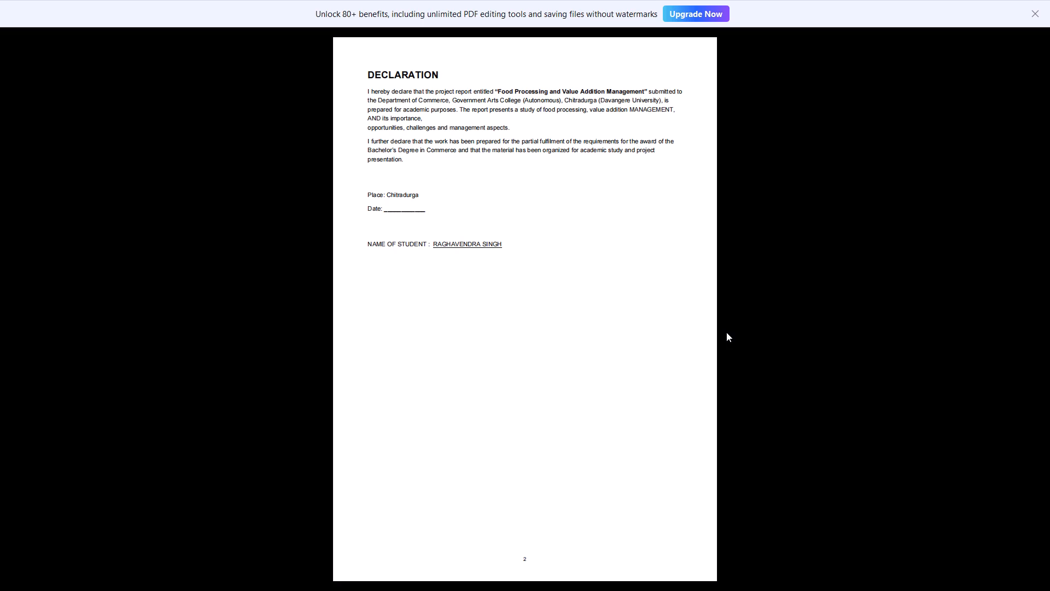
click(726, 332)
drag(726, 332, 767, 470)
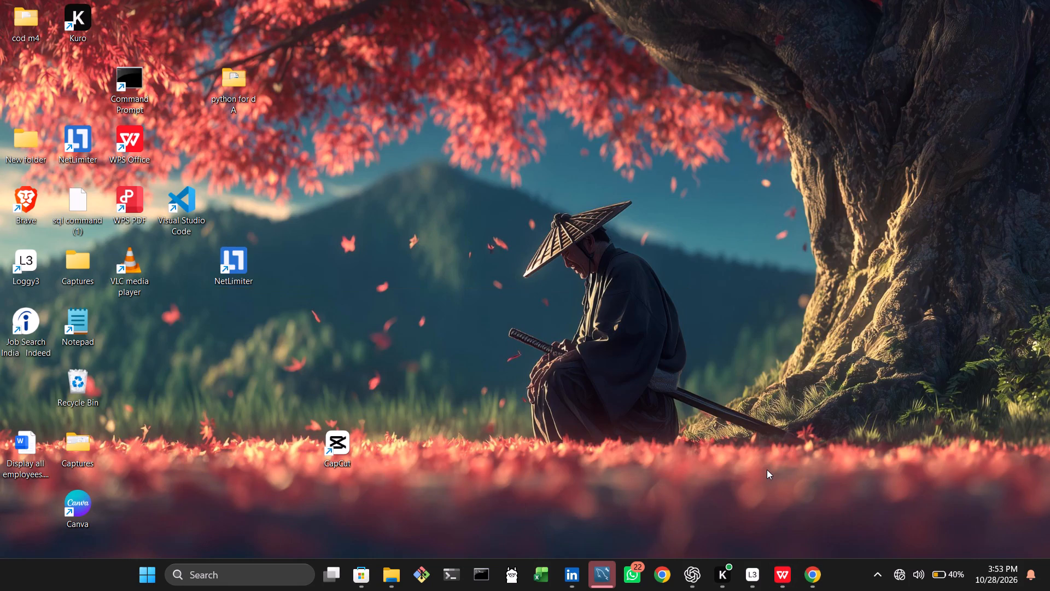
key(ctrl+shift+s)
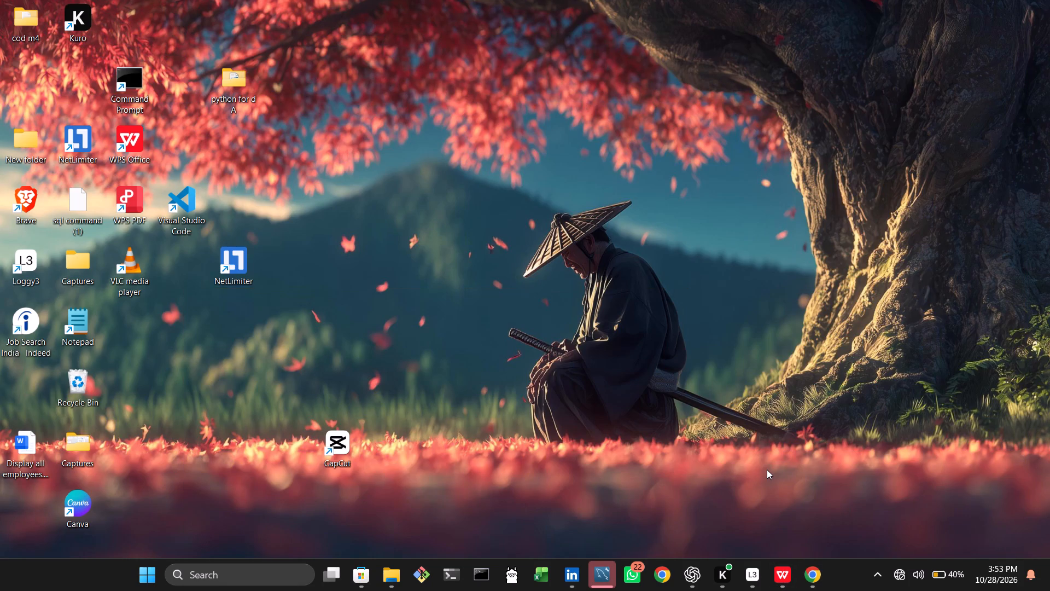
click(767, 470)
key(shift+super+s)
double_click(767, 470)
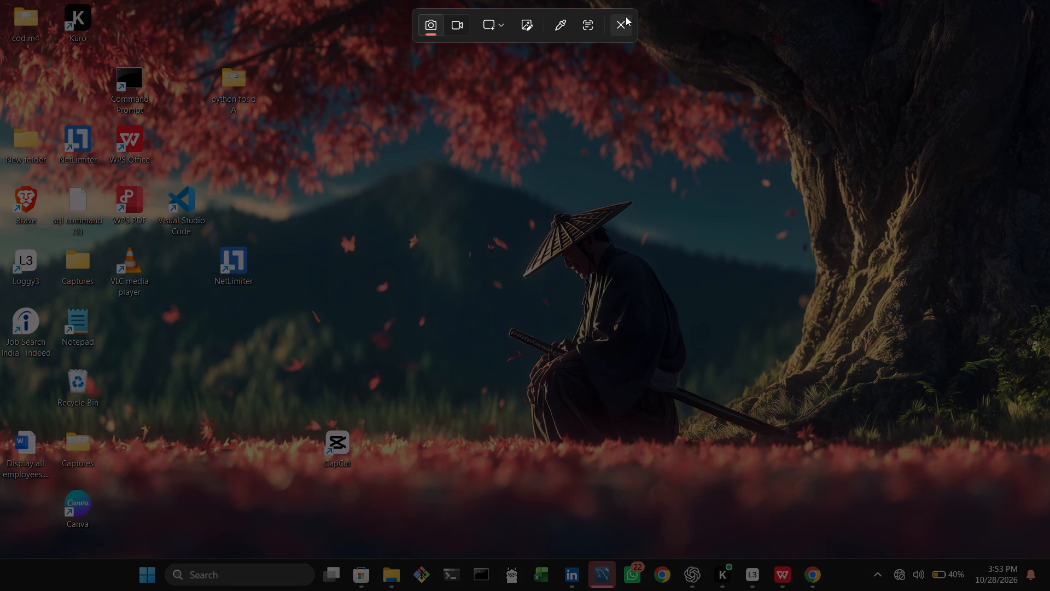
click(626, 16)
Switch to the Screenshots folder in File Explorer.
click(375, 578)
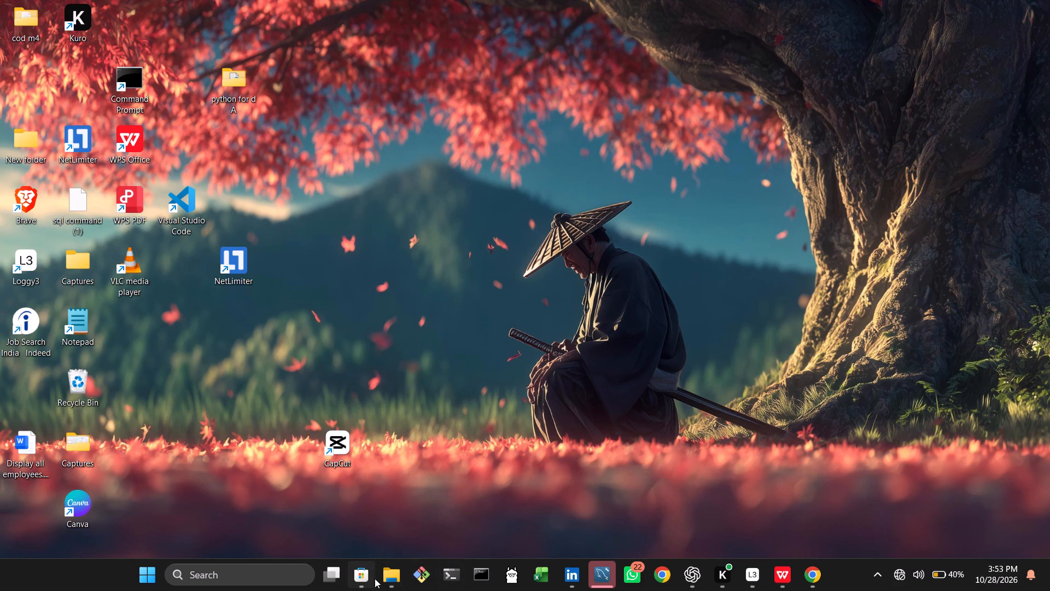
click(551, 494)
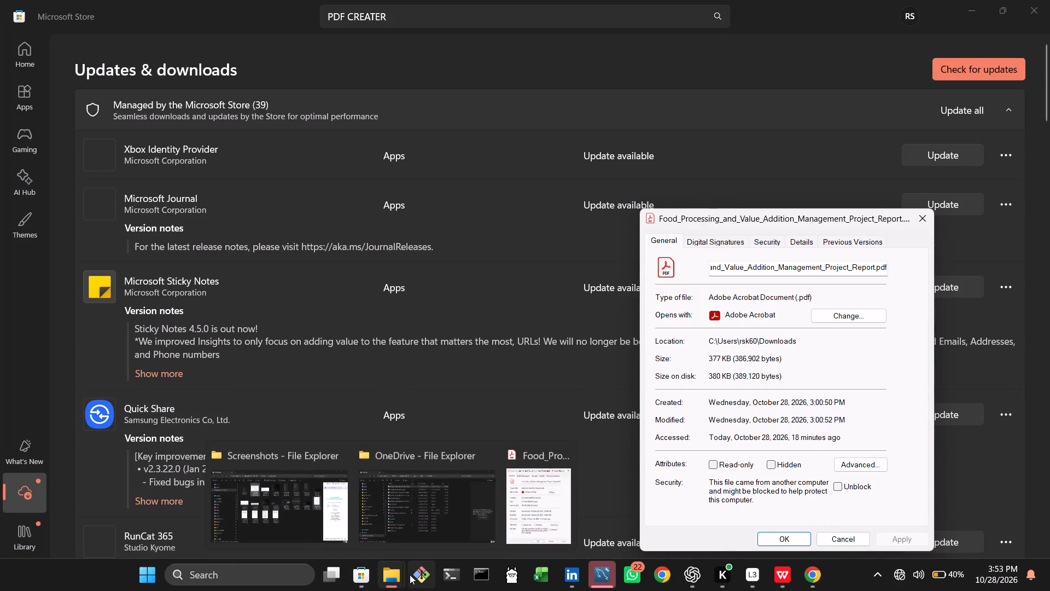
click(410, 575)
click(399, 578)
click(357, 572)
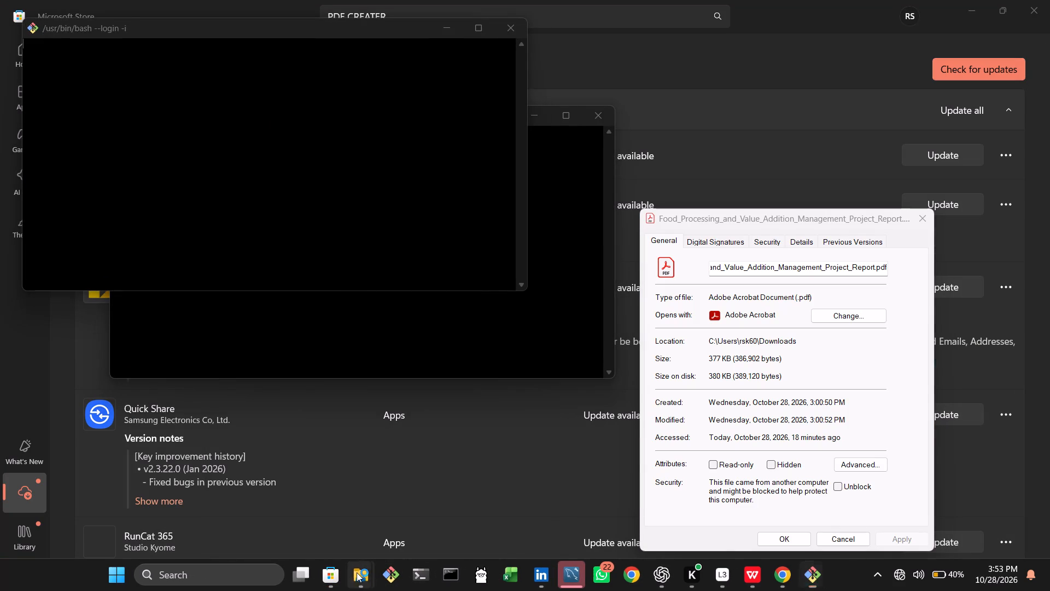
click(215, 480)
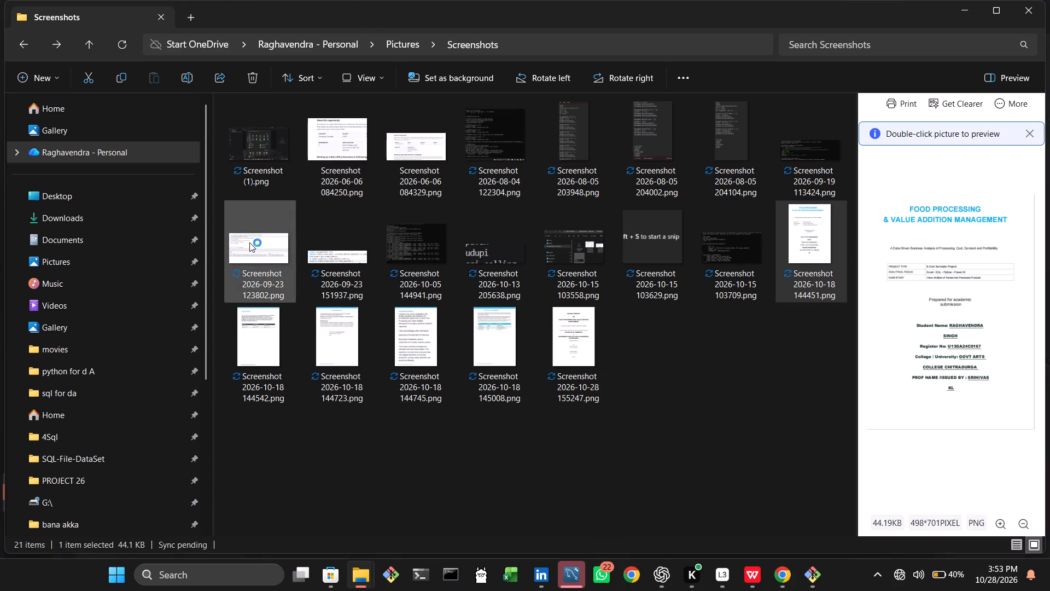
Open Screenshot 2026-10-28 155247.png in Photos, inspect the captured title page in a maximized view, and close it.
double_click(582, 373)
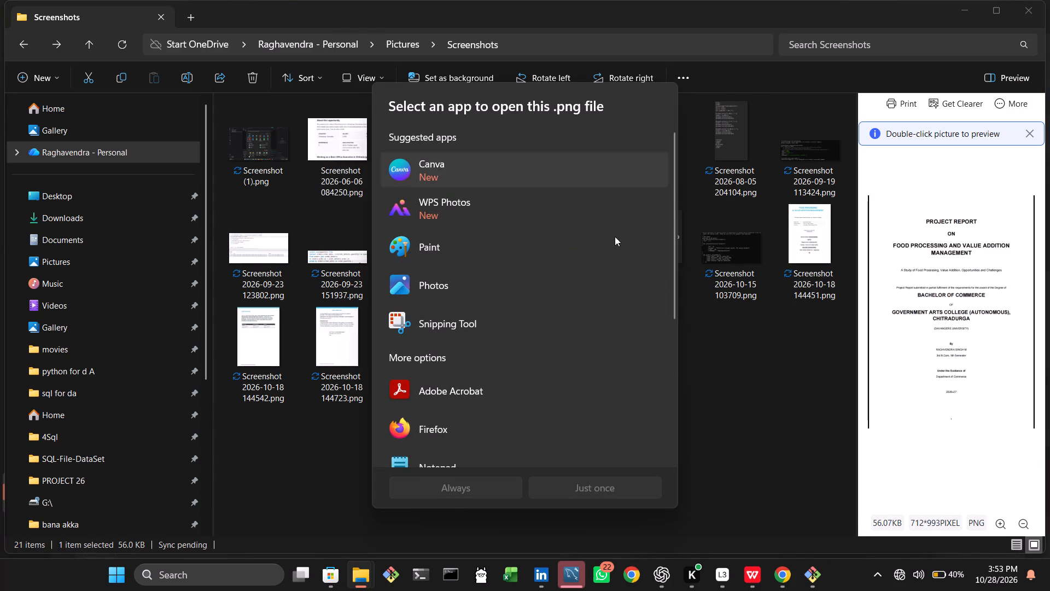
double_click(536, 273)
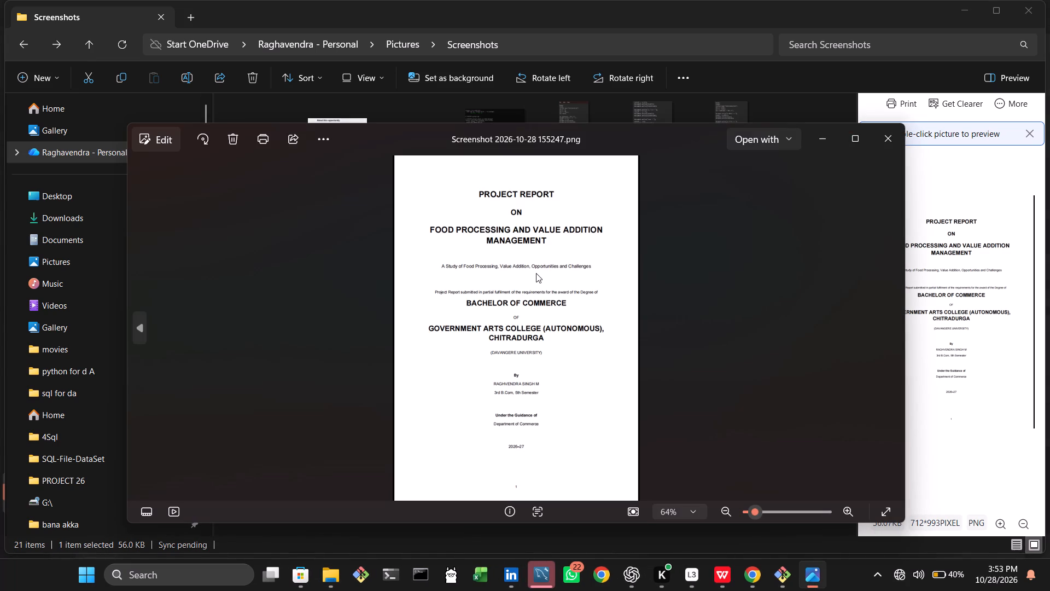
click(867, 129)
click(867, 129)
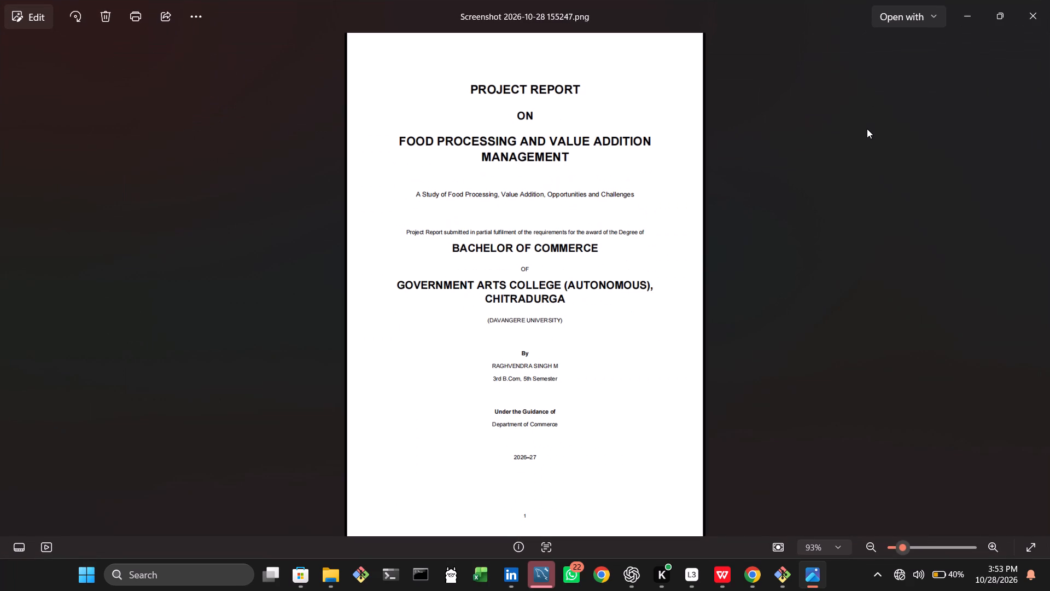
right_click(867, 129)
drag(867, 129, 868, 123)
click(810, 218)
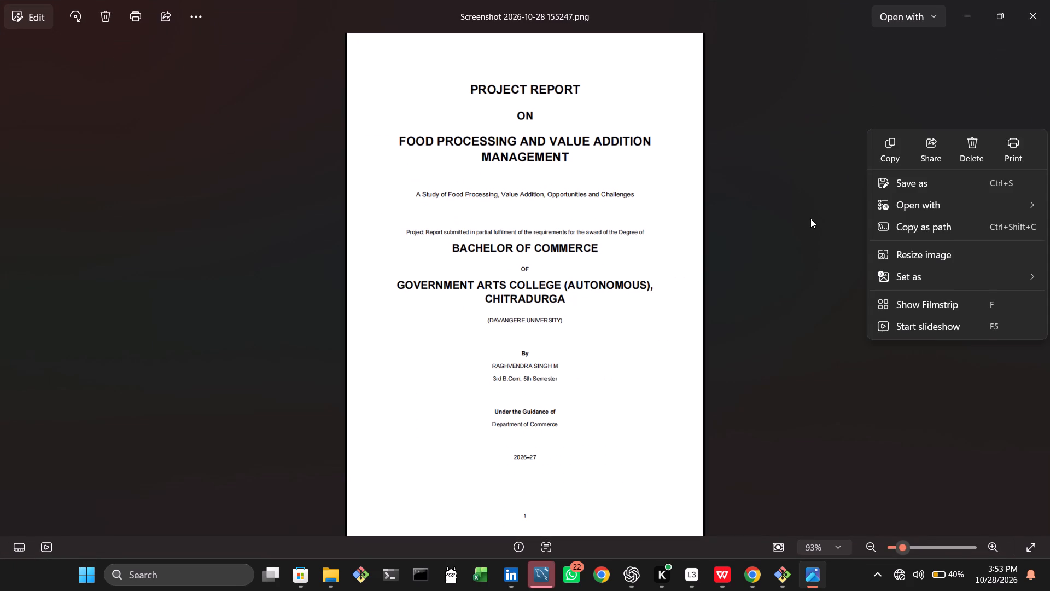
click(1036, 1)
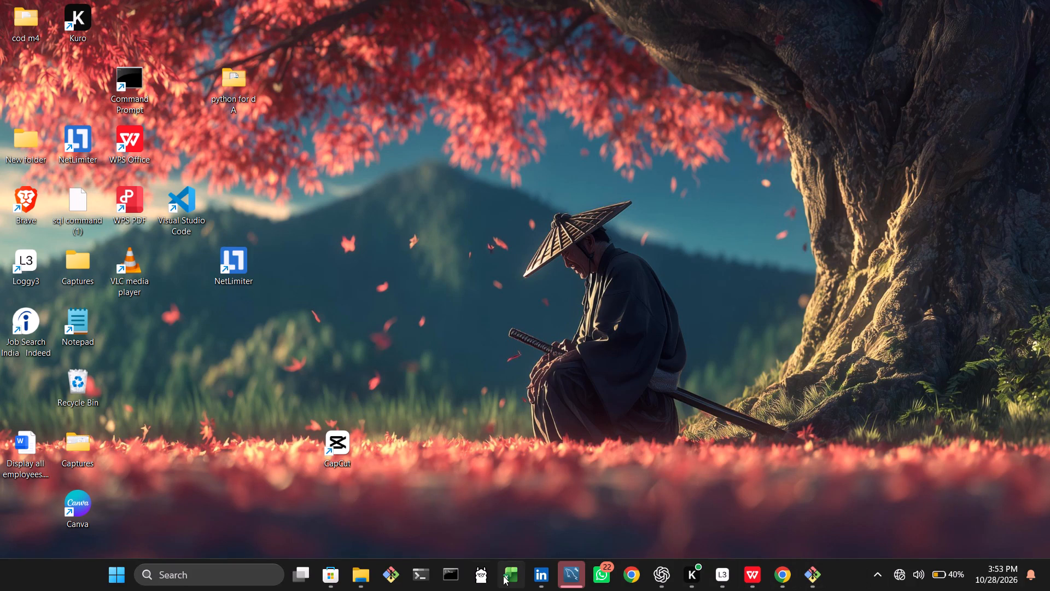
Switch to the Screenshots folder in File Explorer and delete the twelve screenshots in the first four columns of the file grid.
click(366, 579)
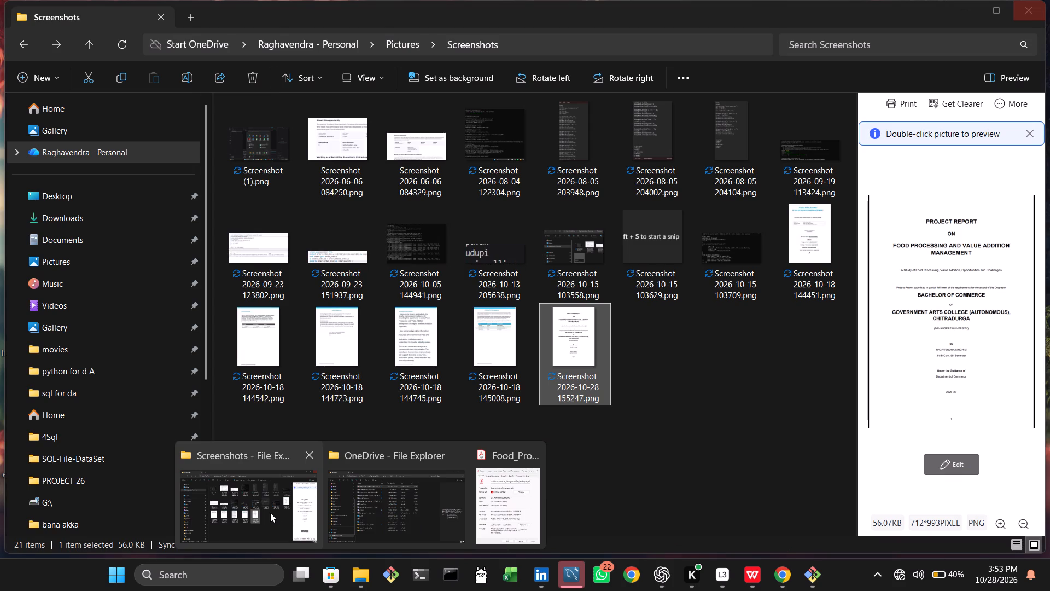
click(270, 513)
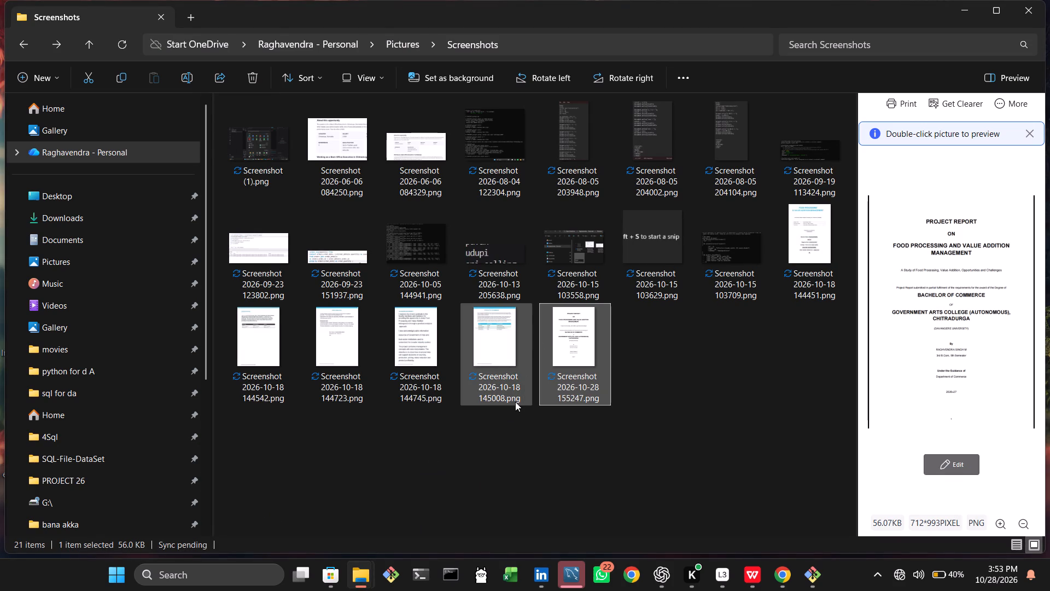
drag(512, 421, 226, 97)
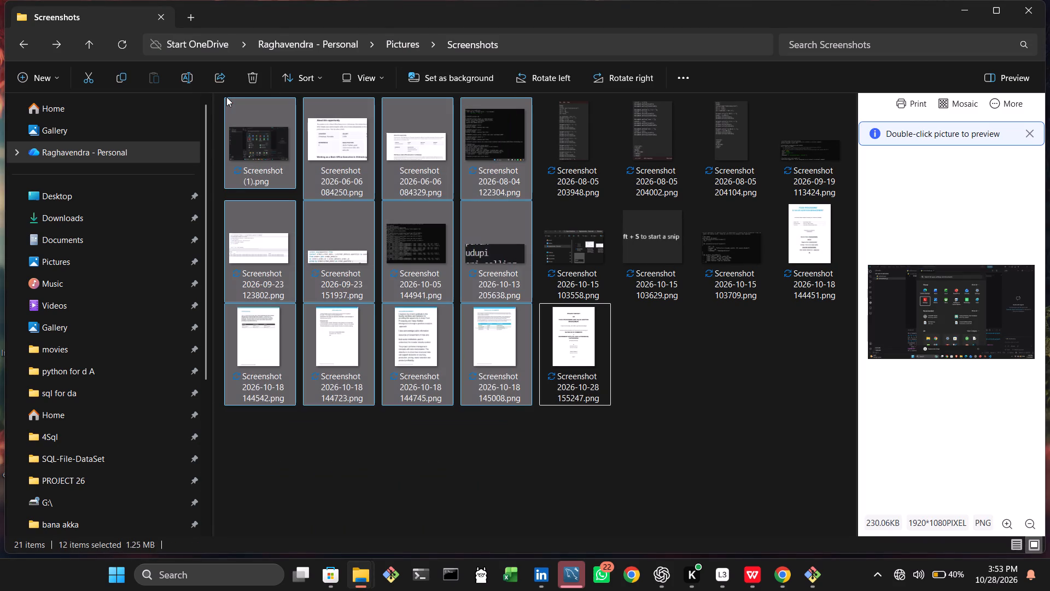
key(Delete)
key(Delete)
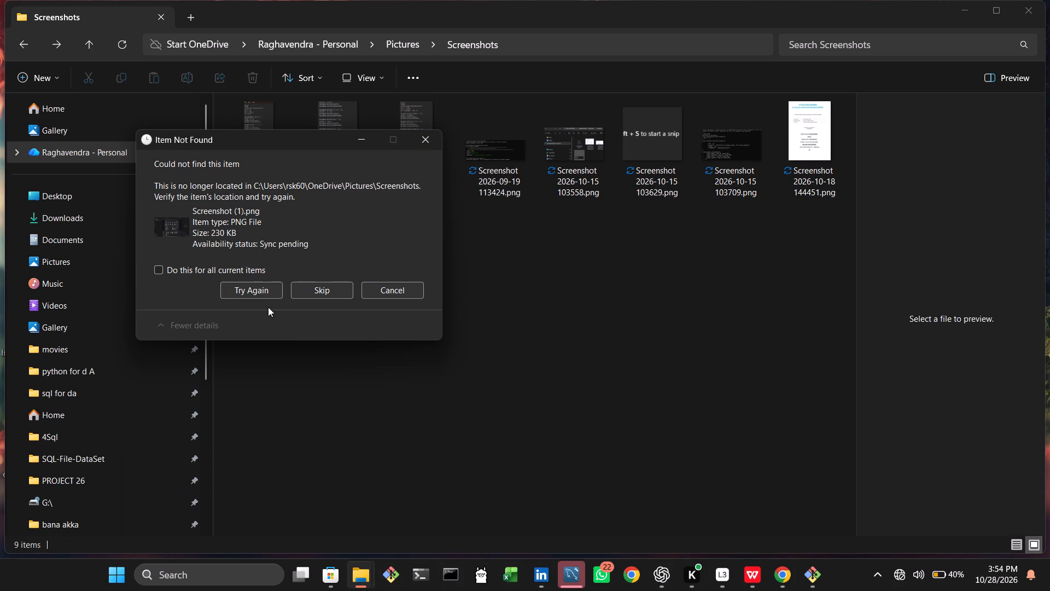
click(258, 291)
click(422, 137)
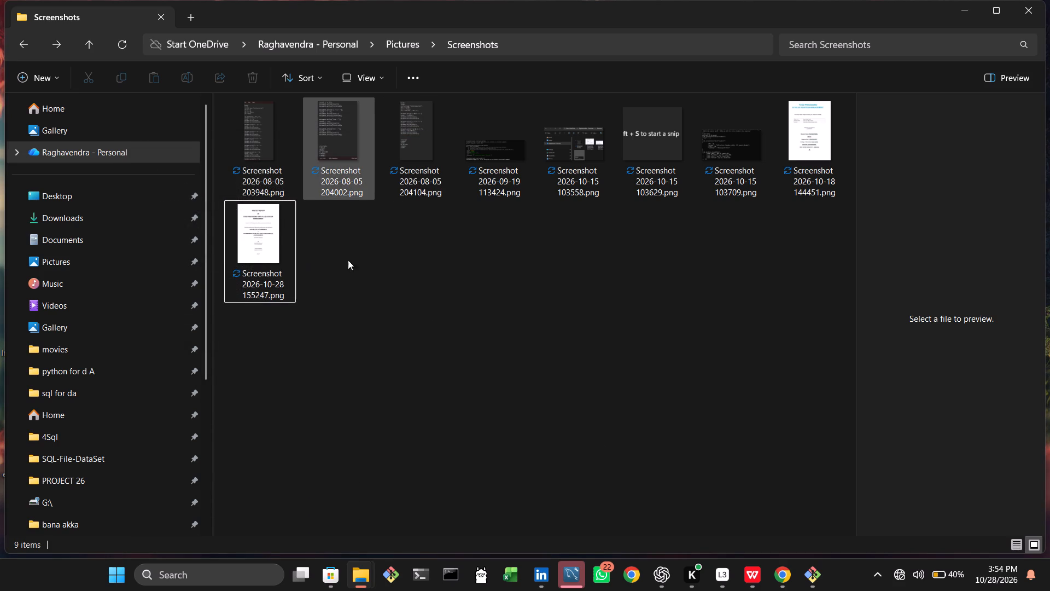
Delete Screenshot 2026-10-18 144451.png, the old report title page capture, from the Screenshots folder.
click(821, 131)
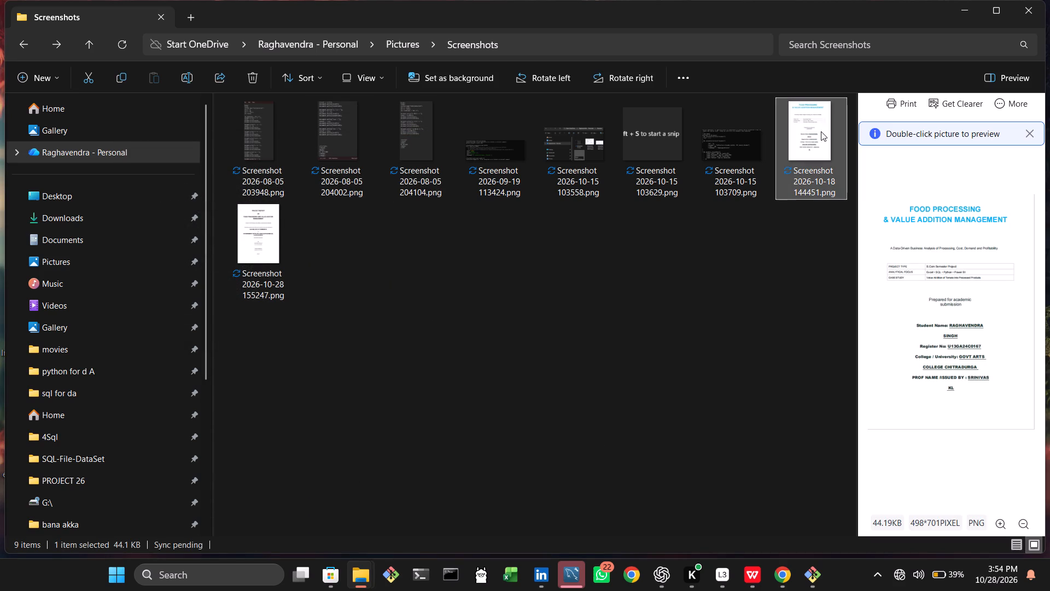
key(Delete)
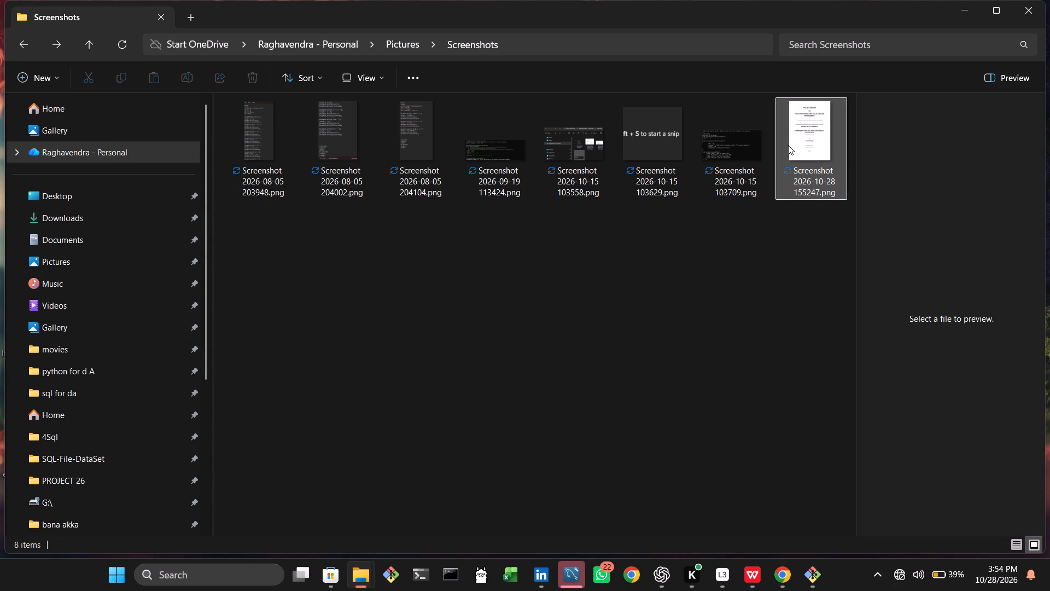
Open Screenshot 2026-10-28 155247.png in Photos to check the captured title page, and close it.
double_click(800, 140)
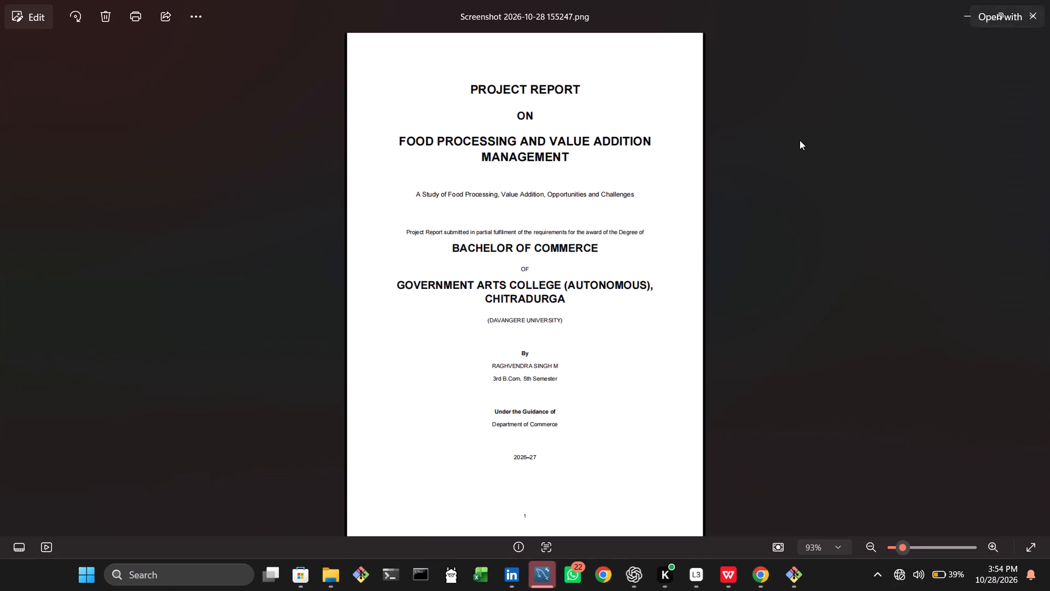
click(1037, 26)
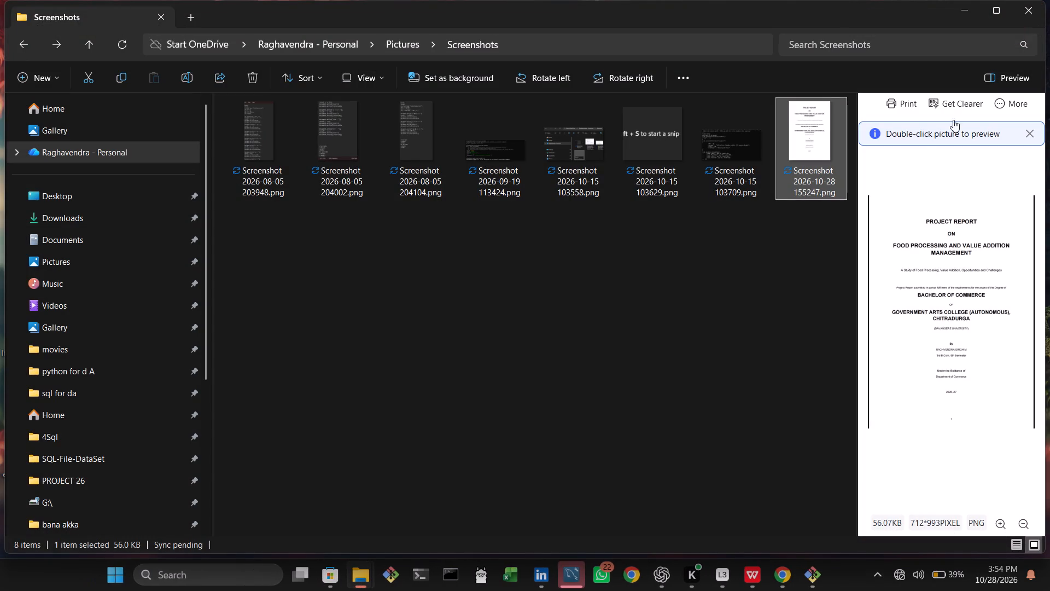
Delete the seven older screenshots dated 2026-08-05 to 2026-10-15, keeping only Screenshot 2026-10-28 155247.png.
drag(710, 230, 273, 136)
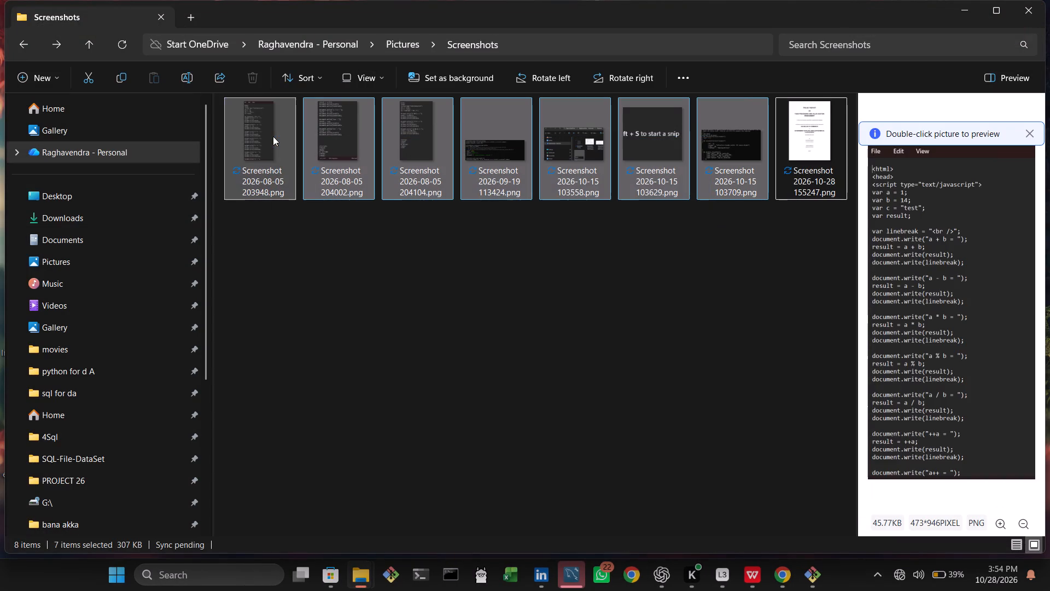
click(241, 72)
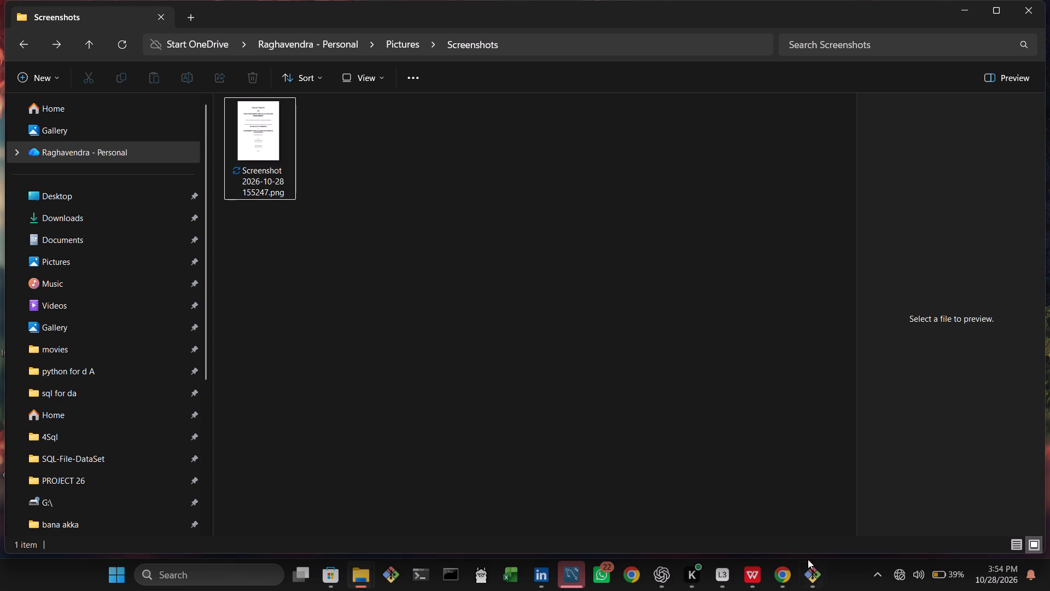
Switch to the full-screen report in WPS Office, go back to the Declaration on page 2, and capture a screen snip of the whole page.
click(745, 563)
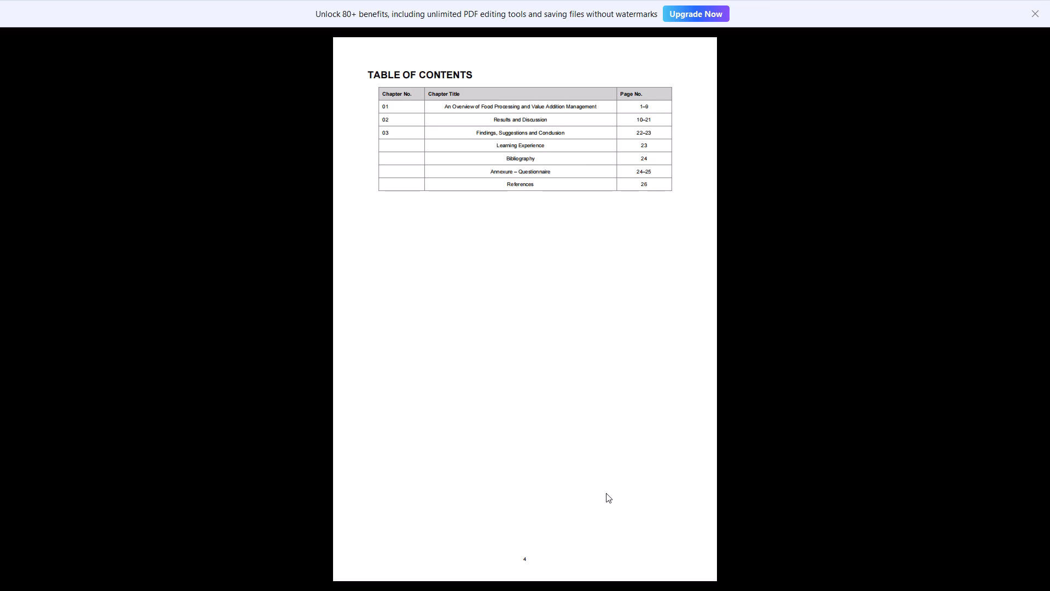
key(Left)
key(Left)
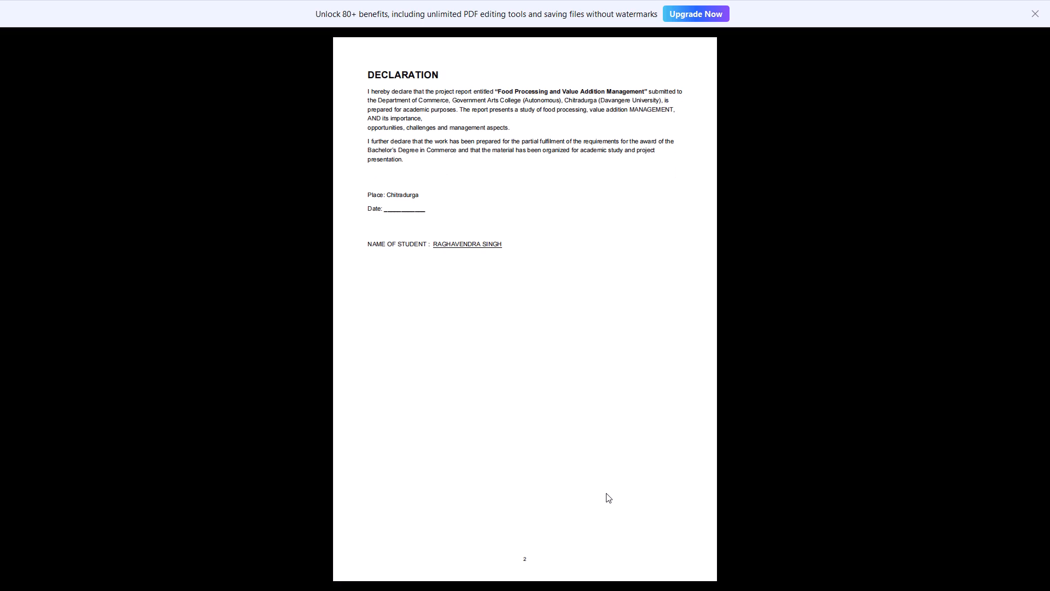
key(shift+super+s)
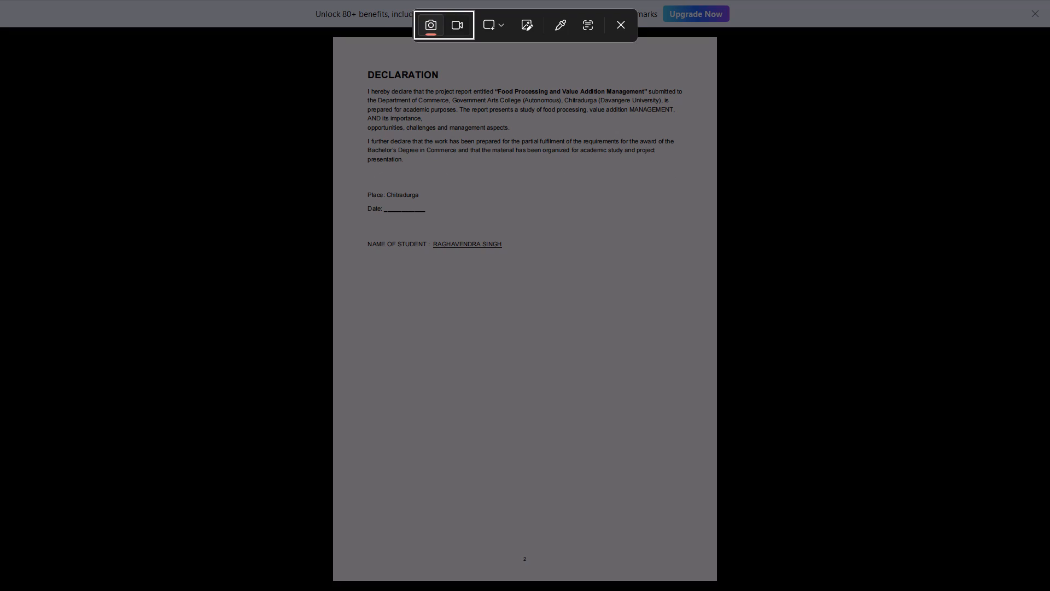
drag(326, 38, 434, 133)
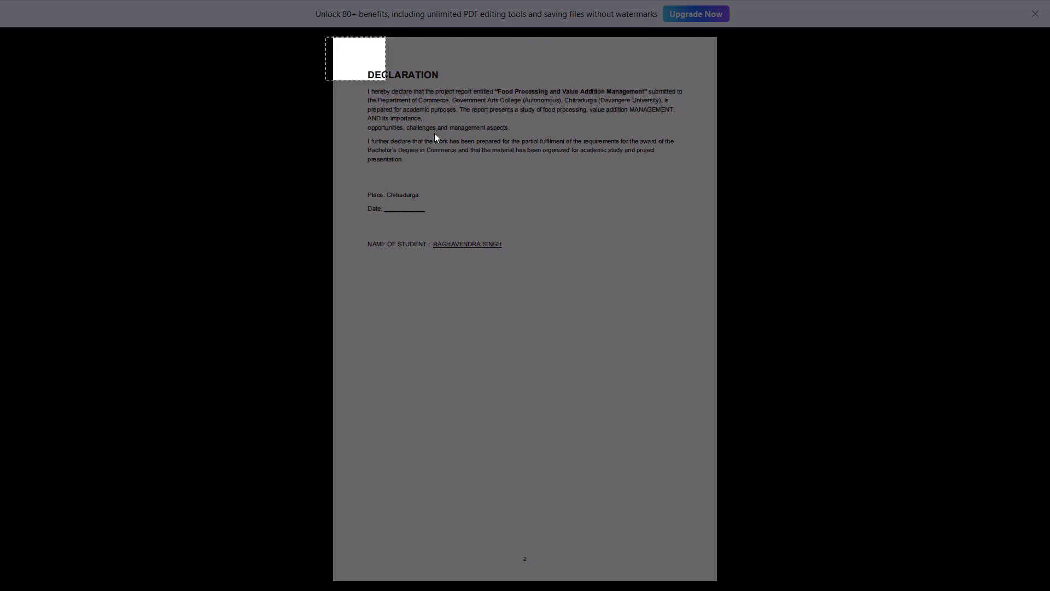
drag(434, 133, 723, 585)
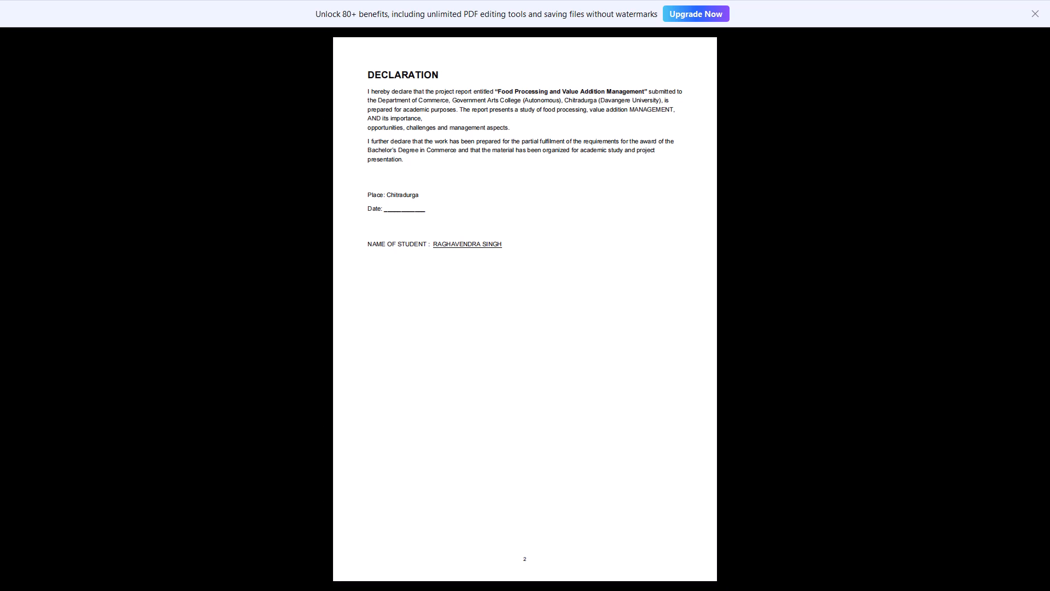
Advance to the Certificate of Originality on page 3 and capture a screen snip of the whole page.
key(Right)
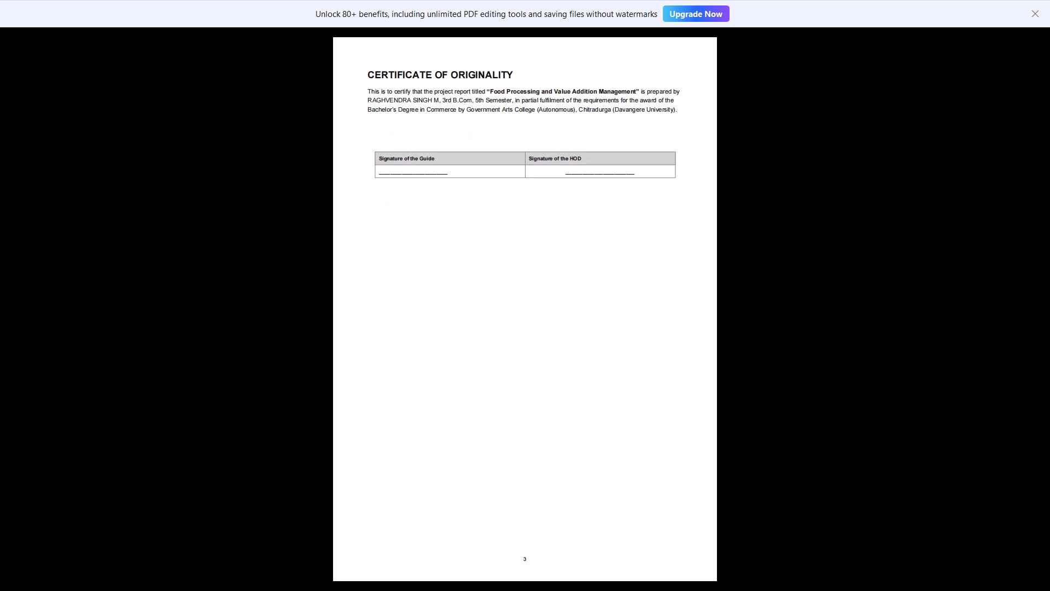
key(shift+super+s)
drag(330, 39, 332, 39)
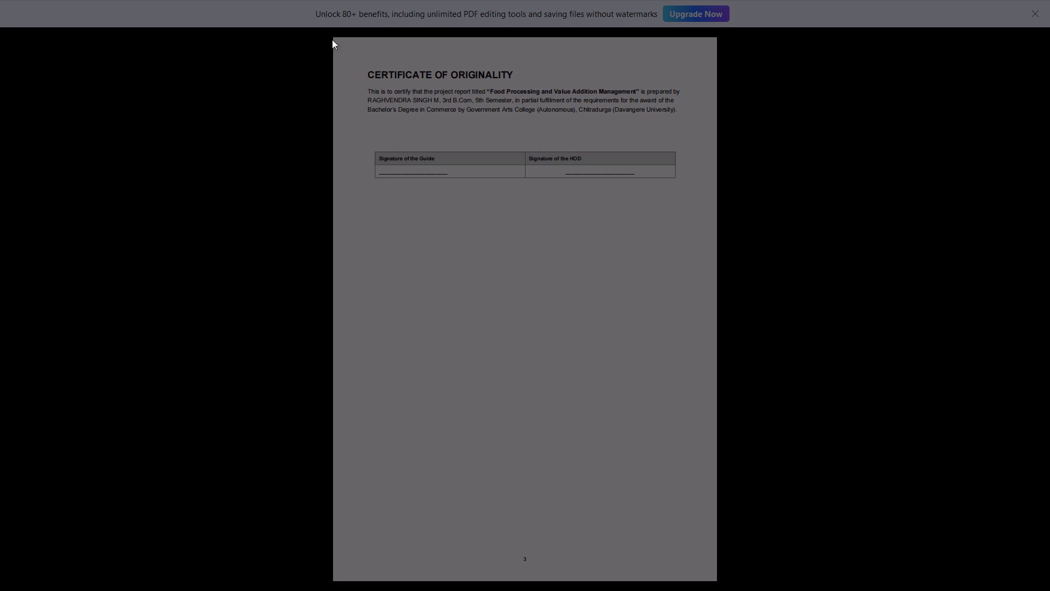
drag(332, 39, 718, 587)
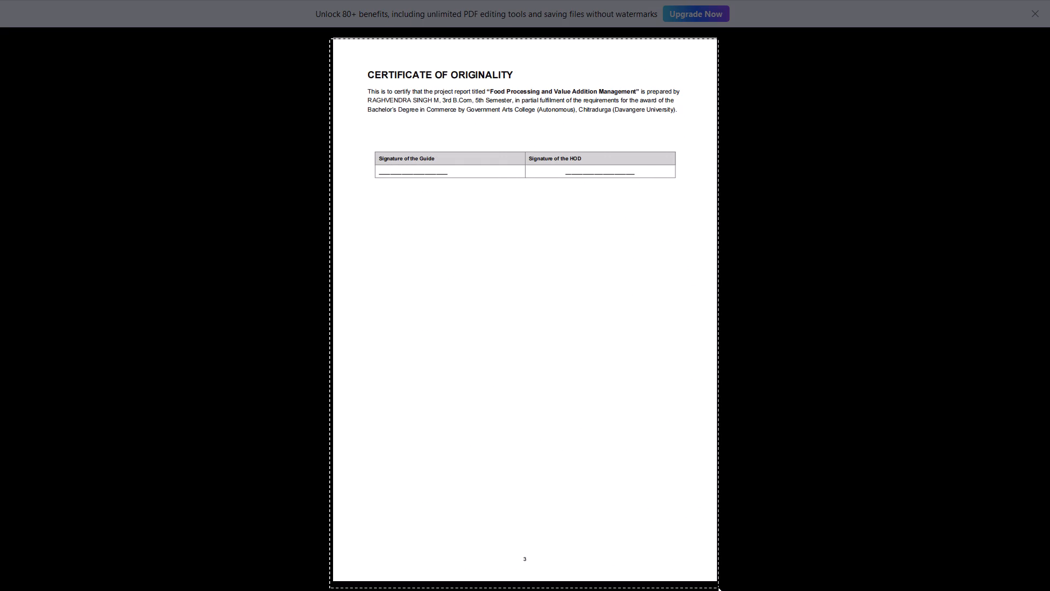
Complete the screen snip around the whole Certificate of Originality page.
drag(718, 587, 720, 587)
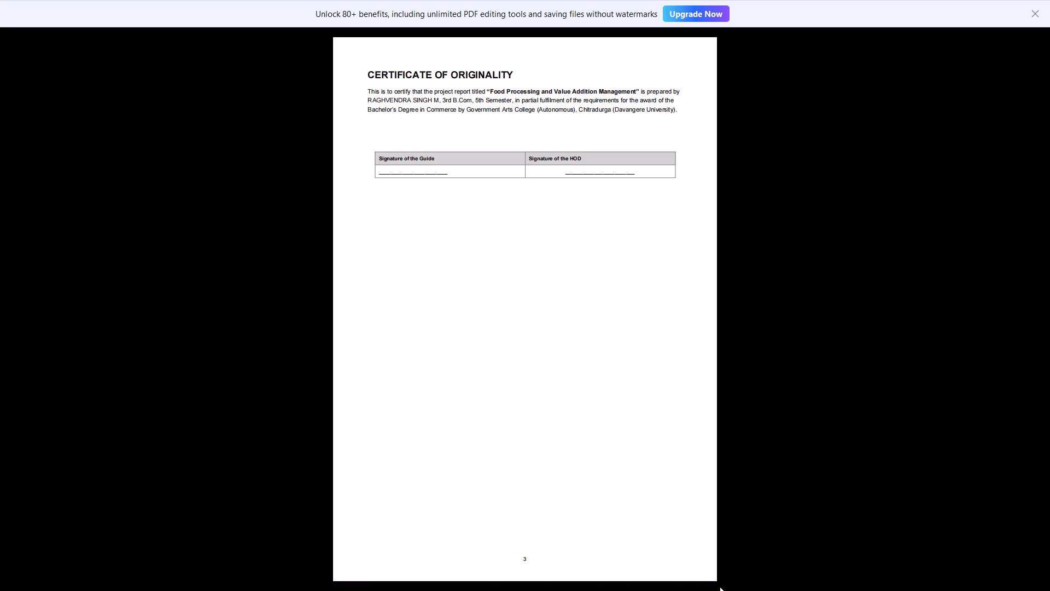
Advance the full-screen report to the Table of Contents page.
key(Right)
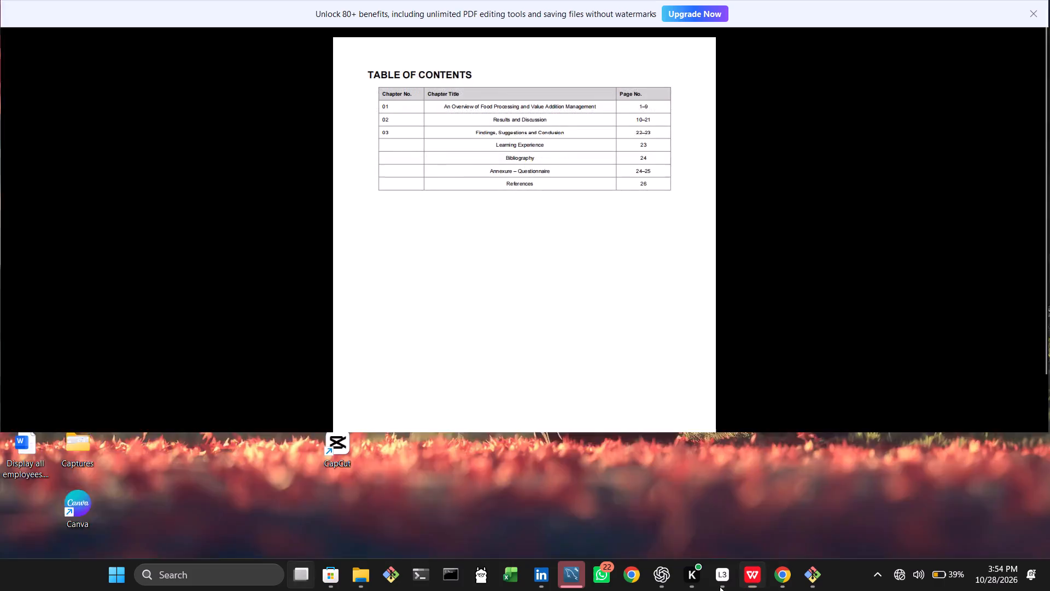
Switch to the Loggy3 window with the recording sessions.
click(709, 577)
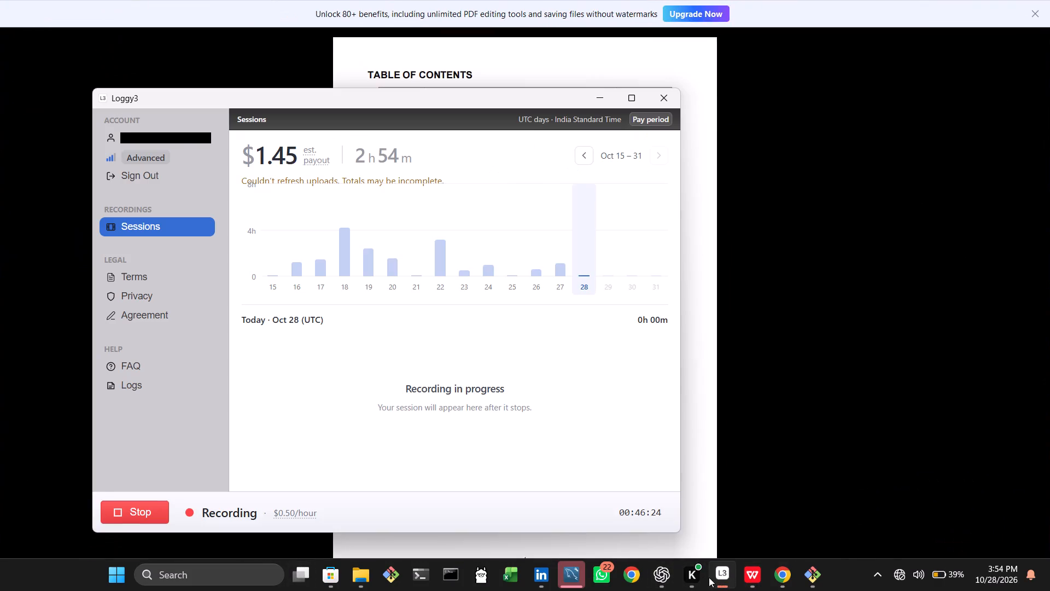
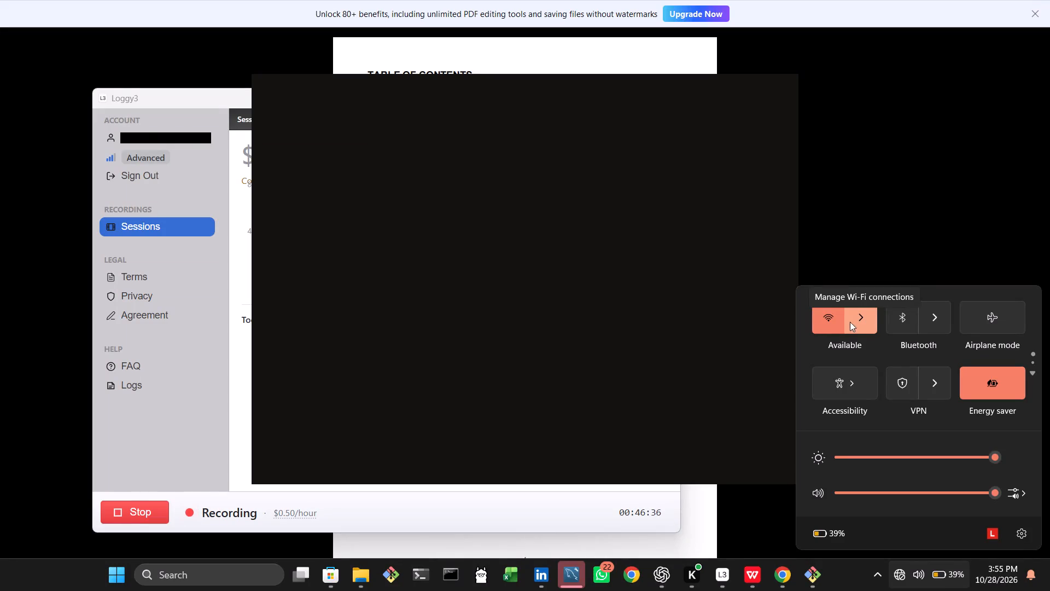
Connect the computer to the vivo T4x 5G Wi-Fi network.
click(850, 320)
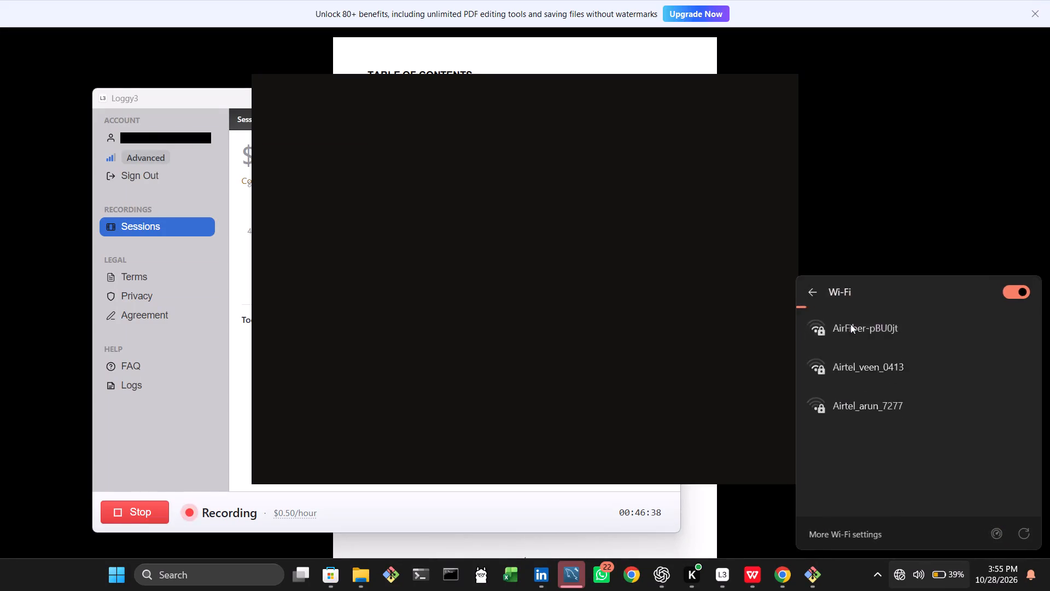
click(865, 329)
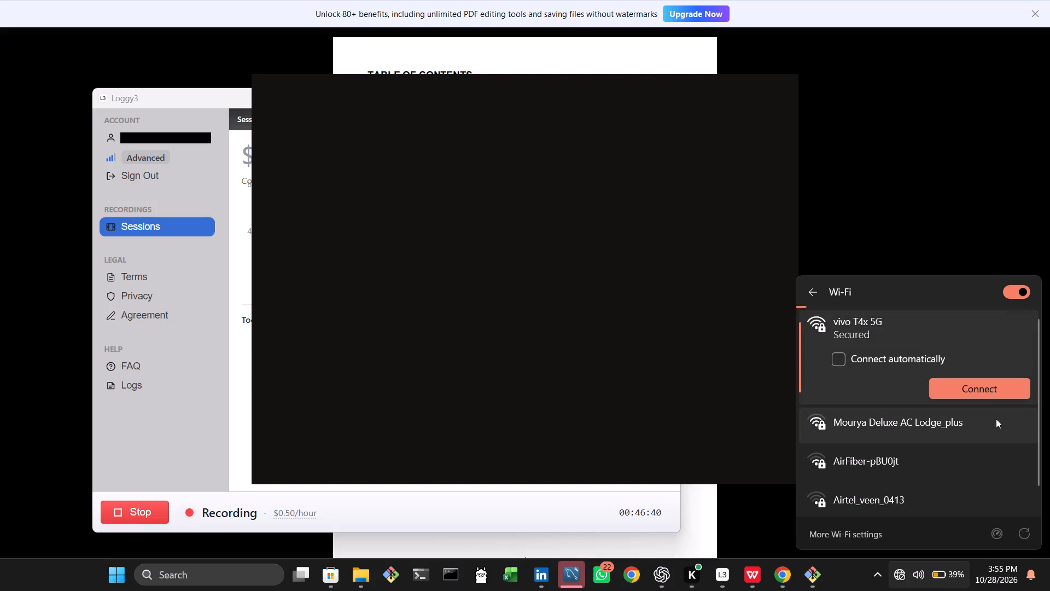
click(983, 385)
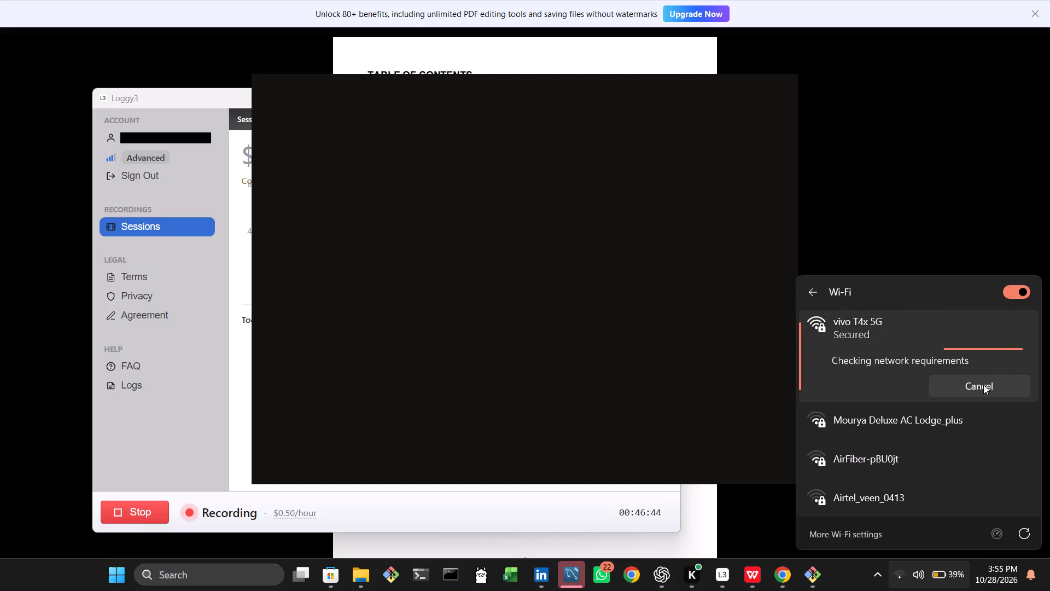
Return to the full-screen report in WPS Office, go back to the Table of Contents on page 4, and start a screen snip.
click(937, 87)
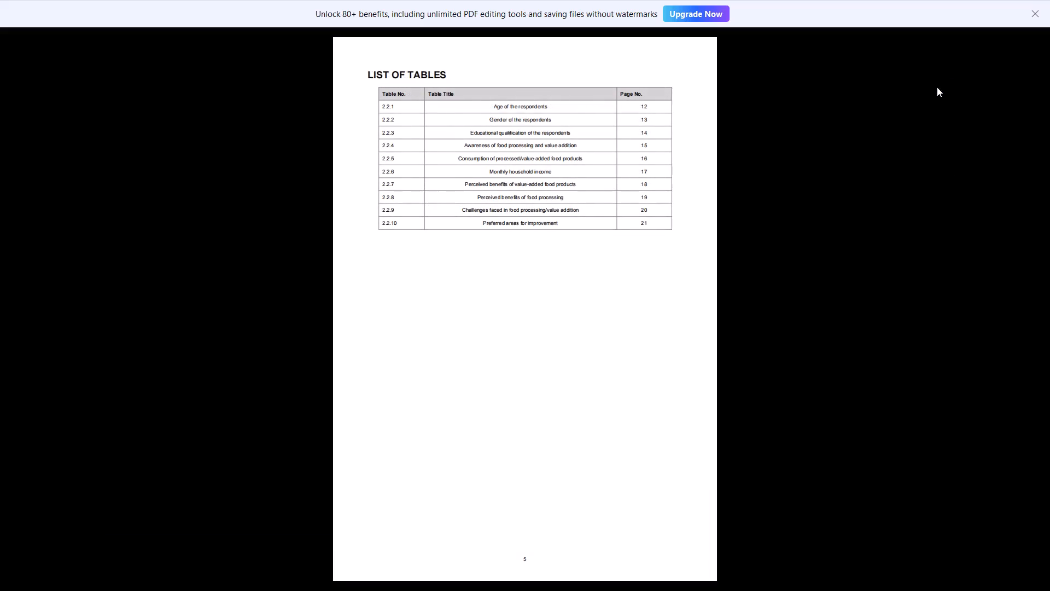
key(Left)
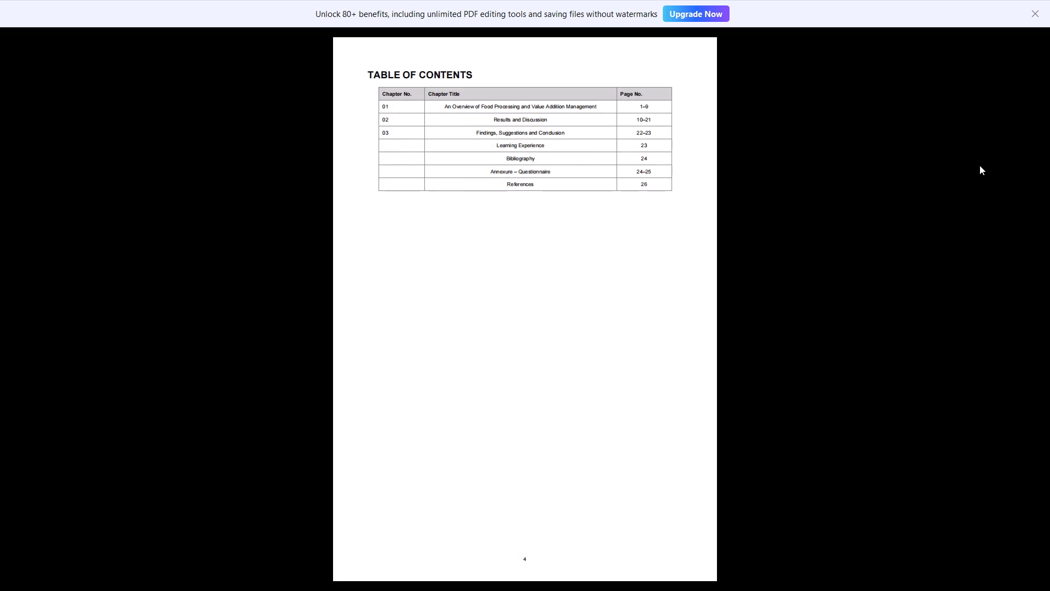
key(shift+super+s)
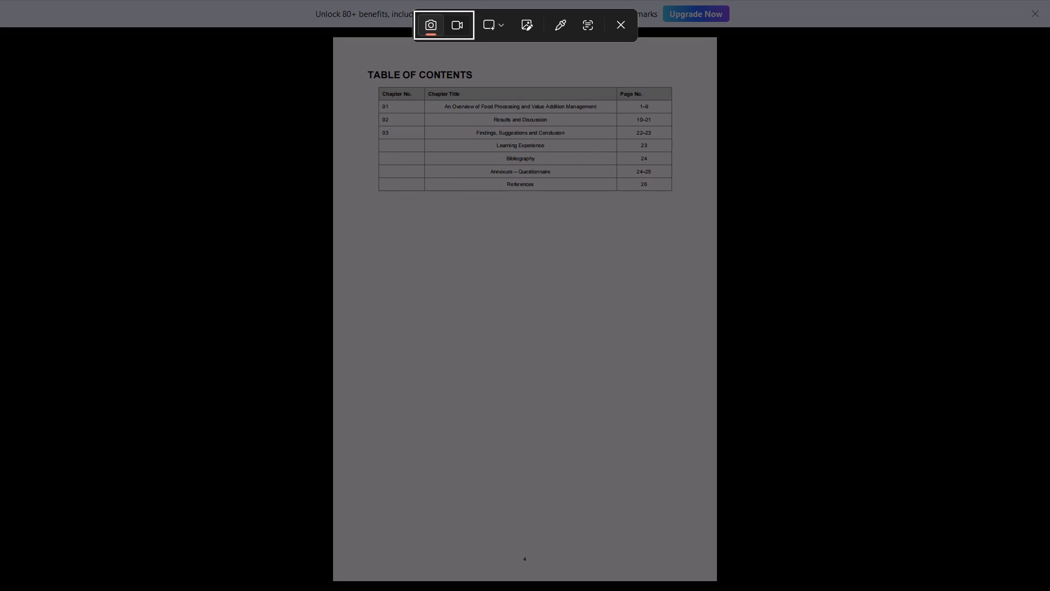
Capture a screen snip of the whole Table of Contents on page 4.
drag(326, 36, 706, 590)
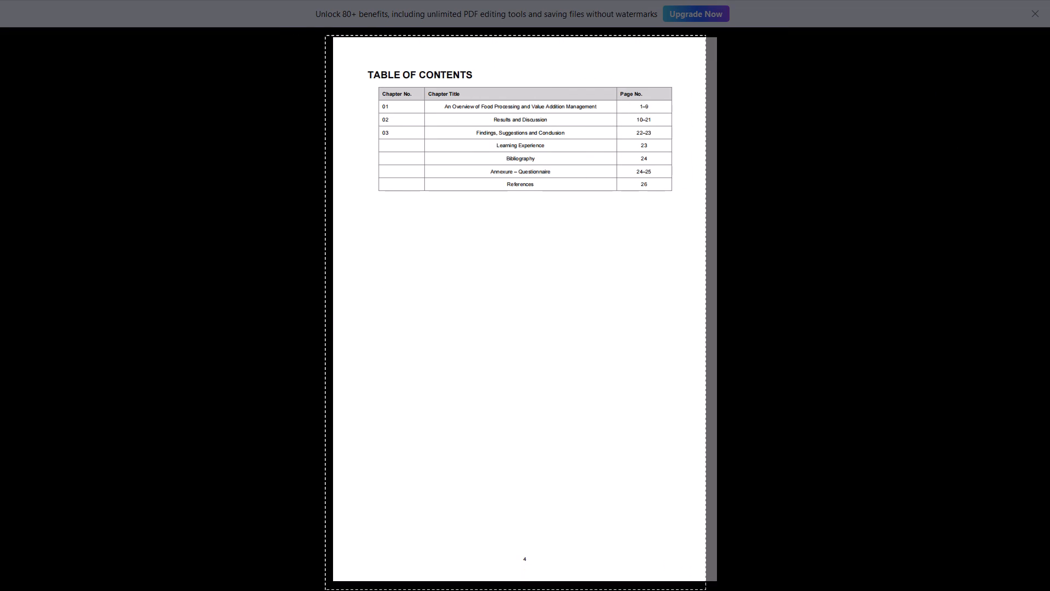
drag(706, 590, 720, 581)
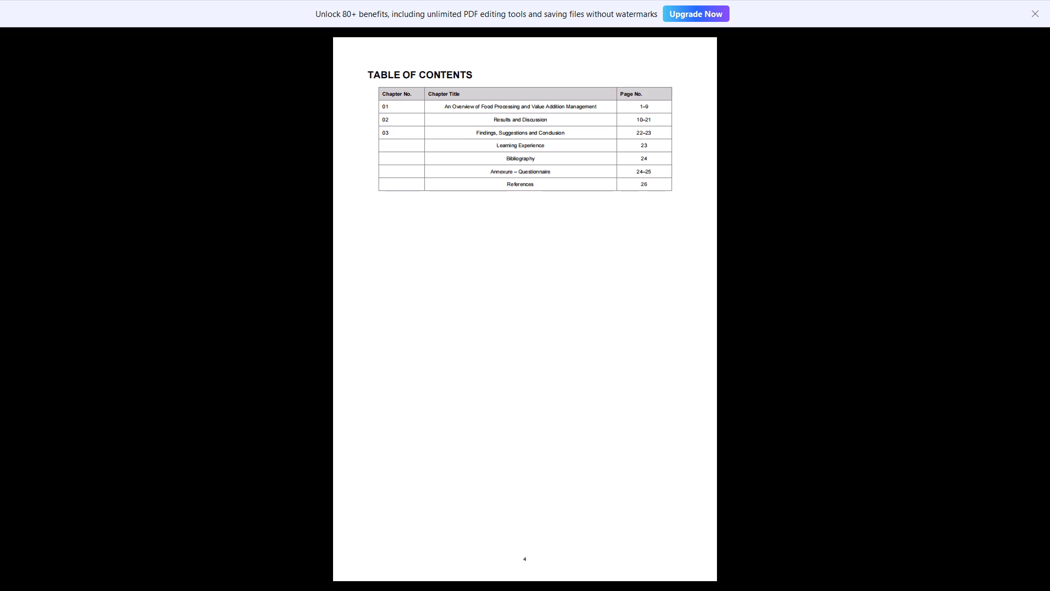
Go two pages ahead to the List of Charts on page 6 and capture a screen snip of the whole page.
key(Right)
key(Right)
key(shift+super+s)
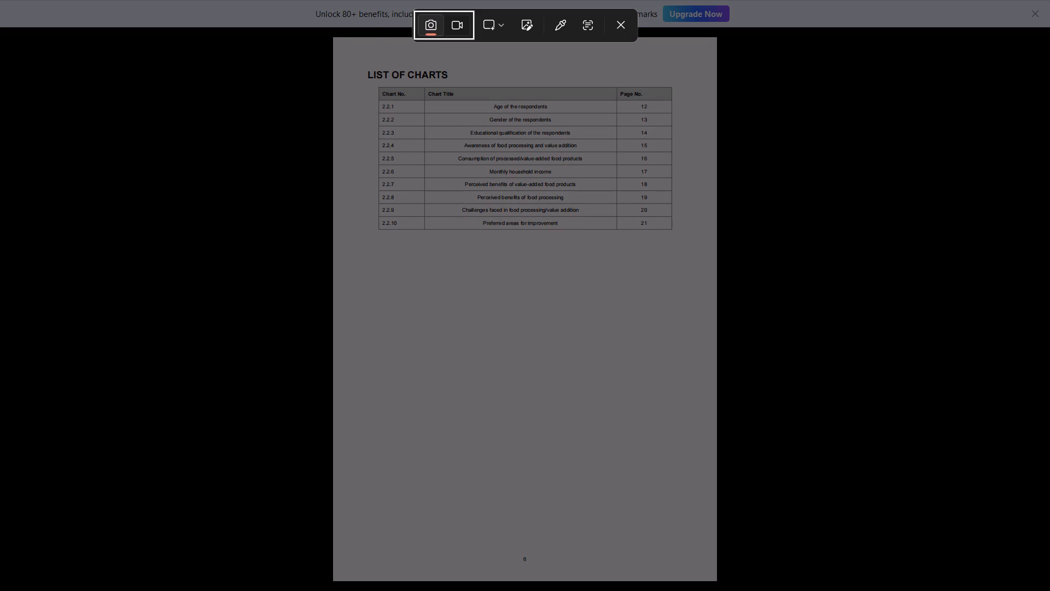
drag(325, 33, 719, 589)
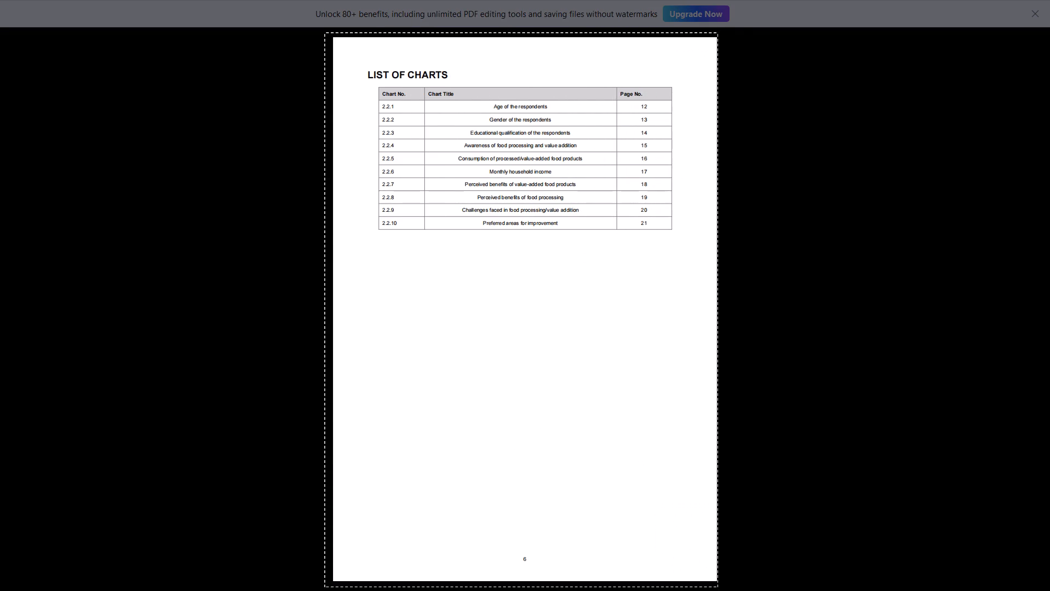
drag(719, 589, 732, 582)
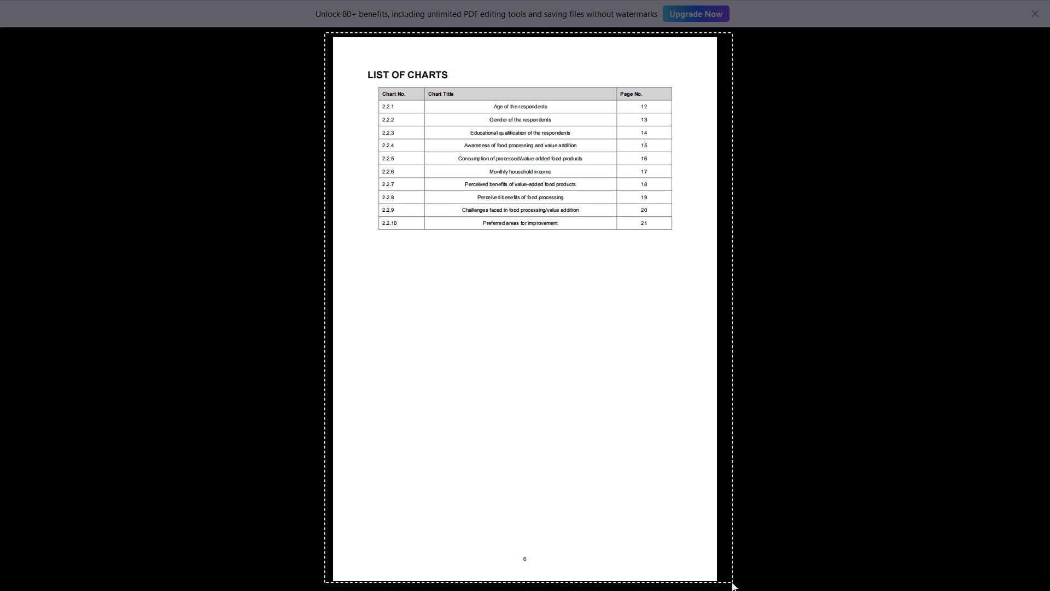
drag(732, 582, 721, 582)
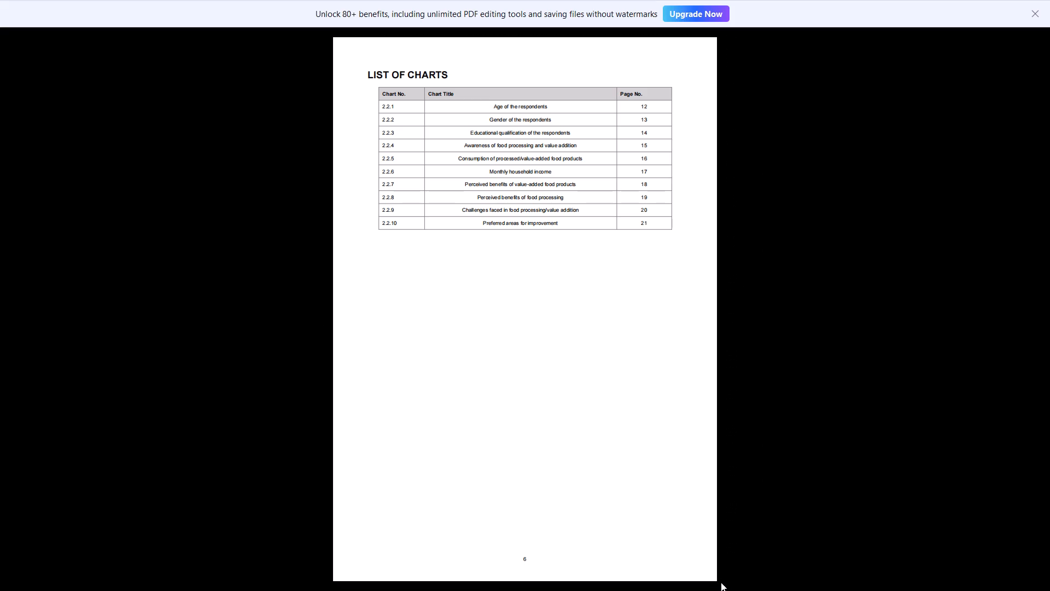
Advance to the Introduction on page 7 and capture a screen snip of the whole page.
key(Right)
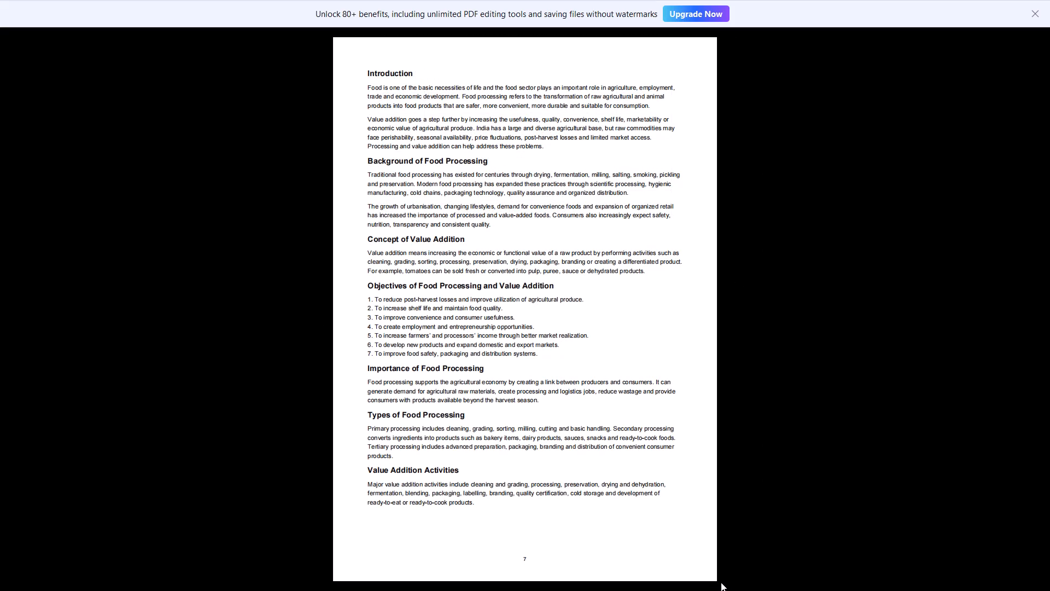
key(shift+super+s)
drag(326, 37, 720, 582)
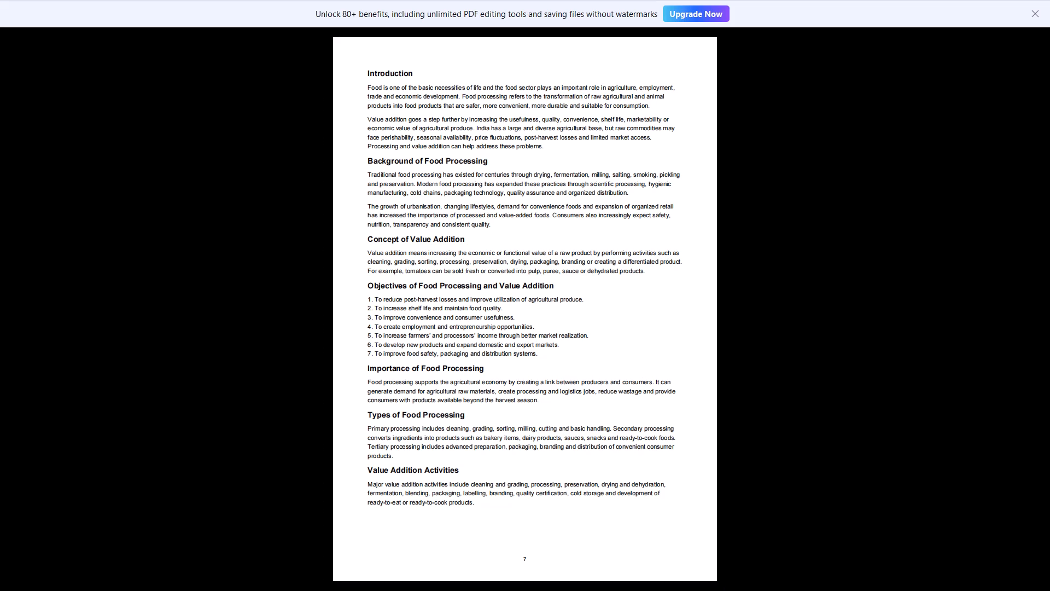
Advance to page 8, starting with Food Processing Supply Chain, and capture a screen snip of the whole page.
key(Right)
key(shift+super+s)
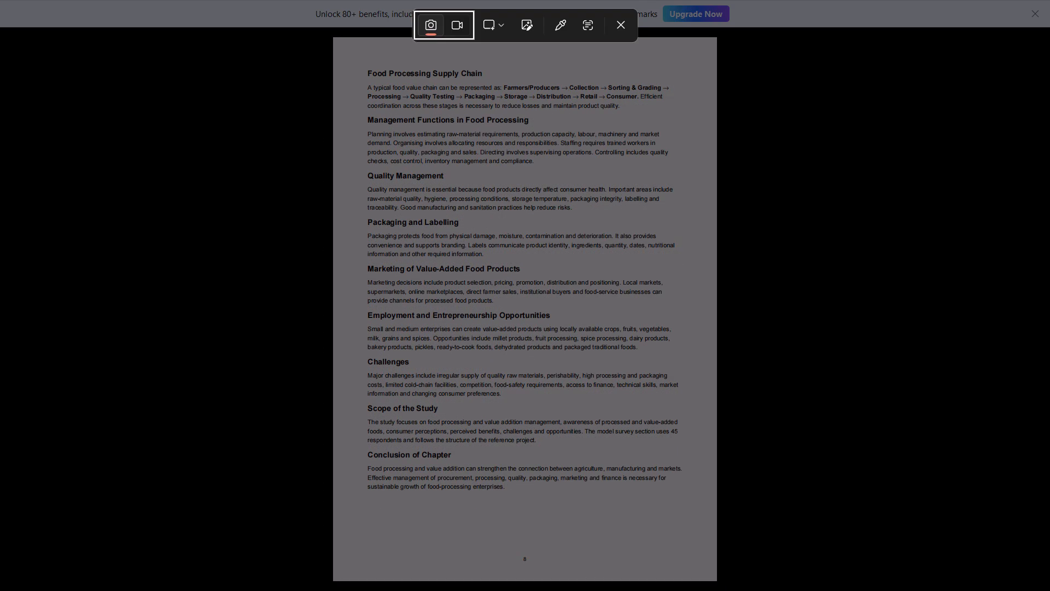
drag(324, 38, 663, 462)
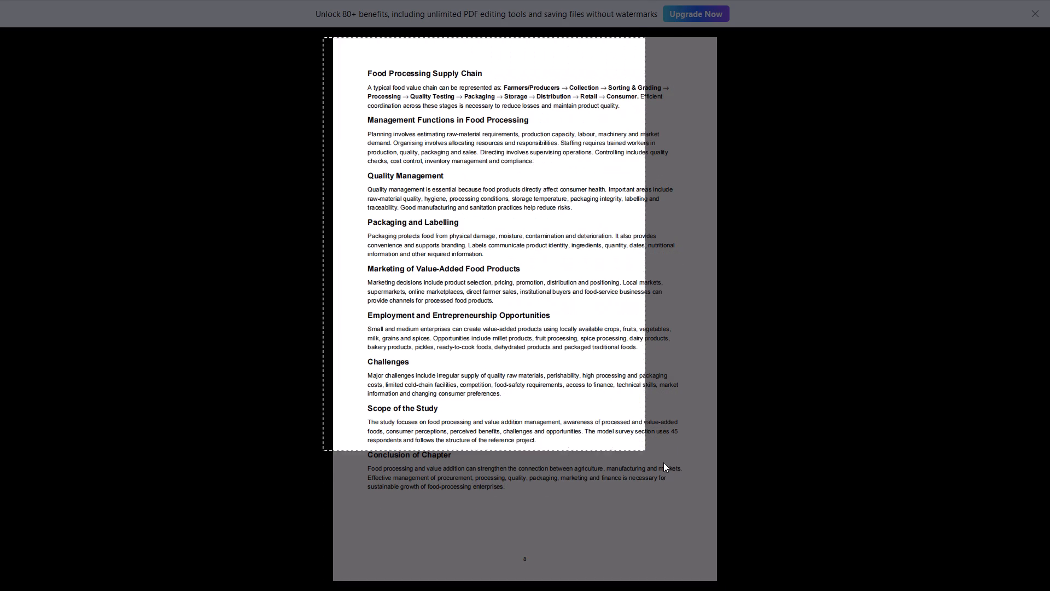
drag(663, 462, 722, 590)
Advance to Chapter 02, Results and Discussion, on page 9 and capture a screen snip of the whole page.
key(Right)
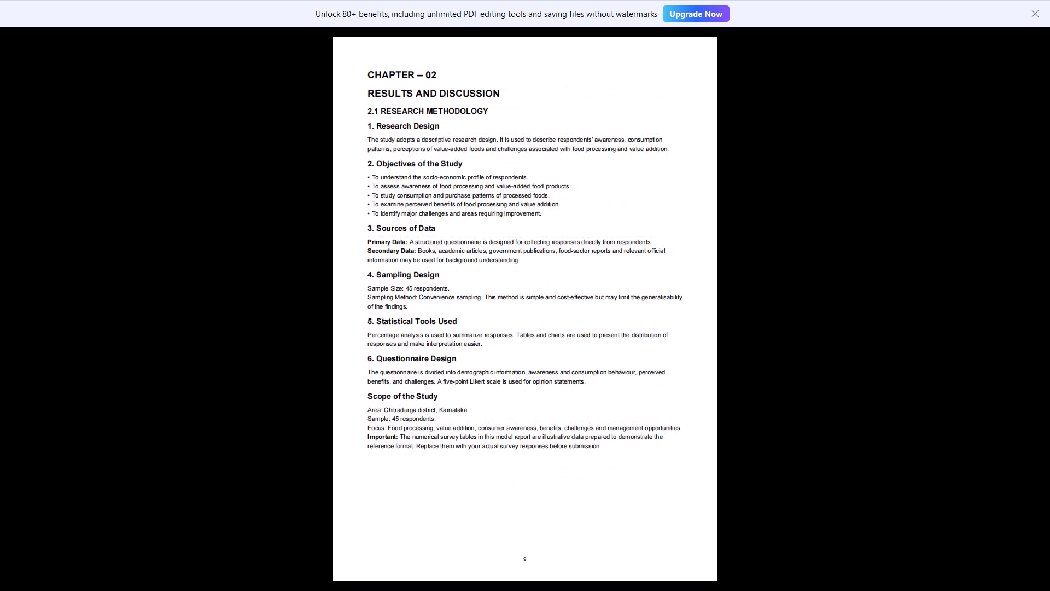
key(shift+super+s)
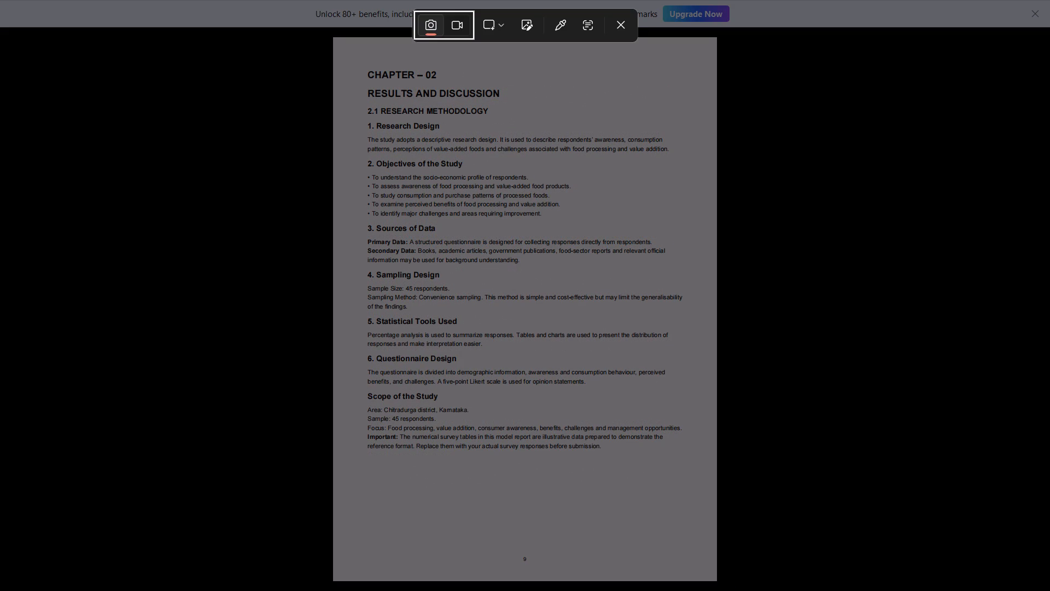
drag(323, 39, 723, 586)
Advance to Table No. 2.2.1 on the respondents' age, page 10, and capture a screen snip of the whole page.
key(Right)
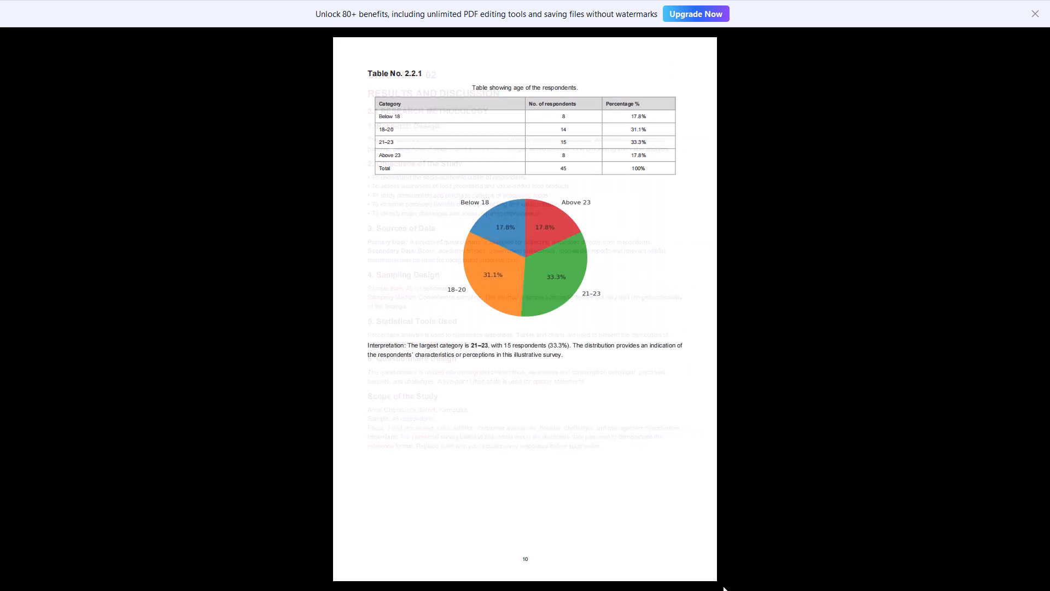
key(shift+super+s)
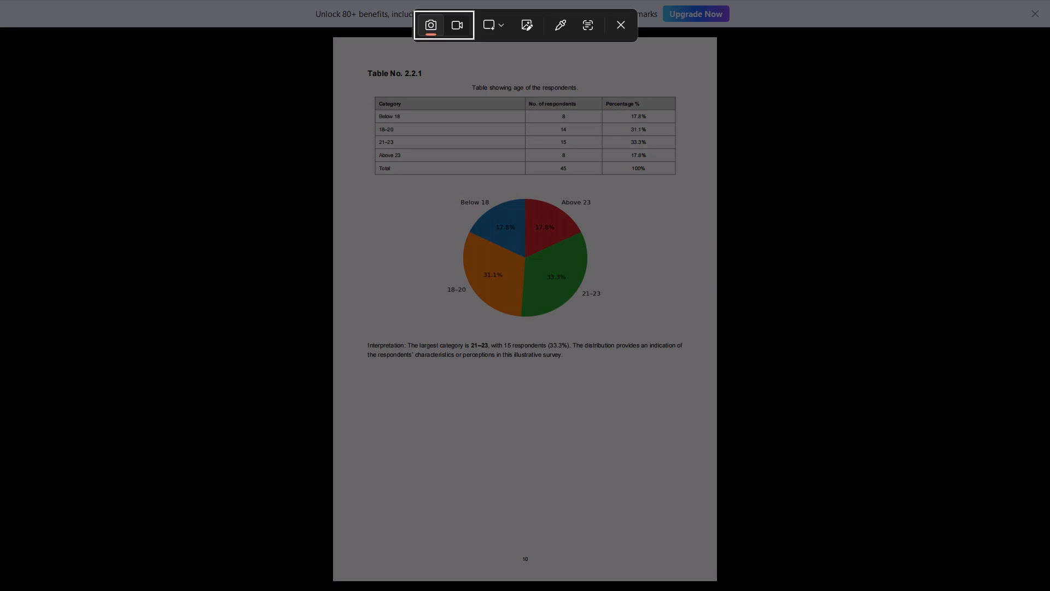
drag(331, 38, 769, 580)
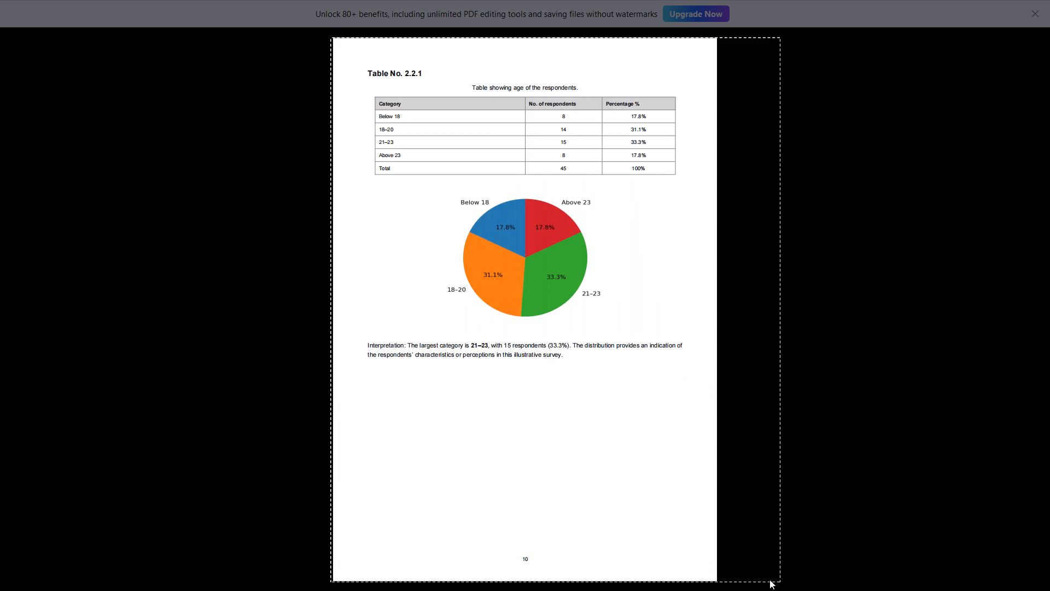
drag(769, 580, 722, 583)
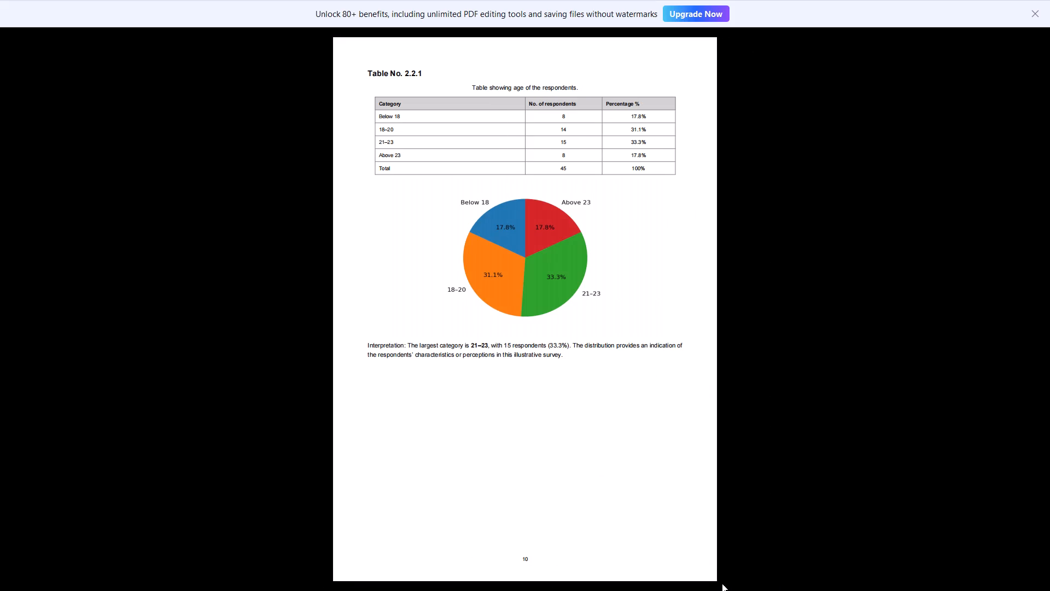
Advance to Table No. 2.2.2 on the respondents' gender, page 11, and capture a screen snip of the whole page.
key(Right)
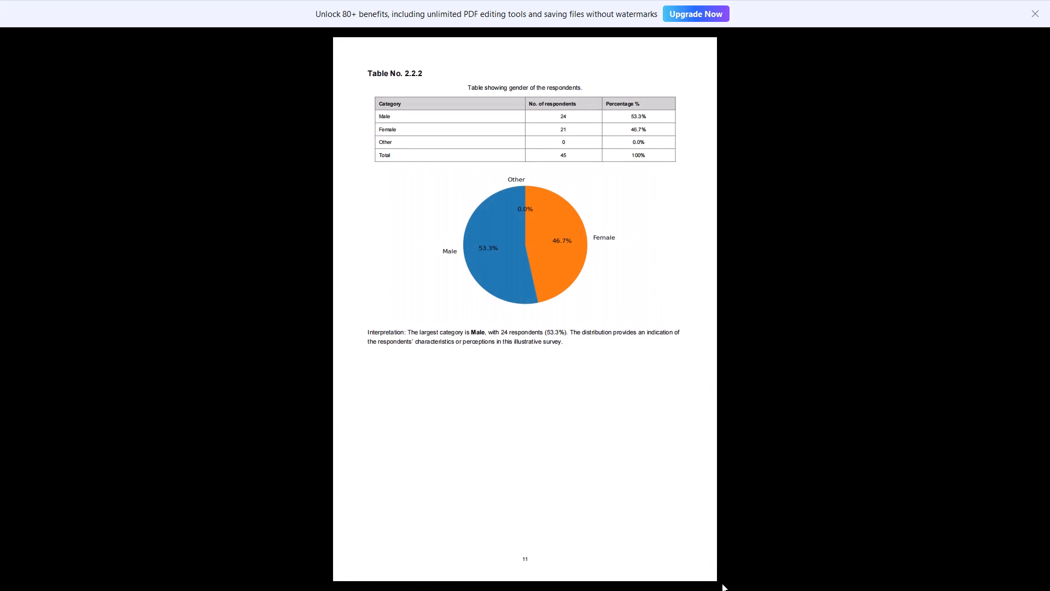
key(shift+super+s)
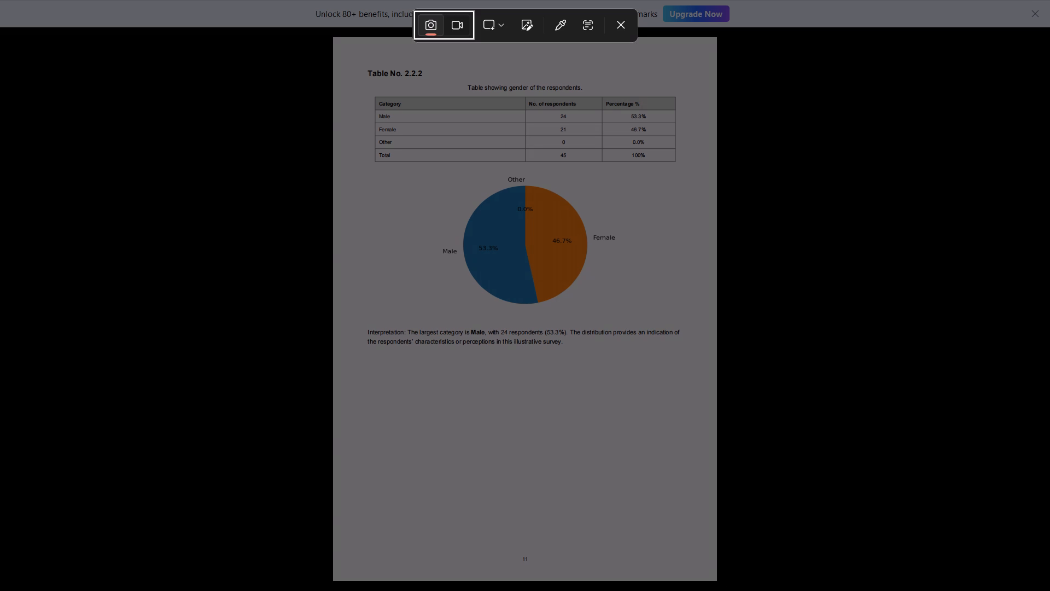
drag(322, 36, 724, 584)
Advance to Table No. 2.2.3 on educational qualification, page 12, and capture a screen snip of the whole page.
key(Right)
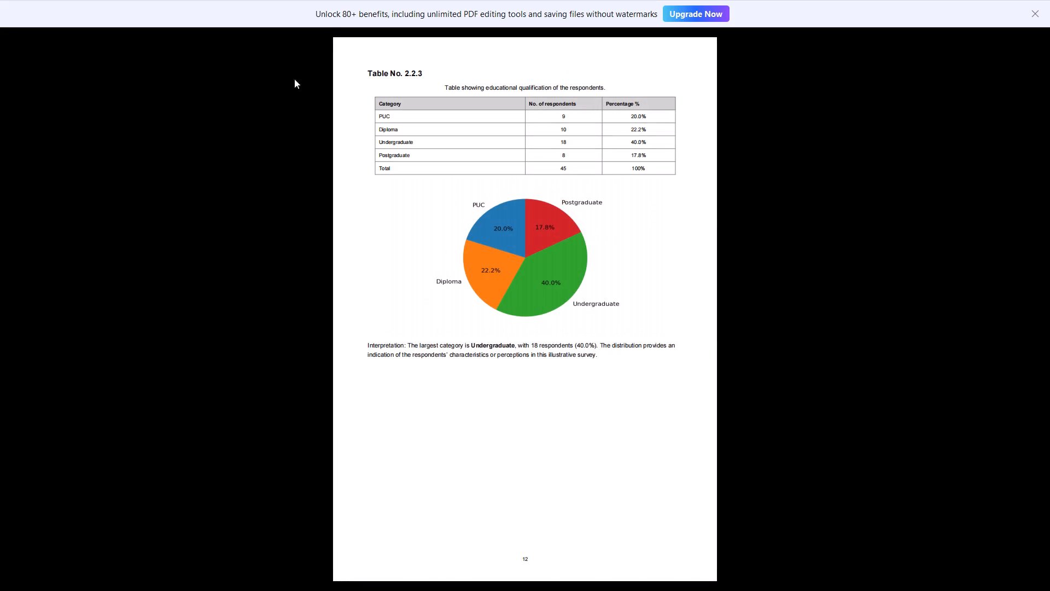
key(shift+super+s)
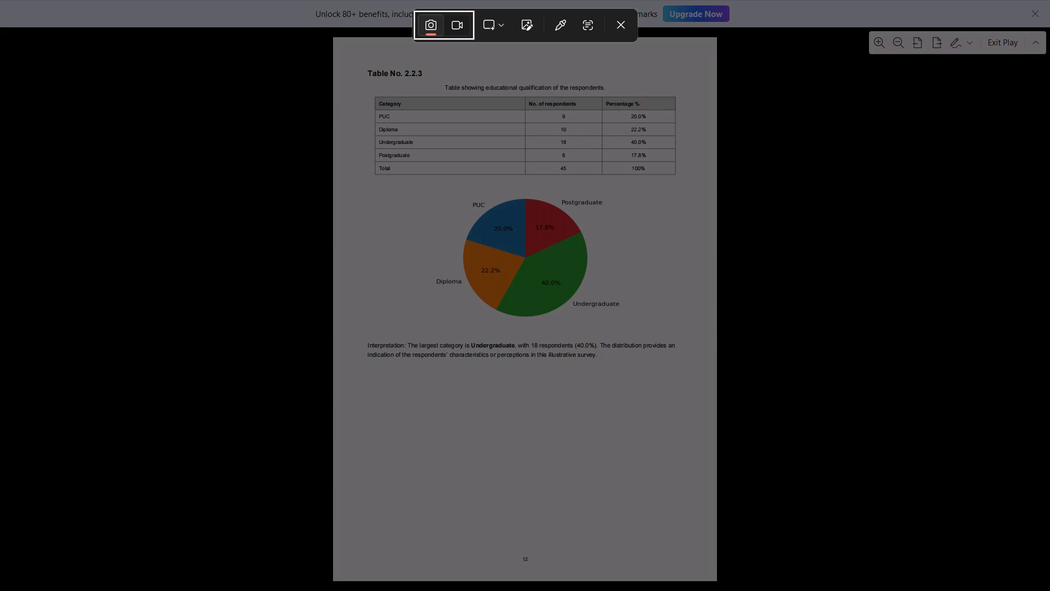
drag(331, 37, 708, 590)
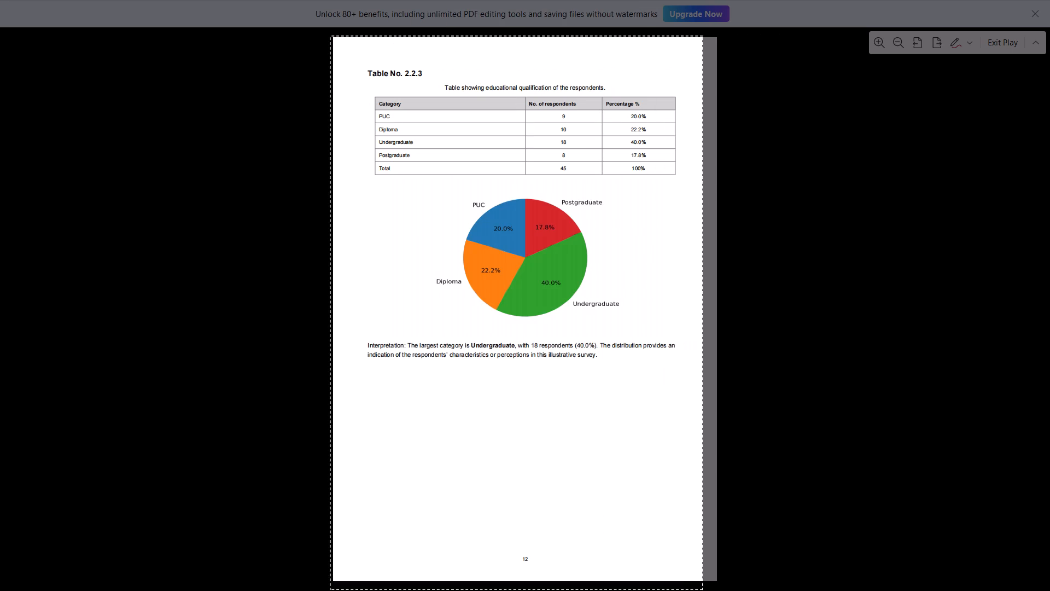
drag(708, 590, 719, 581)
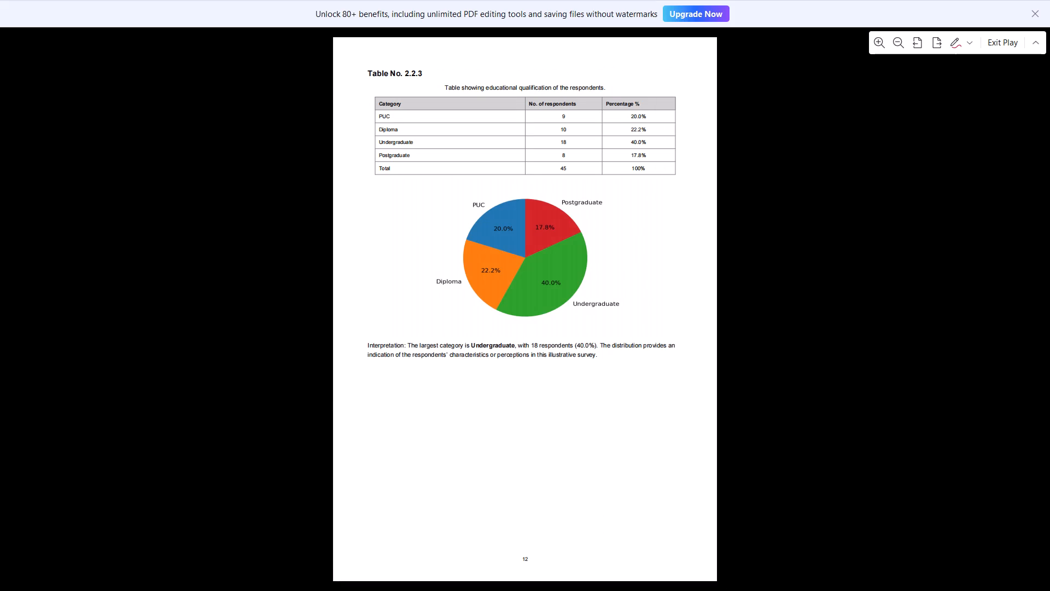
Advance to Table No. 2.2.4 on awareness of food processing, page 13, and capture a screen snip of the whole page.
key(Right)
key(shift+super+s)
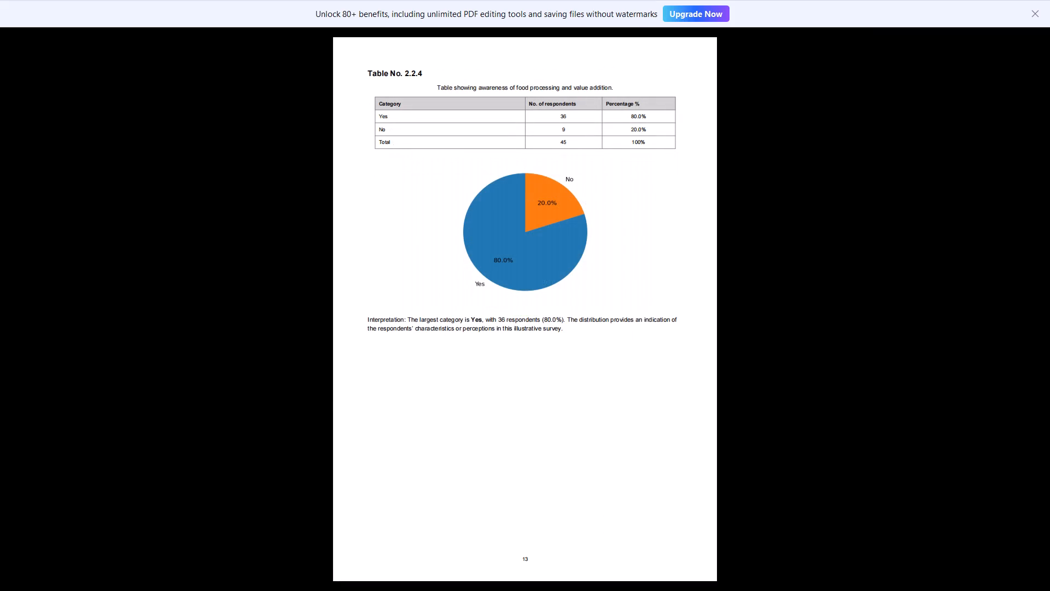
drag(321, 39, 717, 574)
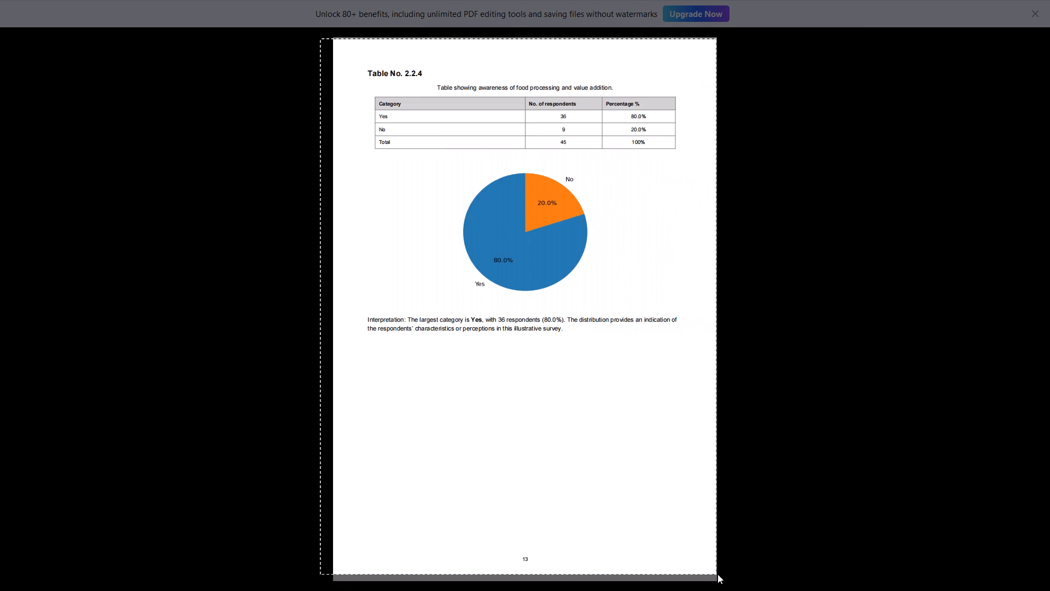
drag(717, 574, 720, 584)
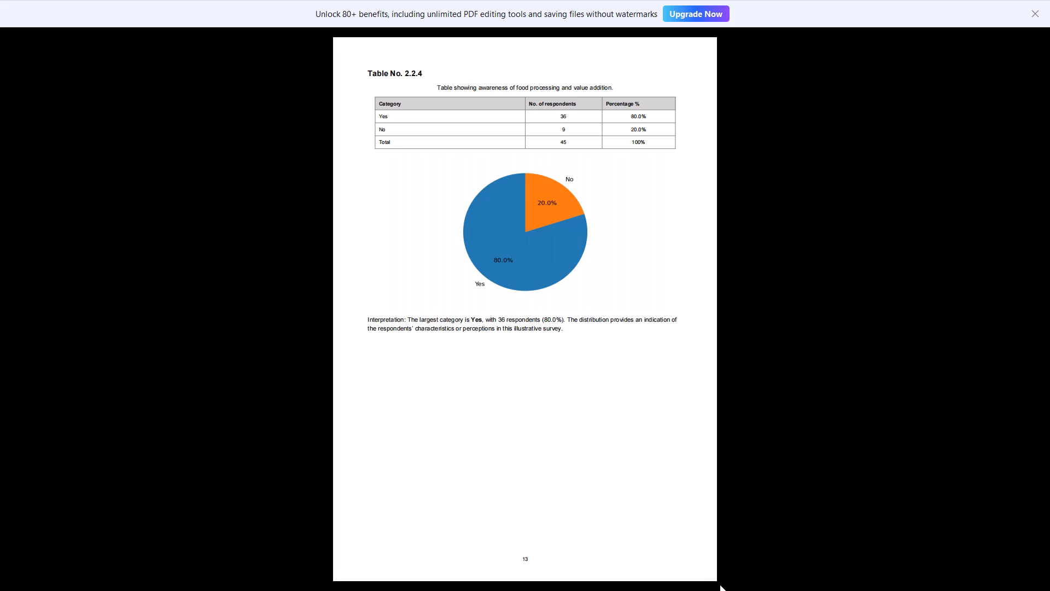
Advance to Table No. 2.2.5 on consumption frequency, page 14, and capture a screen snip of the whole page.
key(Right)
key(shift+super+s)
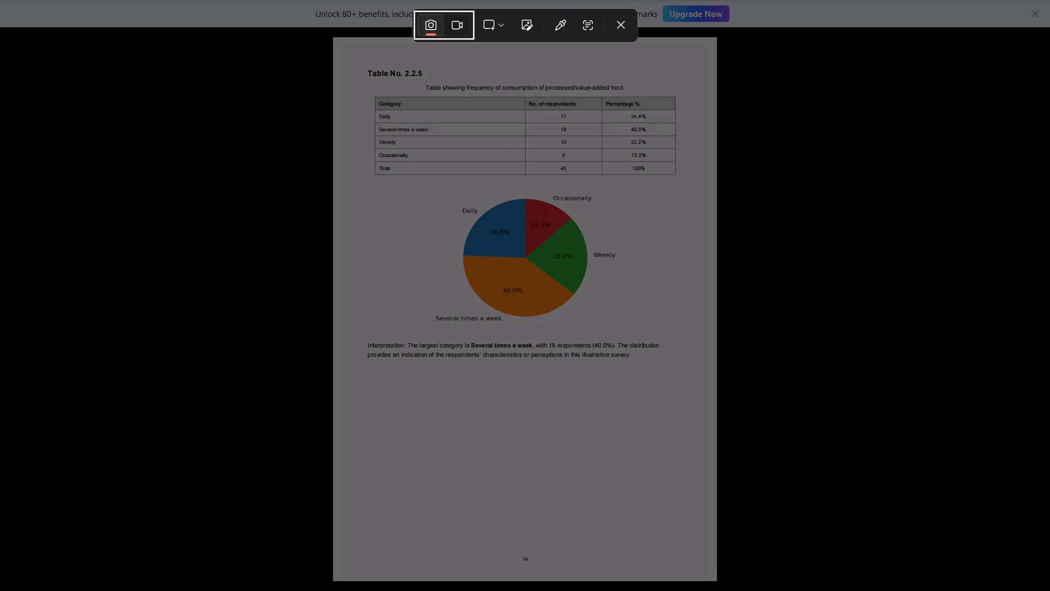
drag(323, 32, 757, 582)
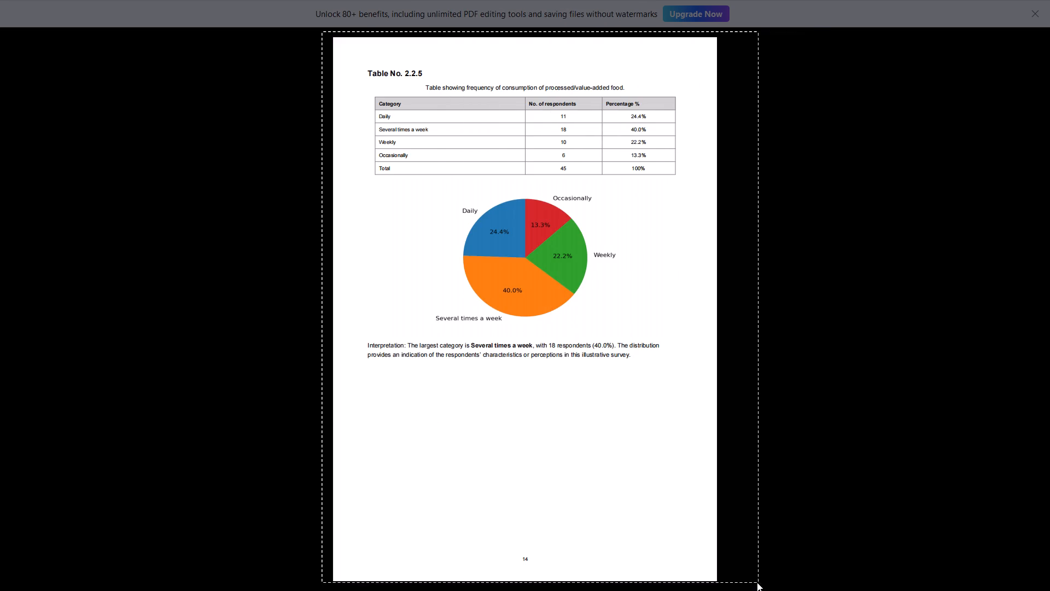
drag(757, 582, 722, 583)
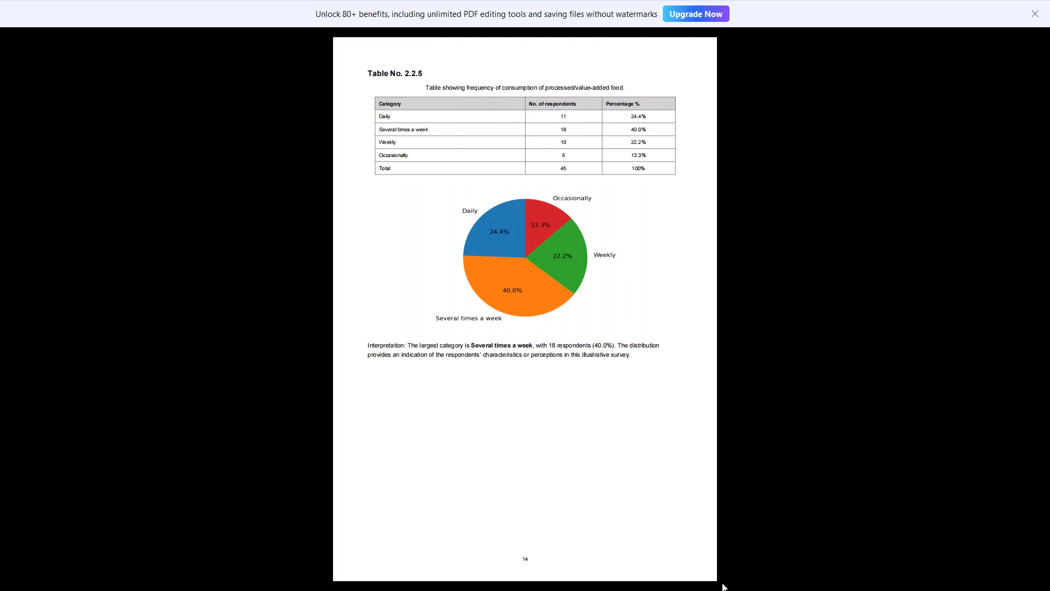
Advance to Table No. 2.2.6 on monthly household income, page 15, and capture a screen snip of the whole page.
key(Right)
key(shift+super+s)
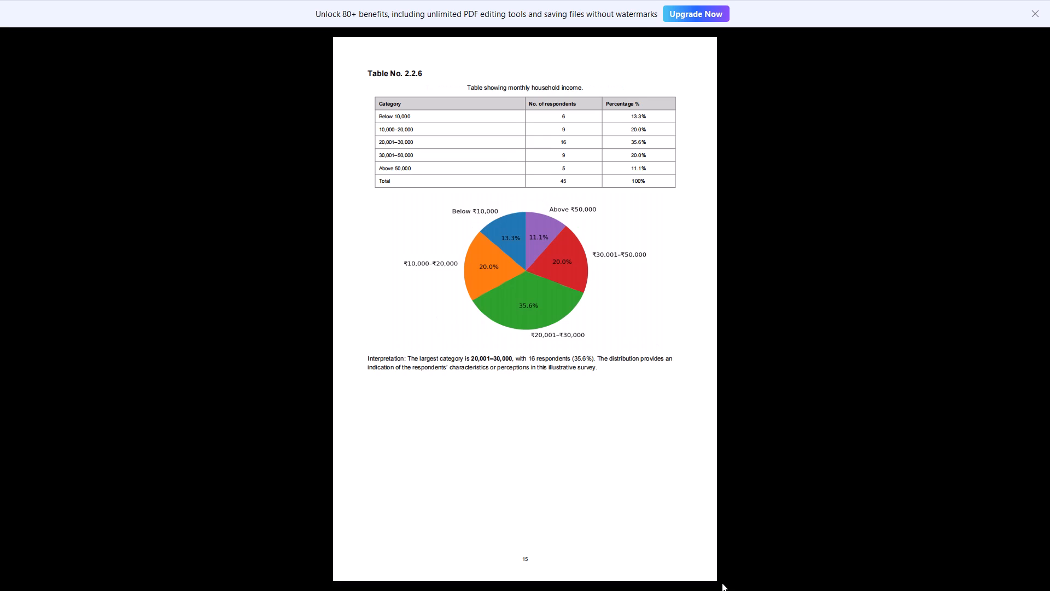
drag(326, 36, 719, 590)
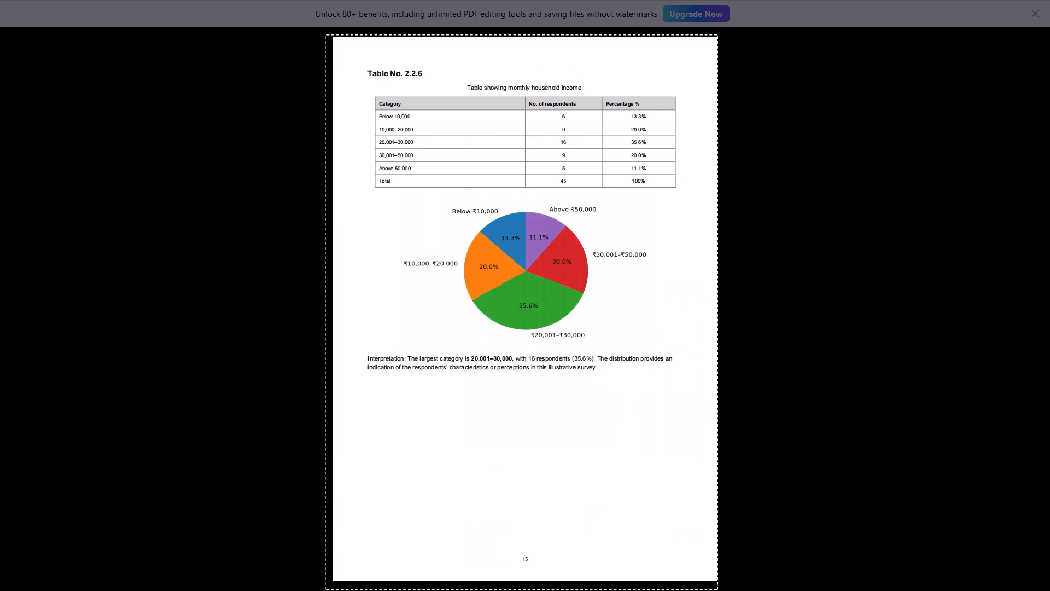
drag(719, 590, 725, 586)
Advance to Table No. 2.2.7 on benefits of value-added food products, page 16, and capture a screen snip of the whole page.
key(Right)
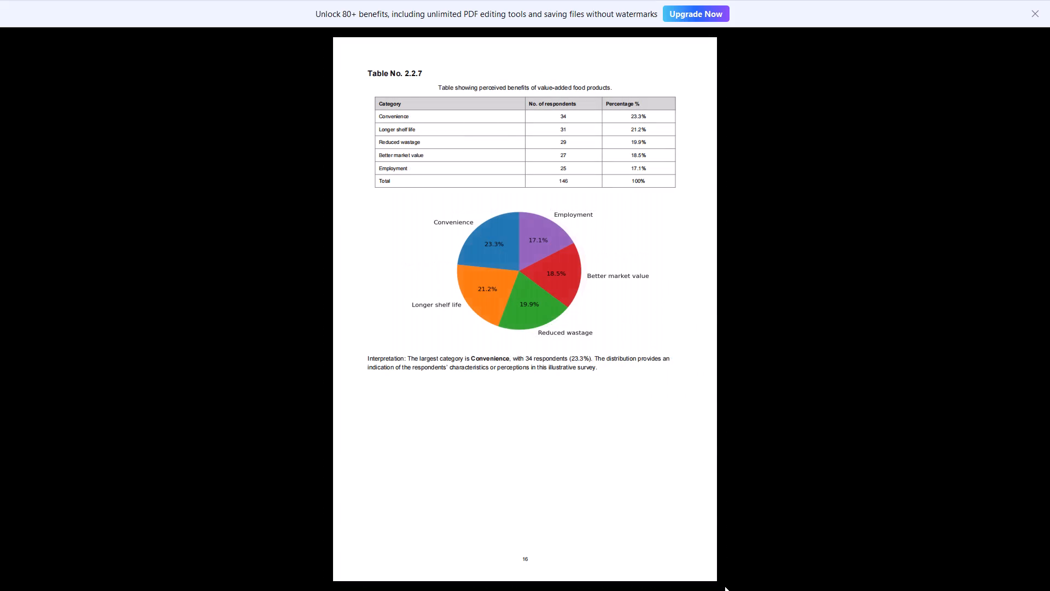
key(shift+super+s)
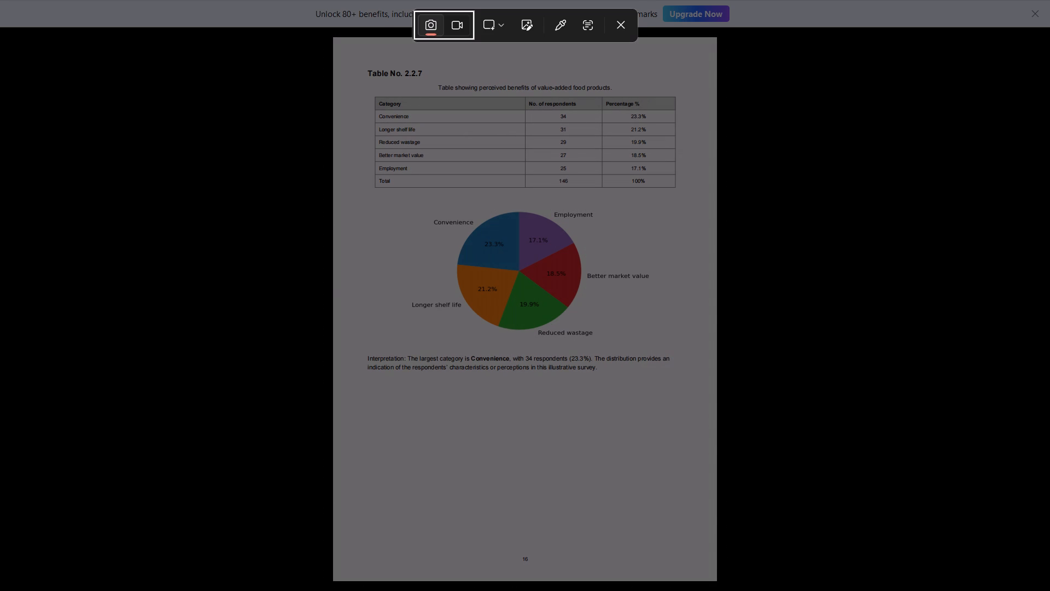
drag(328, 40, 721, 583)
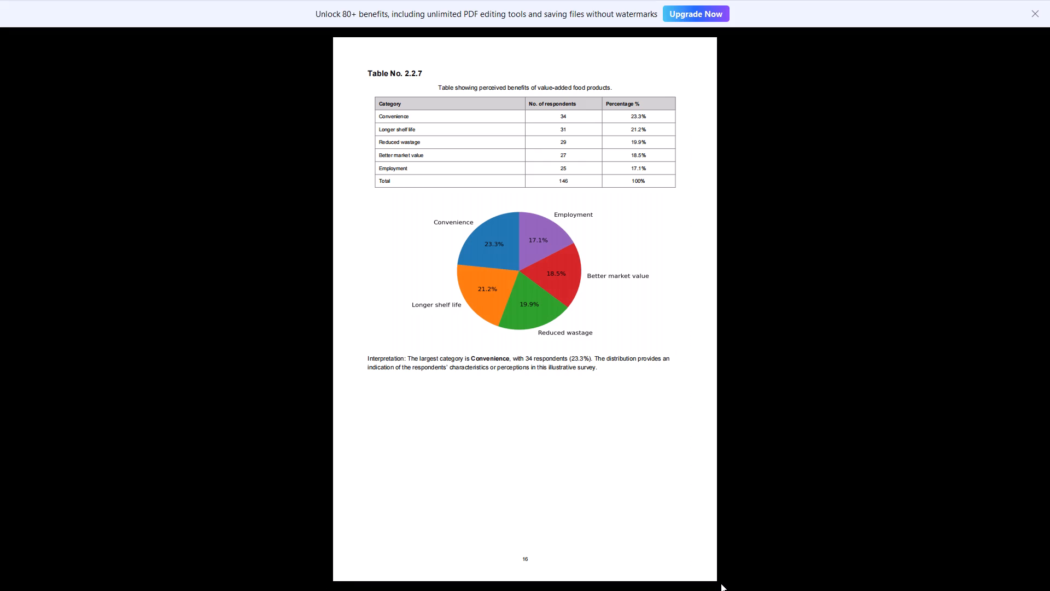
Advance to Table No. 2.2.8 on perceived benefits of food processing, page 17, and capture a screen snip of the whole page.
key(Right)
key(shift+super+s)
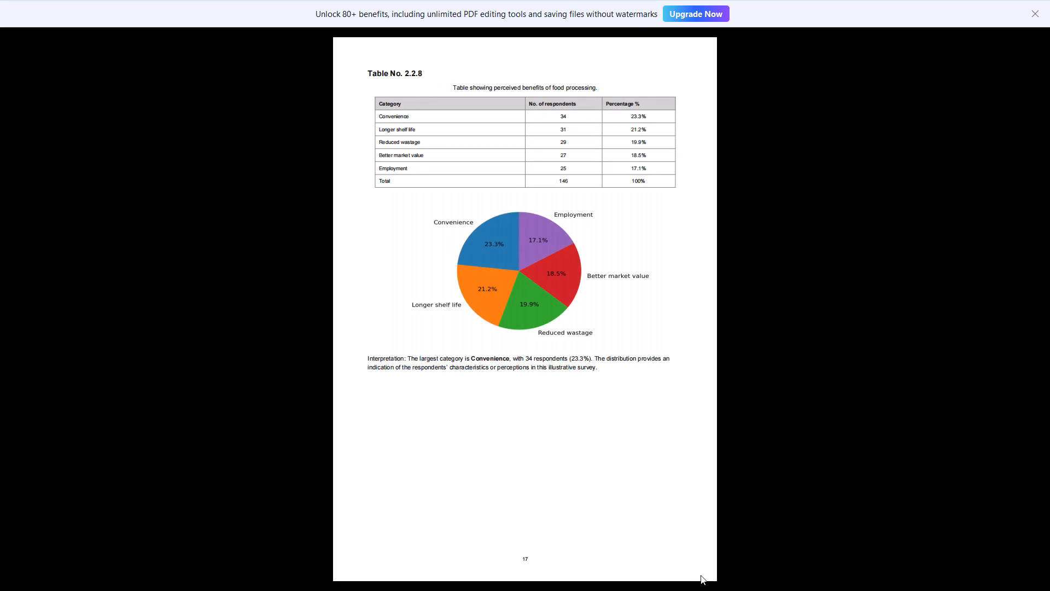
drag(325, 30, 730, 587)
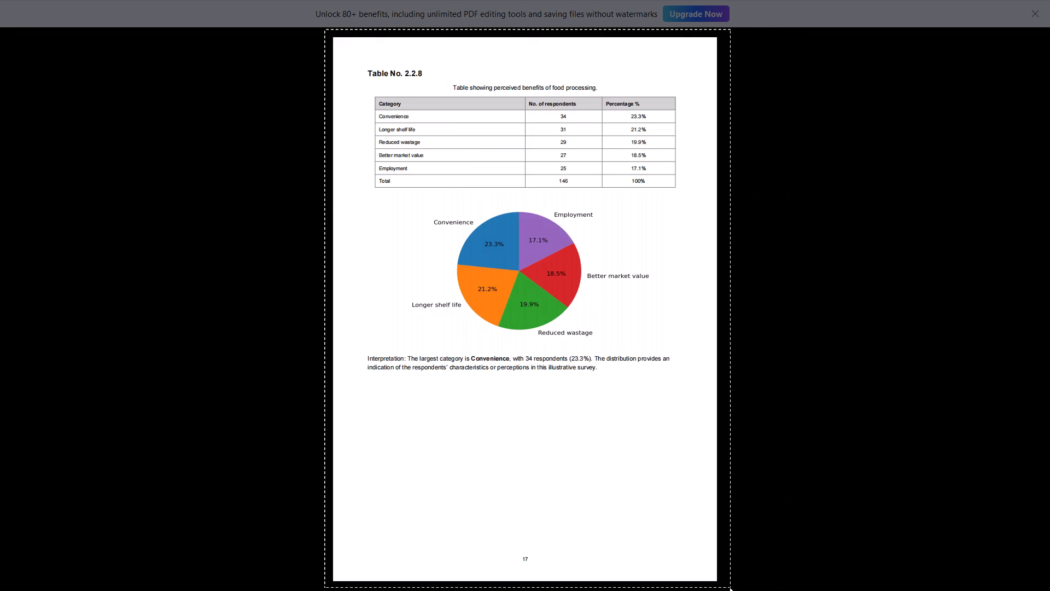
drag(730, 587, 722, 585)
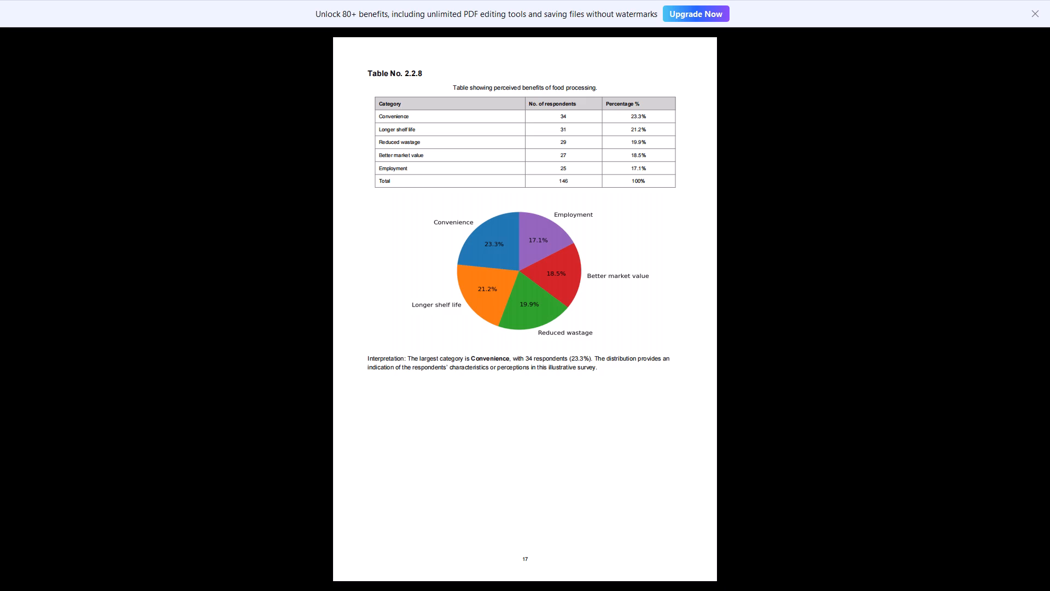
Advance to Table No. 2.2.9 on challenges faced in food processing, page 18, and capture a screen snip of the page.
key(Right)
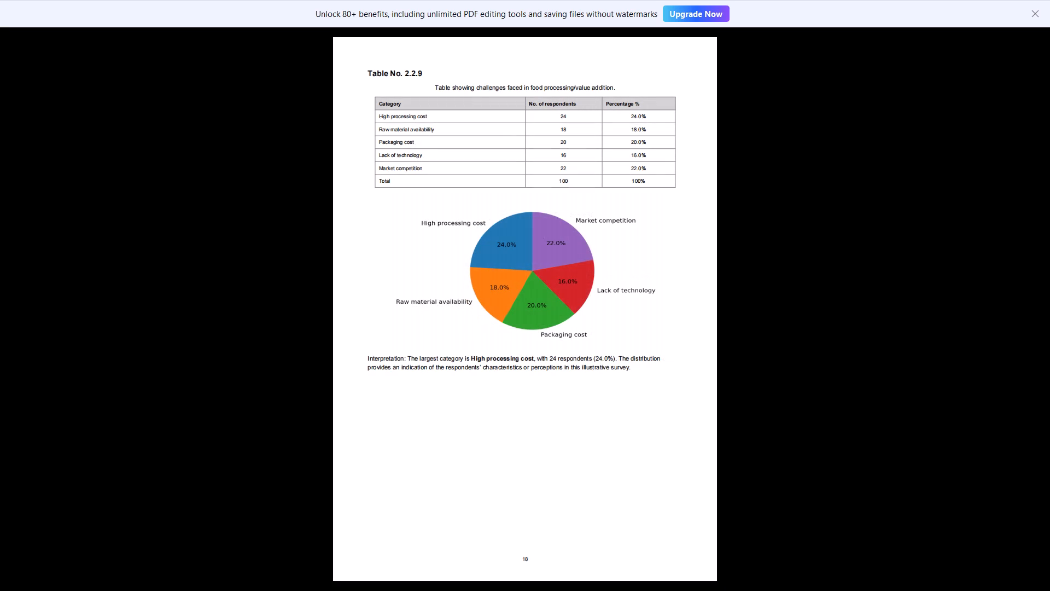
key(shift+Print)
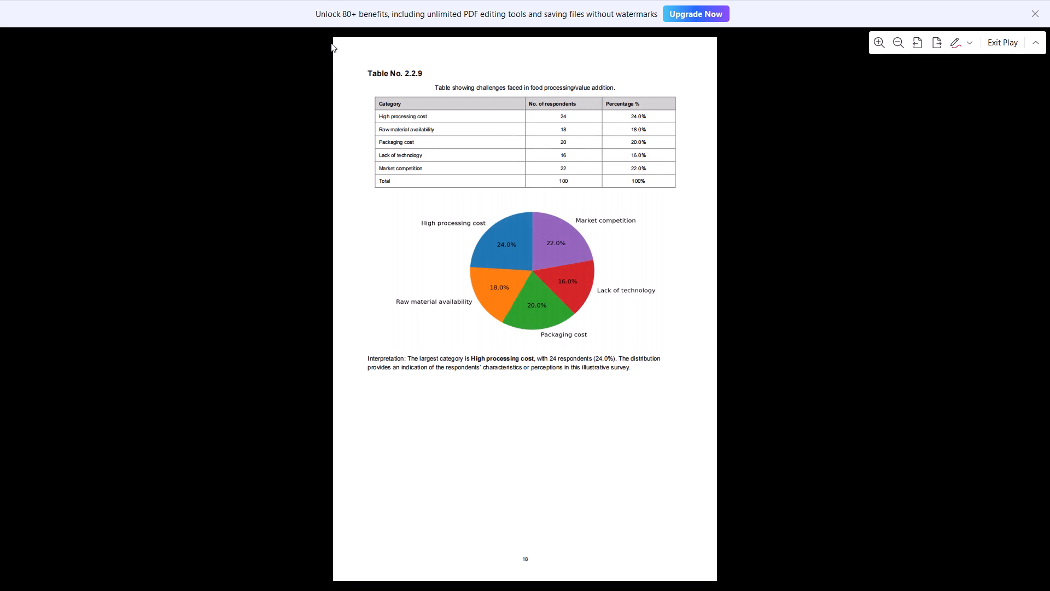
key(shift+super+s)
drag(326, 40, 654, 534)
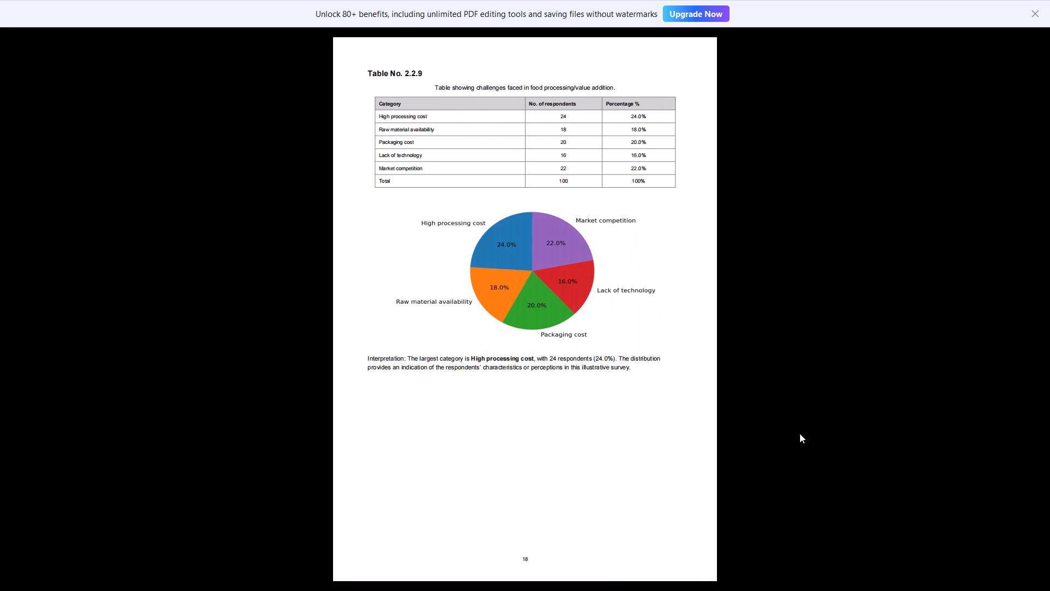
Switch to the Screenshots folder, inspect the Table No. 2.2.9 snip in Photos against the preceding one, and delete the cut-off Table No. 2.2.9 image.
click(239, 78)
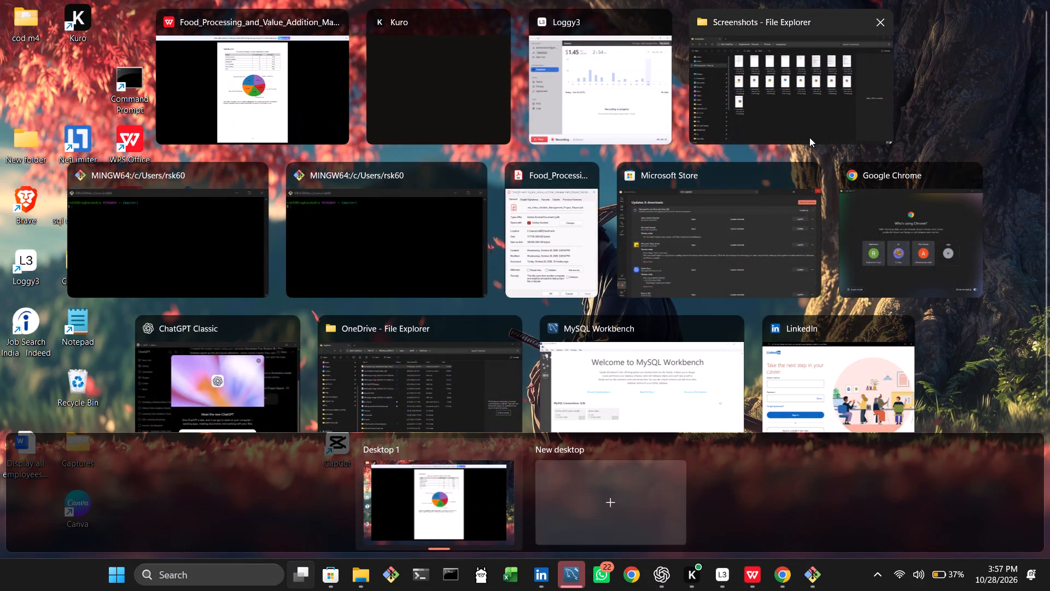
click(797, 124)
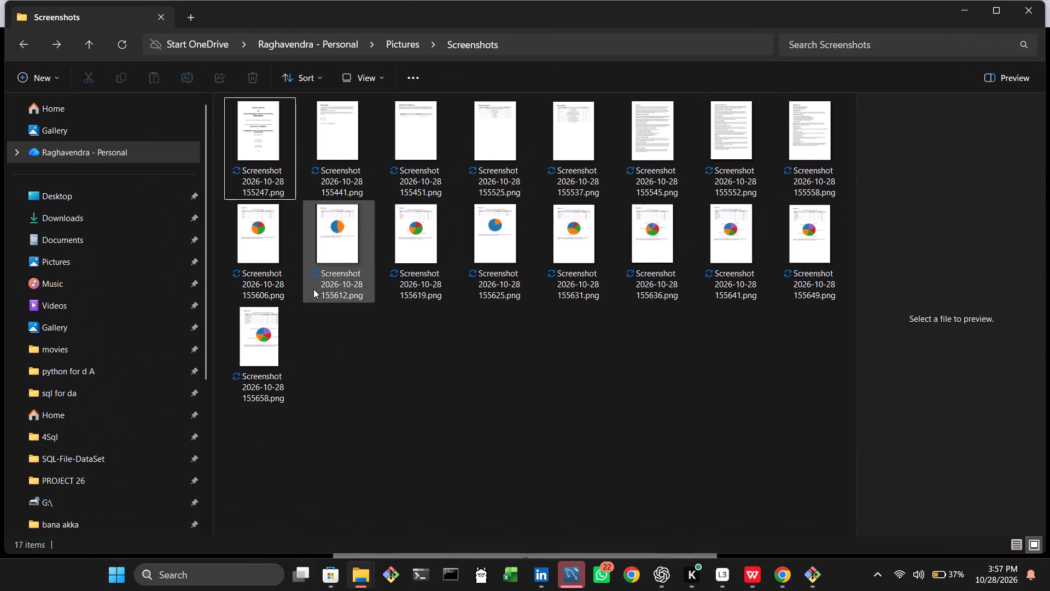
double_click(266, 375)
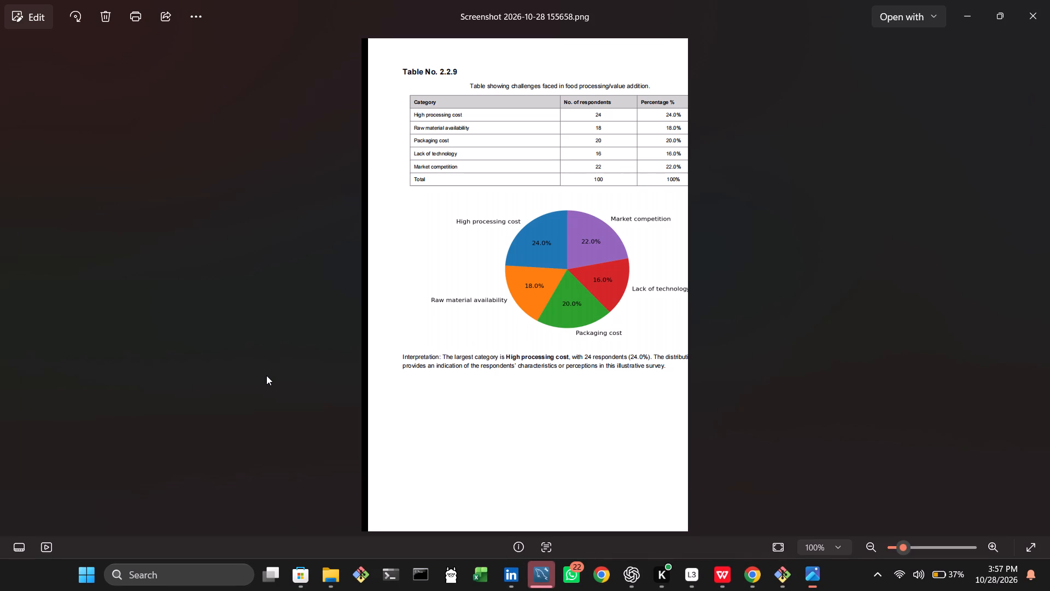
click(644, 301)
key(Left)
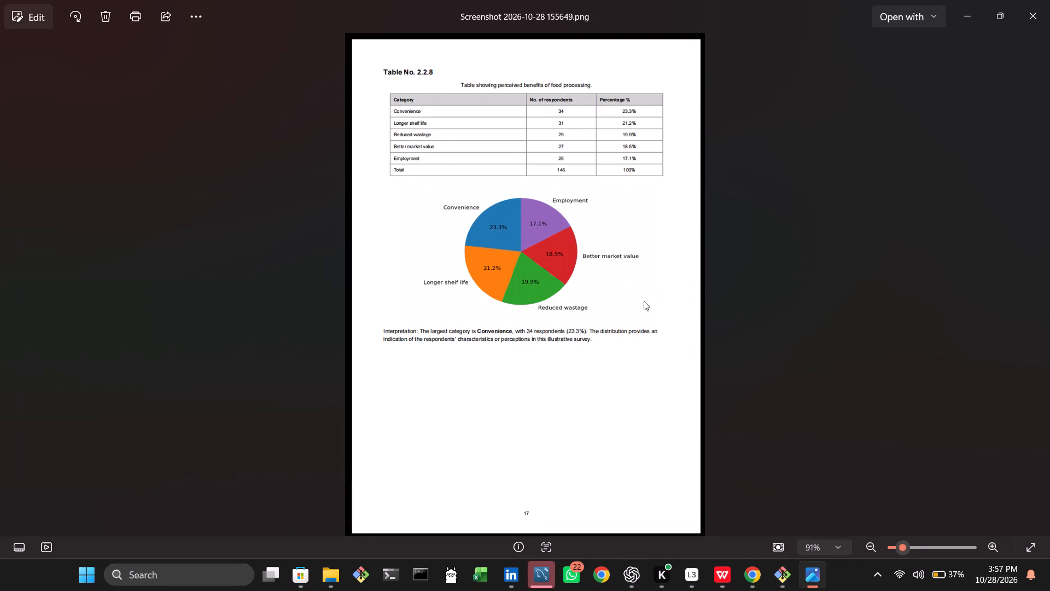
key(Right)
scroll(644, 301, down, 6)
scroll(644, 301, up, 3)
scroll(644, 301, down, 20)
scroll(644, 301, down, 4)
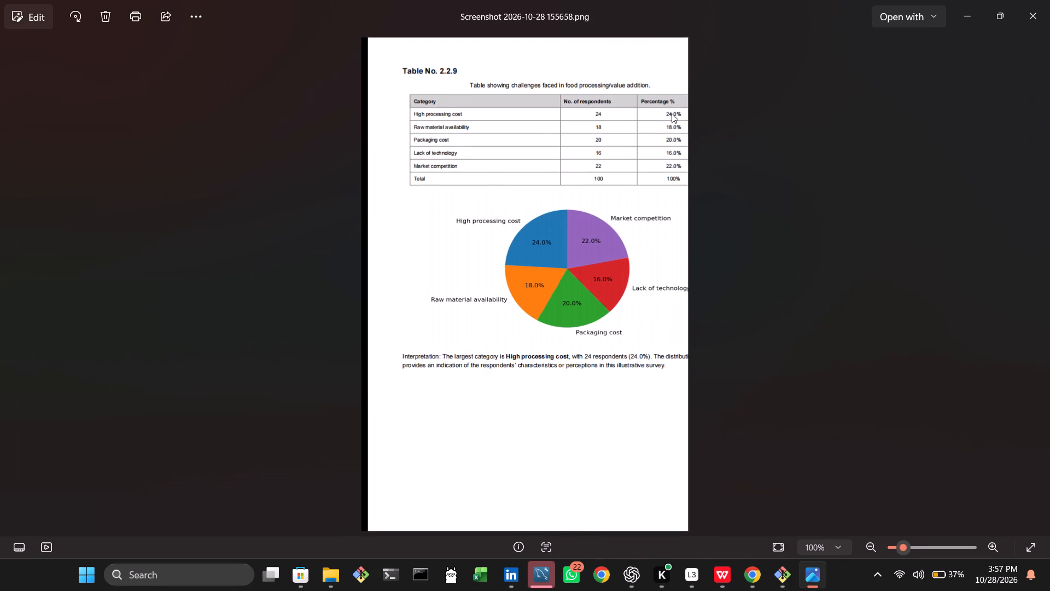
click(103, 19)
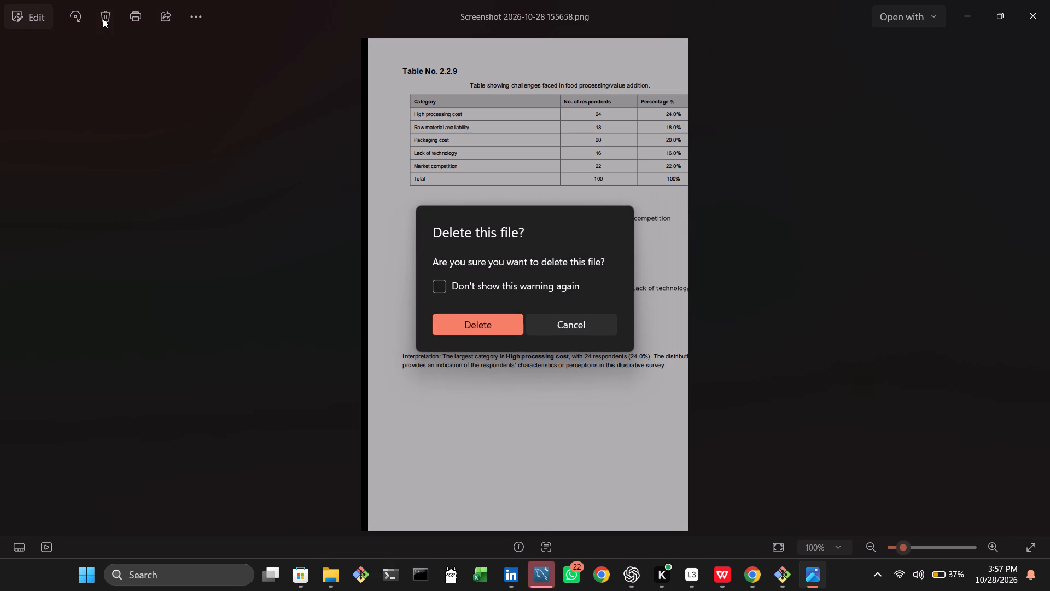
key(Delete)
click(490, 332)
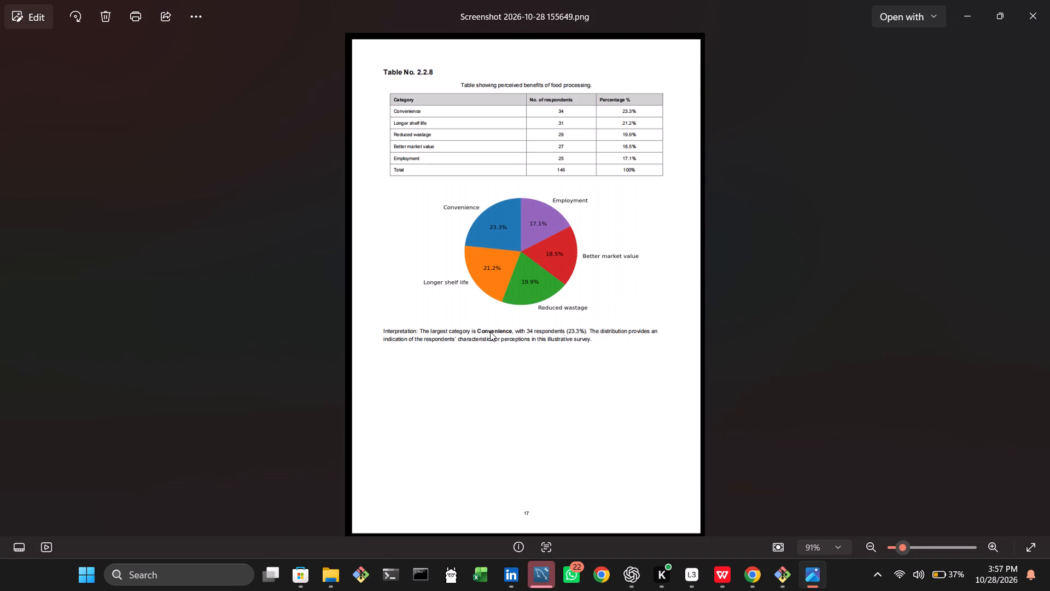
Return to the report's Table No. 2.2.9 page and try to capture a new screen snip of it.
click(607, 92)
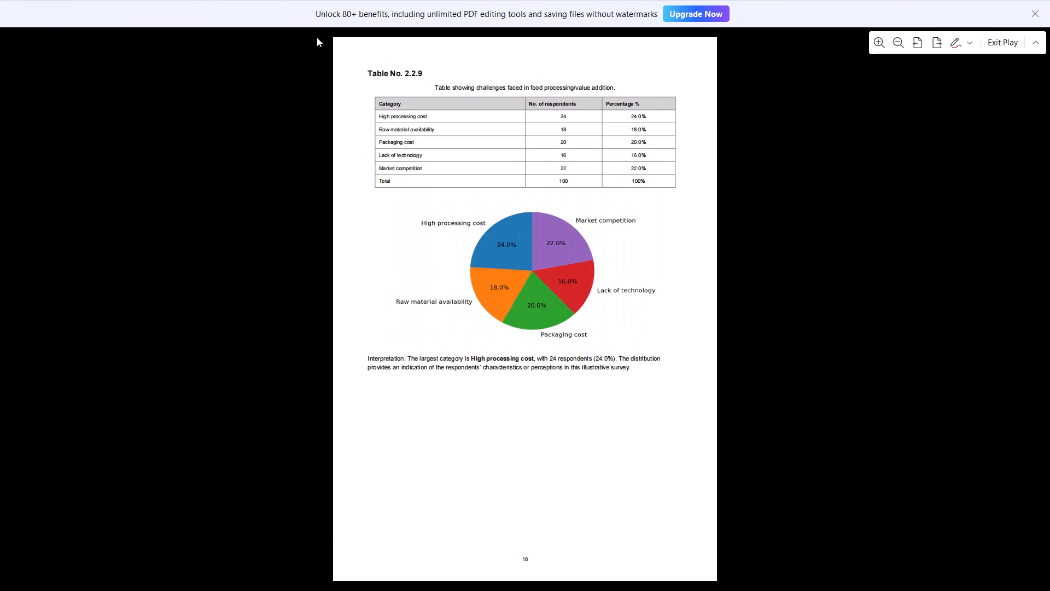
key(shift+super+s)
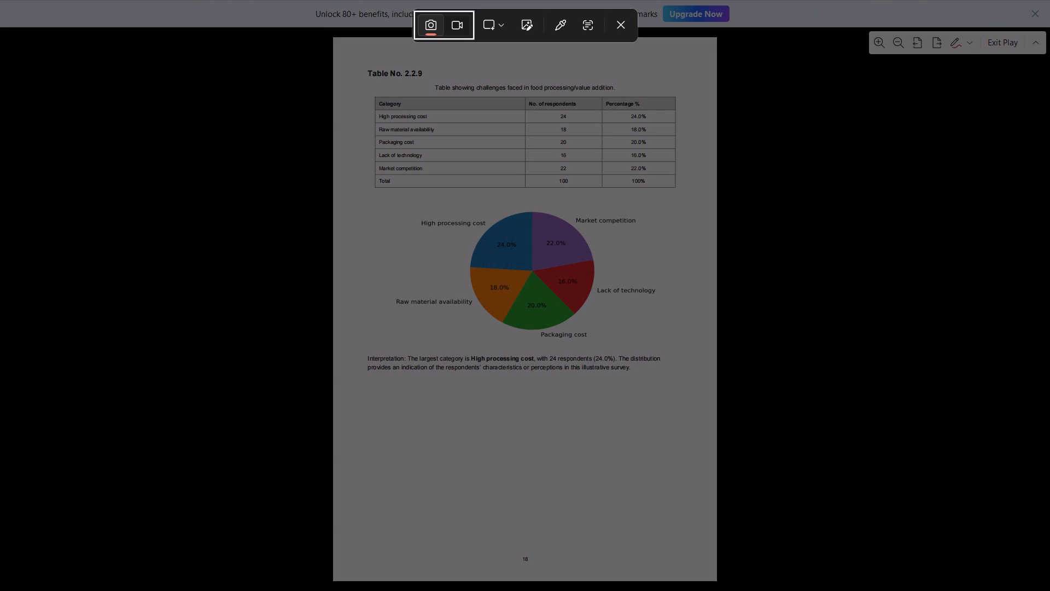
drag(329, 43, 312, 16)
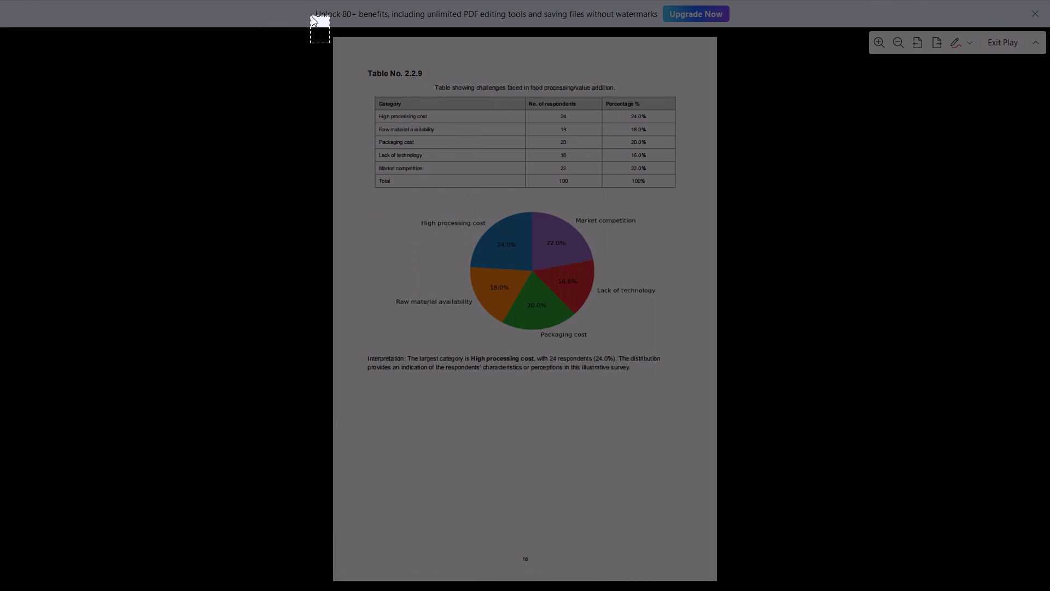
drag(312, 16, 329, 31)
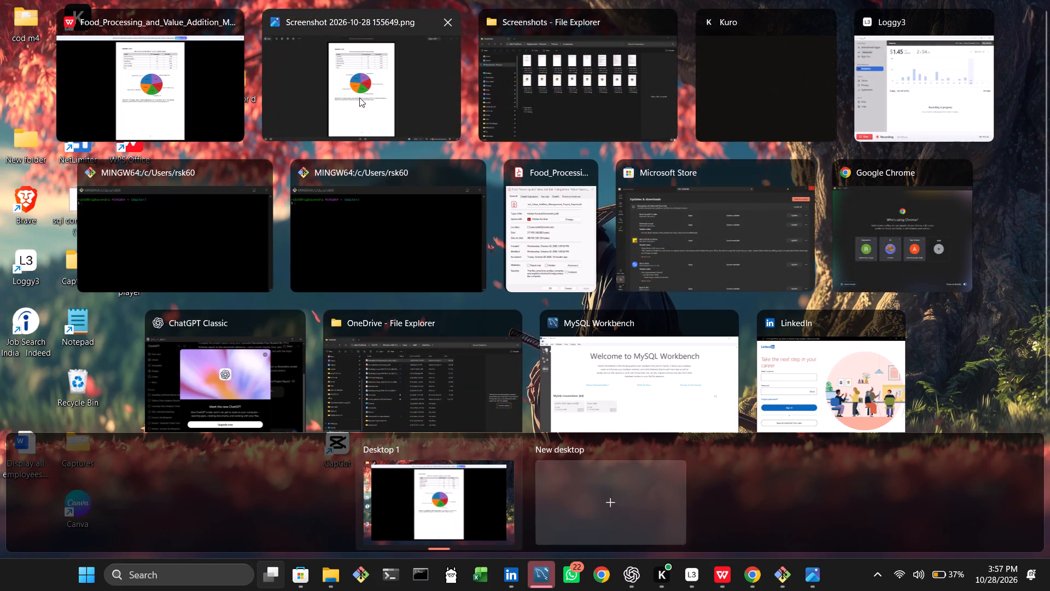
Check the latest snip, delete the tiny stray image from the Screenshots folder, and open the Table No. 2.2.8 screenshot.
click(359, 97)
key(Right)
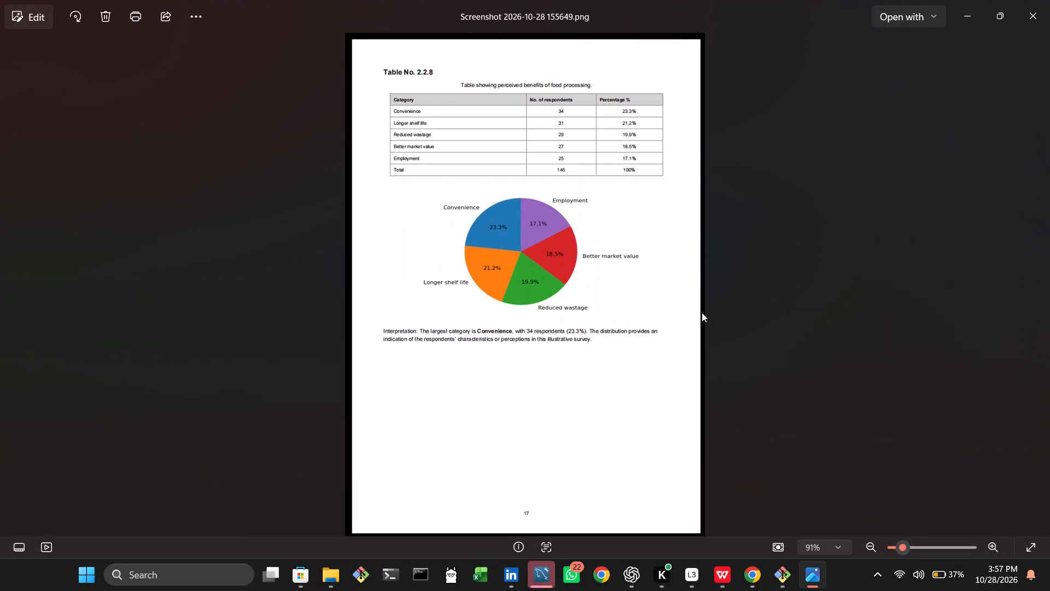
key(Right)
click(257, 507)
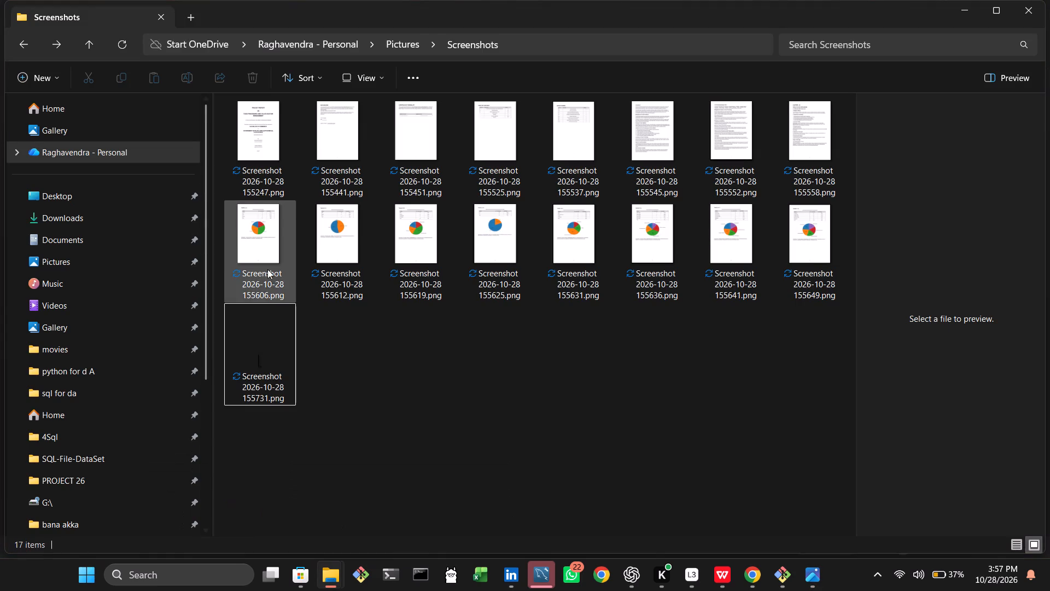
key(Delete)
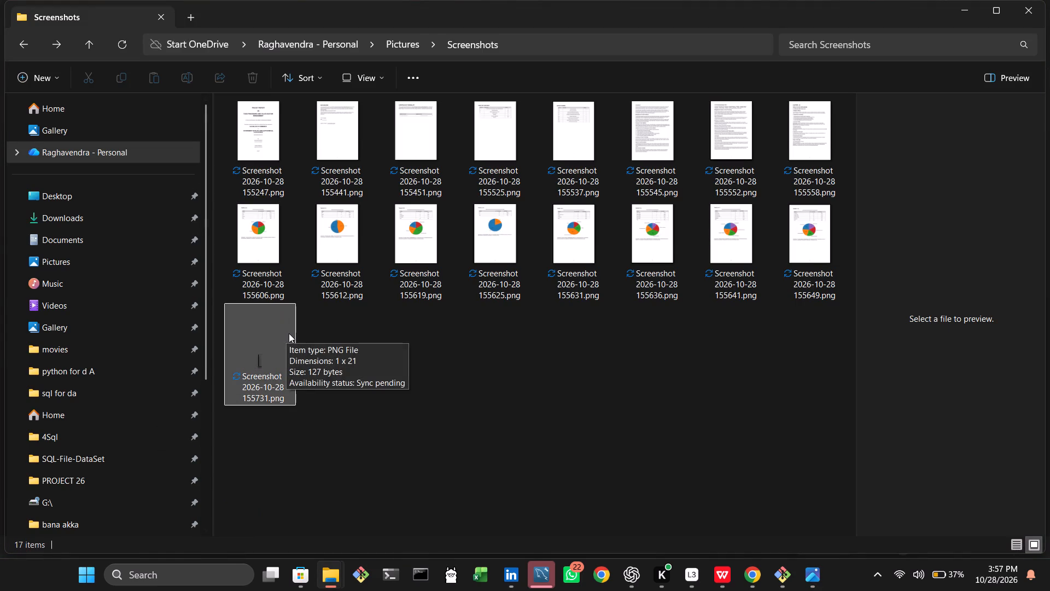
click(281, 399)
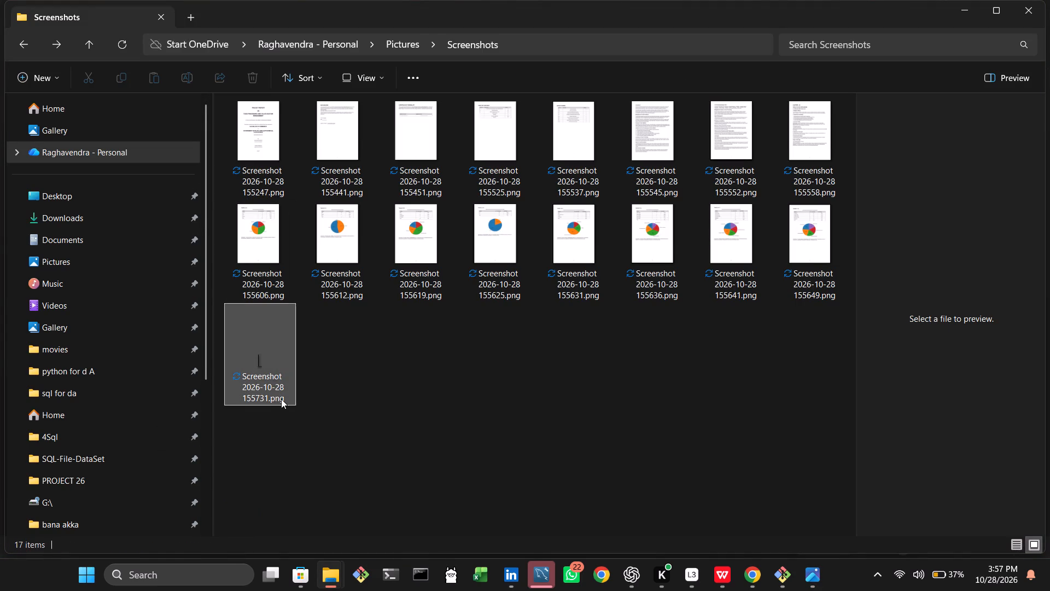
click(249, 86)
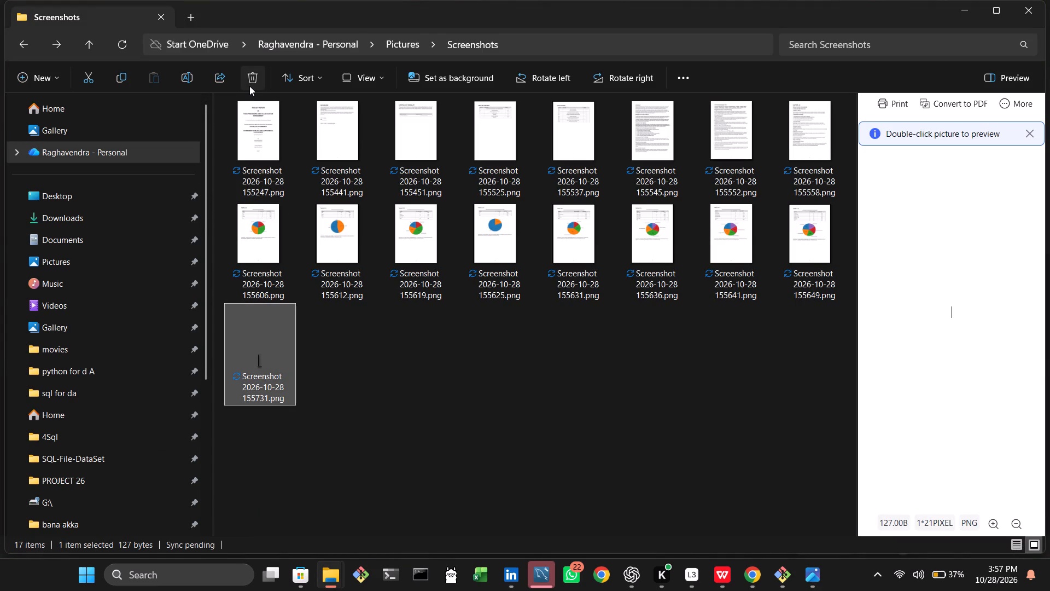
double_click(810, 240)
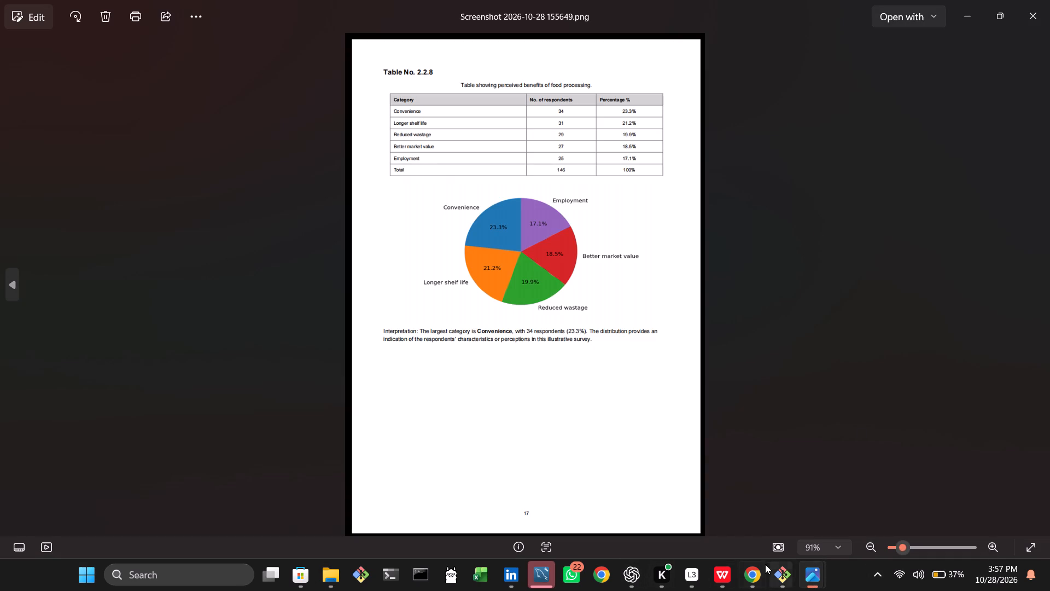
Switch back to the full-screen report and capture a screen snip of the whole Table No. 2.2.9 page, page 18.
click(720, 584)
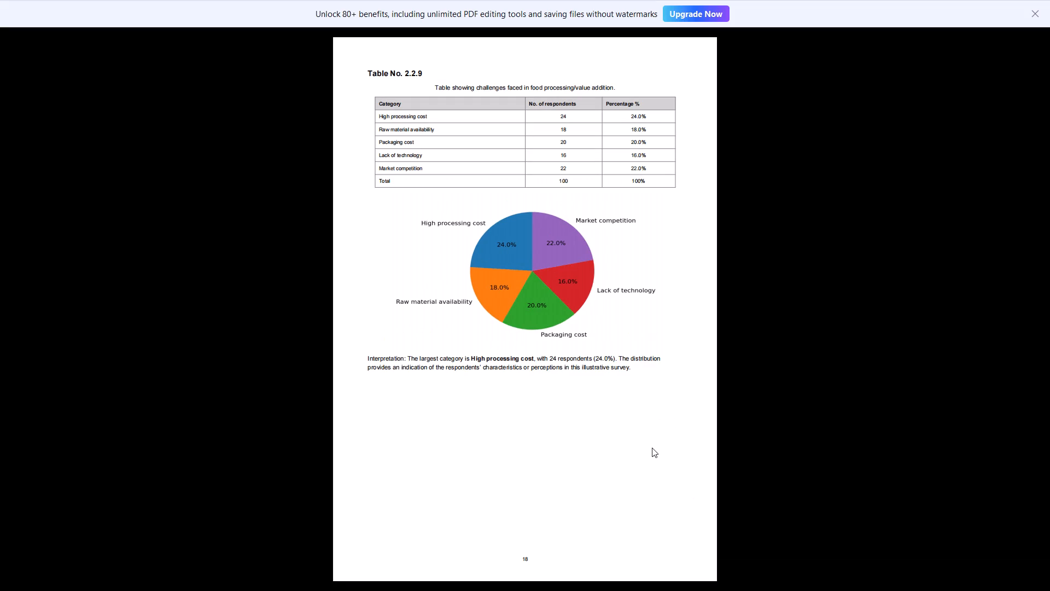
key(shift+super+s)
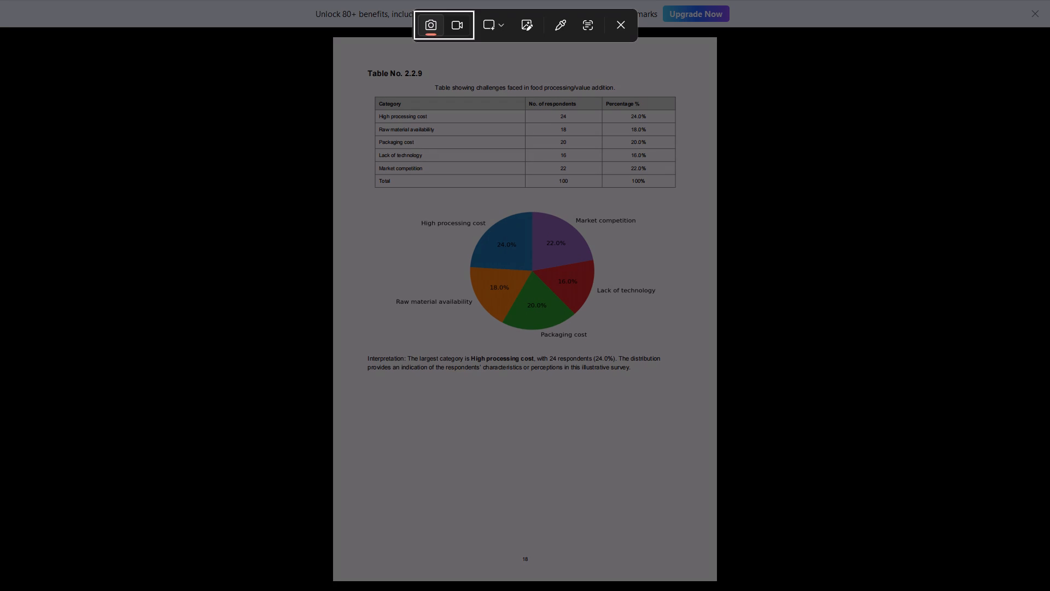
drag(329, 36, 705, 590)
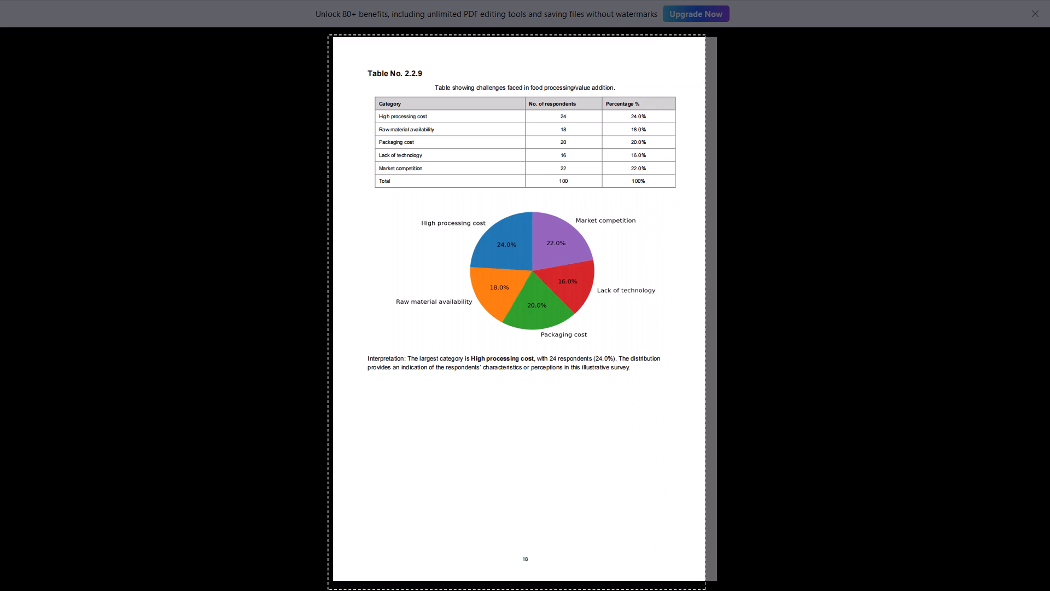
drag(705, 590, 719, 580)
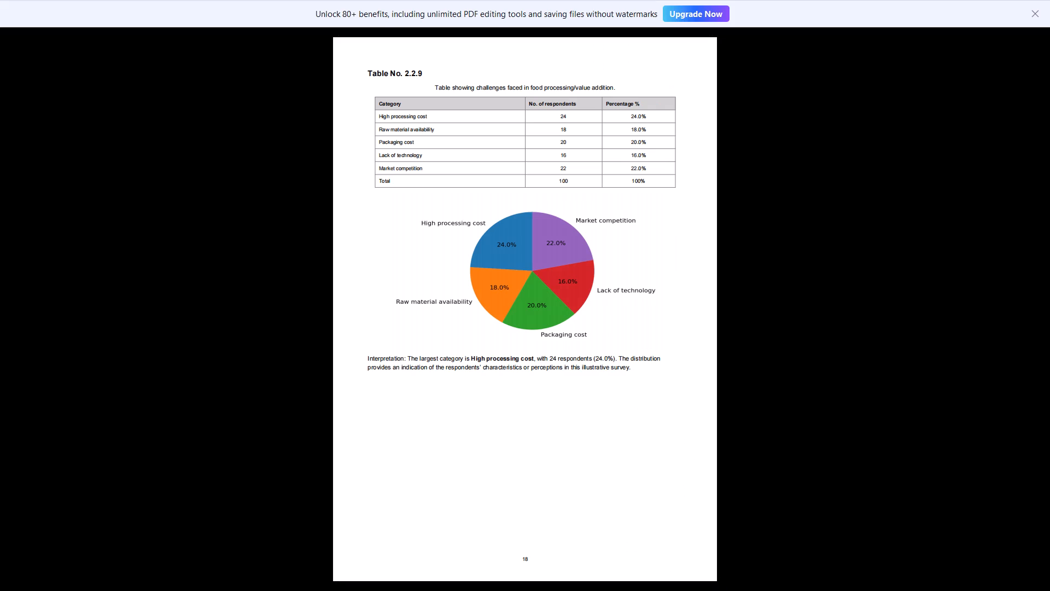
Advance to Table No. 2.2.10 on preferred areas for improvement, page 19, and capture a screen snip of the whole page.
key(Right)
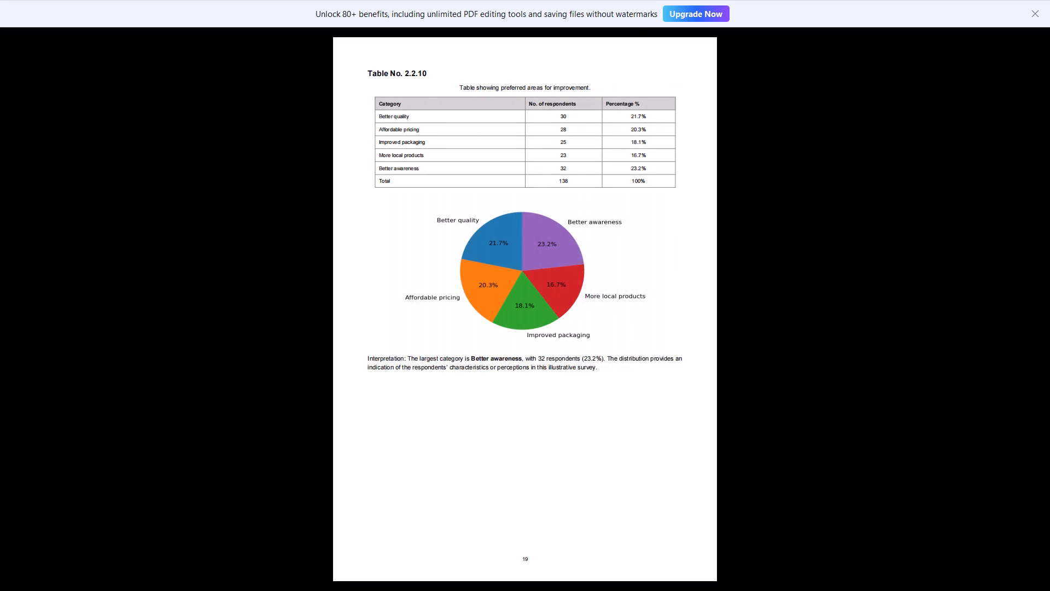
key(shift+super+s)
drag(328, 37, 725, 590)
Advance to Chapter 03, Findings, Suggestions and Conclusion, page 20, and capture a screen snip of the whole page.
key(Right)
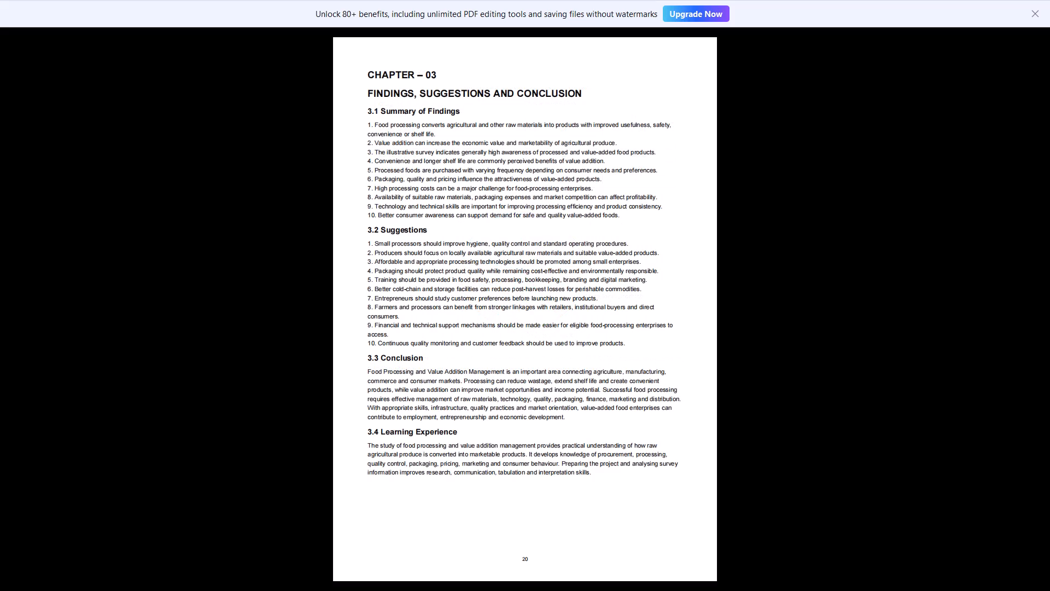
key(shift+super+s)
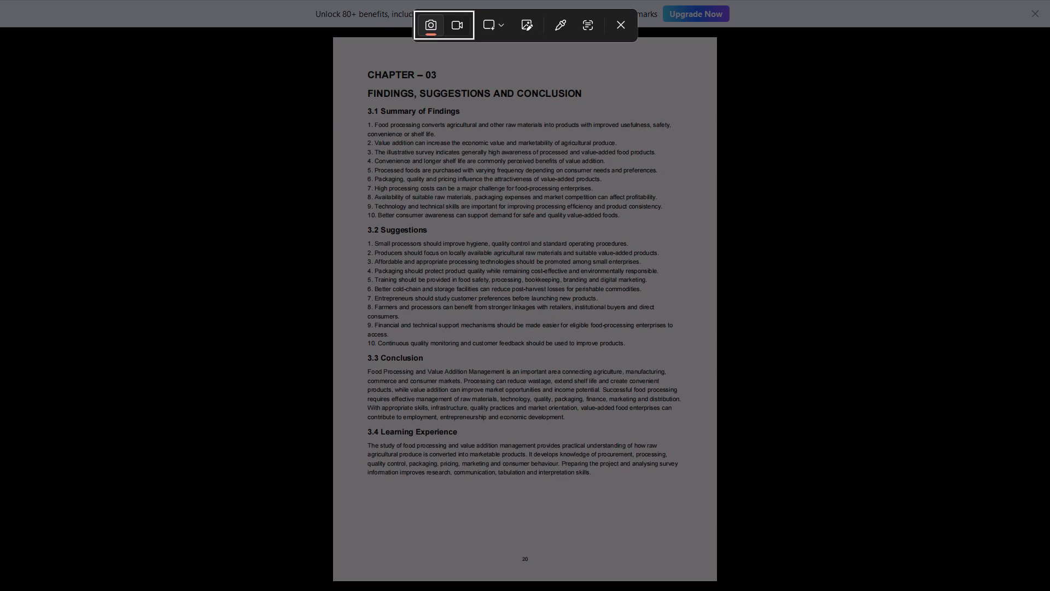
drag(329, 32, 721, 584)
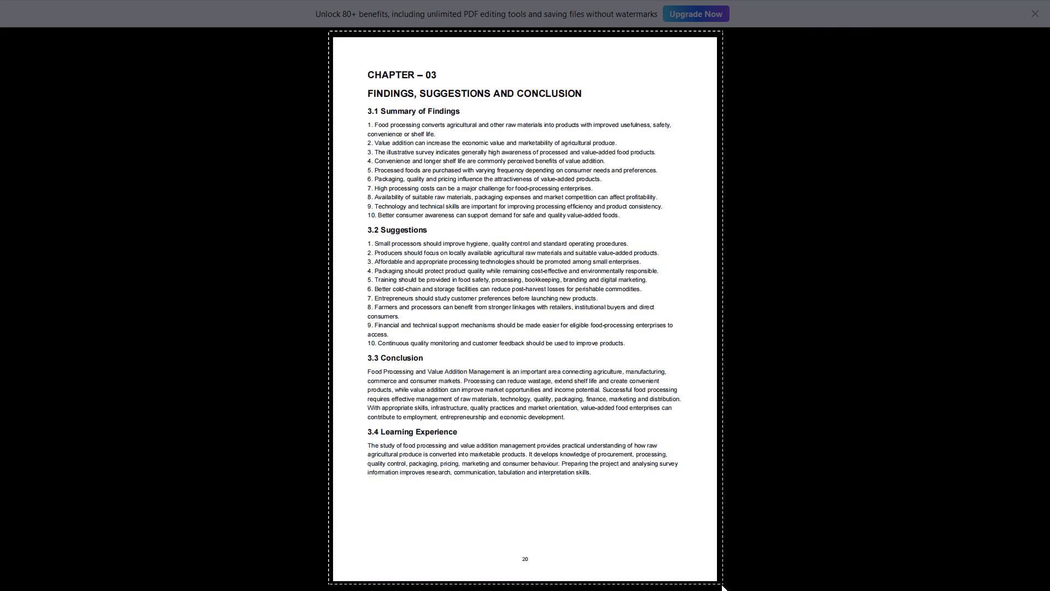
Complete the screen snip of the whole Chapter 03 page, page 20.
drag(721, 584, 722, 584)
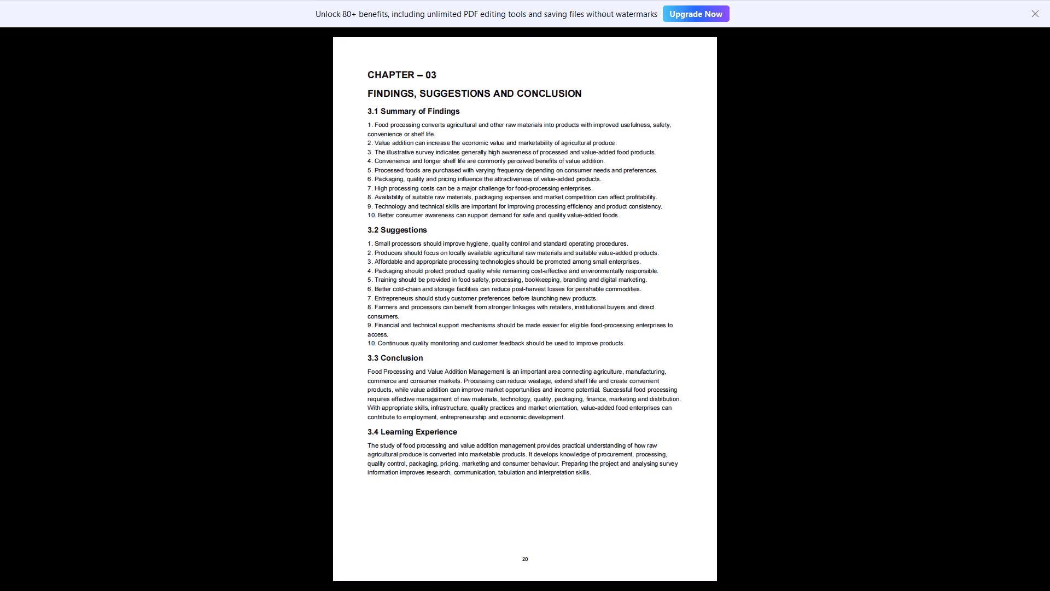
Advance to the Bibliography, page 21, and capture a screen snip of the whole page.
key(Right)
key(shift+super+s)
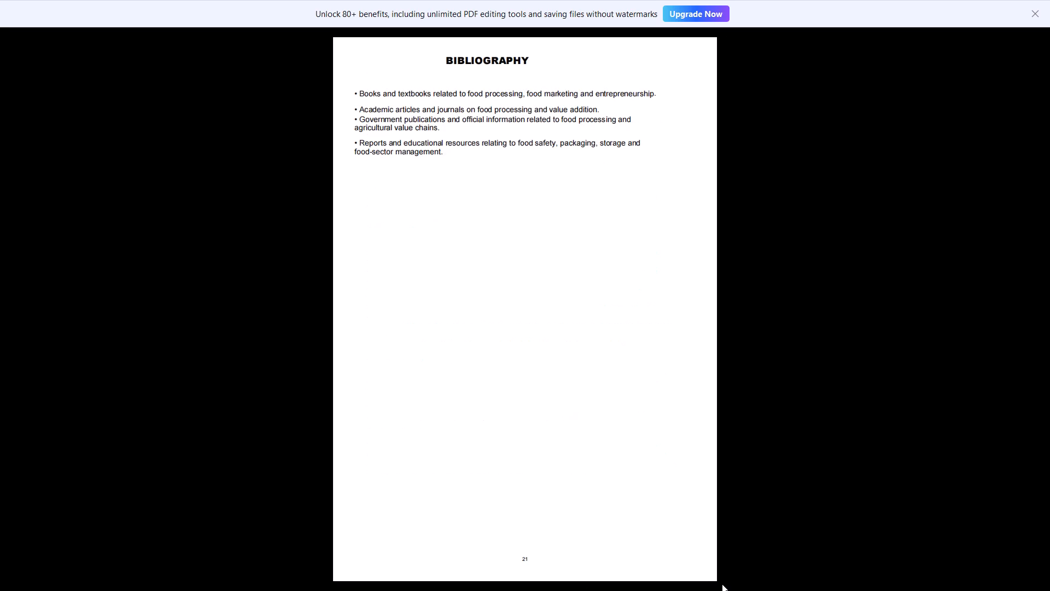
drag(326, 40, 738, 590)
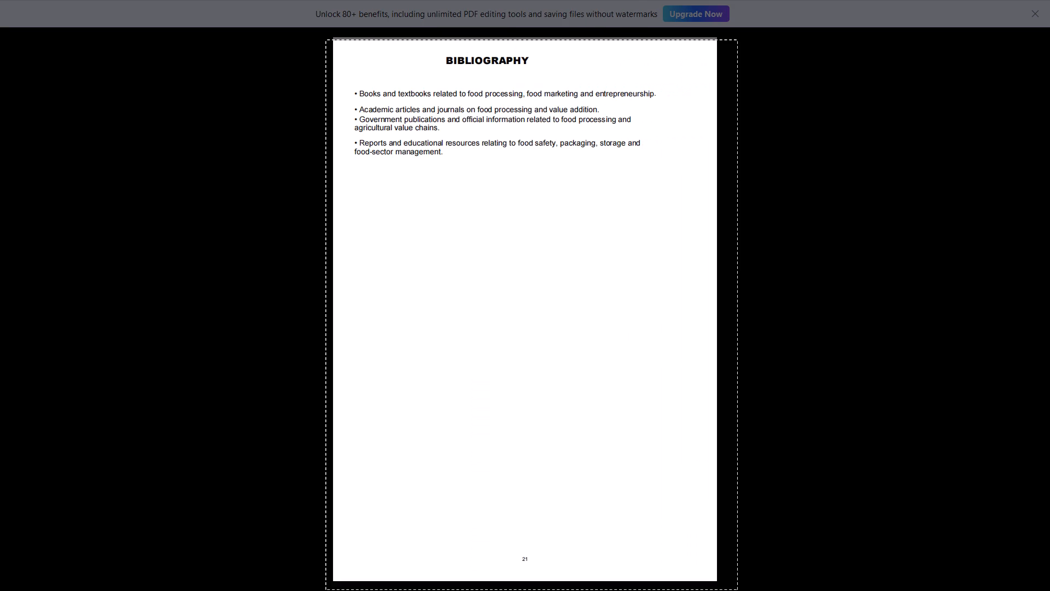
drag(738, 590, 334, 4)
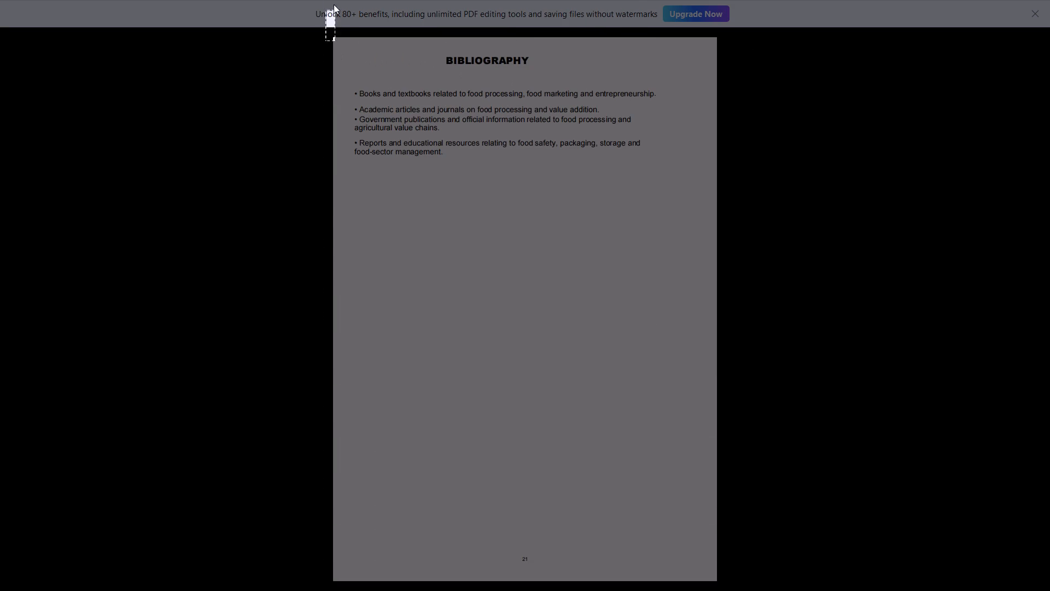
drag(334, 4, 390, 88)
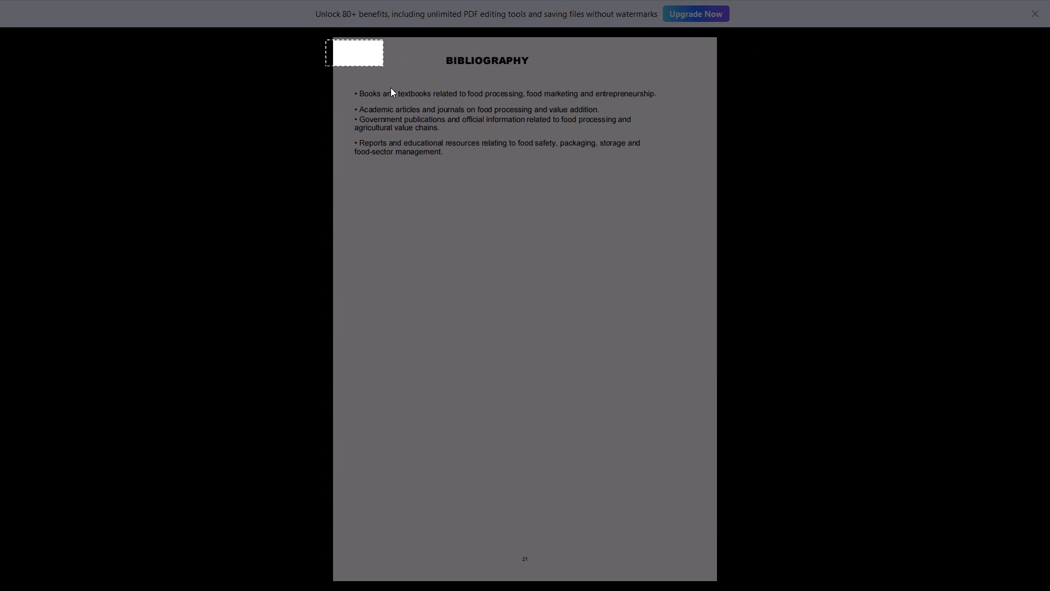
drag(390, 88, 731, 590)
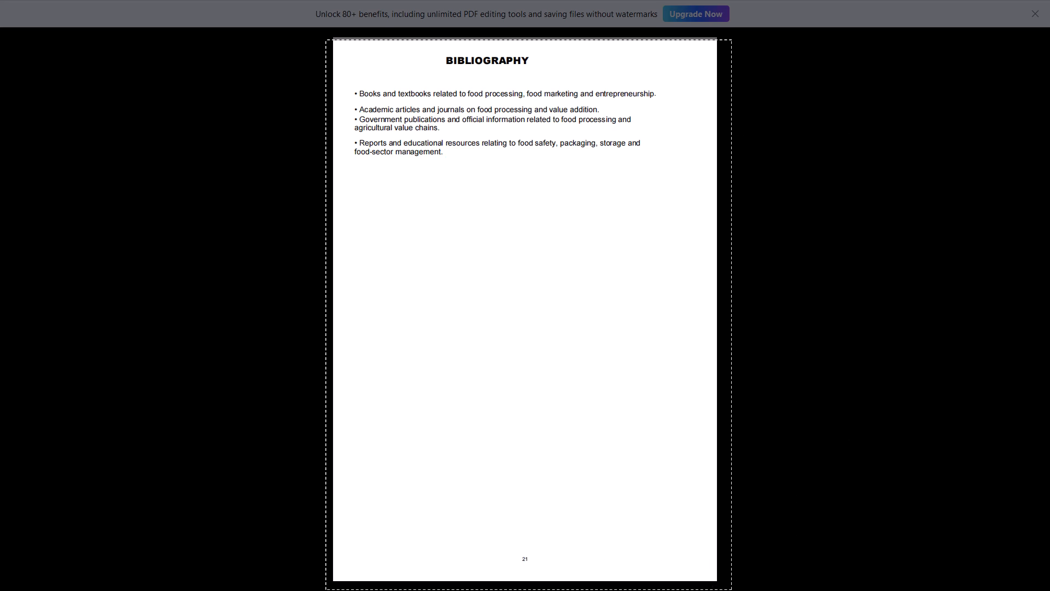
drag(731, 590, 724, 578)
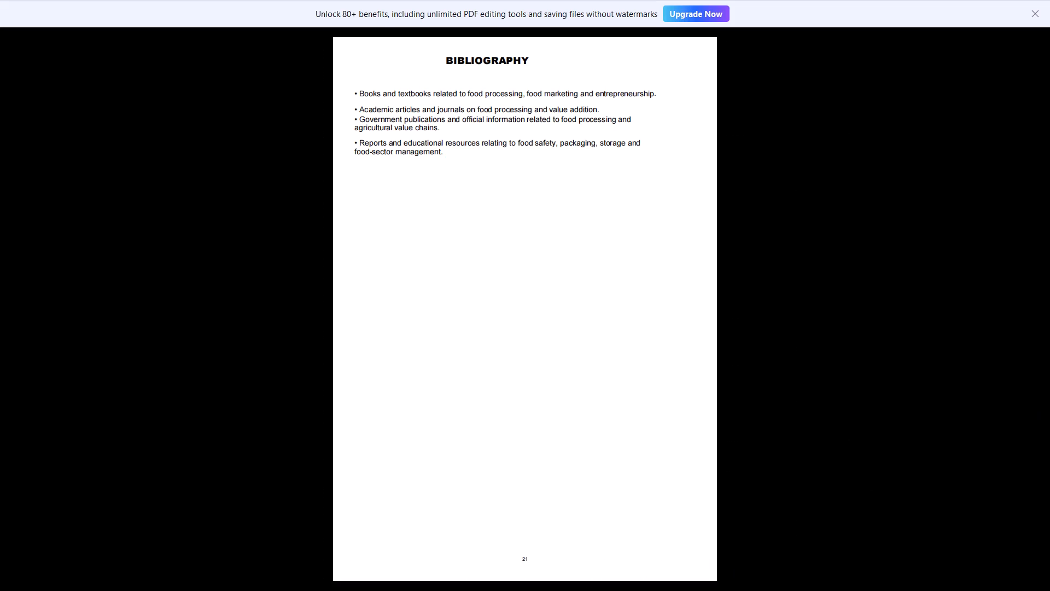
Leave the full-screen view and open the Bibliography page, page 21, in the normal document view.
click(1039, 11)
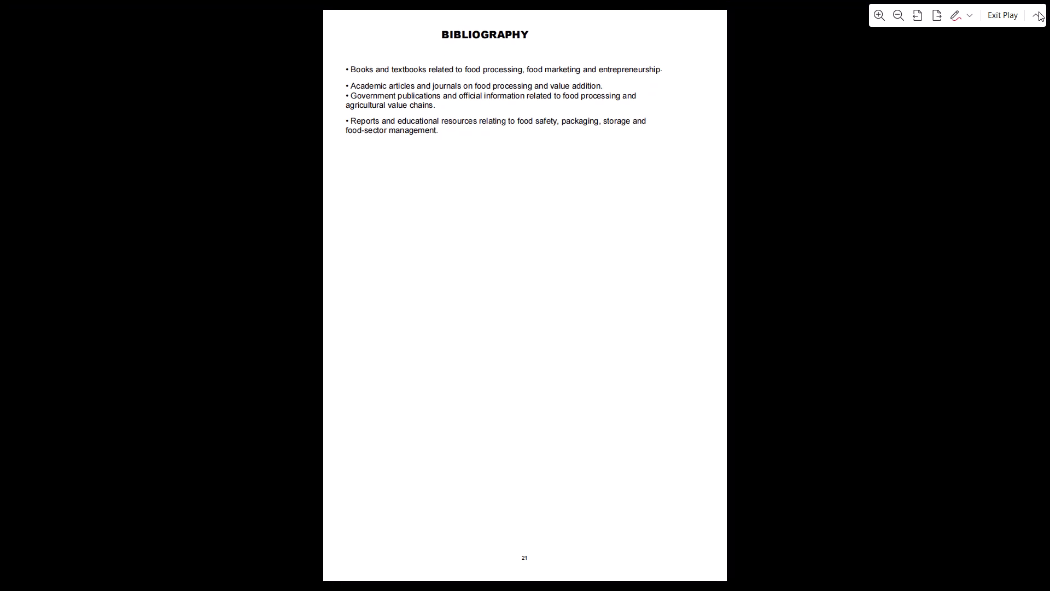
double_click(836, 86)
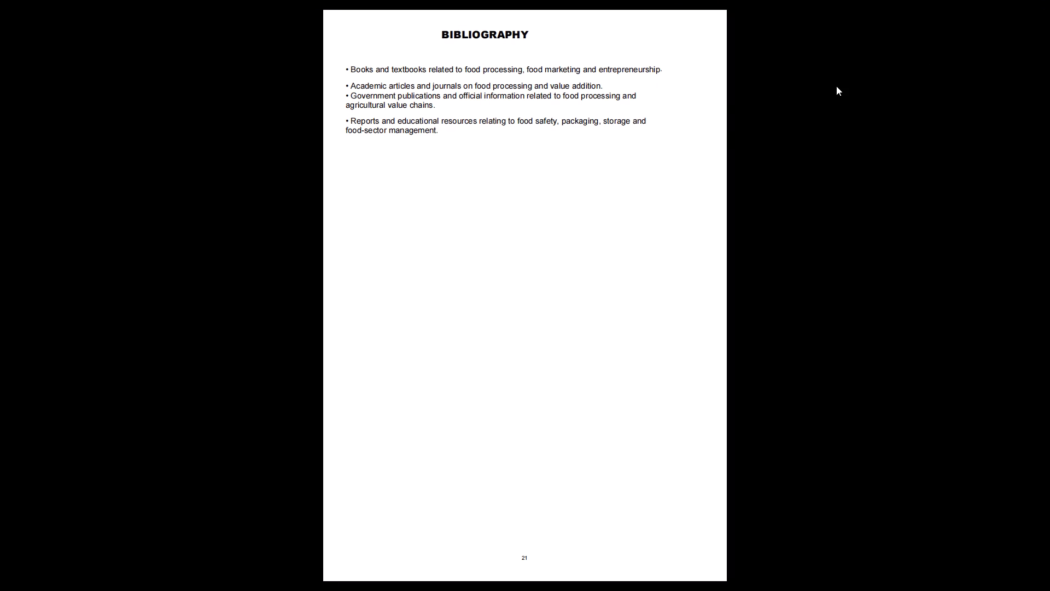
click(893, 0)
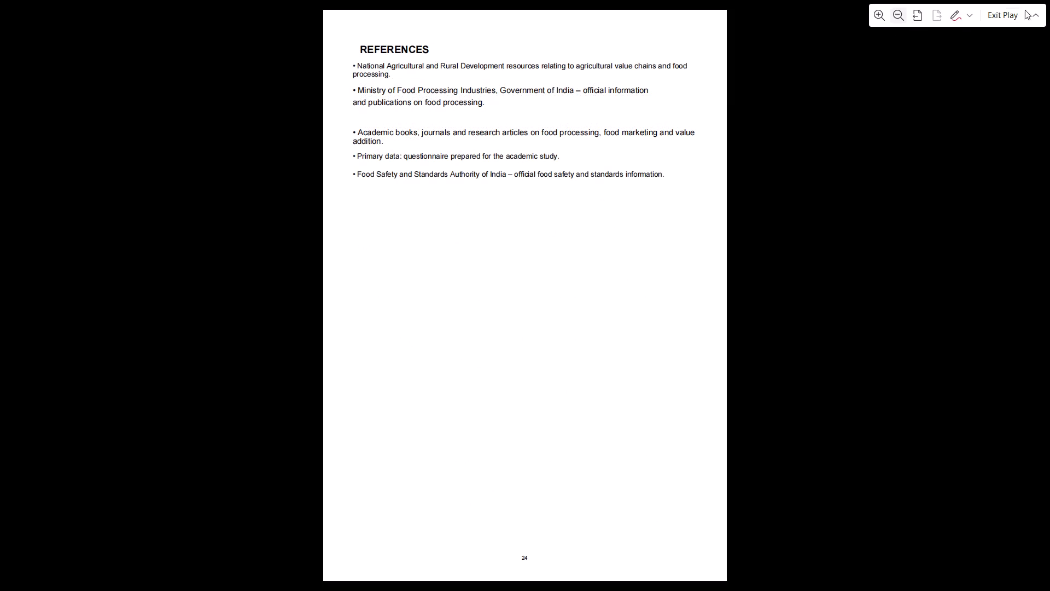
click(1006, 16)
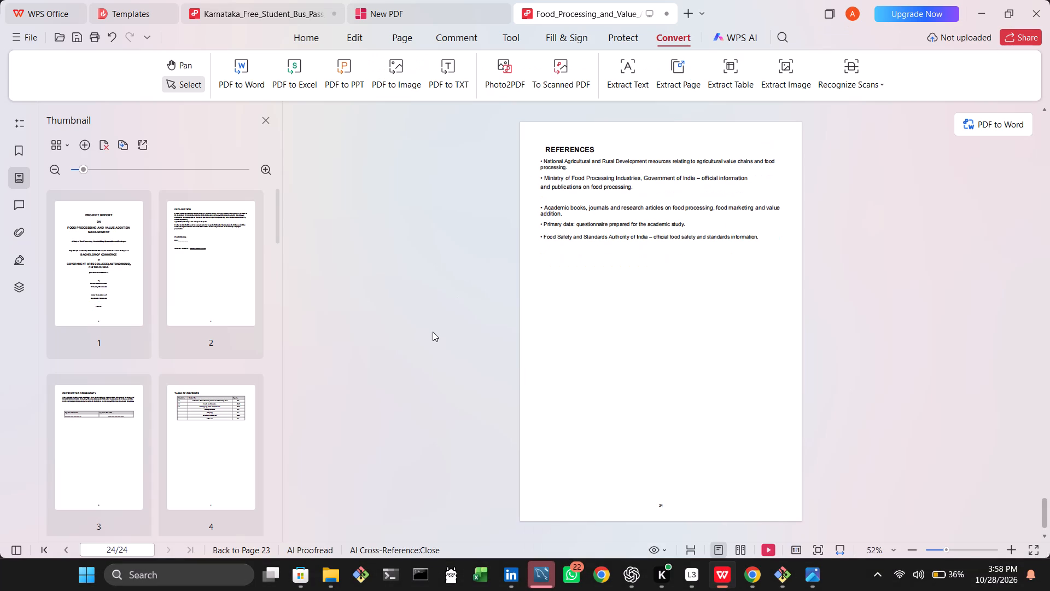
drag(276, 217, 249, 432)
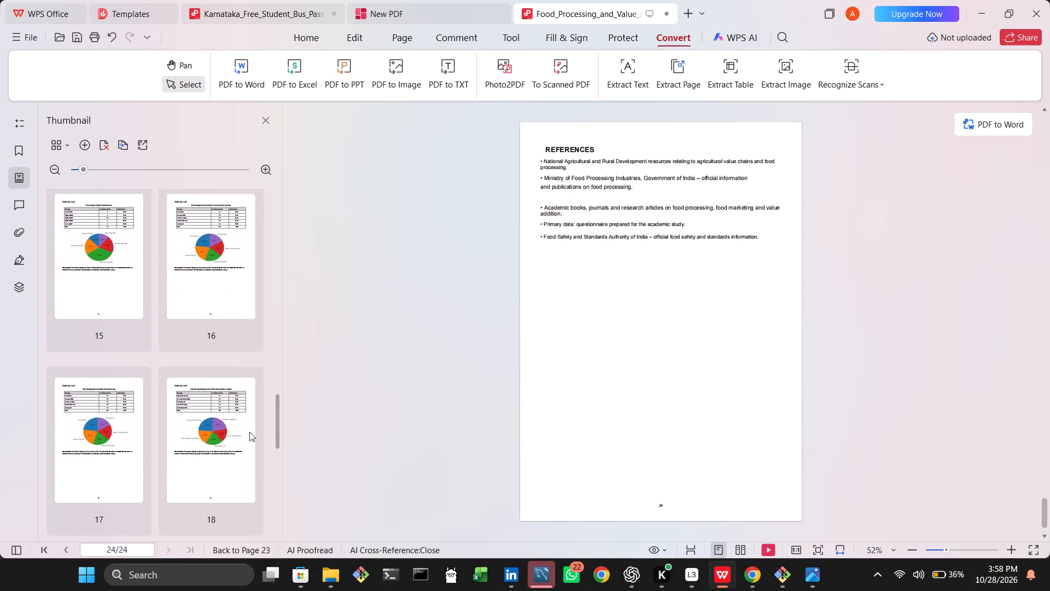
drag(249, 432, 248, 513)
click(132, 298)
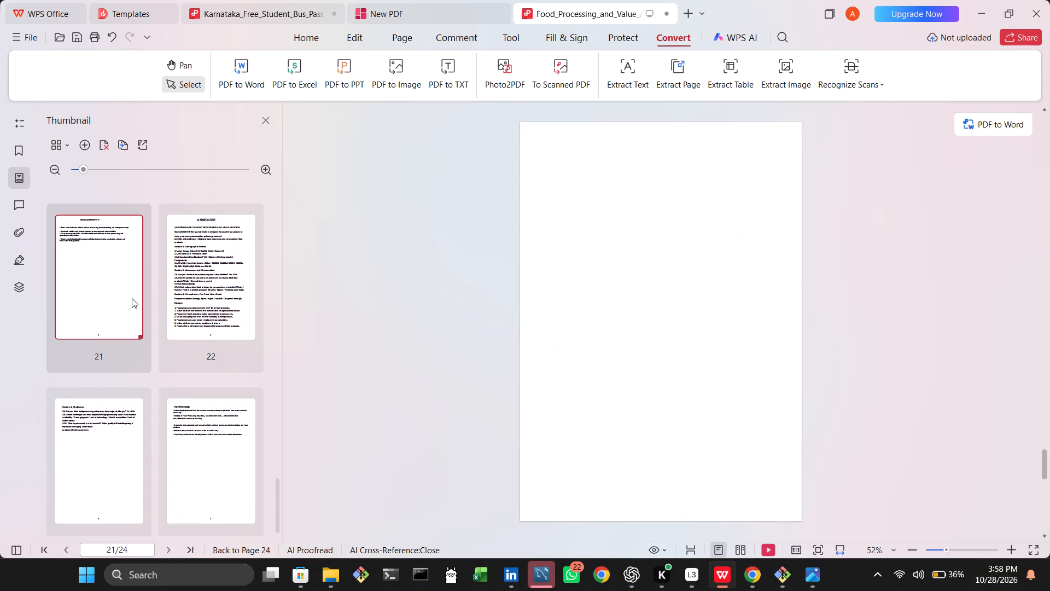
click(630, 141)
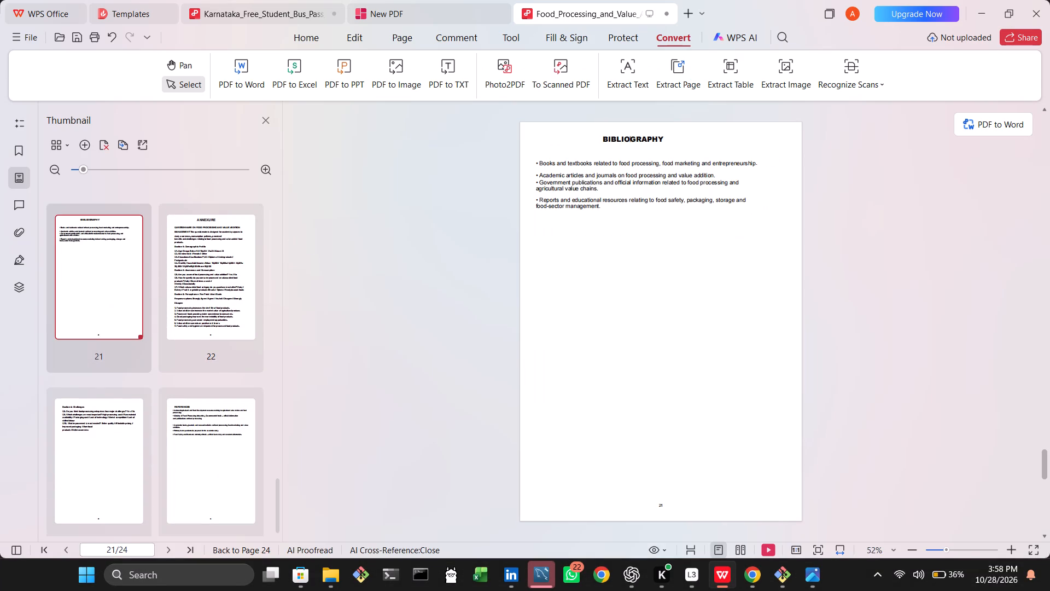
Make the Bibliography text editable, set the Reports and educational resources bullet to font size 14, and move it lower on the page.
click(606, 208)
double_click(584, 167)
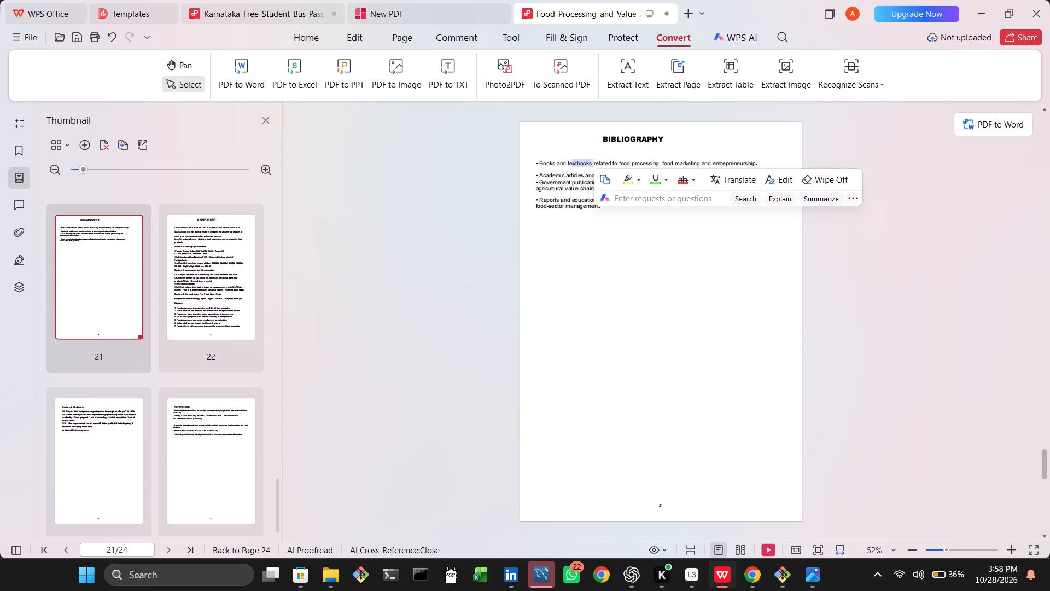
click(612, 212)
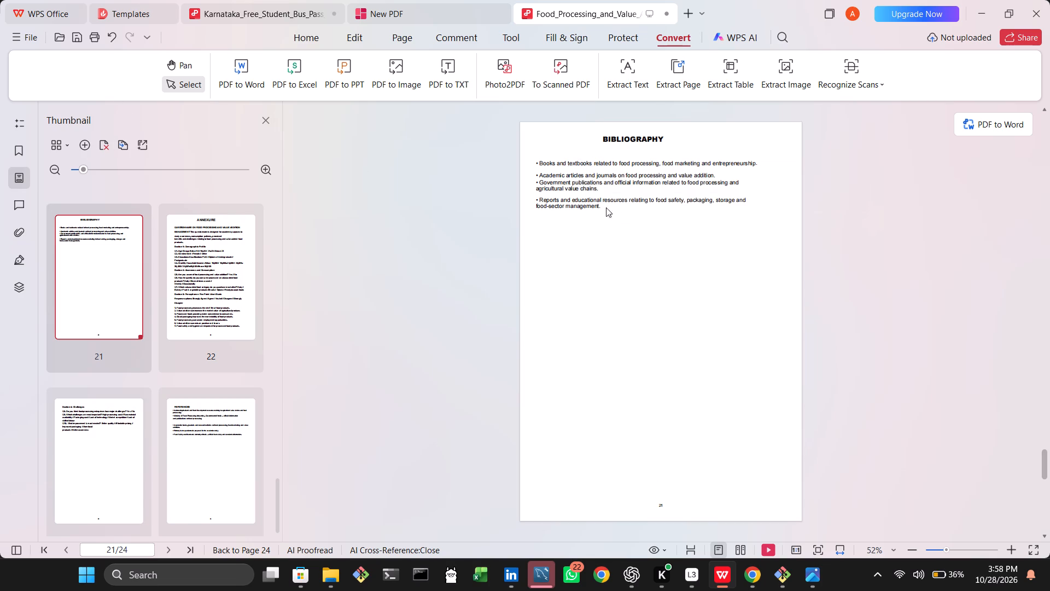
drag(600, 206, 528, 138)
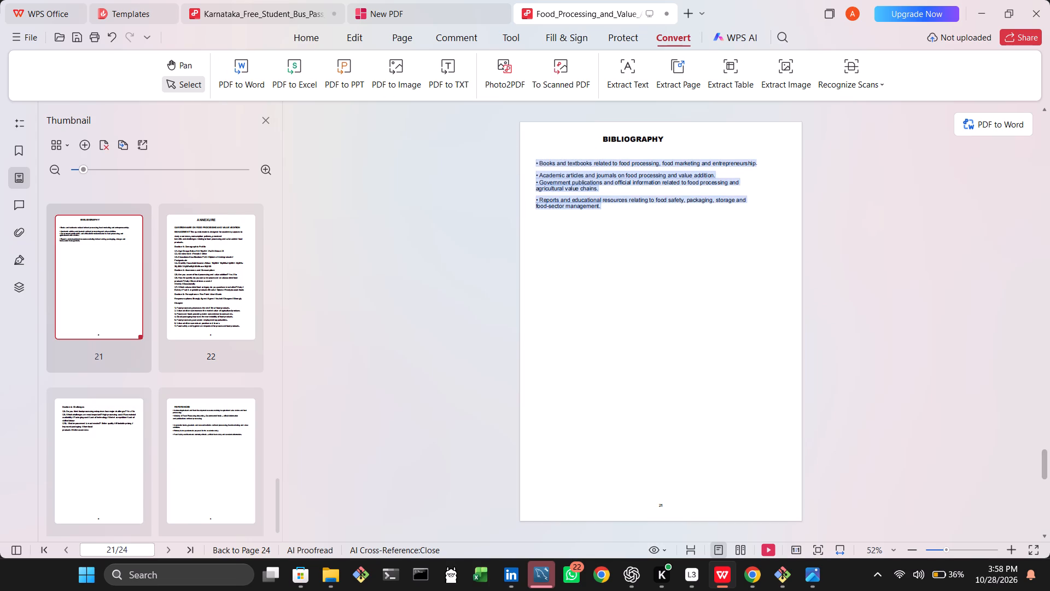
key(ctrl+plus)
key(ctrl+plus)
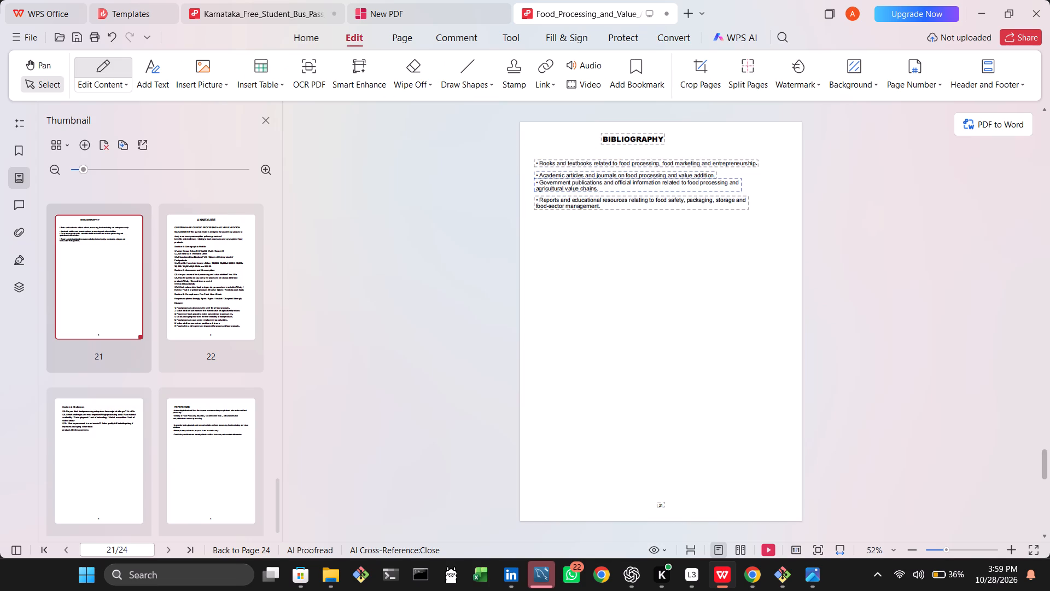
drag(602, 207, 540, 202)
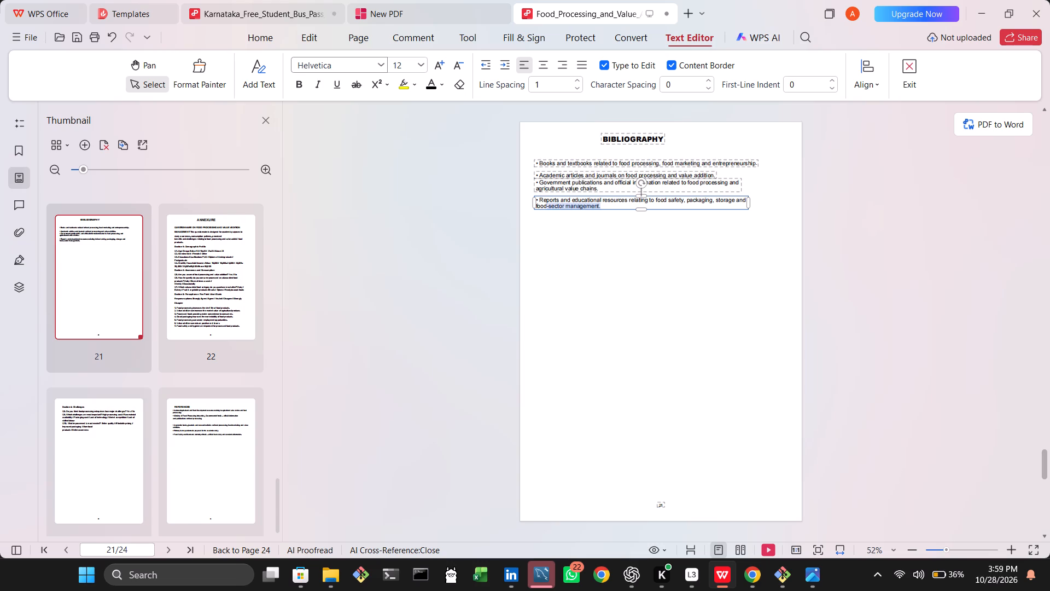
drag(540, 202, 536, 200)
click(422, 61)
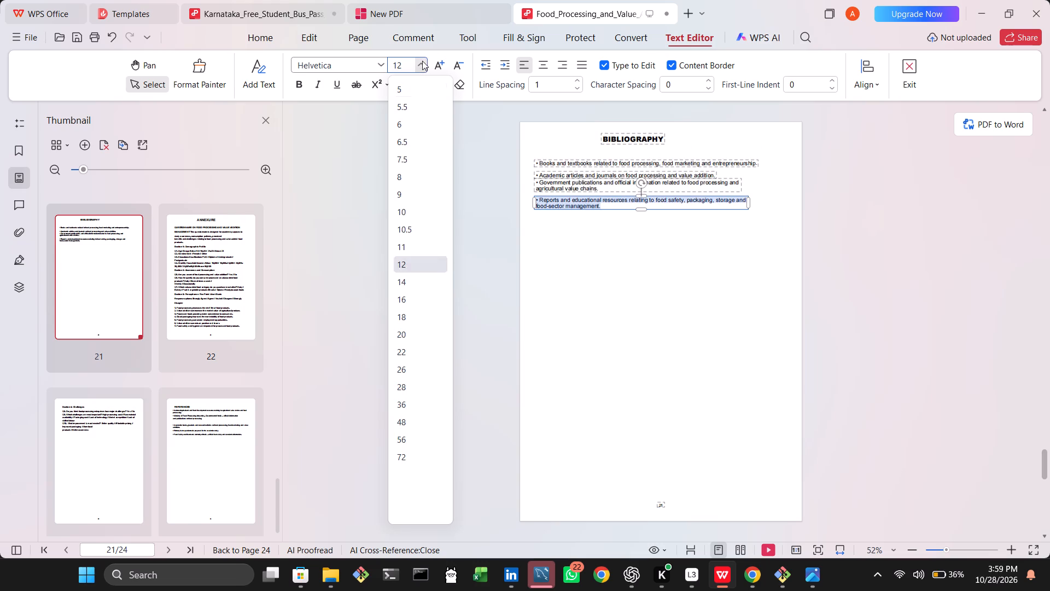
click(415, 281)
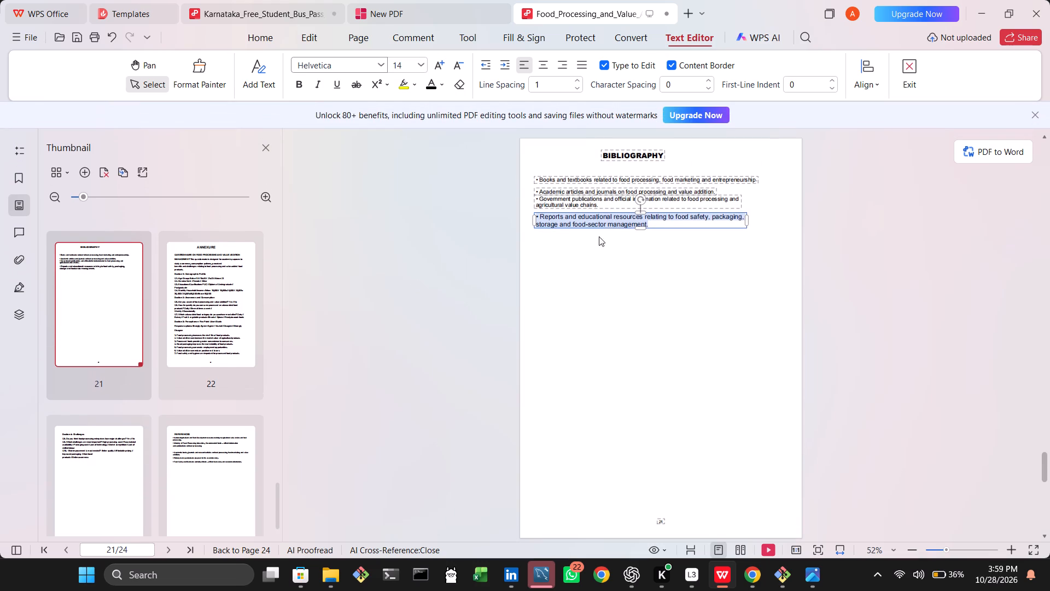
drag(637, 230, 644, 268)
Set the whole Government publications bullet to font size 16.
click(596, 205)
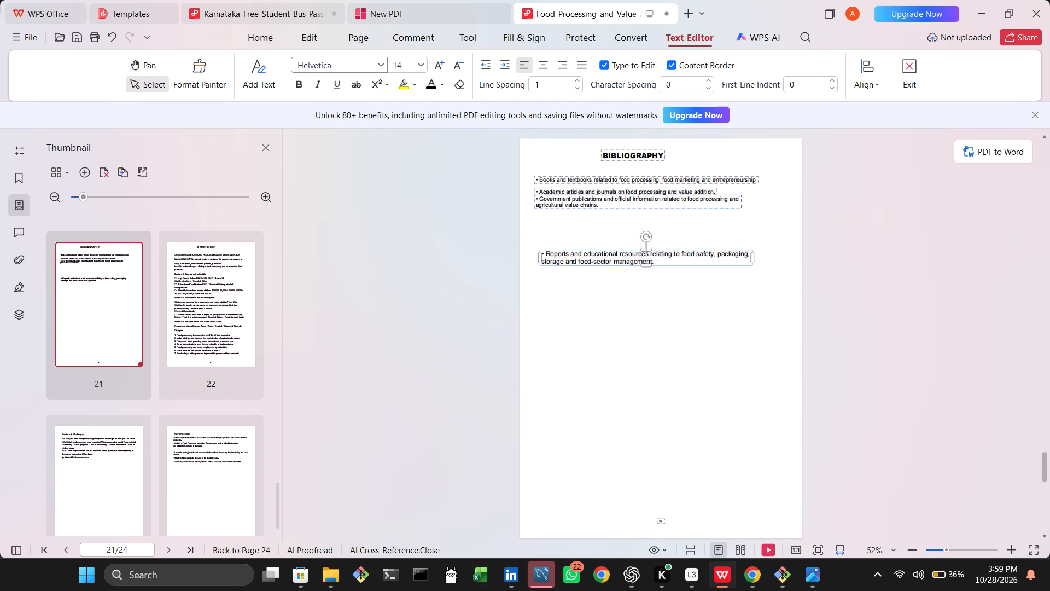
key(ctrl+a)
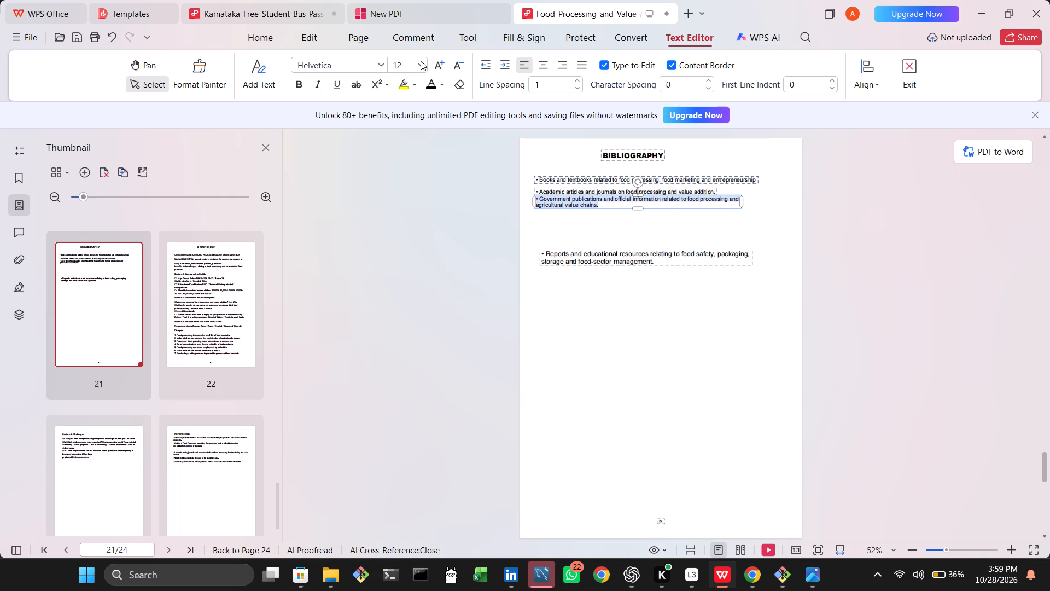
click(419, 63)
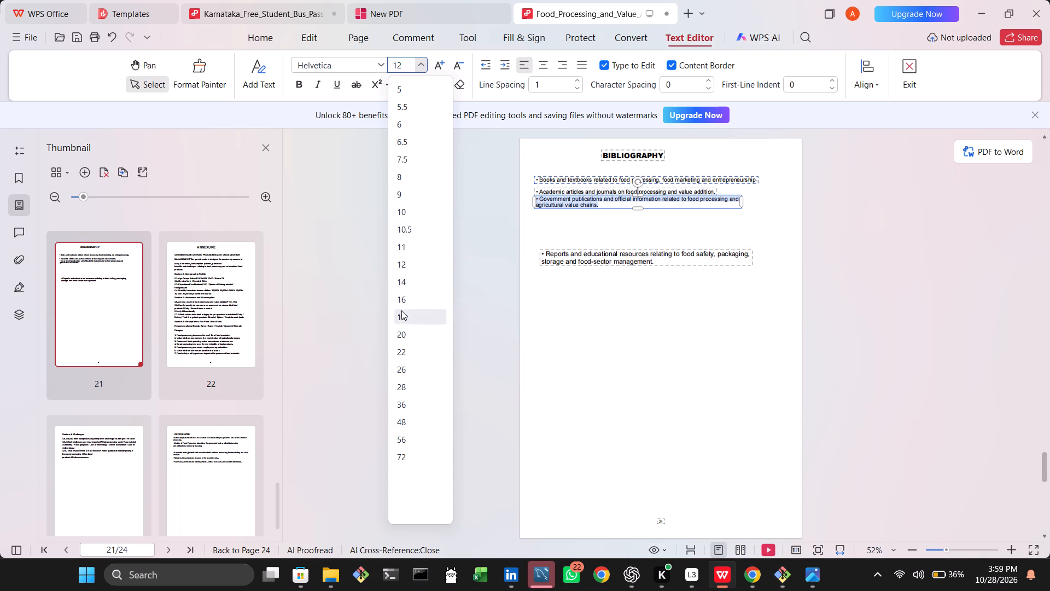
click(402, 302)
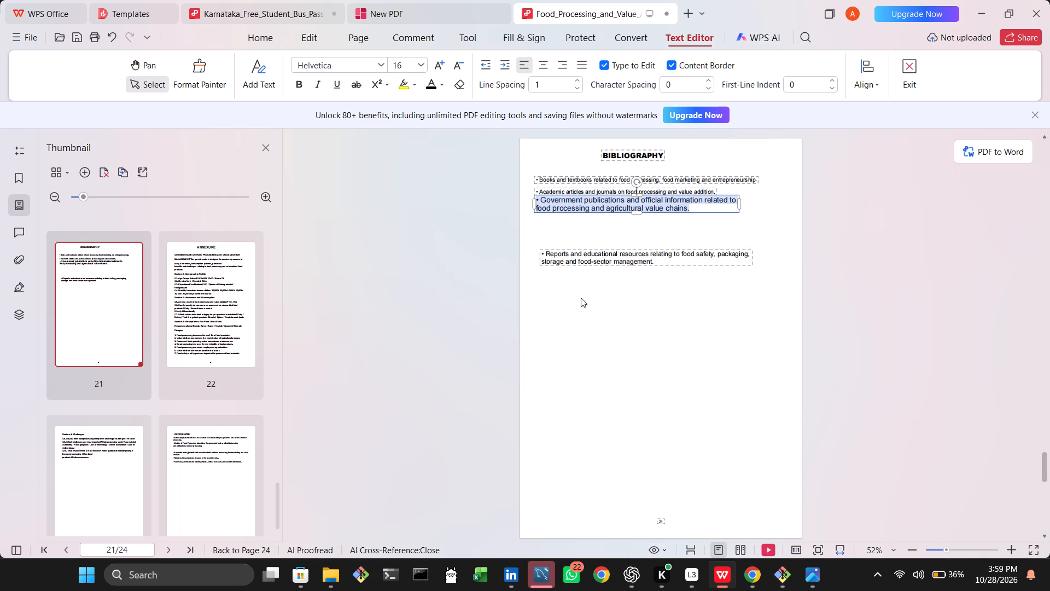
Set the Government publications bullet to font size 14 and move it down to just above the Reports and educational resources bullet.
click(598, 262)
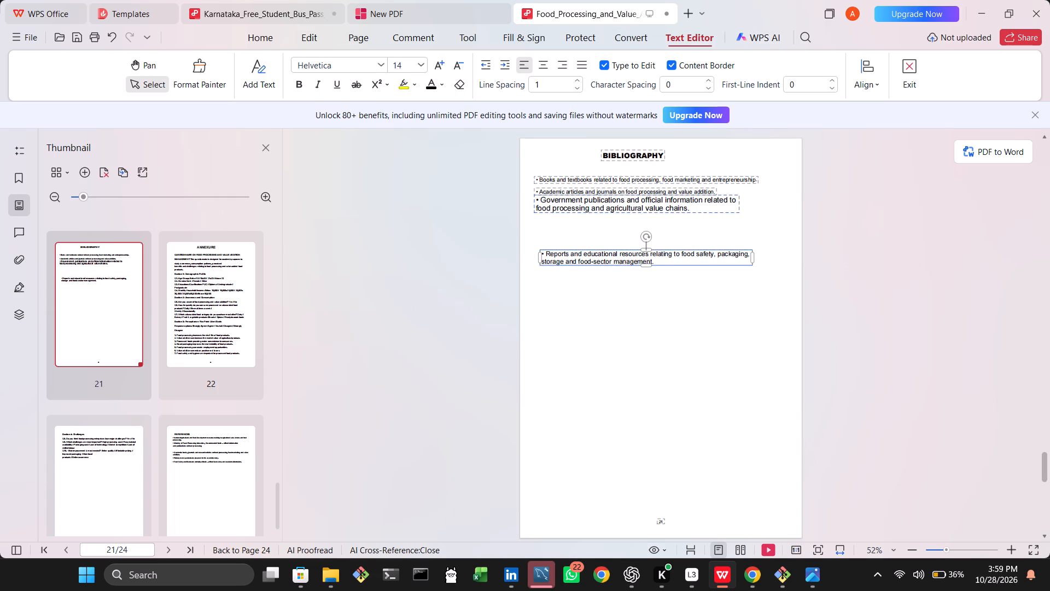
click(598, 206)
key(ctrl+shift+a)
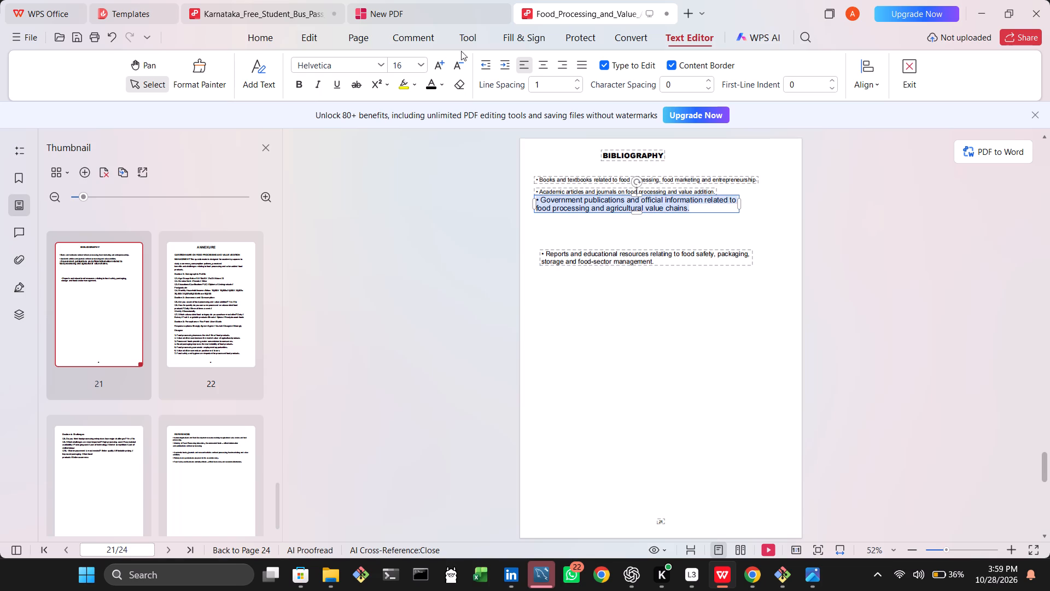
click(421, 66)
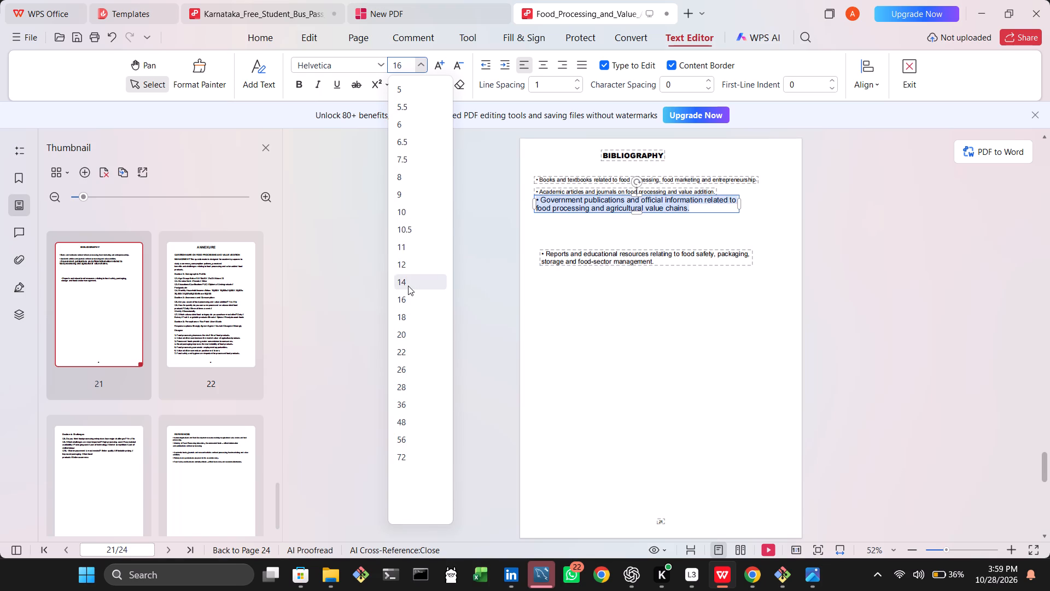
click(408, 286)
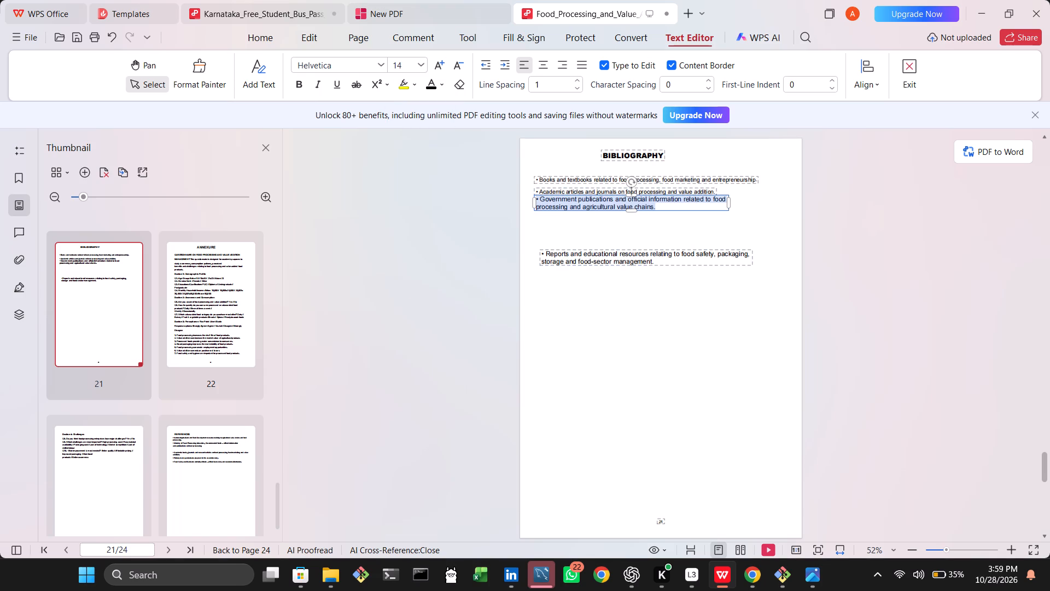
drag(675, 212, 675, 234)
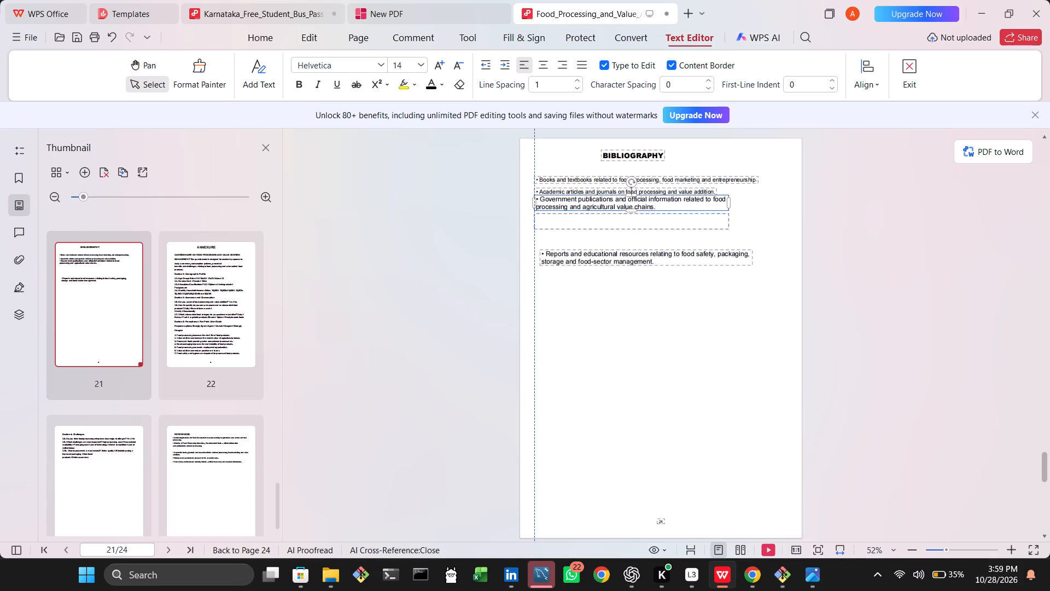
drag(675, 234, 672, 243)
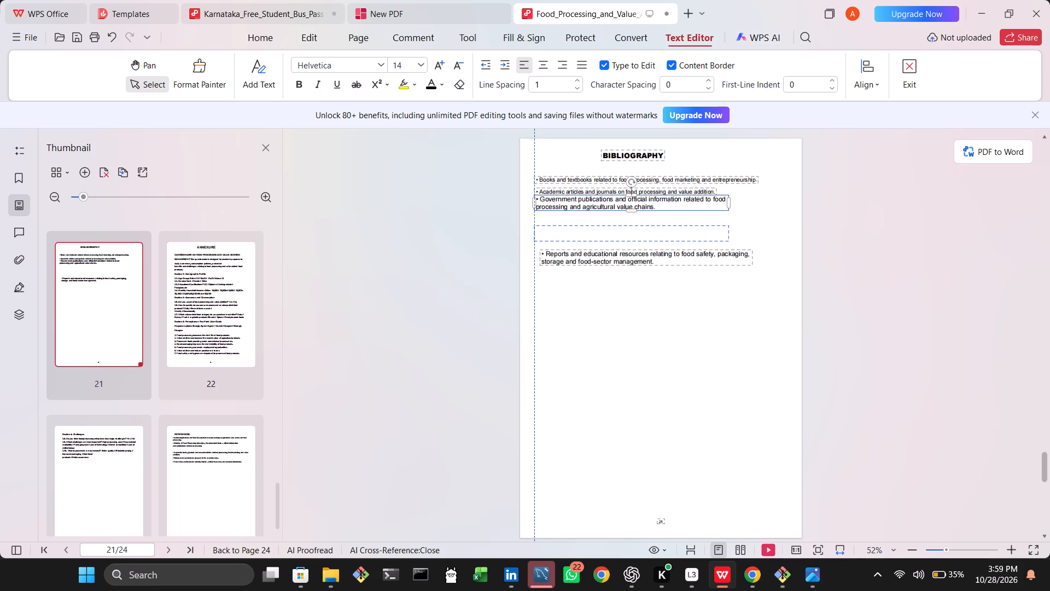
drag(672, 243, 668, 243)
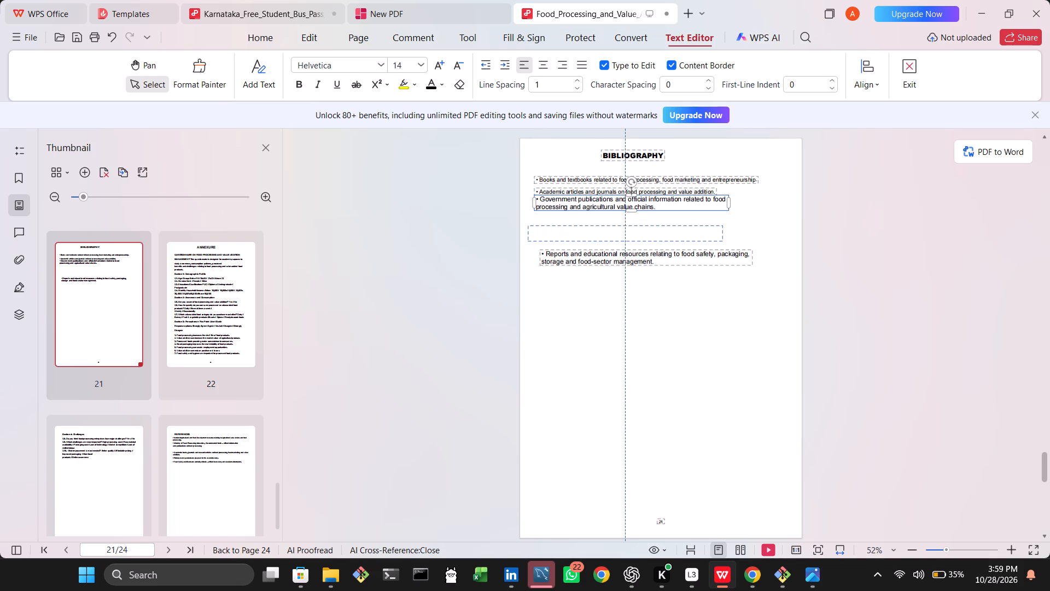
drag(668, 243, 678, 242)
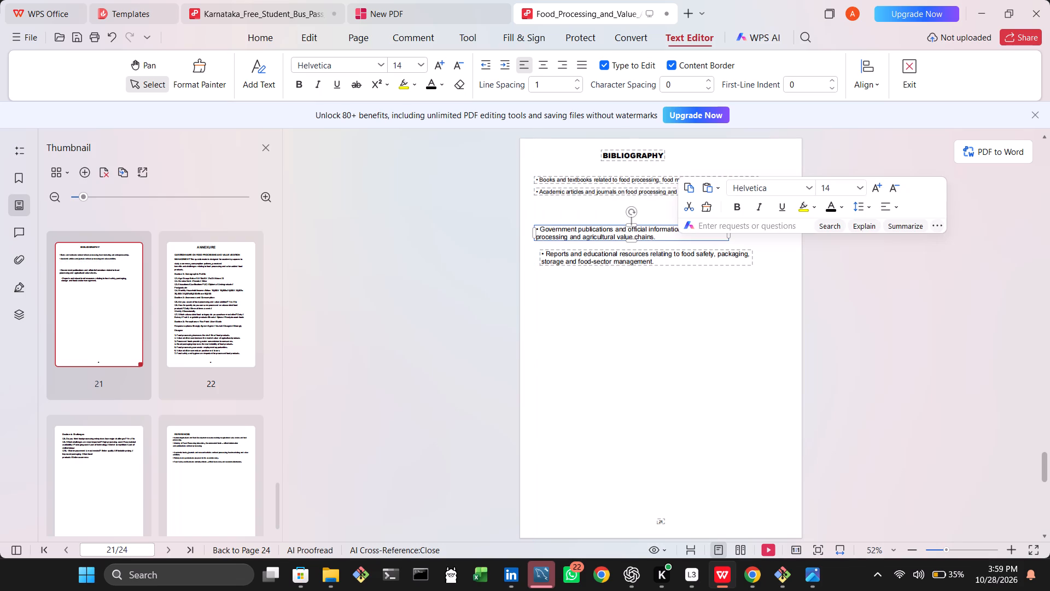
Set the whole Academic articles bullet to font size 14 and move it down to just above the Government publications bullet.
click(615, 194)
key(ctrl+shift+a)
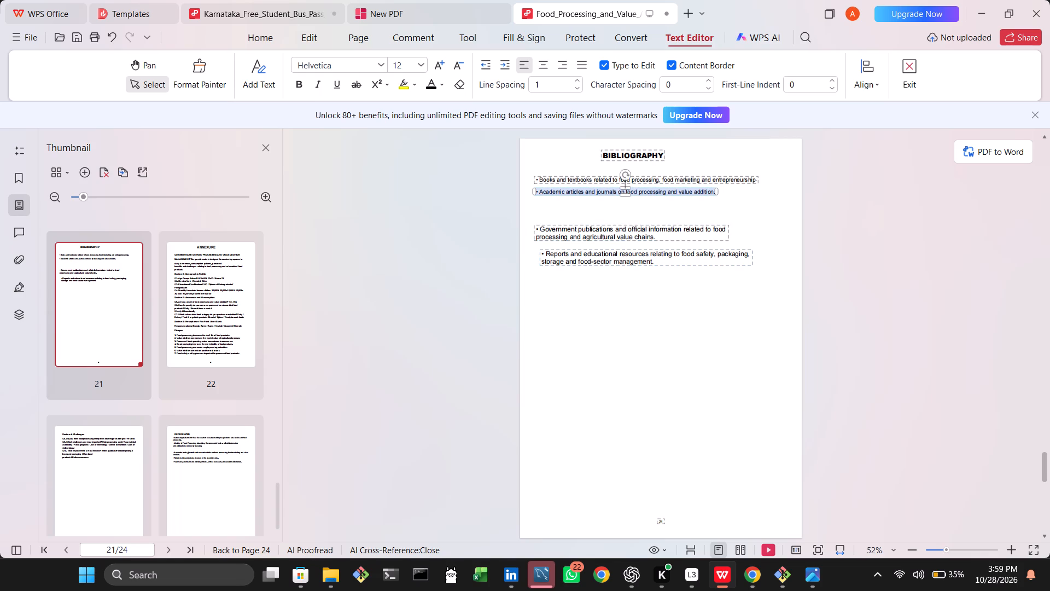
click(419, 63)
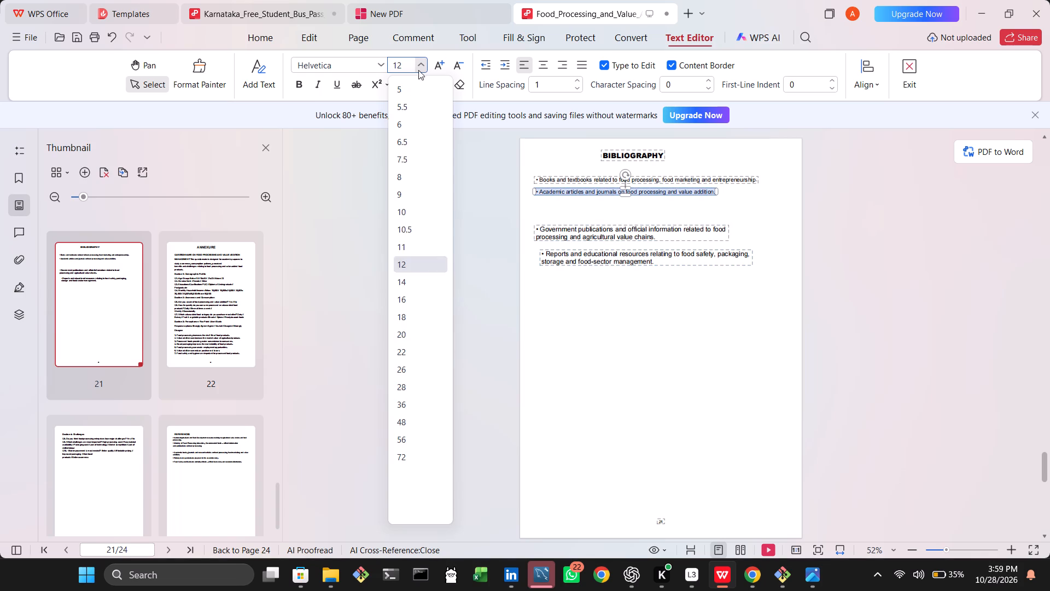
click(406, 280)
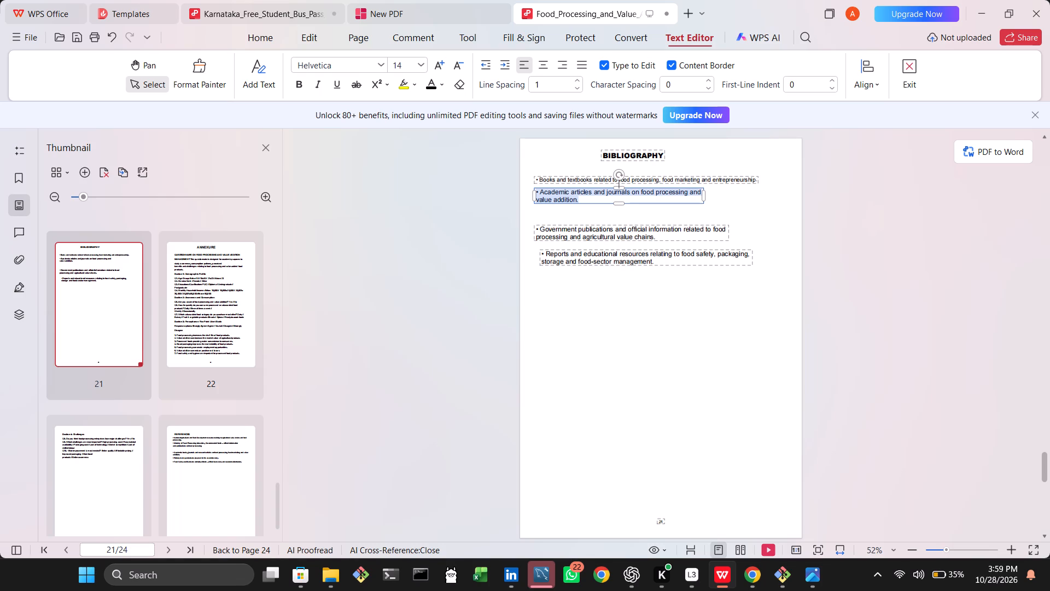
drag(620, 206, 623, 219)
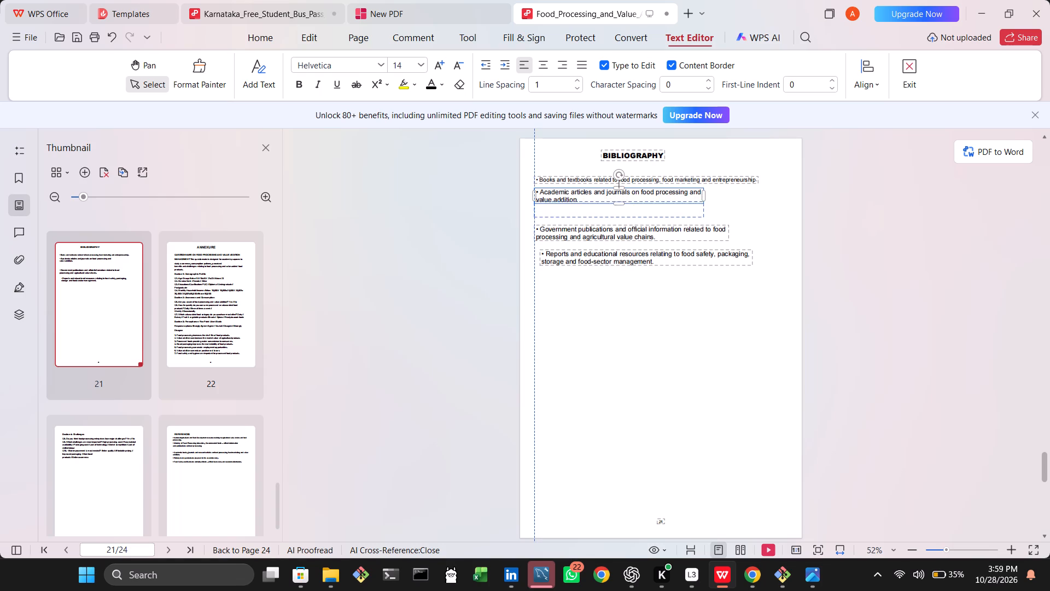
drag(623, 219, 625, 222)
key(ctrl+z)
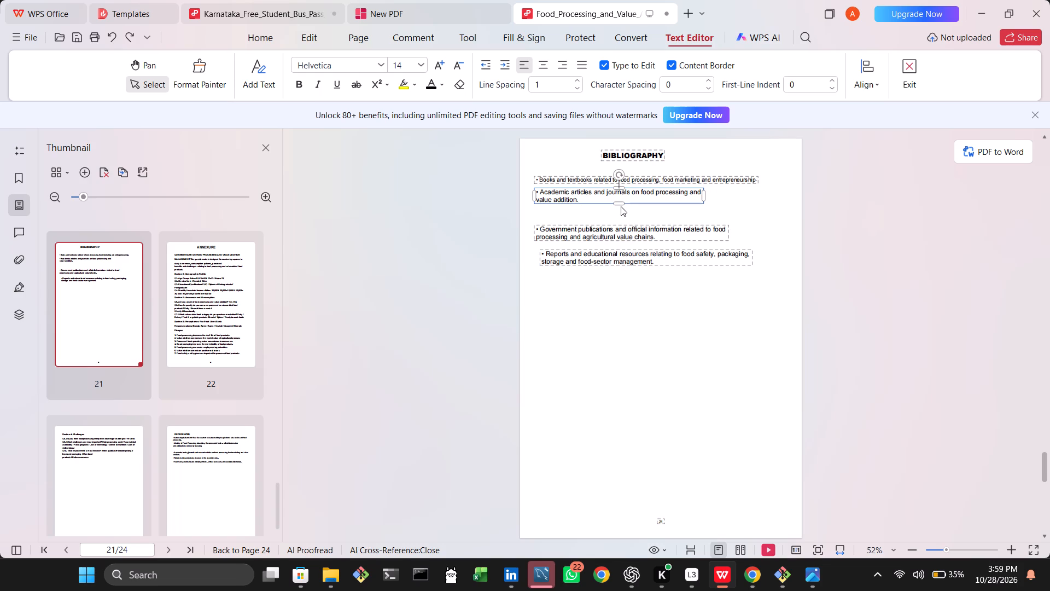
drag(621, 206, 622, 218)
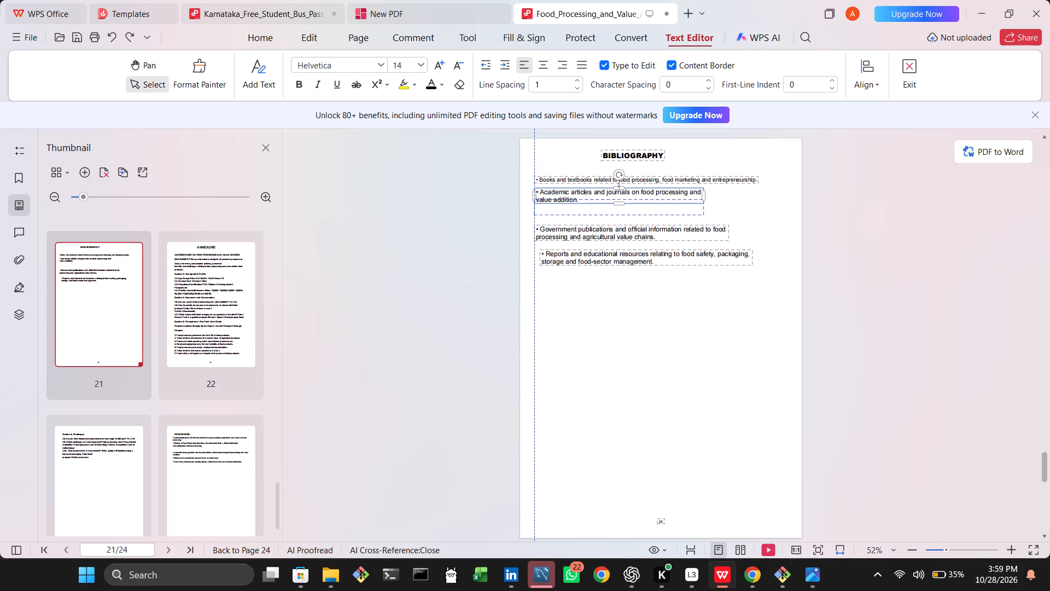
drag(622, 218, 621, 221)
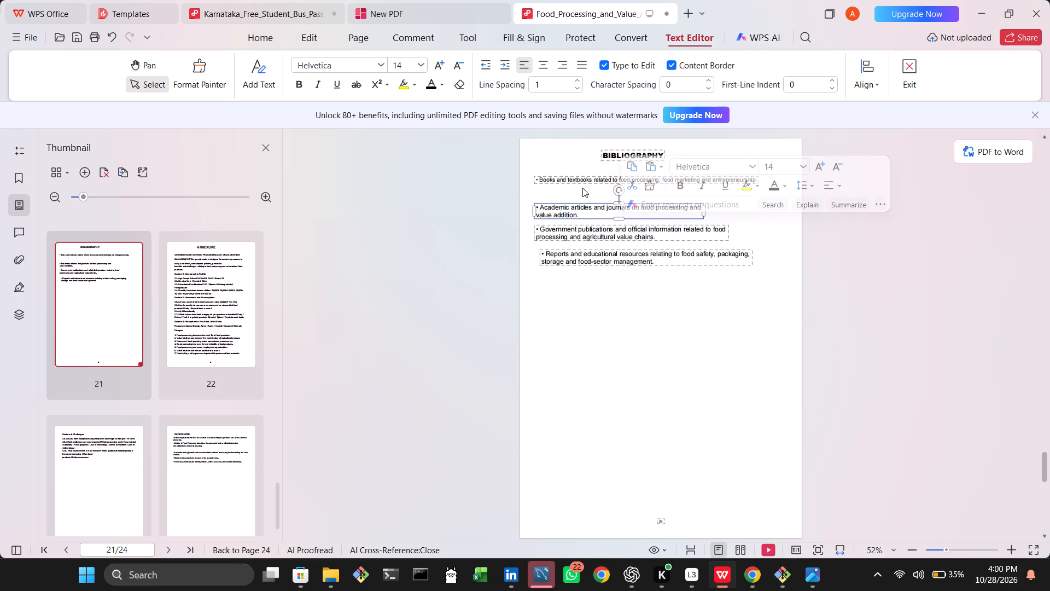
Set the whole Books and textbooks bullet to font size 14.
click(585, 179)
key(ctrl+shift+a)
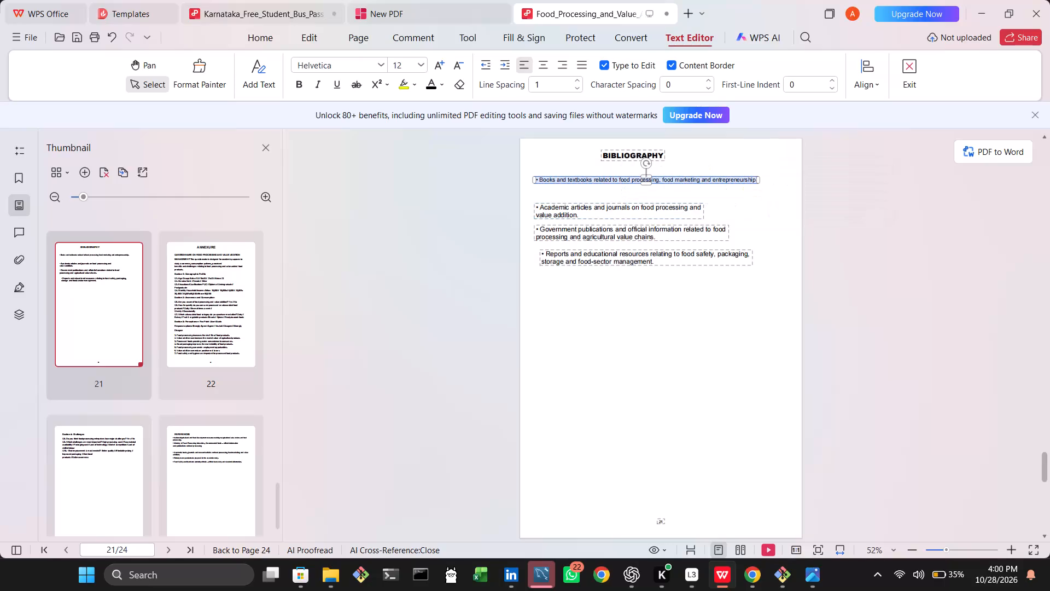
click(421, 68)
click(413, 260)
drag(421, 63, 407, 287)
click(407, 287)
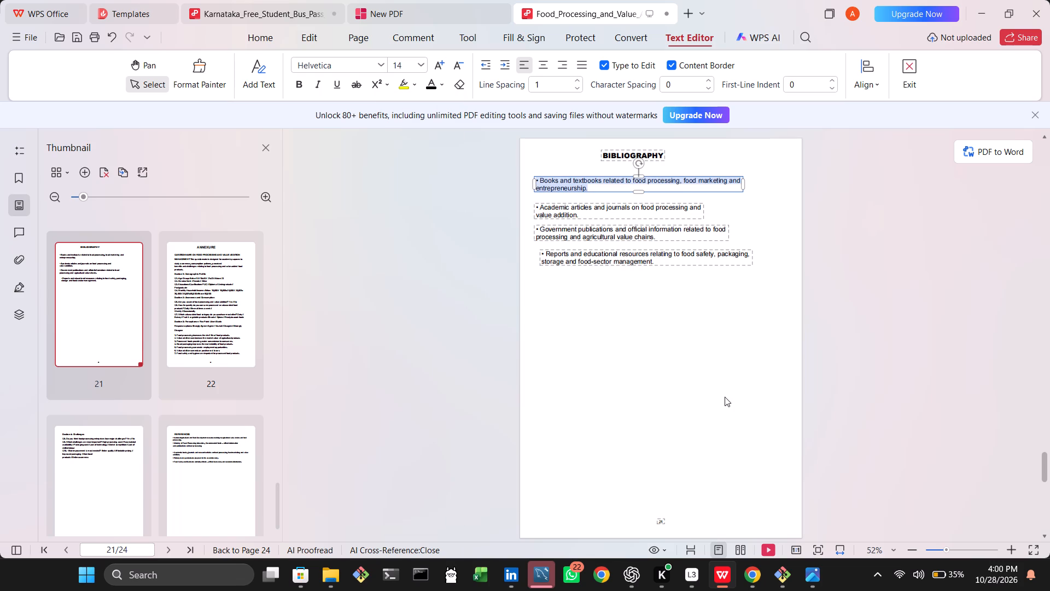
click(725, 397)
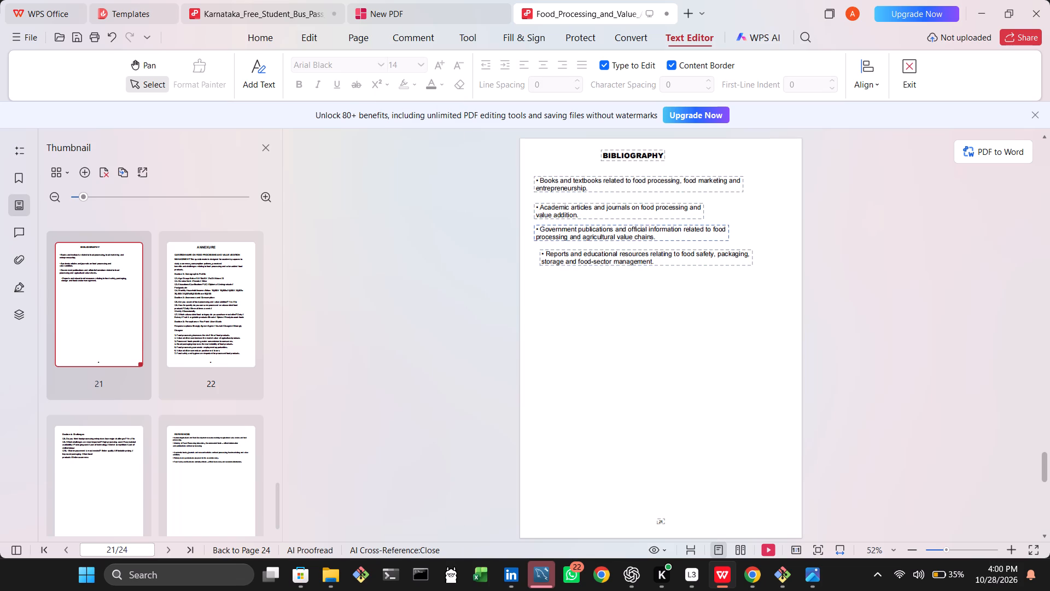
Shift the Reports and educational resources bullet sideways so its left edge lines up with the bullets above it.
click(538, 231)
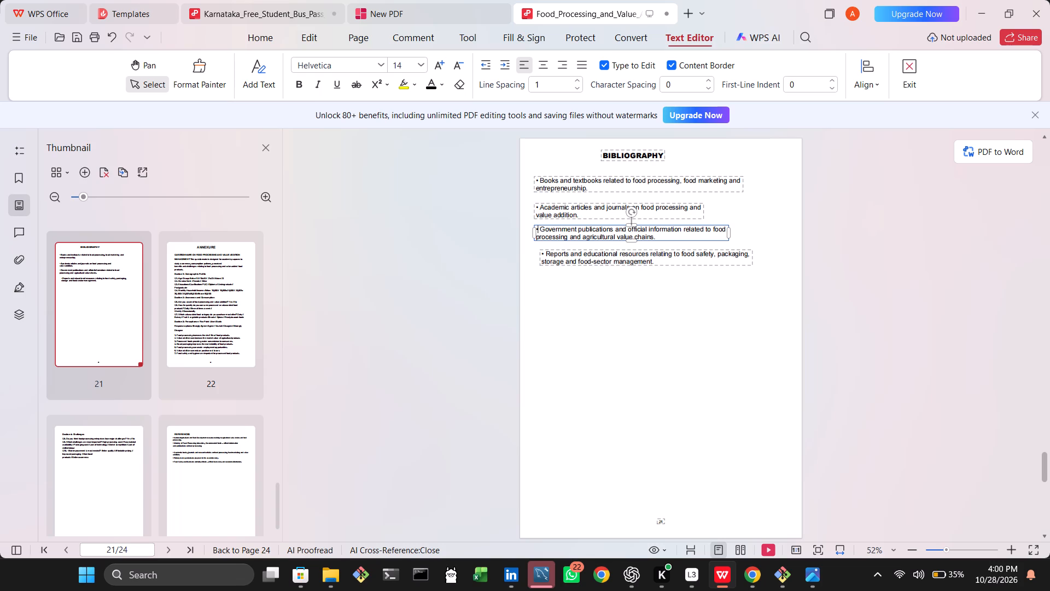
drag(629, 242, 596, 234)
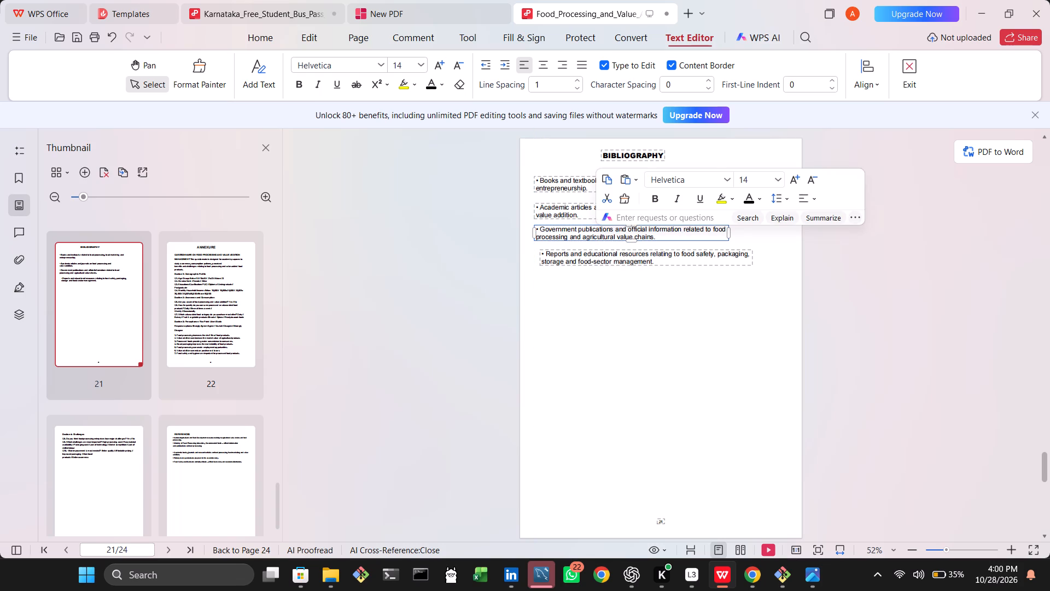
click(559, 301)
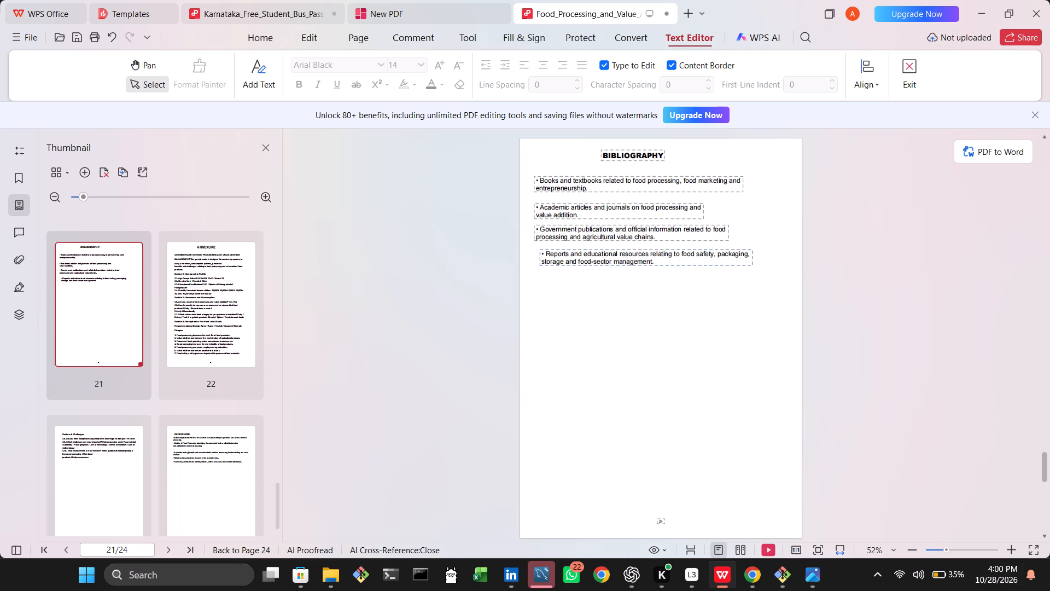
click(615, 264)
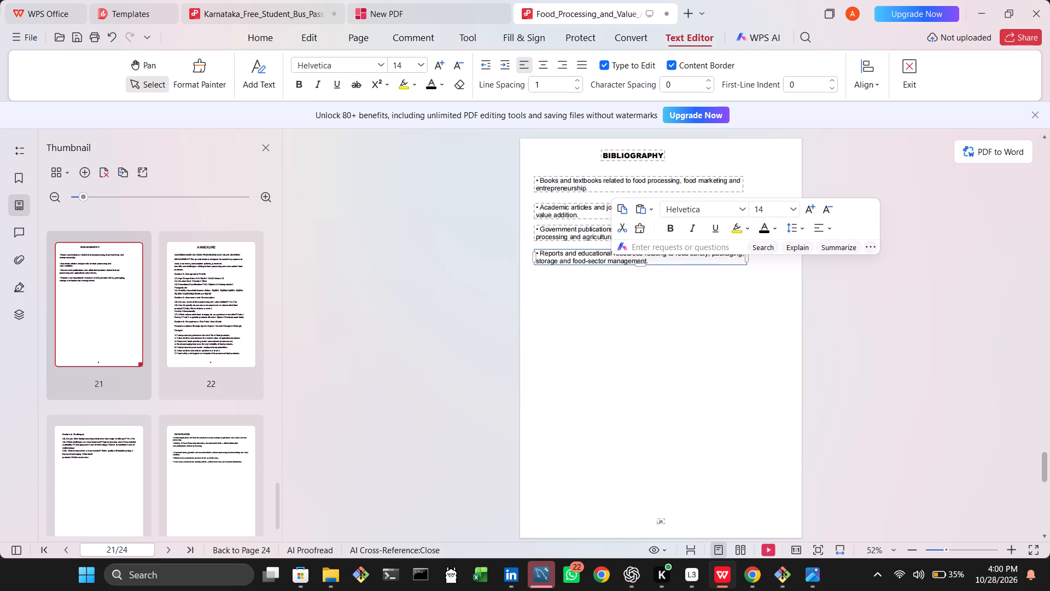
click(593, 323)
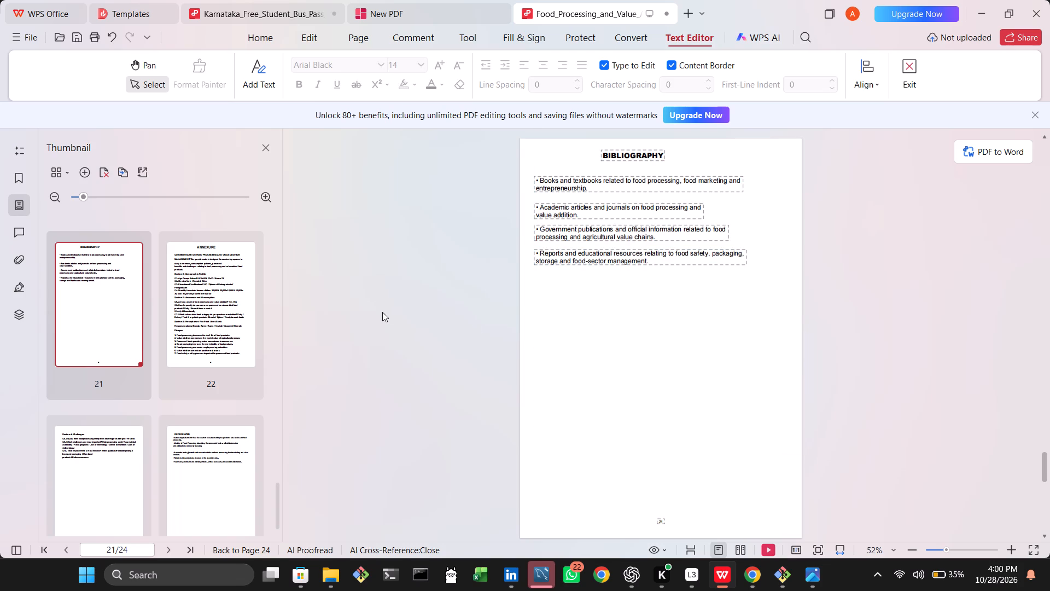
double_click(602, 316)
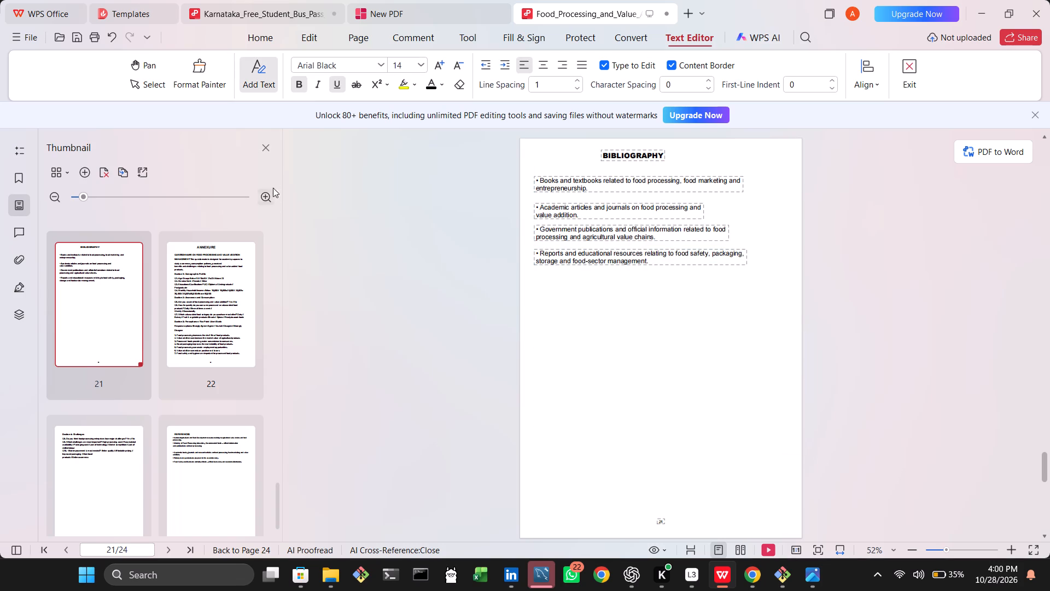
Show the edited Bibliography page, page 21, in full-screen view.
click(204, 379)
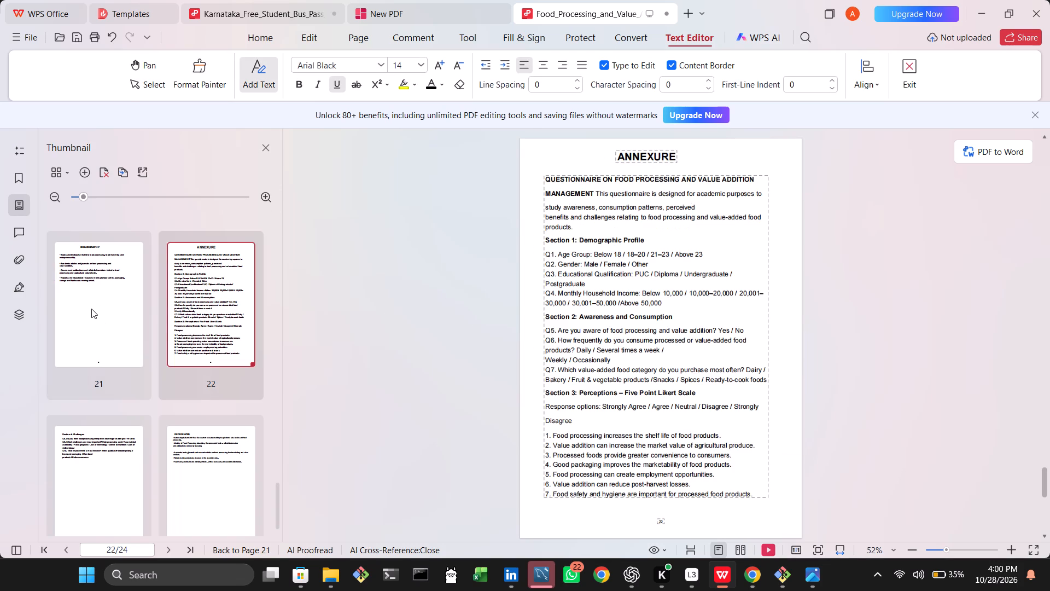
click(91, 309)
ctrl+scroll(91, 309, down, 3)
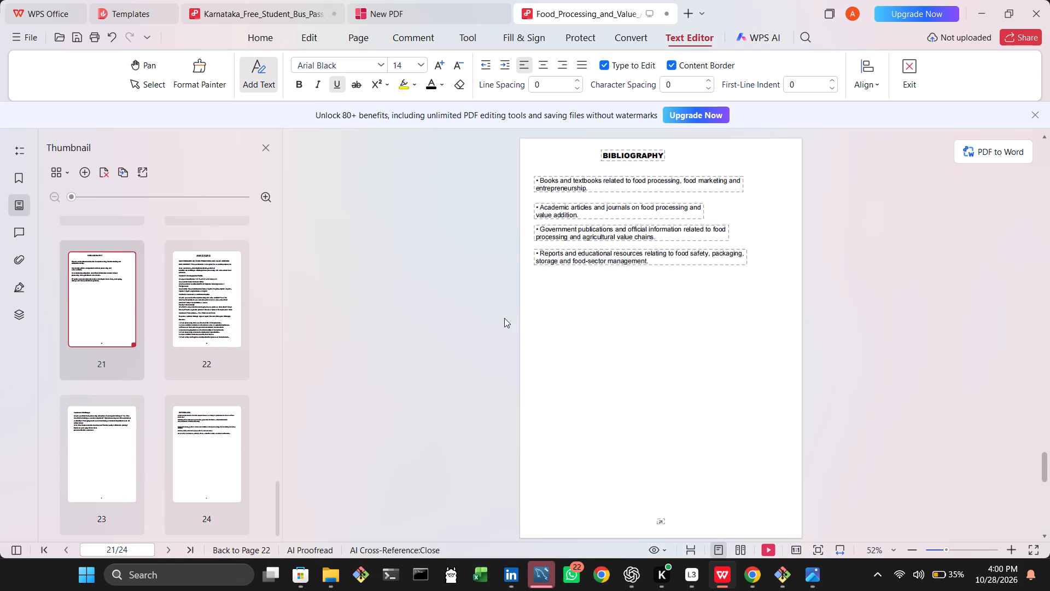
ctrl+scroll(504, 318, up, 5)
ctrl+scroll(504, 318, down, 7)
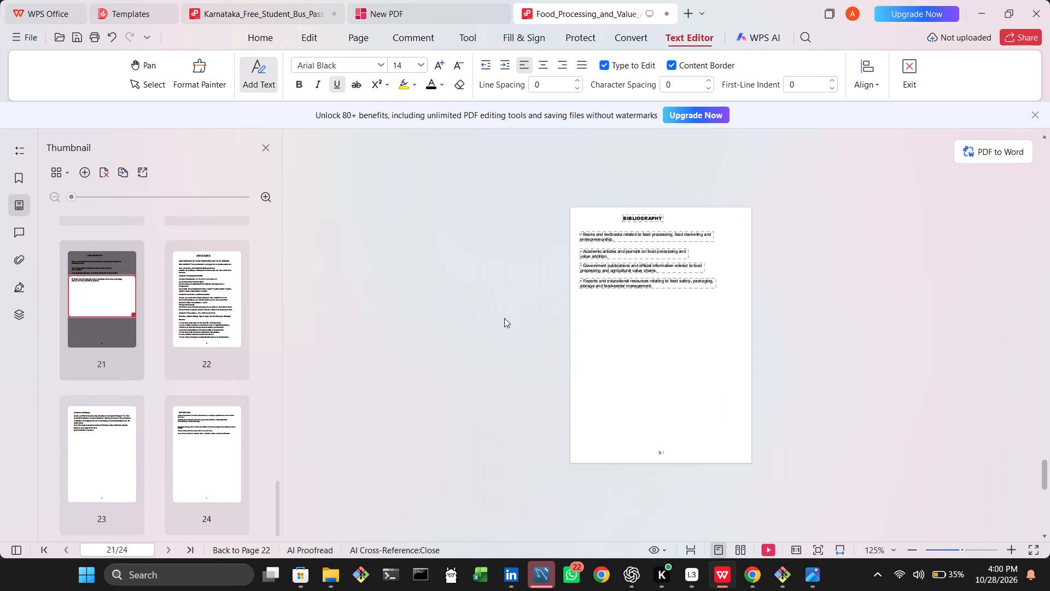
ctrl+scroll(504, 318, up, 2)
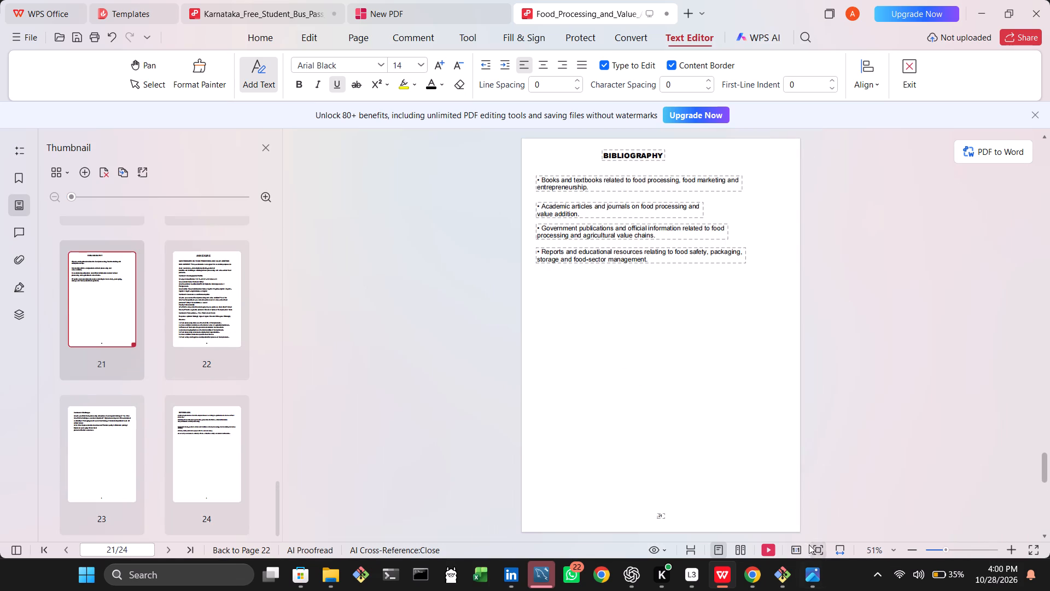
click(769, 552)
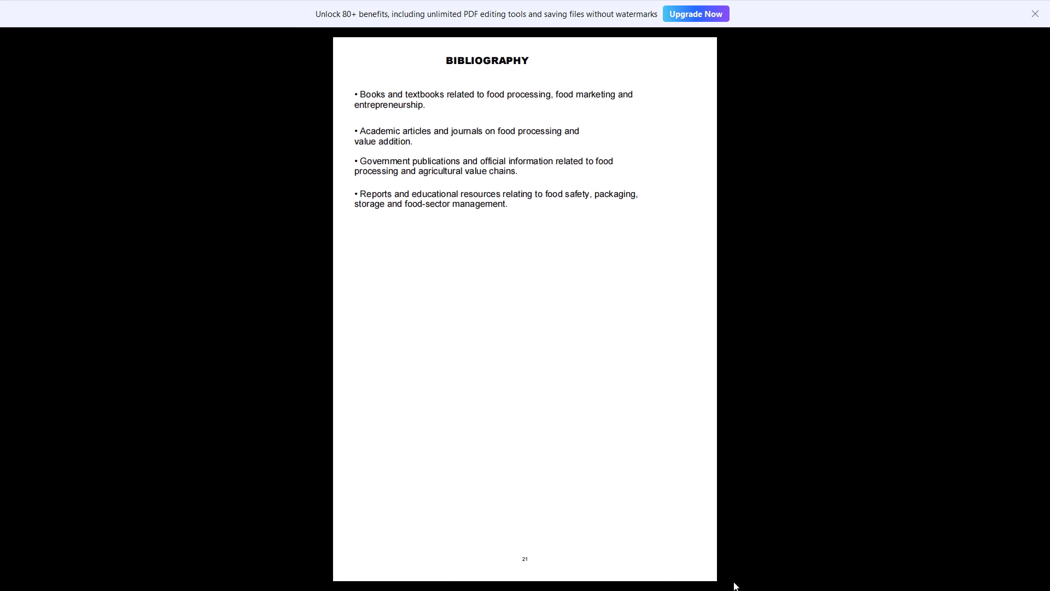
Check the old Bibliography capture, Screenshot 2026-10-28 155825.png, in the Screenshots folder and delete it.
click(382, 160)
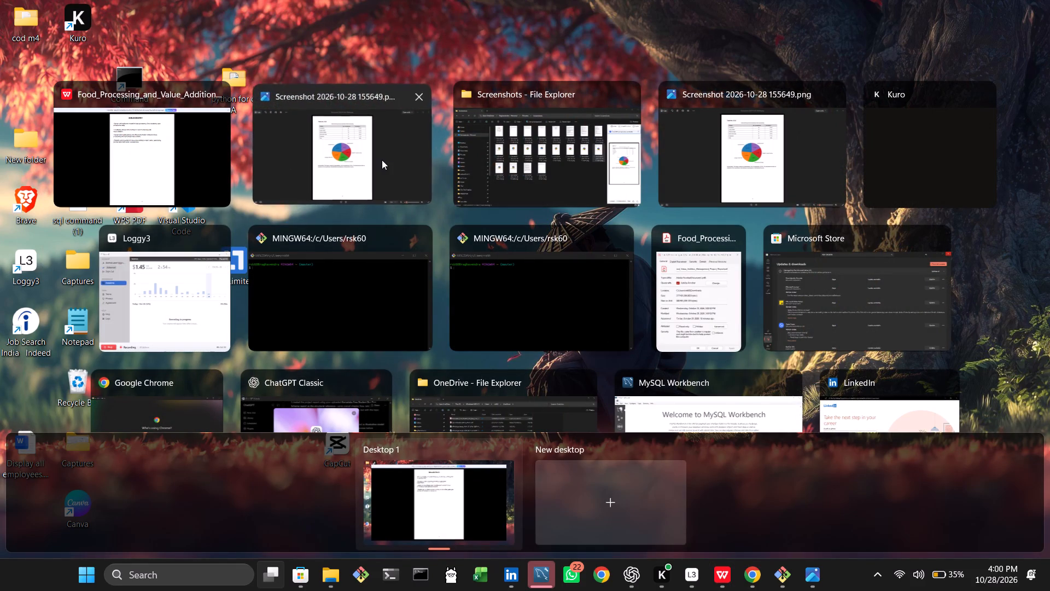
click(972, 16)
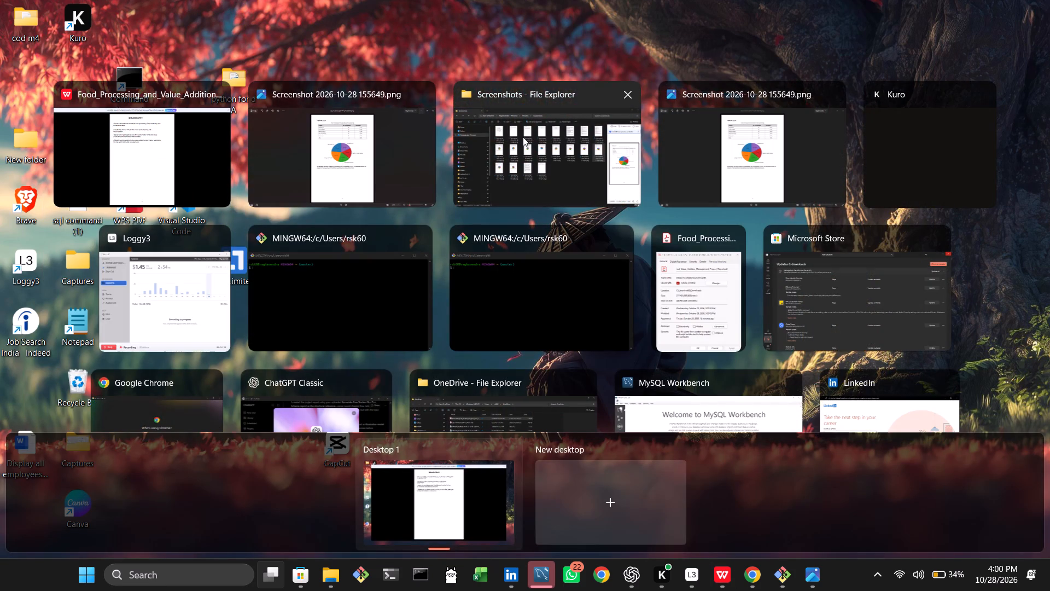
click(523, 137)
double_click(502, 330)
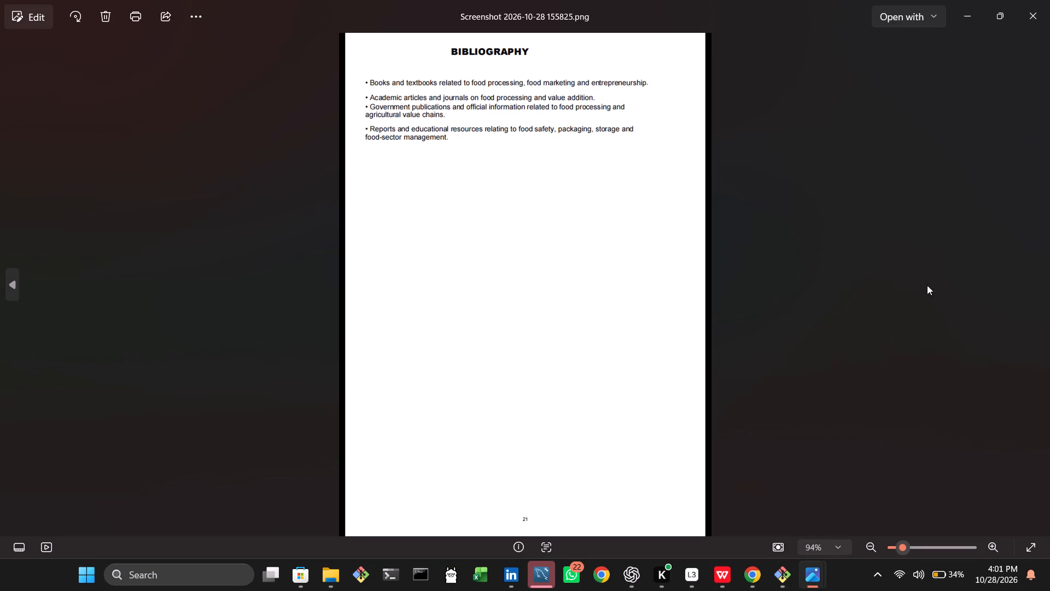
click(1030, 8)
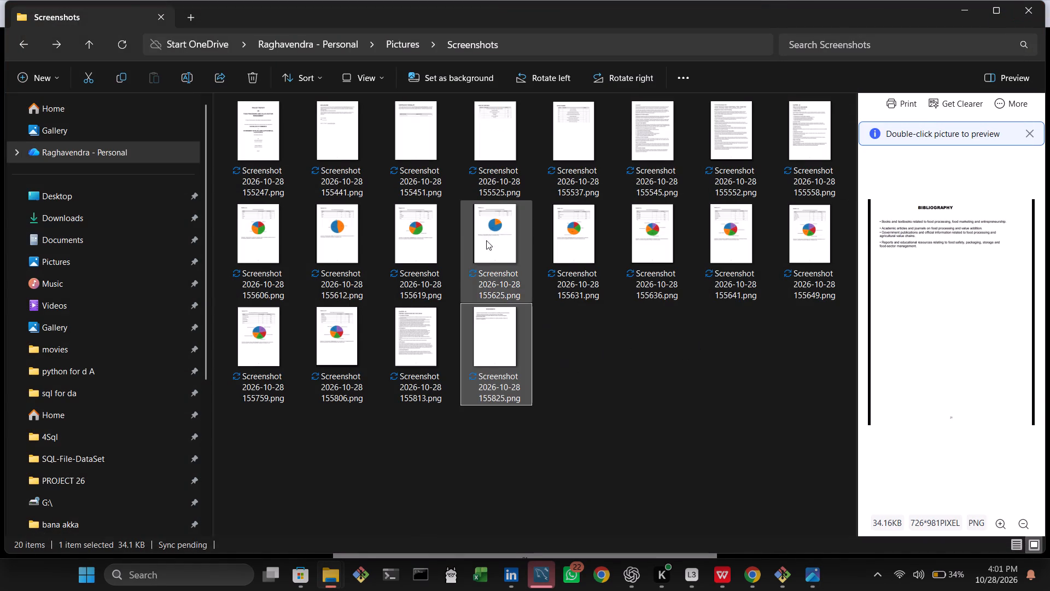
click(254, 76)
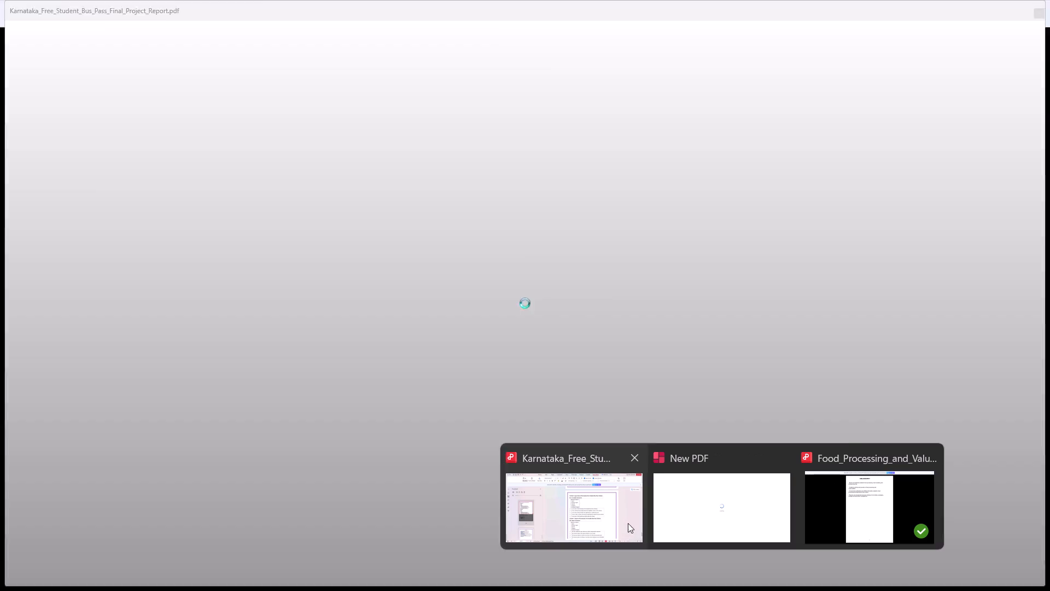
Switch to the Karnataka Free Student Bus Pass report and dismiss the upgrade banner.
click(627, 521)
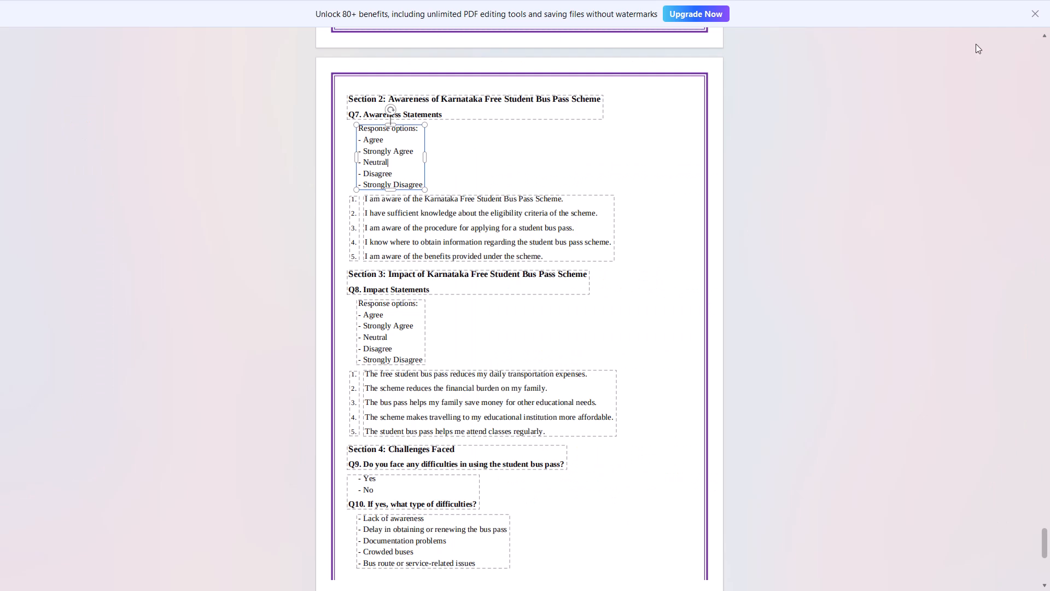
click(1038, 16)
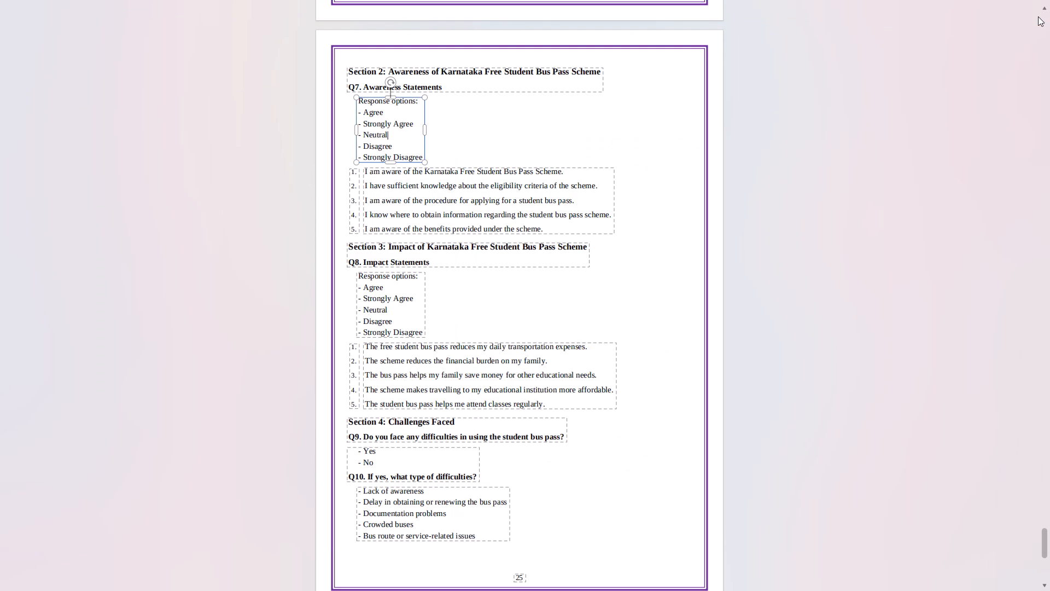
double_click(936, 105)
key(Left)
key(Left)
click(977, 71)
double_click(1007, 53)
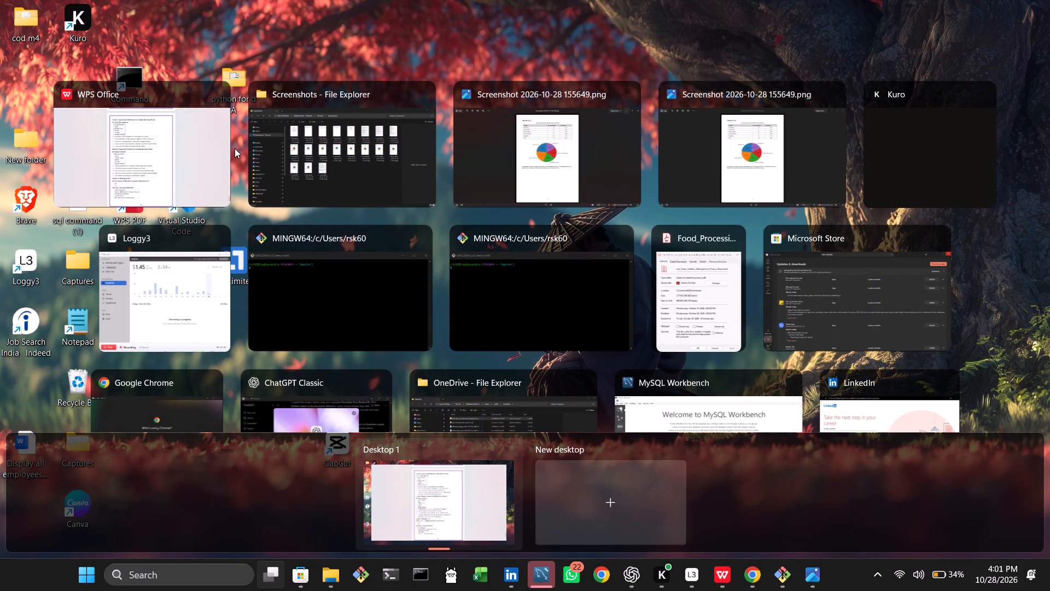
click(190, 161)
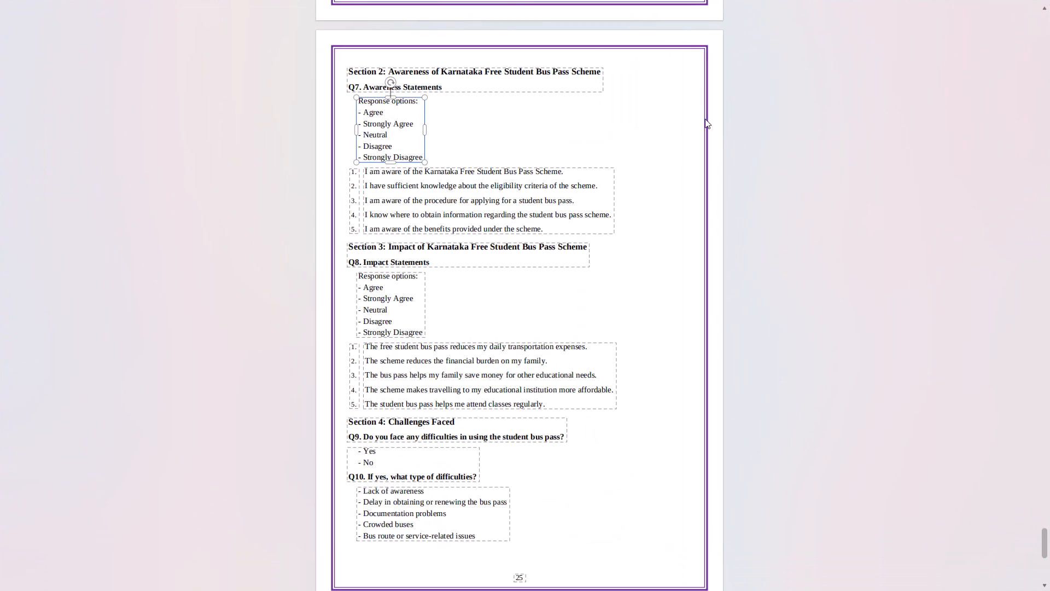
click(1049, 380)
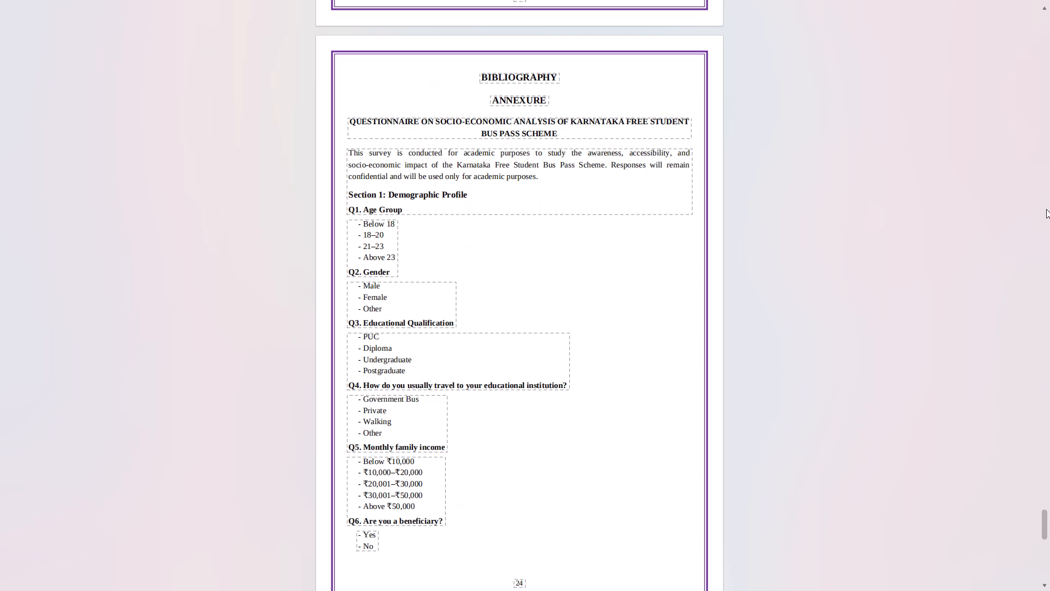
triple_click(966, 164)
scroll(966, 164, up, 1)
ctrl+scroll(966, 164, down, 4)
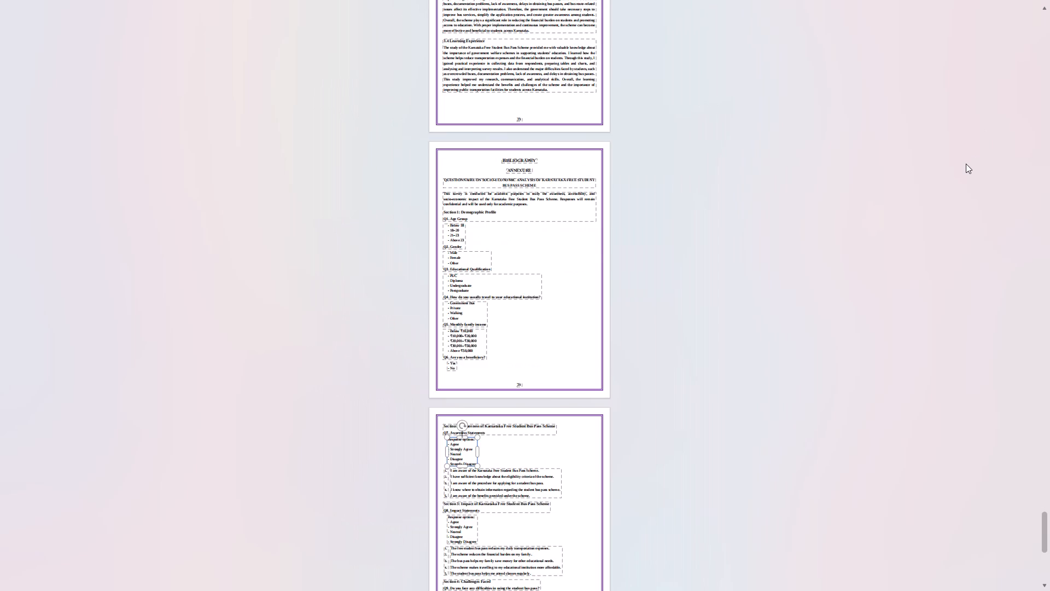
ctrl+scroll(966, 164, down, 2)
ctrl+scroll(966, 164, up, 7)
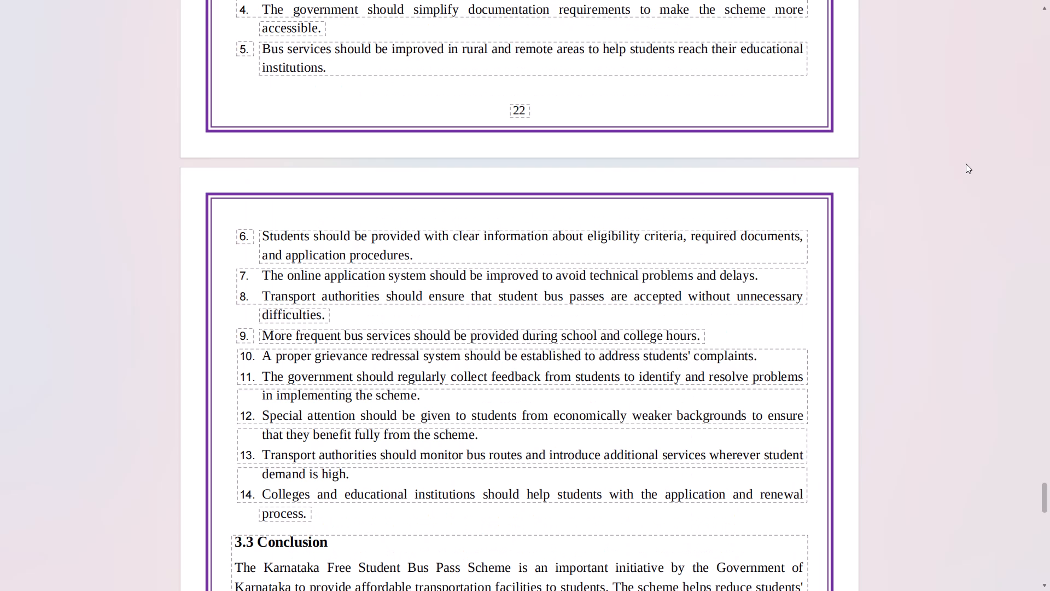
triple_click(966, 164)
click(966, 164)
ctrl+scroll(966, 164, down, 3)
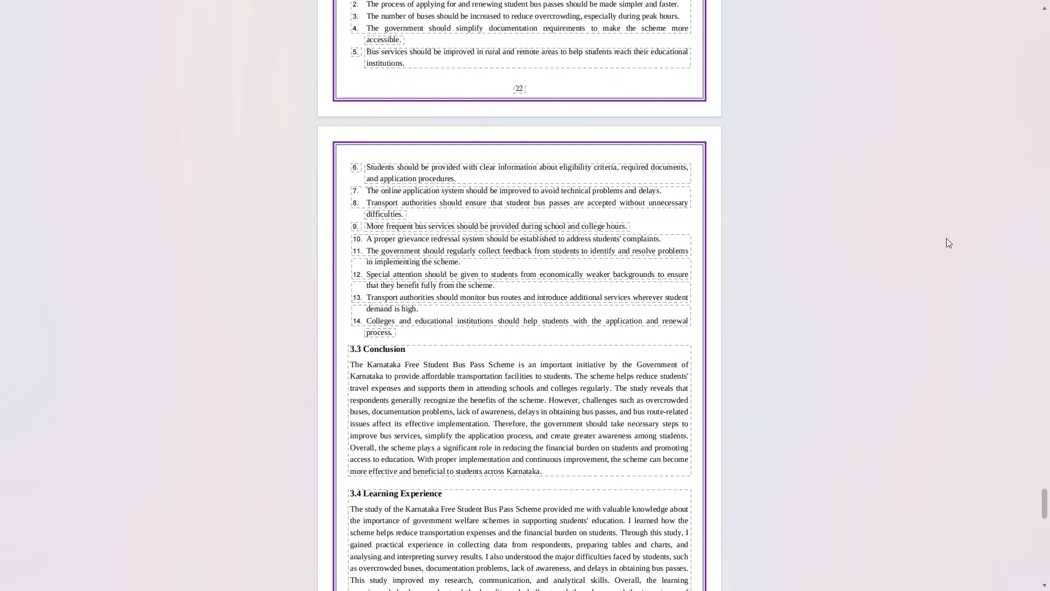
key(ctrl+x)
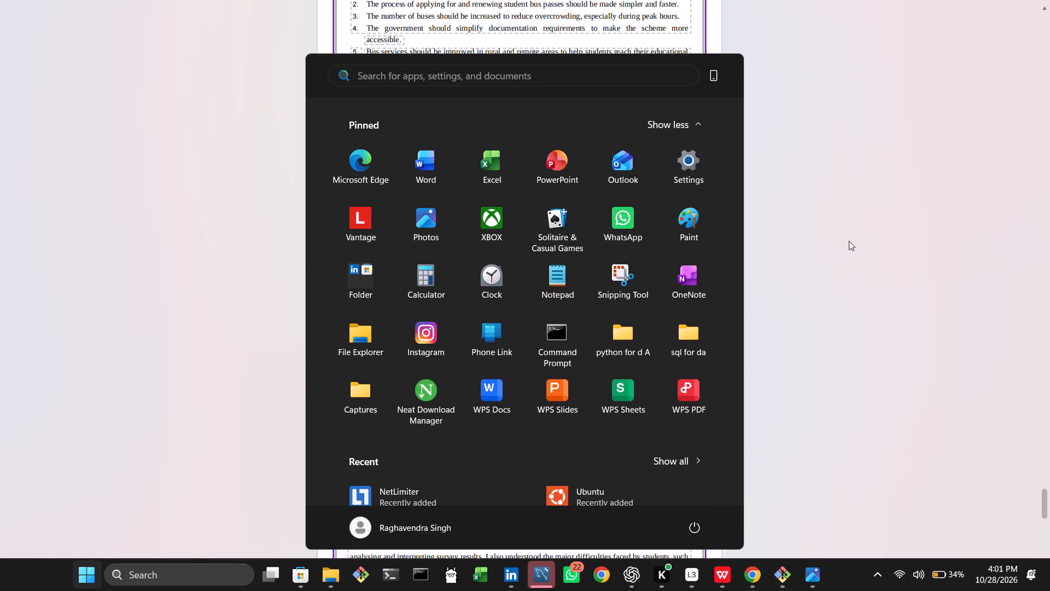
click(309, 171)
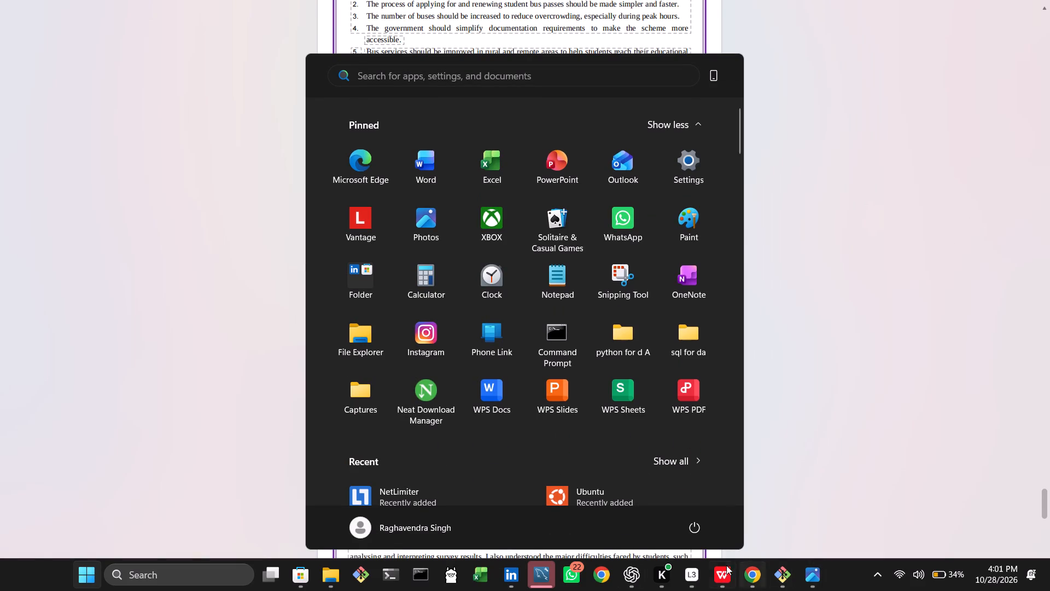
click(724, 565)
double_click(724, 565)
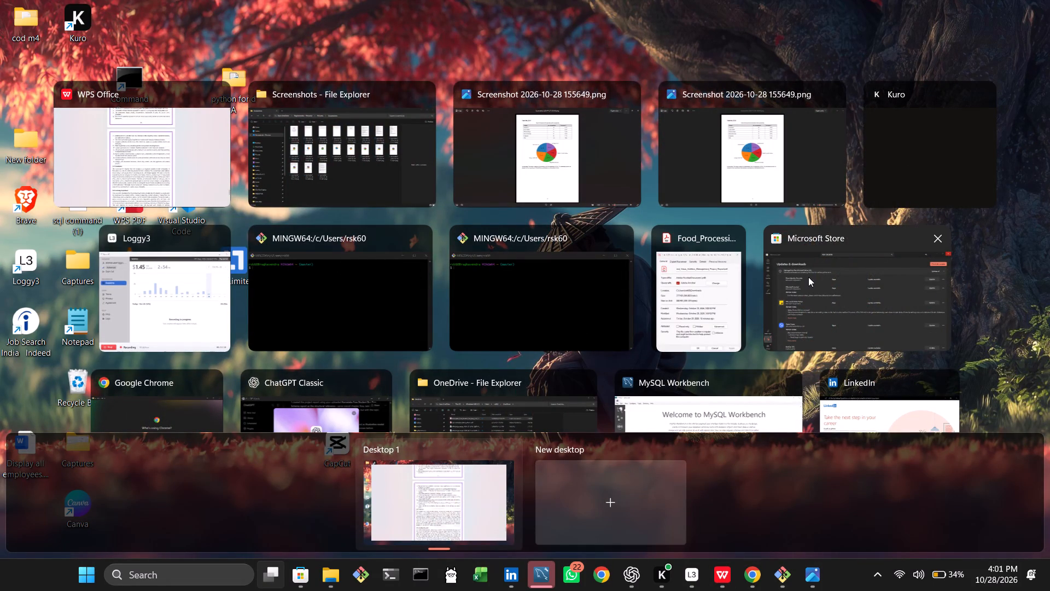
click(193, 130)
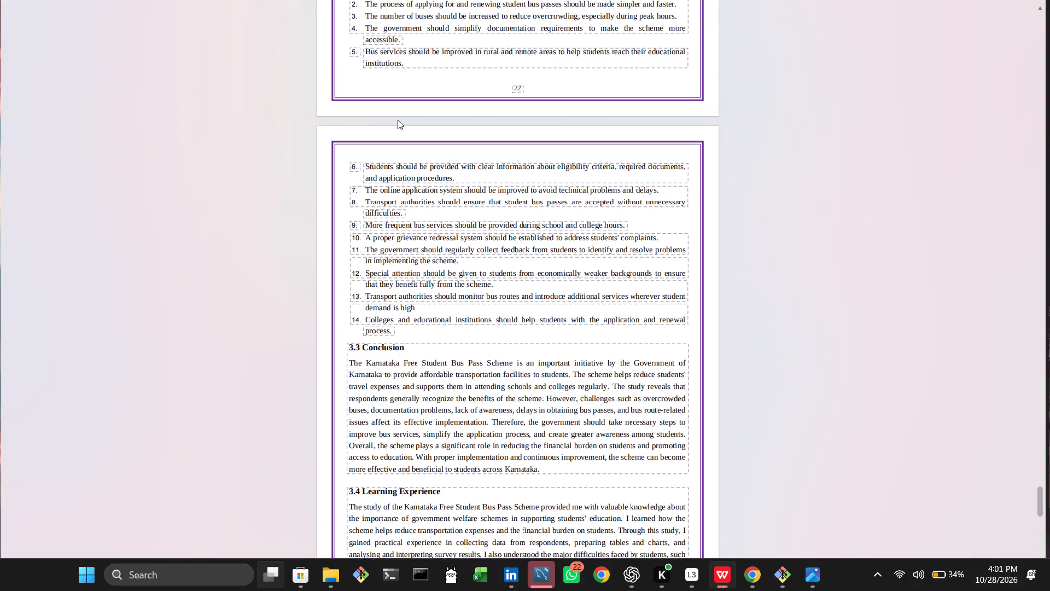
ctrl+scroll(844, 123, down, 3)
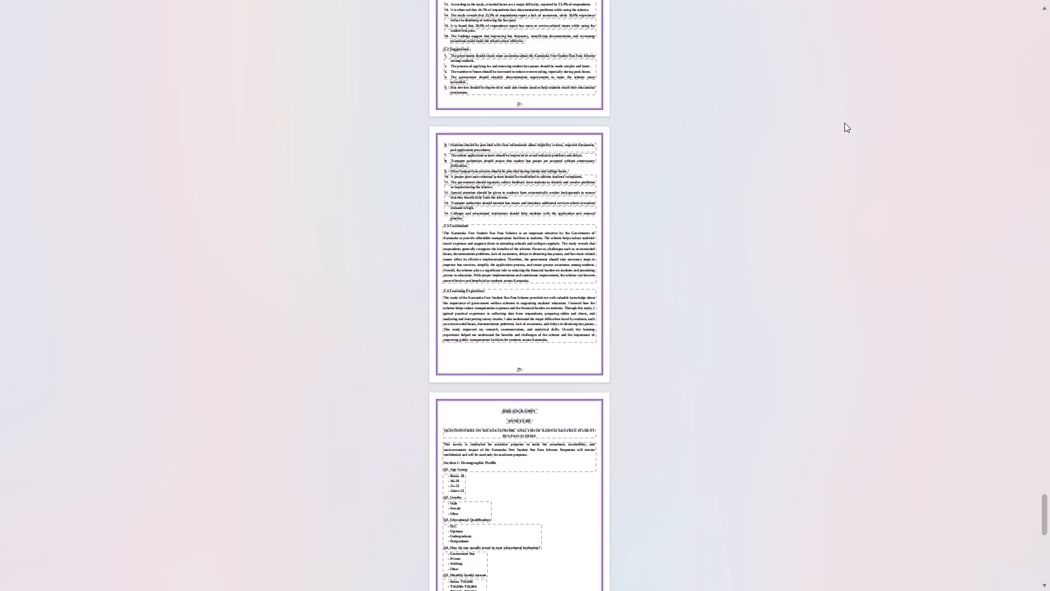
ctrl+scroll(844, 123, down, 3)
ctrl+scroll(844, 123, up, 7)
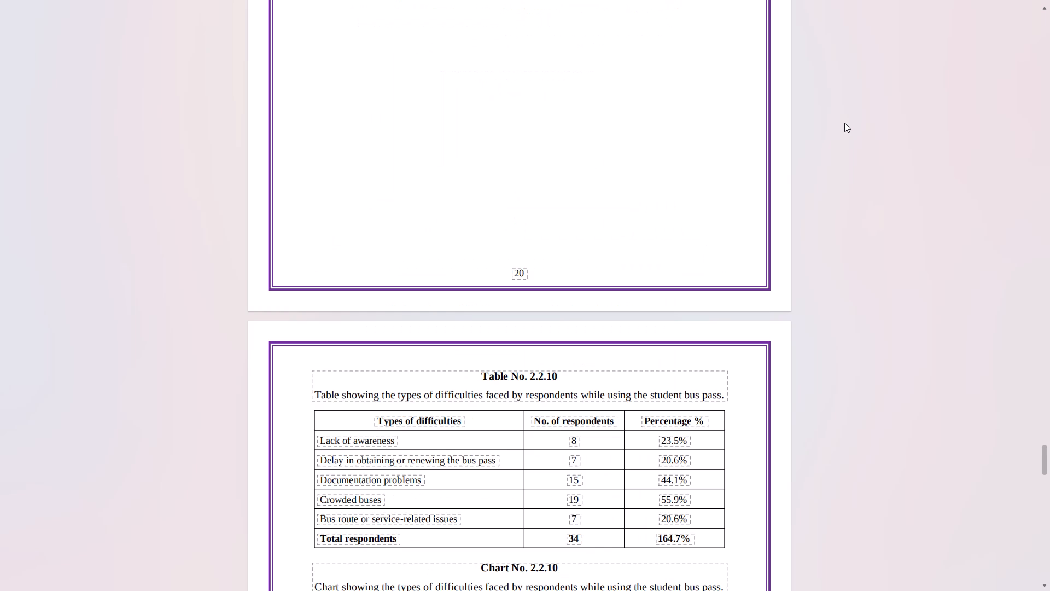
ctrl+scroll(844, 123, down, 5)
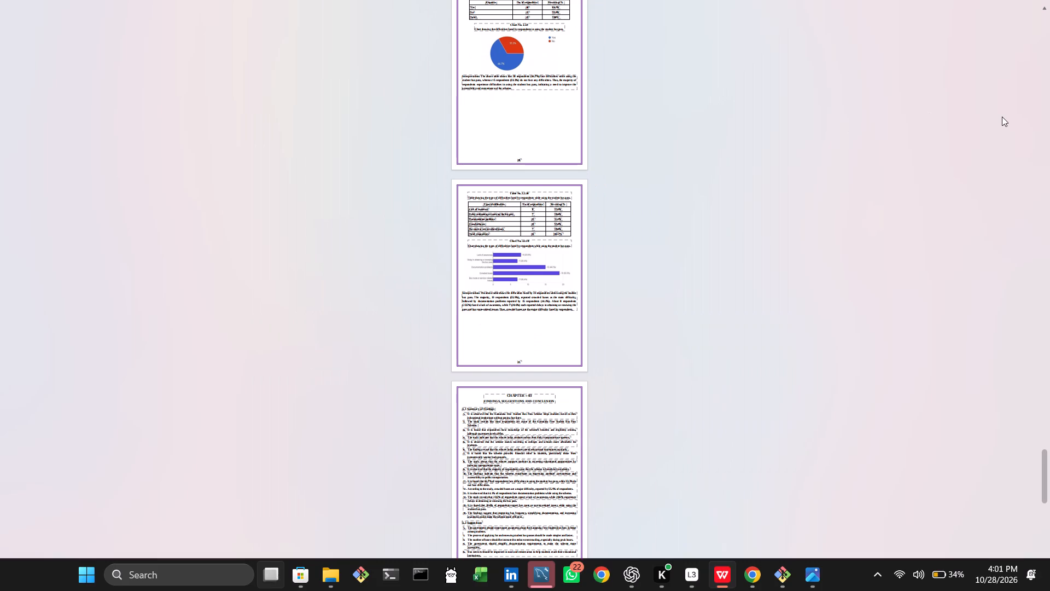
Return to the Food Processing report, keep it open, and show its Bibliography page, page 21, in full-screen view.
click(208, 97)
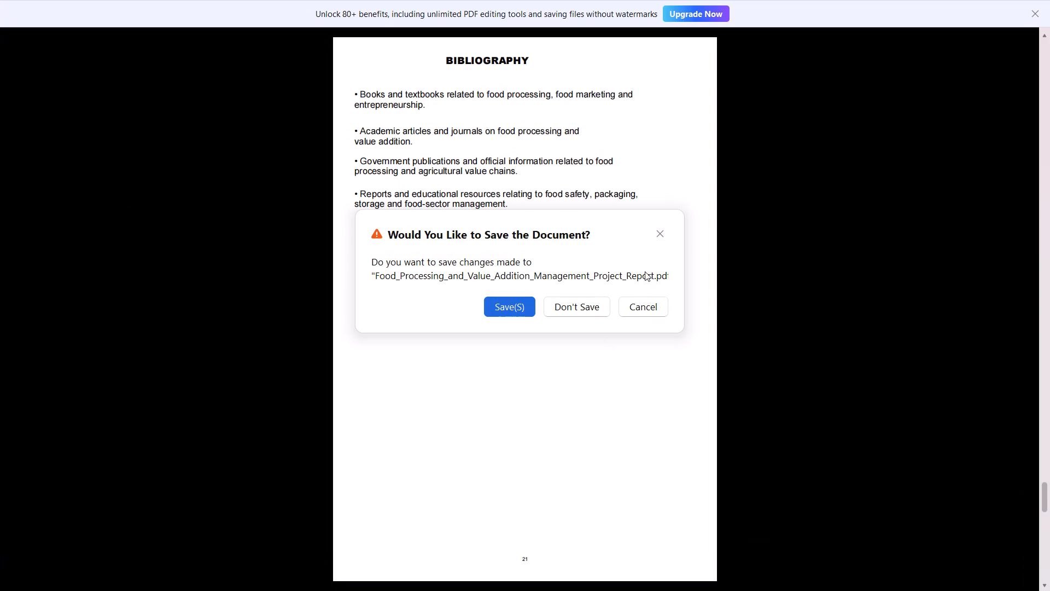
click(657, 232)
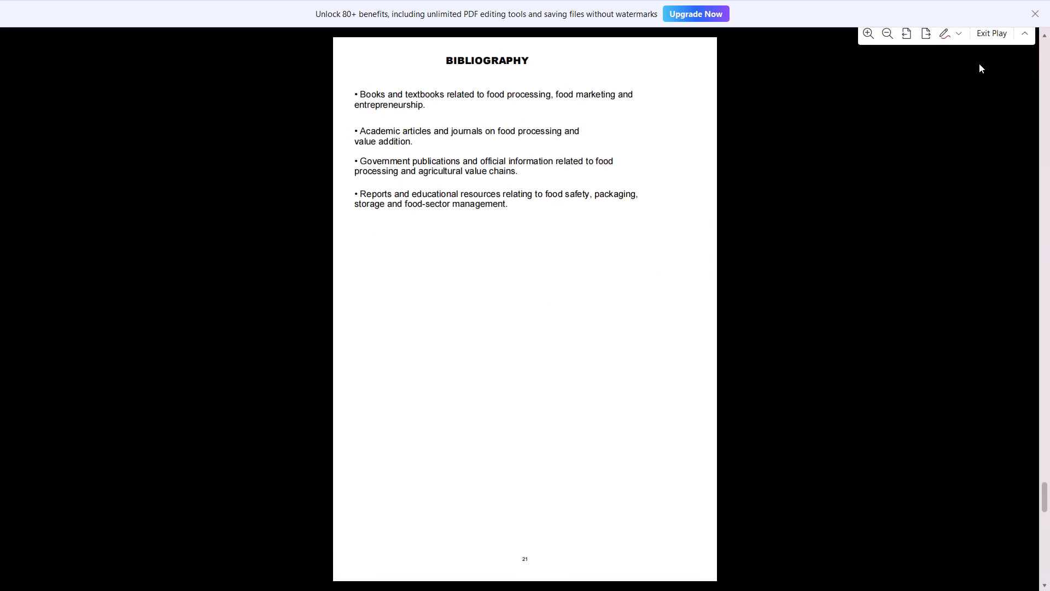
click(992, 38)
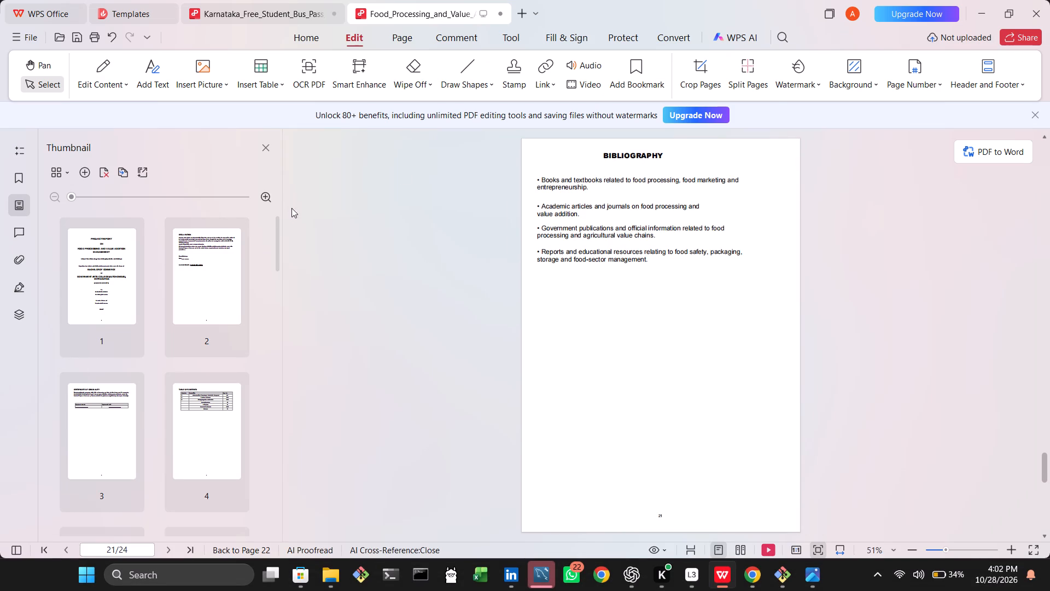
drag(277, 229, 258, 458)
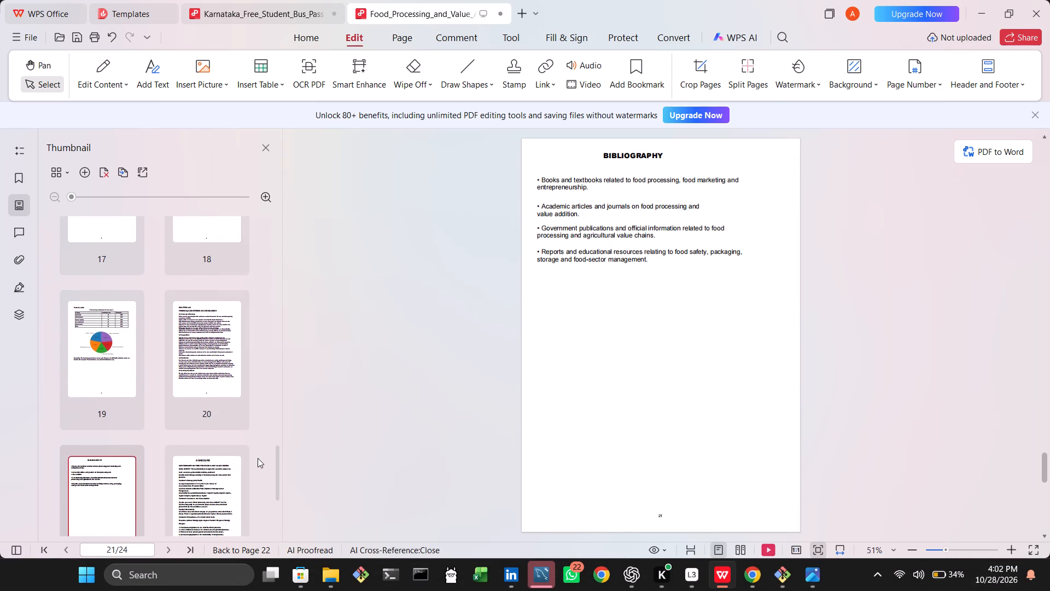
click(84, 503)
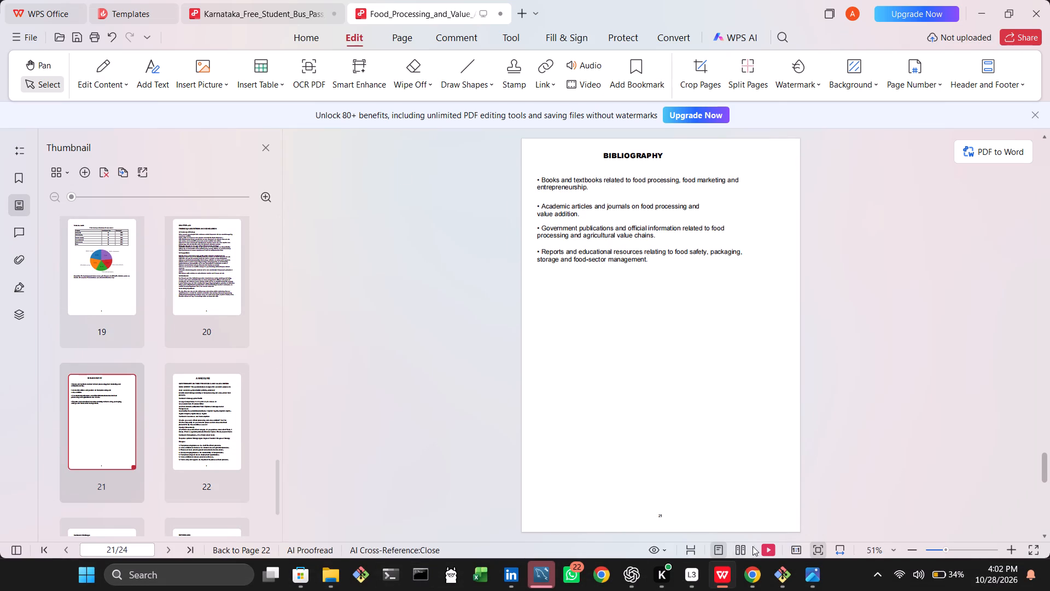
click(768, 554)
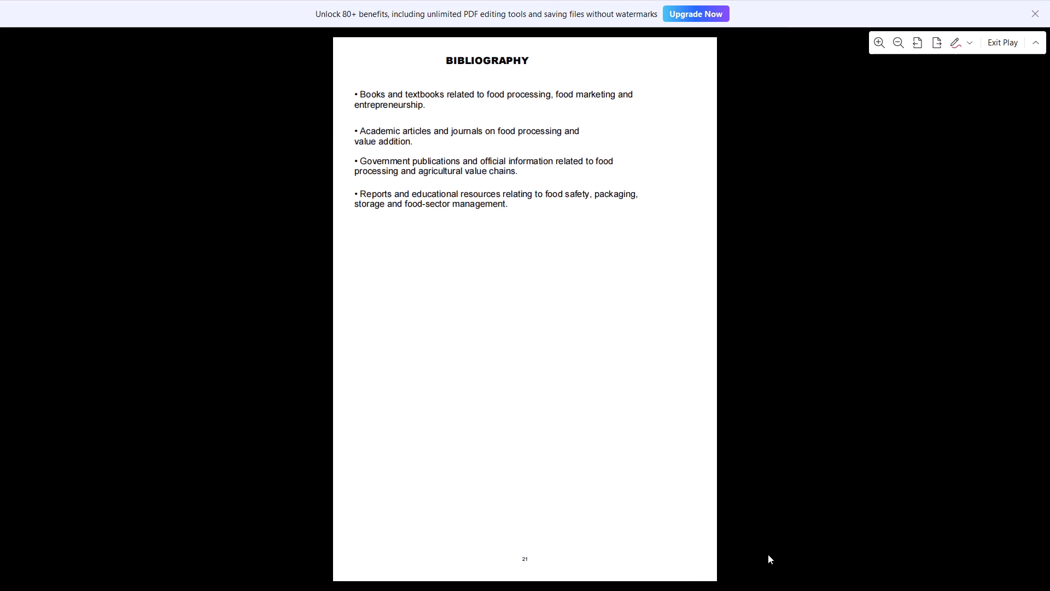
Capture the whole edited Bibliography page, page 21, as a screenshot.
key(shift+super+s)
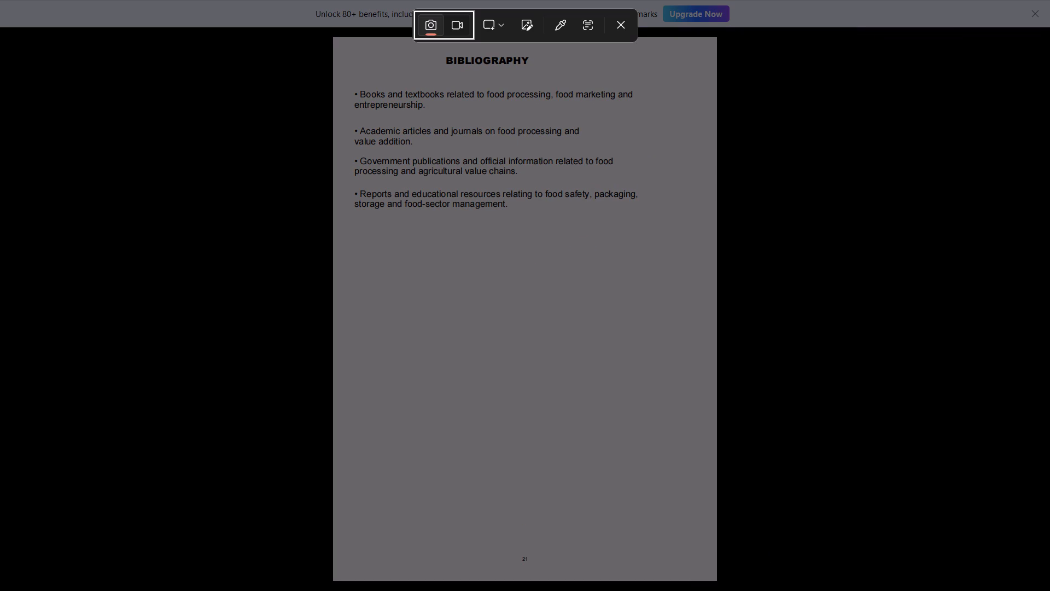
drag(331, 37, 724, 583)
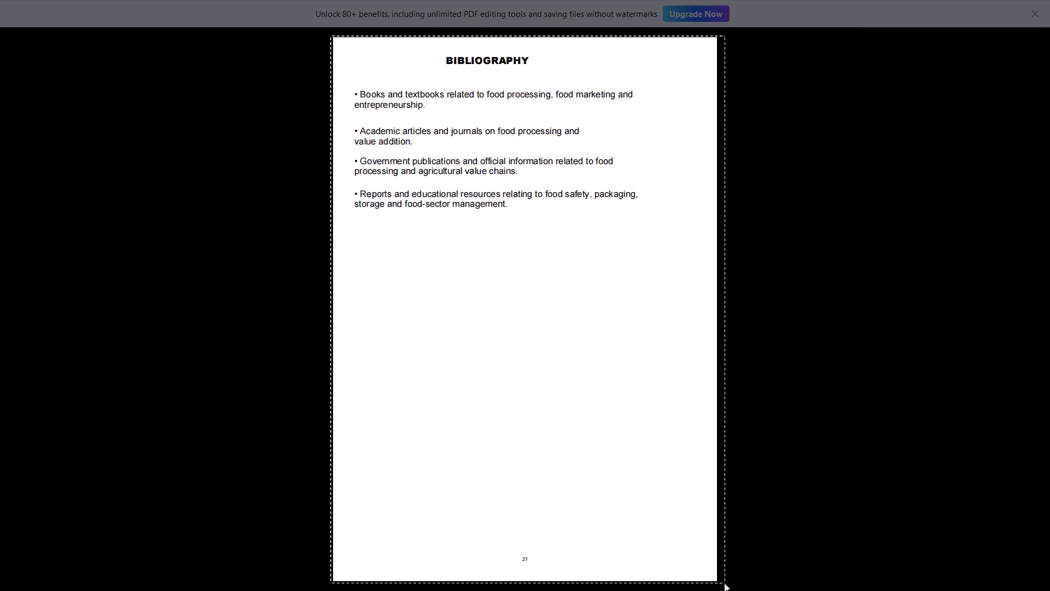
drag(724, 583, 719, 582)
Capture the whole Annexure questionnaire page, page 22, as a screenshot.
key(Right)
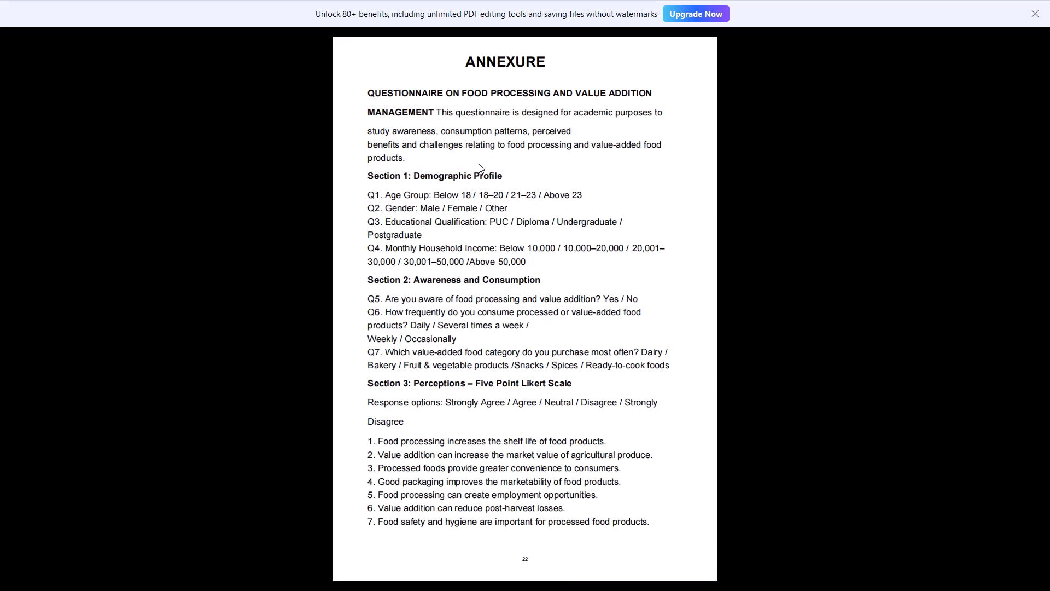
key(shift+super+s)
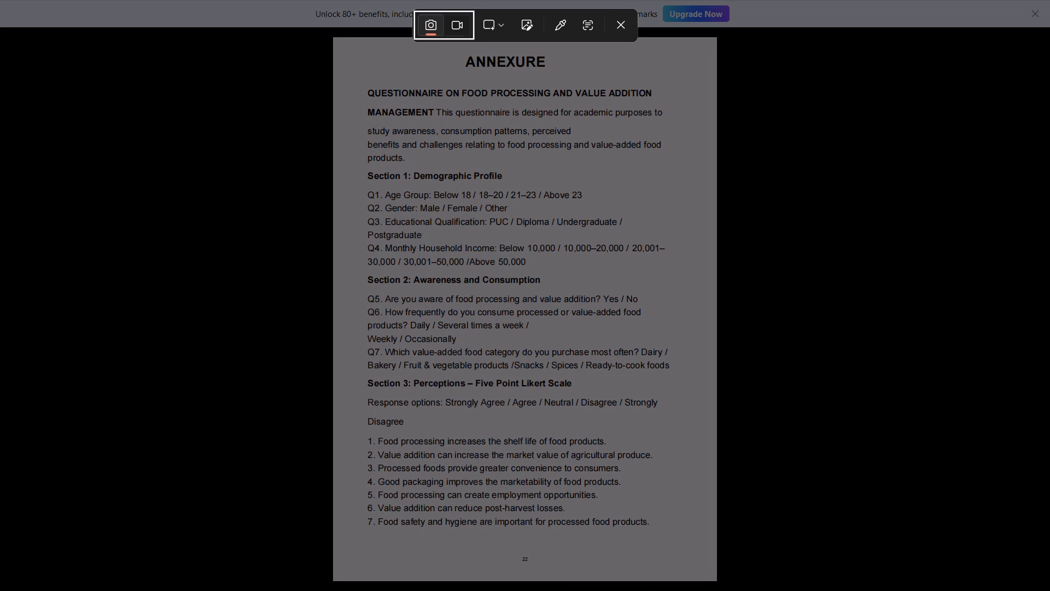
drag(328, 38, 635, 519)
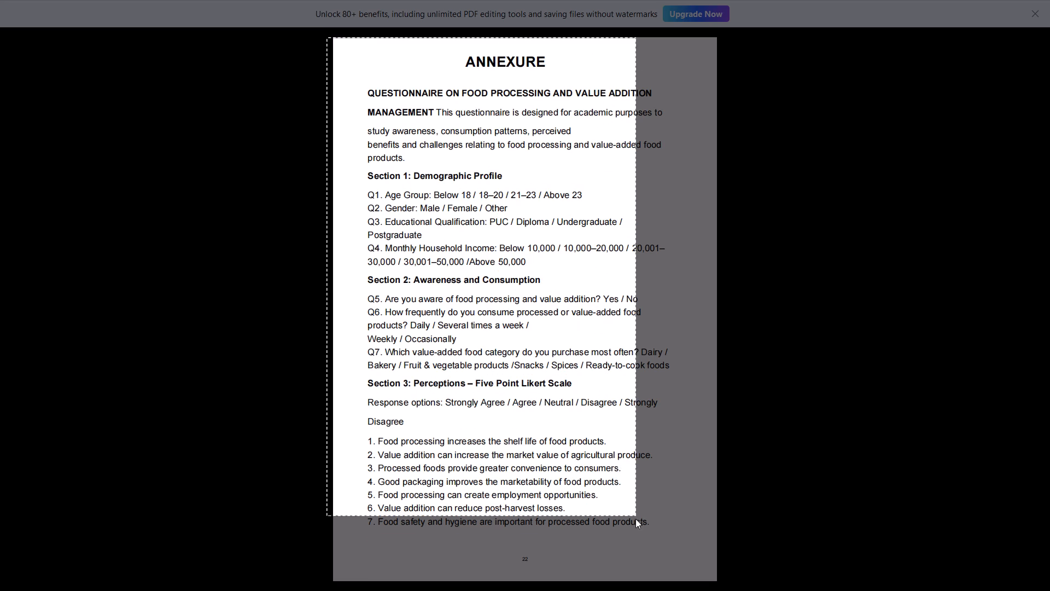
drag(635, 519, 728, 588)
Capture the whole Section 4: Challenges page, page 23, as a screenshot.
key(Right)
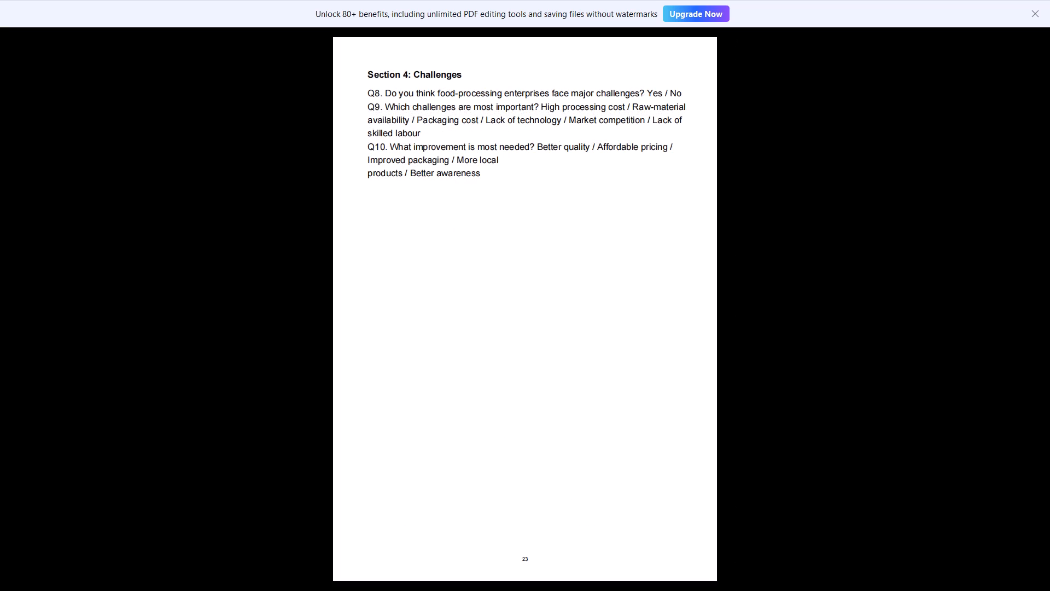
key(shift+super+s)
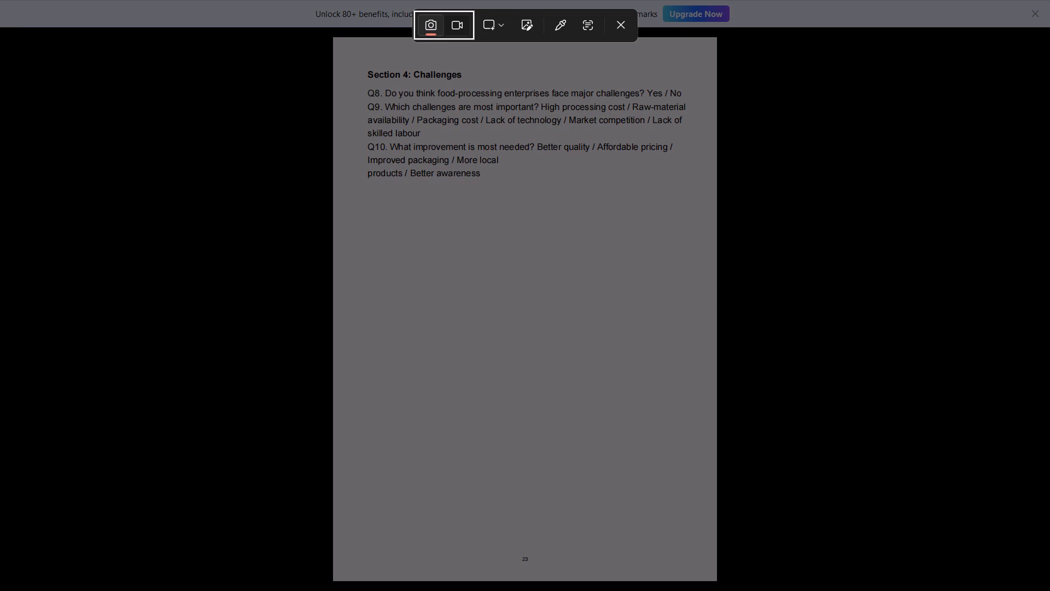
drag(327, 36, 753, 590)
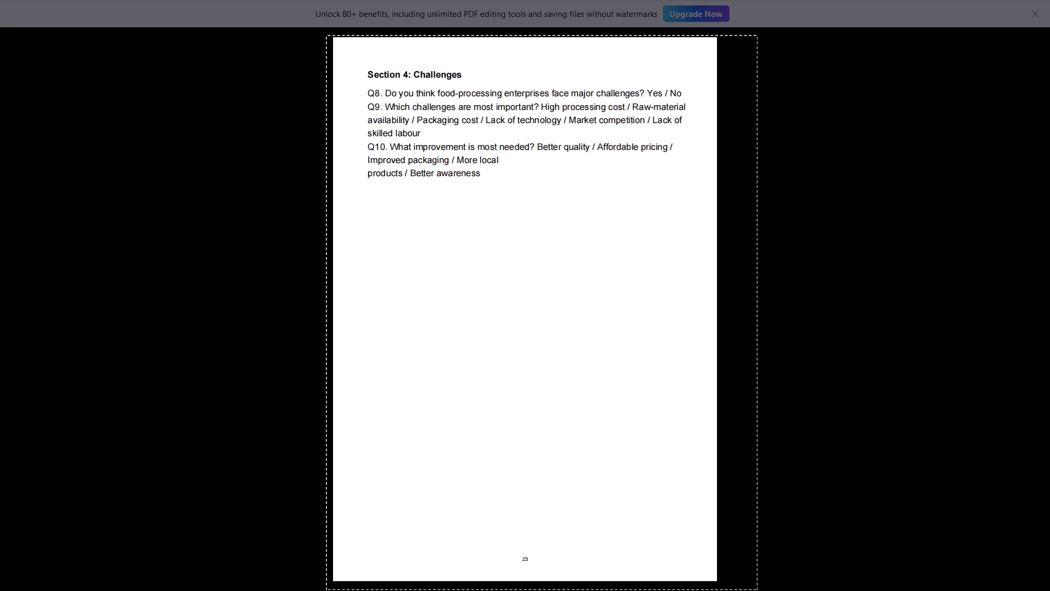
drag(753, 590, 725, 584)
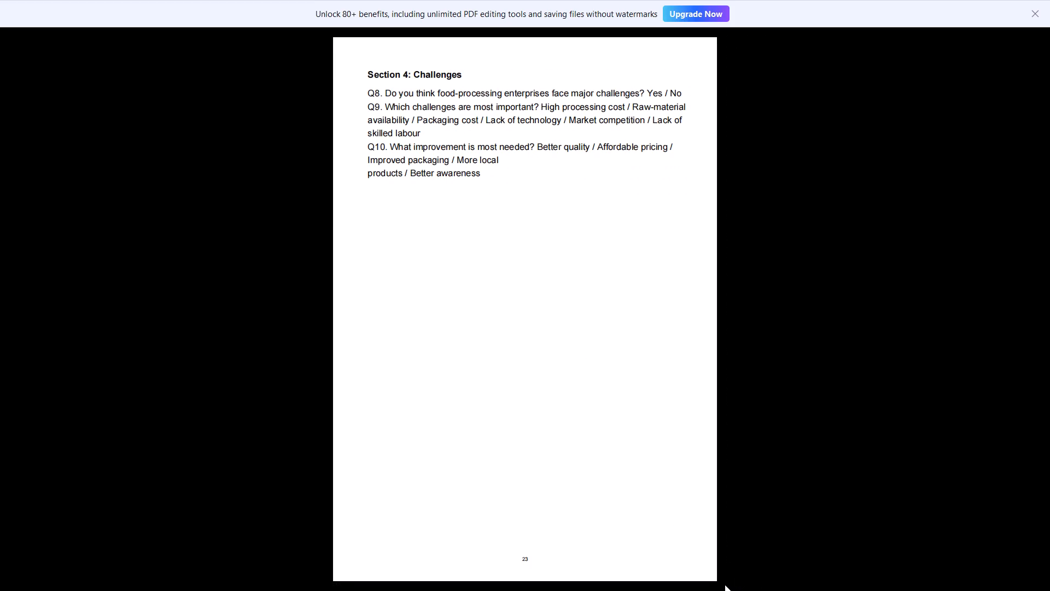
Capture the whole References page, page 24, as a screenshot.
key(Right)
key(shift+super+s)
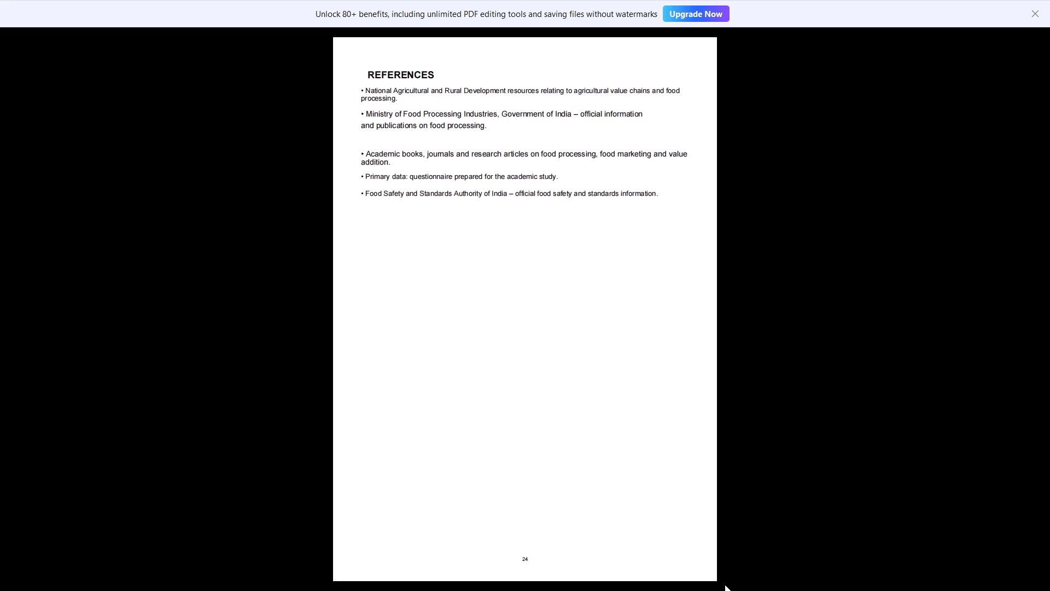
drag(326, 34, 545, 364)
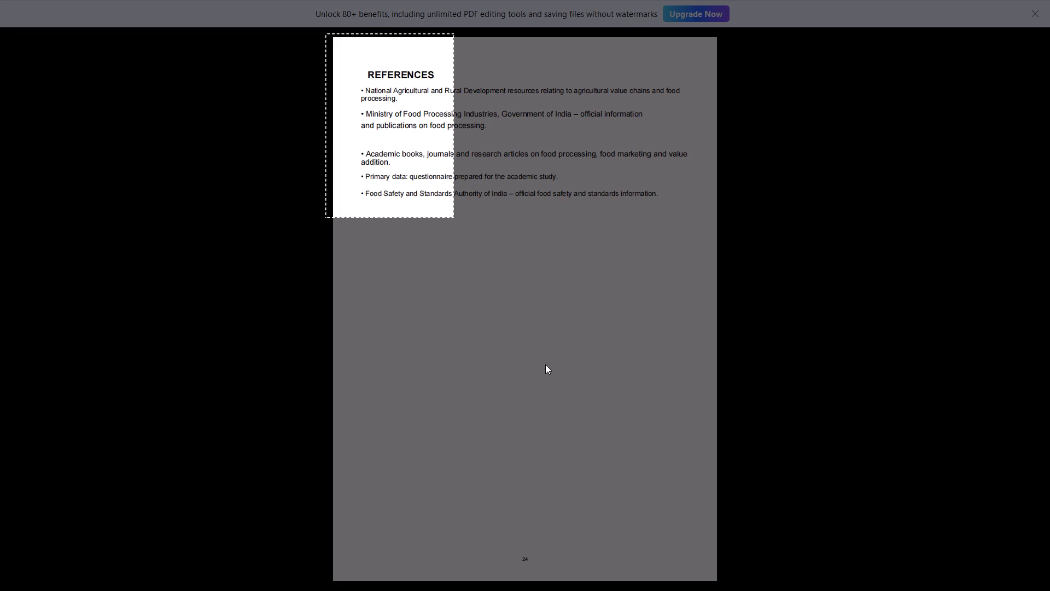
drag(545, 364, 724, 583)
Capture the References page, page 24, a second time and leave the full-screen view.
key(Right)
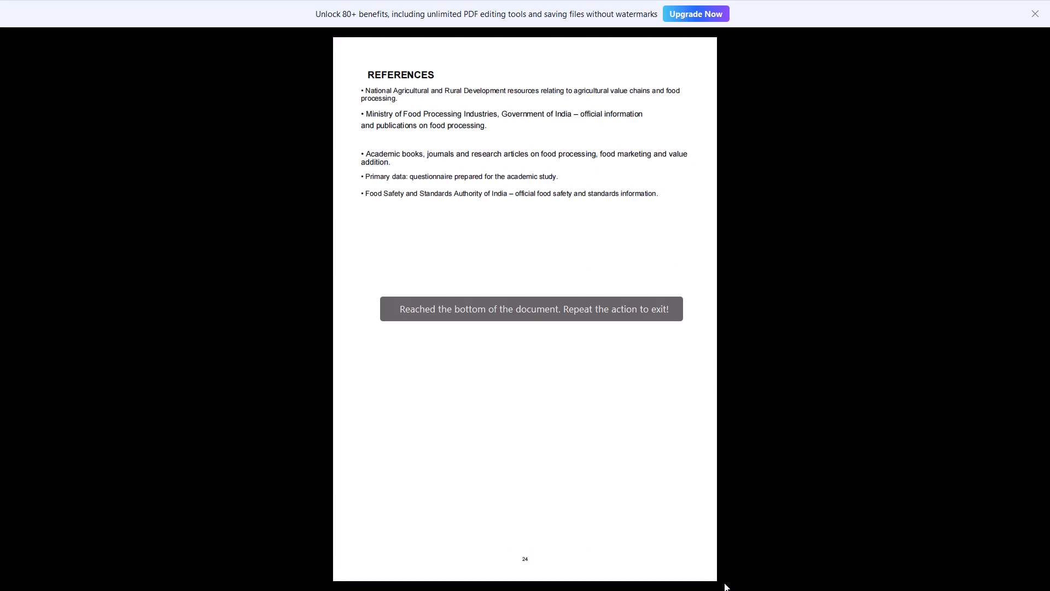
key(shift+super+s)
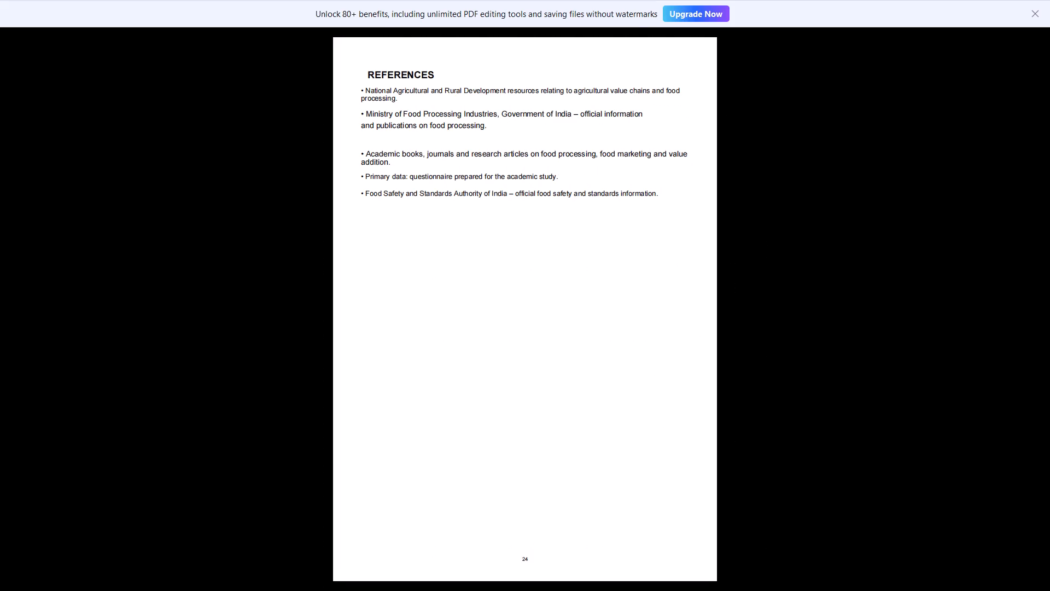
drag(328, 30, 438, 239)
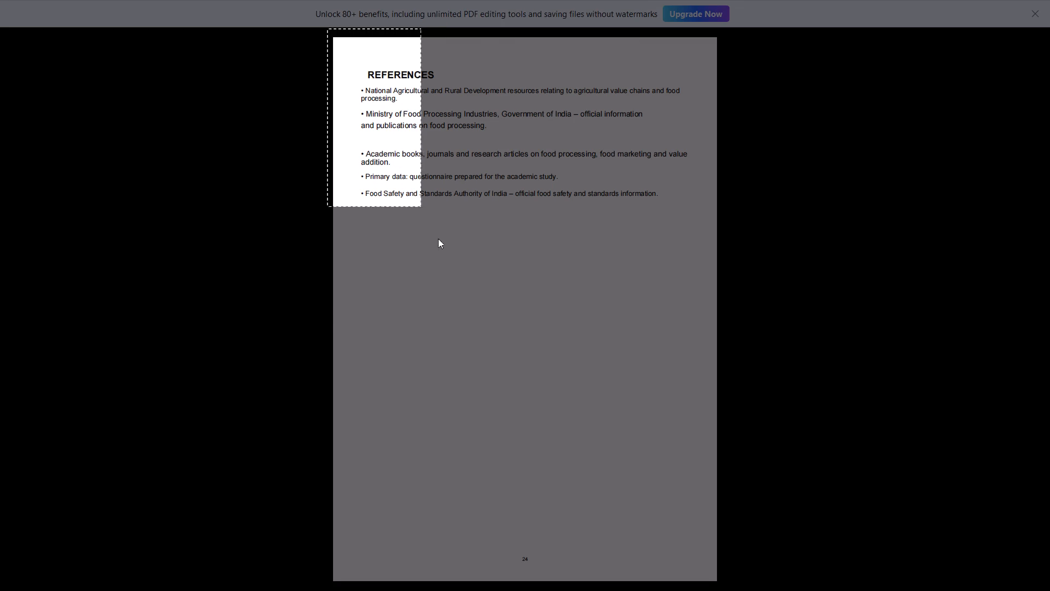
drag(438, 239, 726, 590)
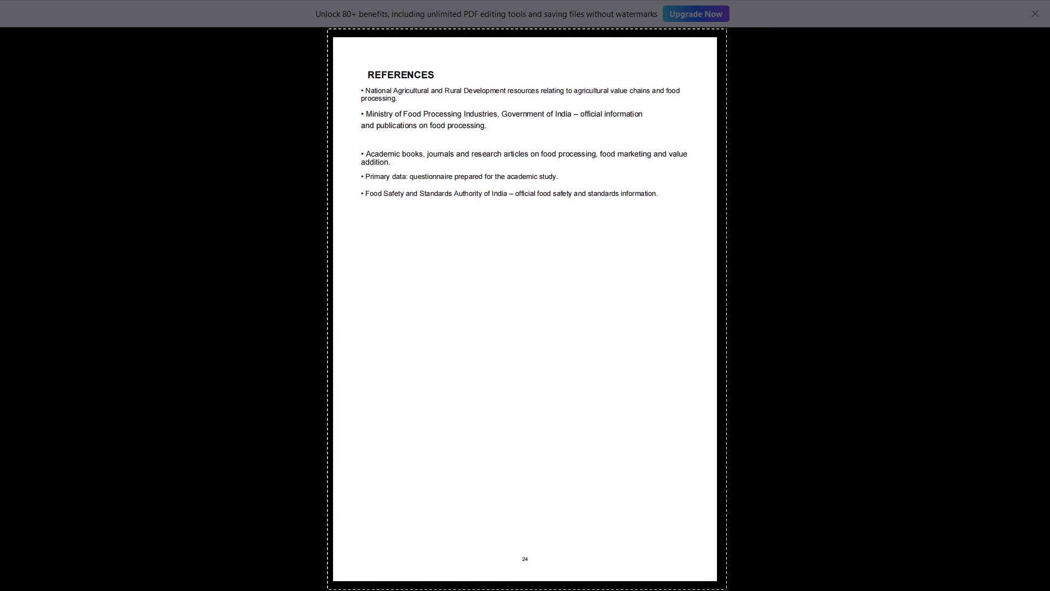
drag(726, 590, 725, 590)
key(Right)
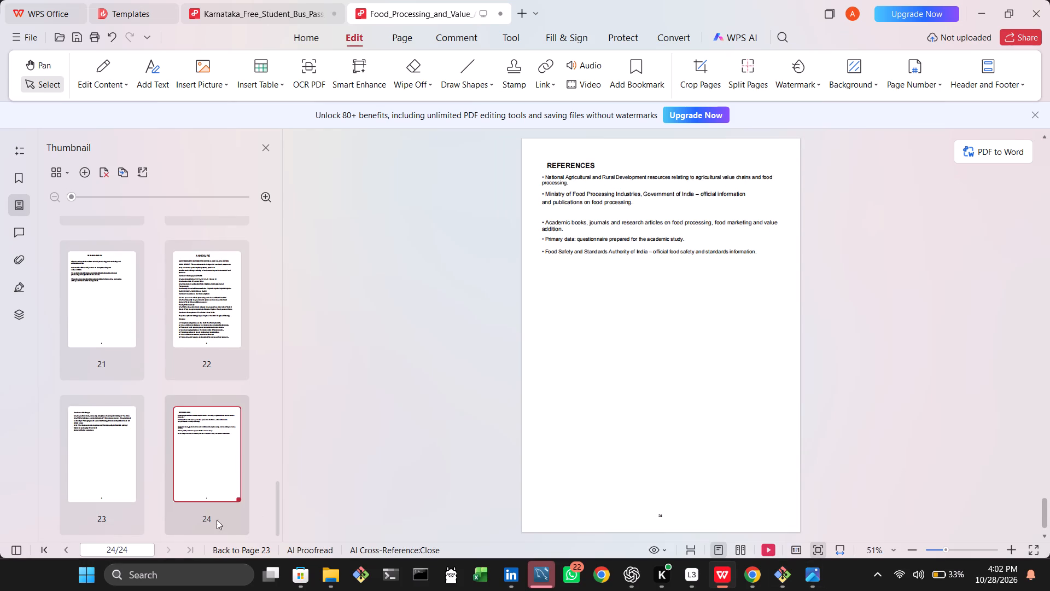
Switch to the Screenshots folder in File Explorer to view the page captures.
click(336, 580)
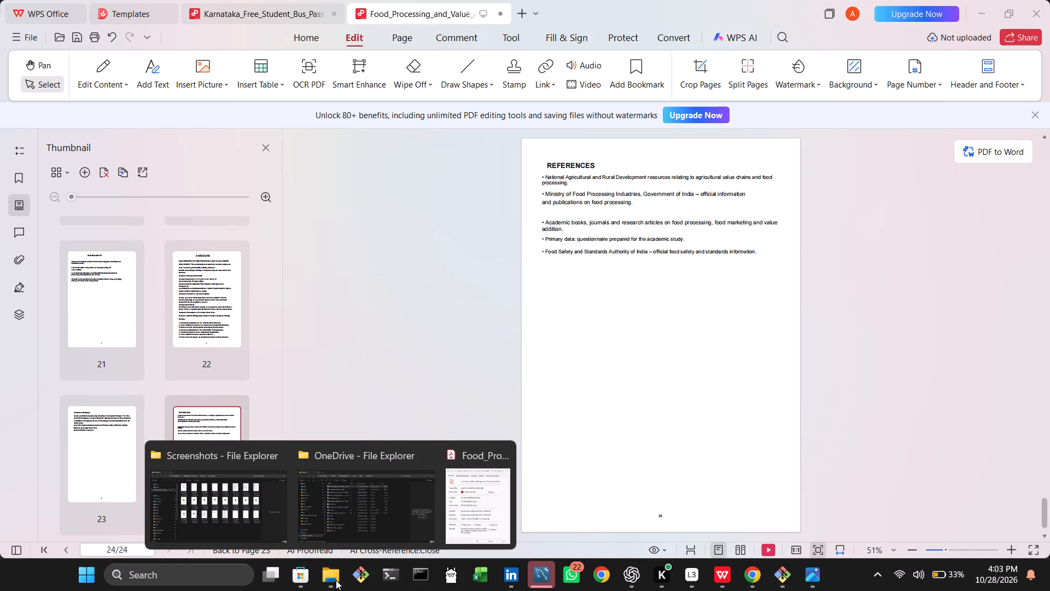
click(270, 538)
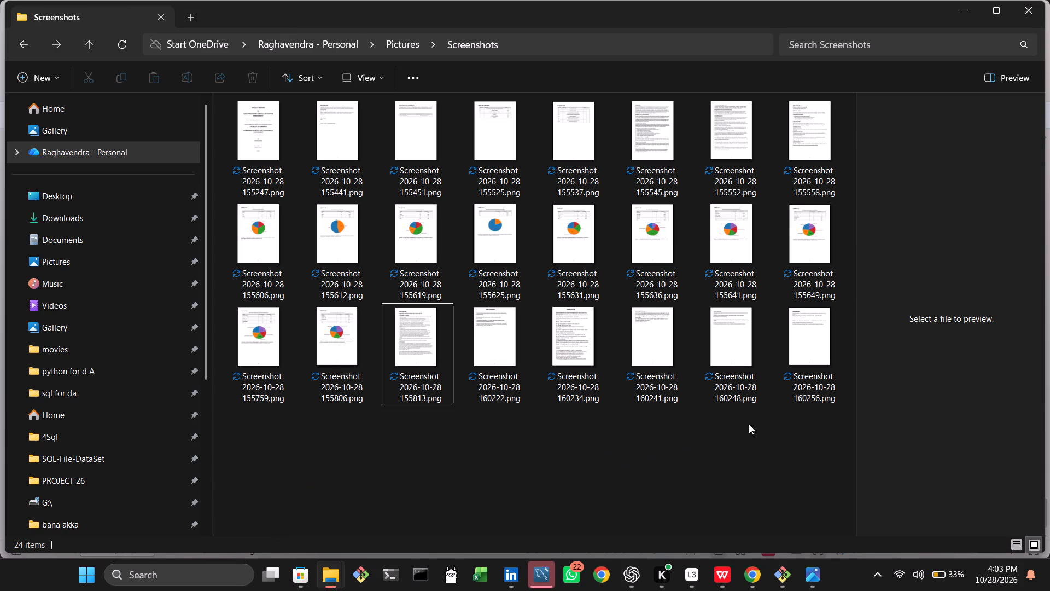
View the last References page capture at full size and return to the Screenshots folder.
double_click(791, 366)
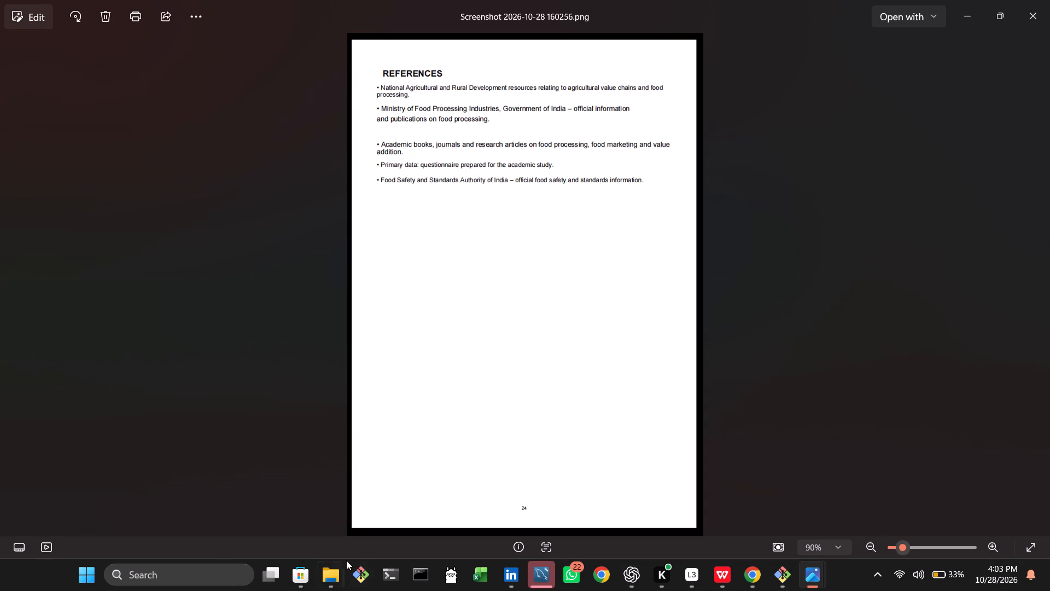
click(331, 570)
click(220, 497)
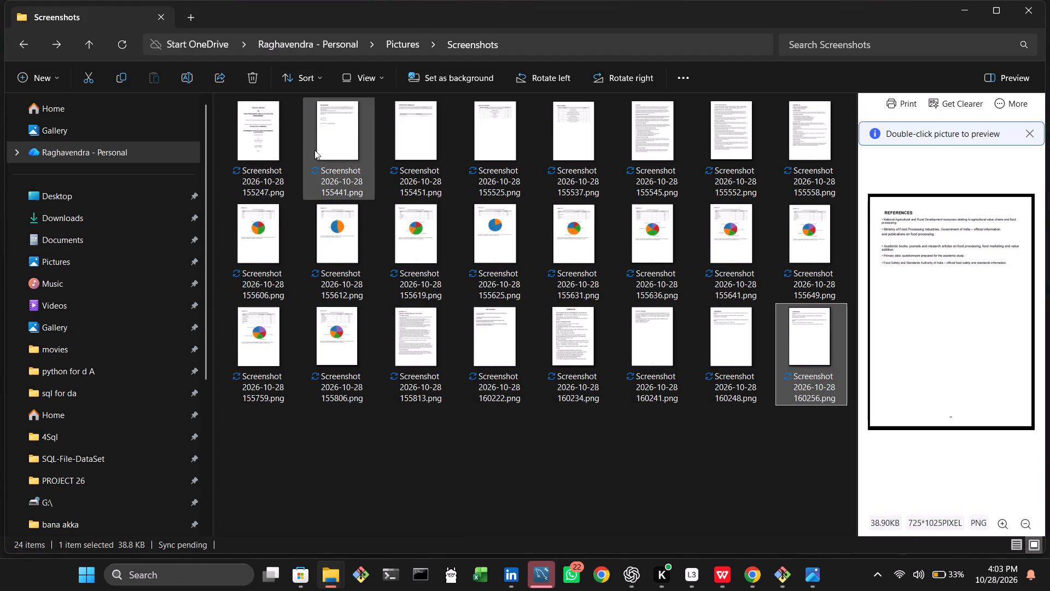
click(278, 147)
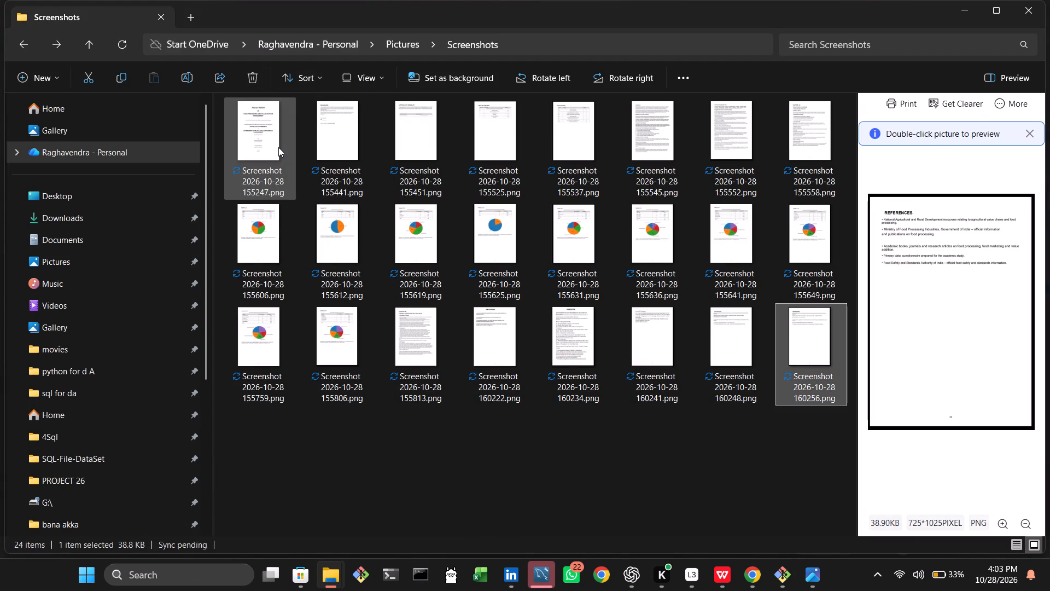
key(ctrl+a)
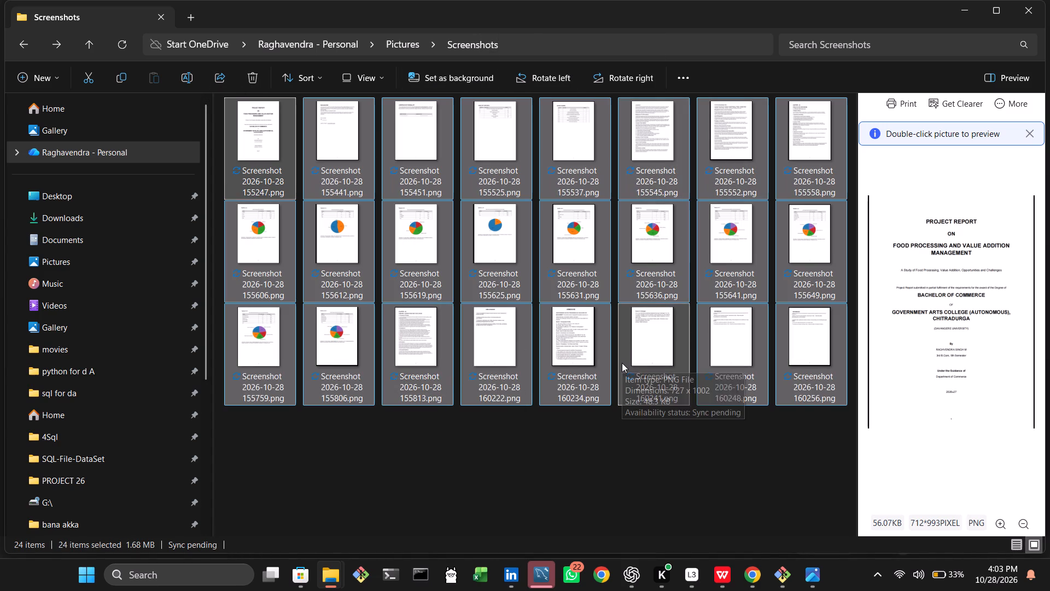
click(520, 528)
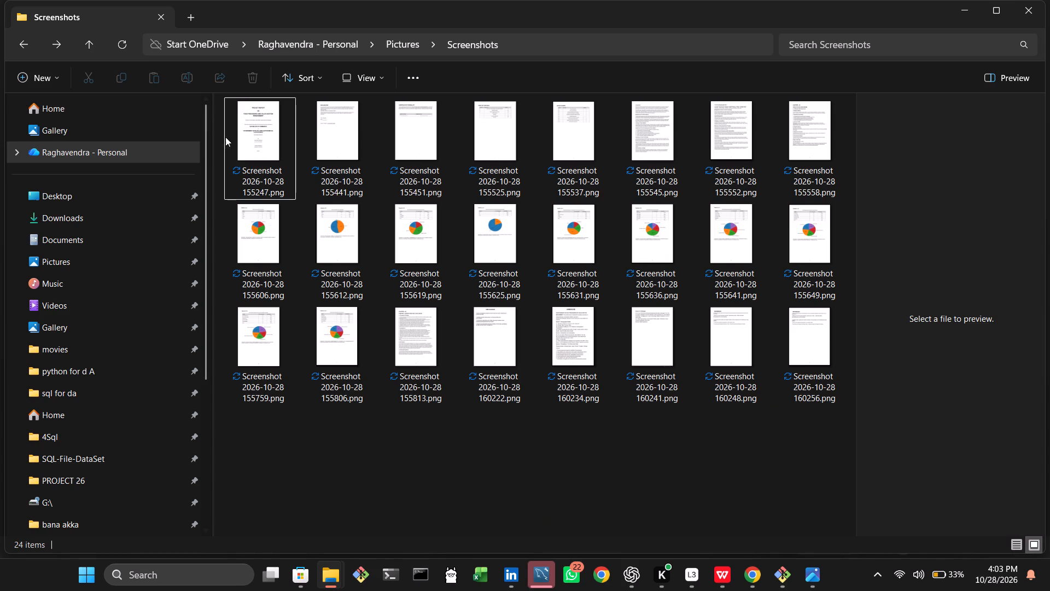
Review the page captures from the cover page through Table No. 2.2.3, go back to the cover, and minimise the viewer.
double_click(225, 137)
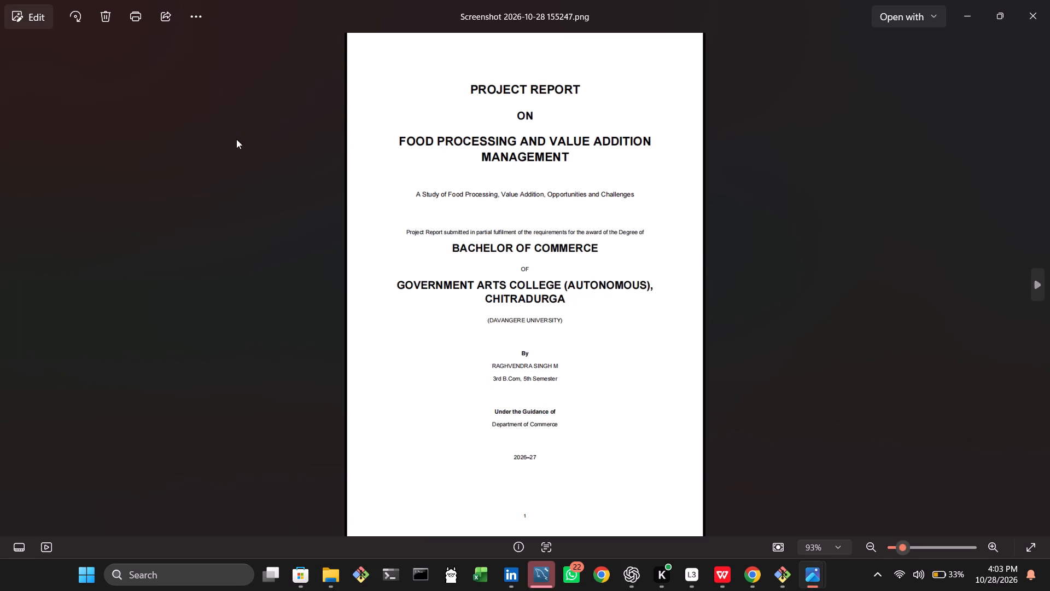
key(Right)
key(Right)
key(Right)
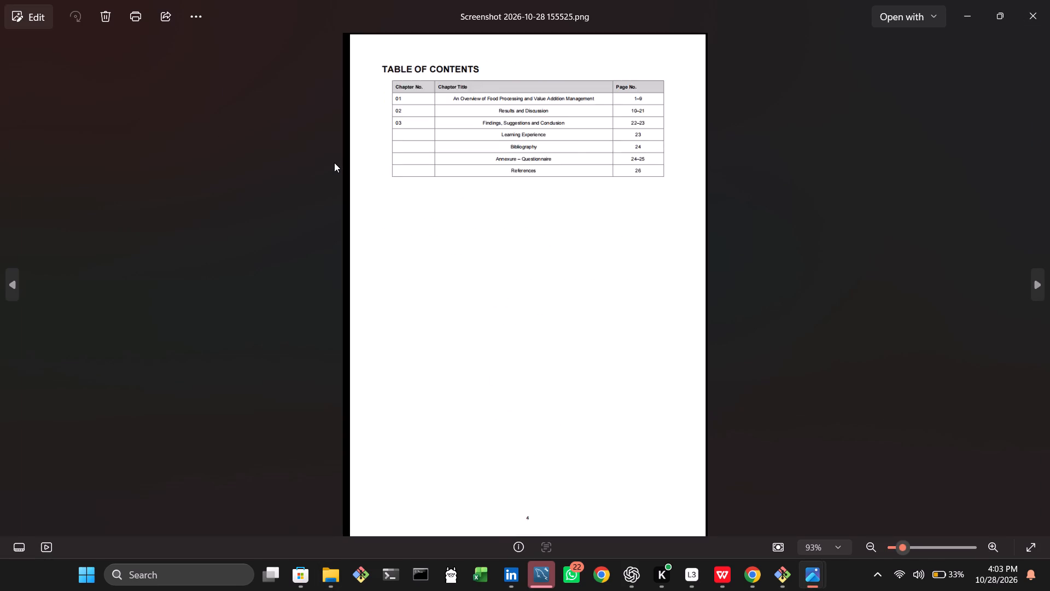
key(Right)
key(Right)
key(Right)
key(Right)
key(Right)
key(Right)
key(Right)
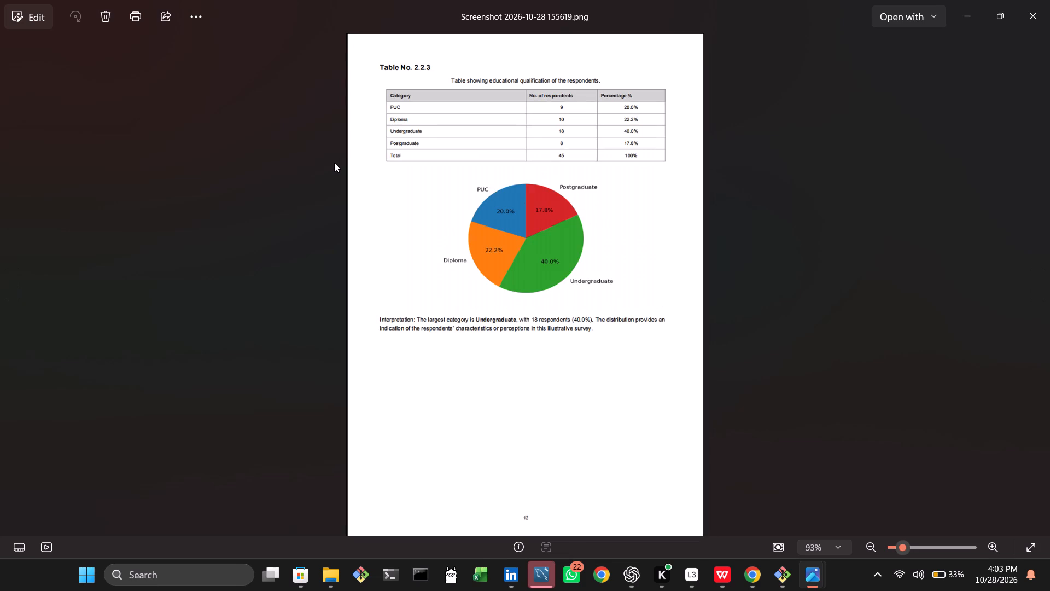
key(Left)
key(Left)
key(Left)
key(Left)
key(Left)
key(Left)
key(Left)
key(Left)
key(Left)
key(Left)
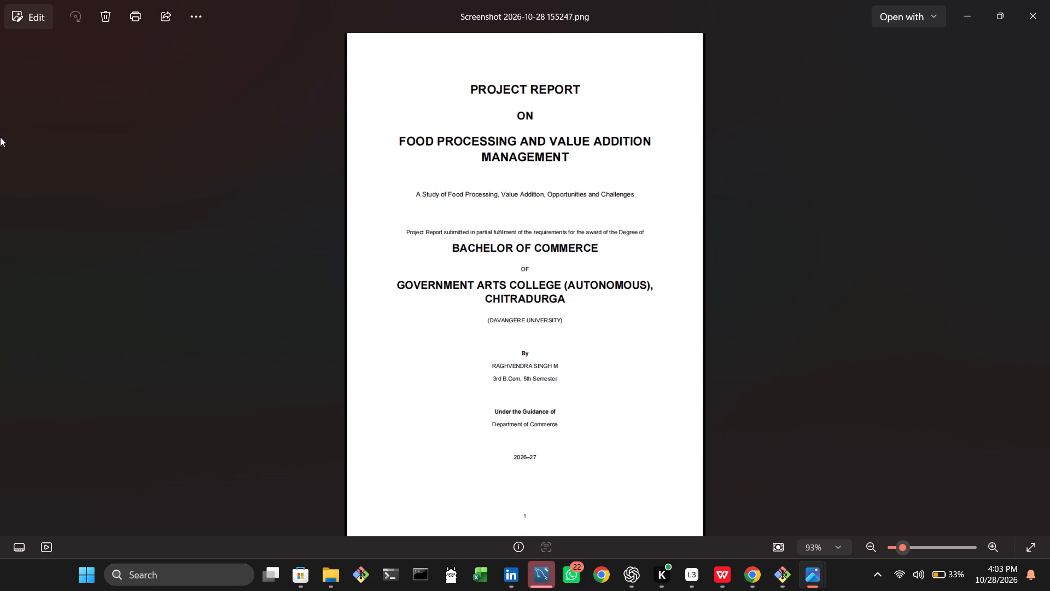
click(964, 12)
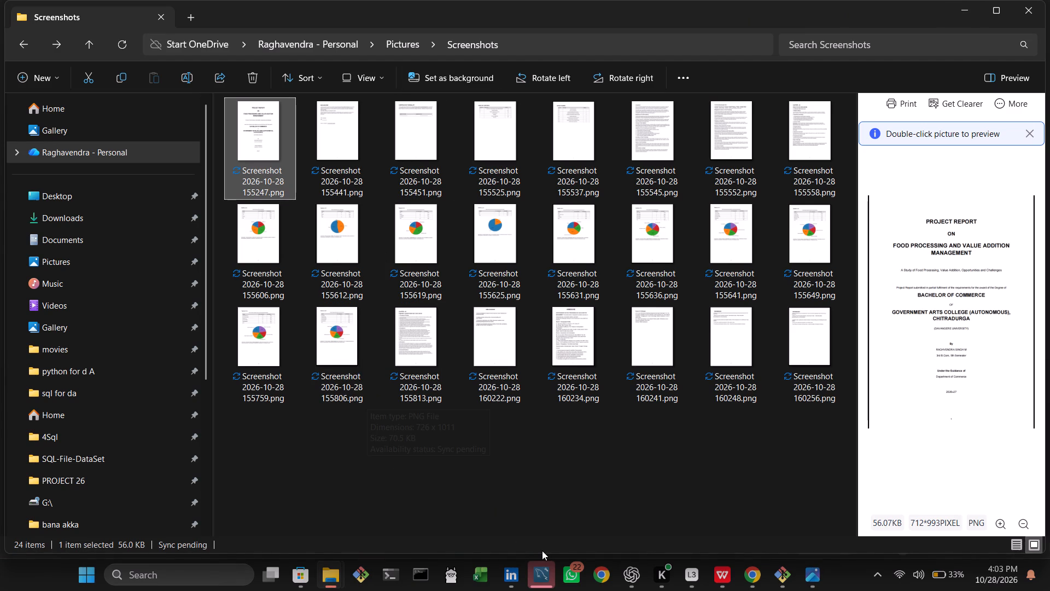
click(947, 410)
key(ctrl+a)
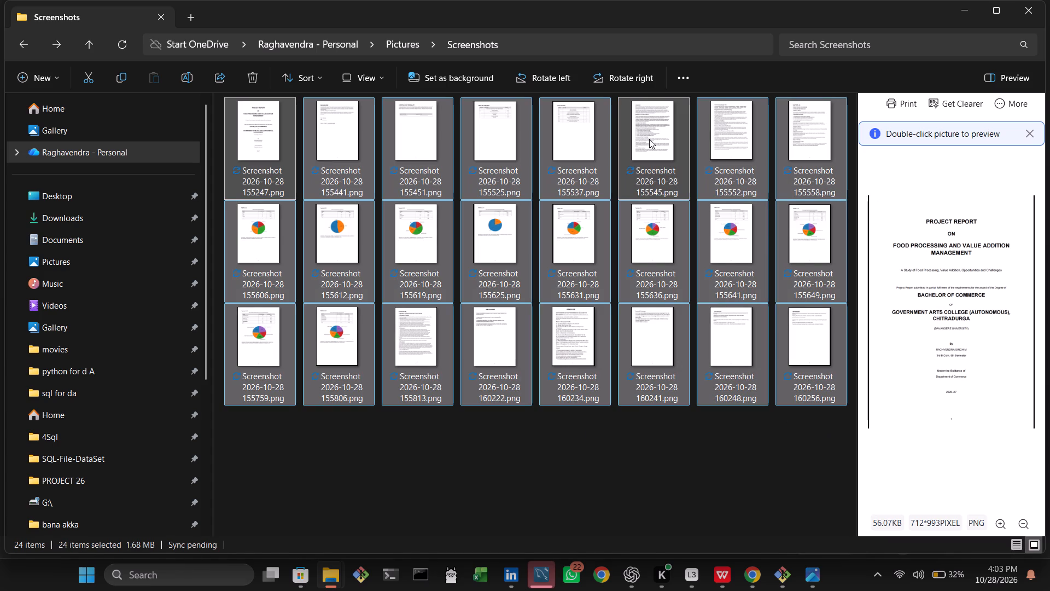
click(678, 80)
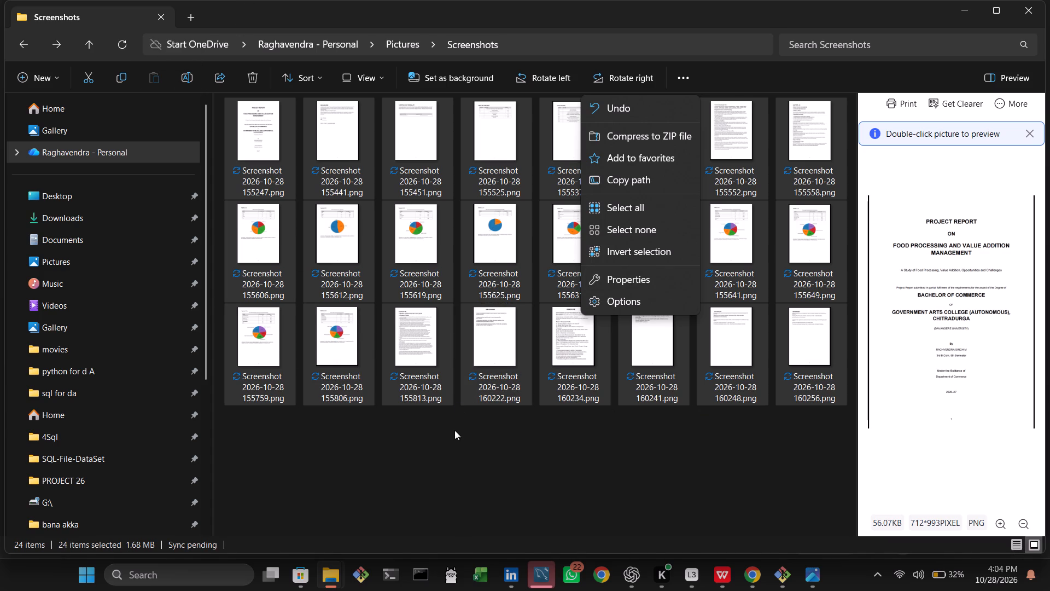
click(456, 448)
View the cover page capture again and move on to the Declaration page capture.
double_click(271, 135)
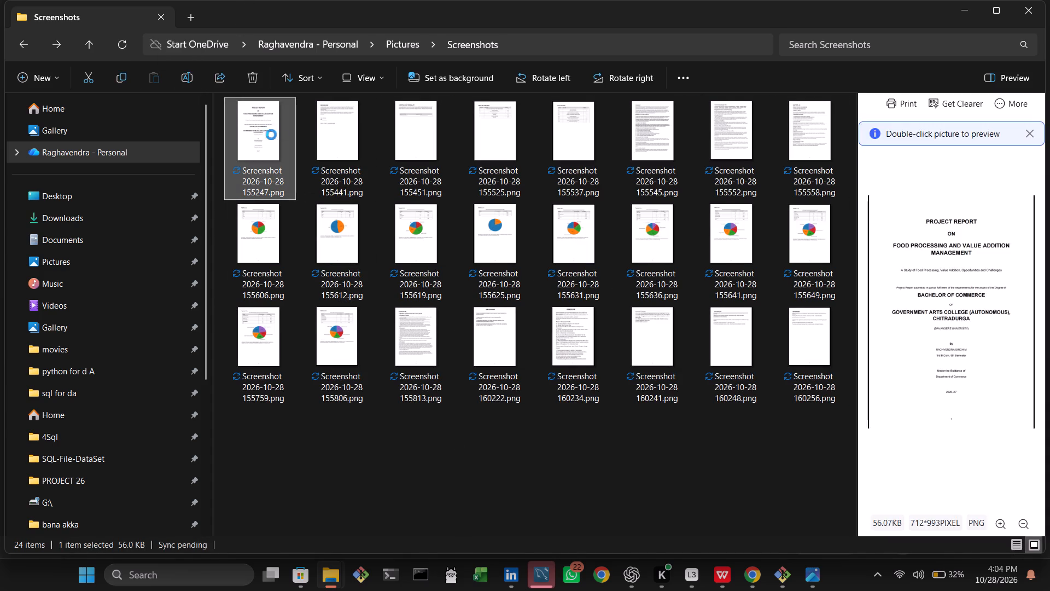
key(Right)
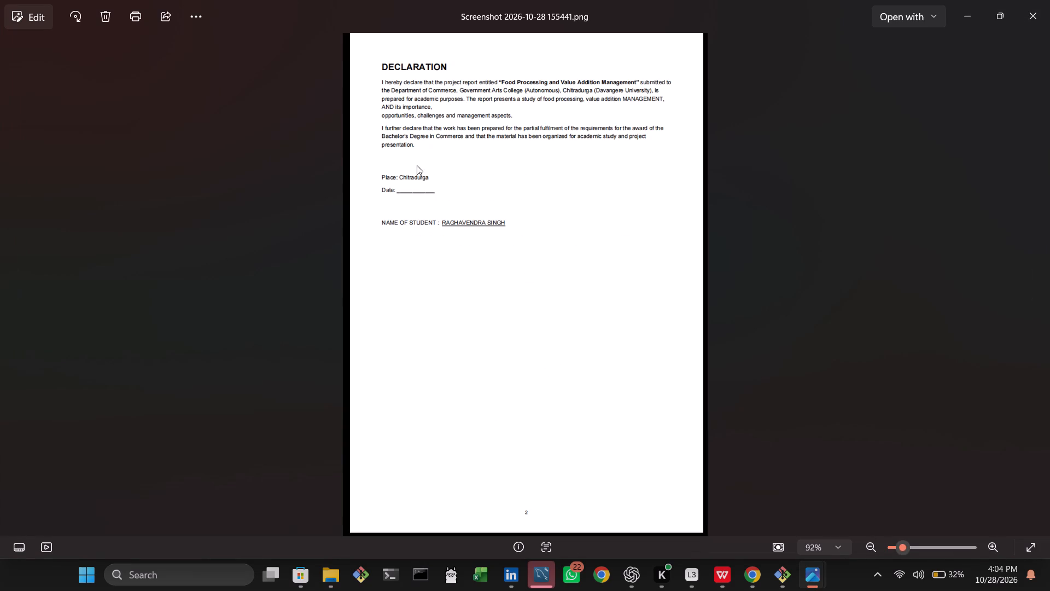
click(423, 180)
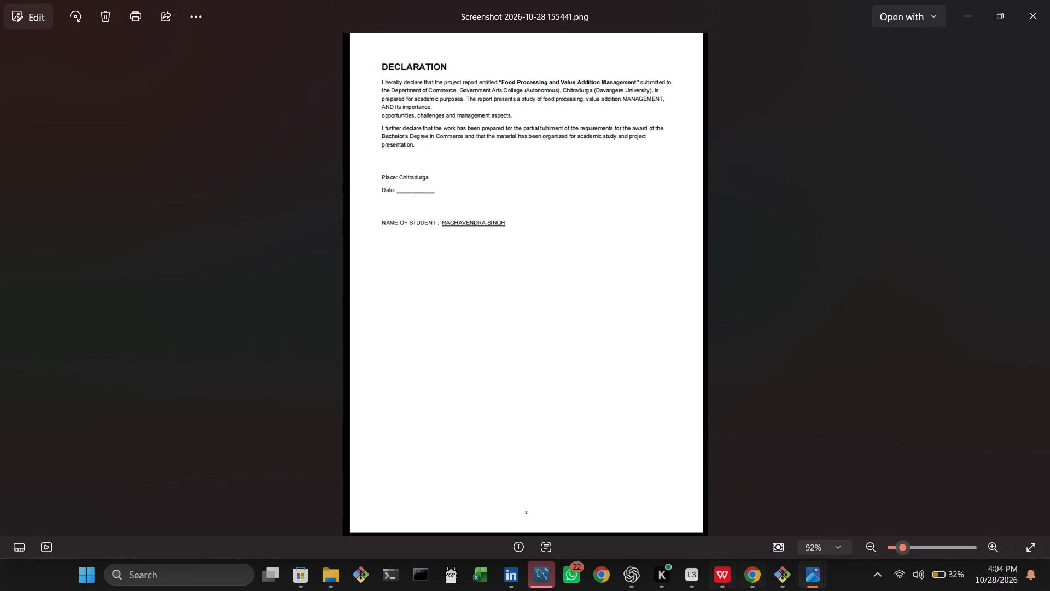
Switch to WPS Office and look back through the Karnataka Free Student Bus Pass report from page 25 to its enlarged cover page.
click(728, 588)
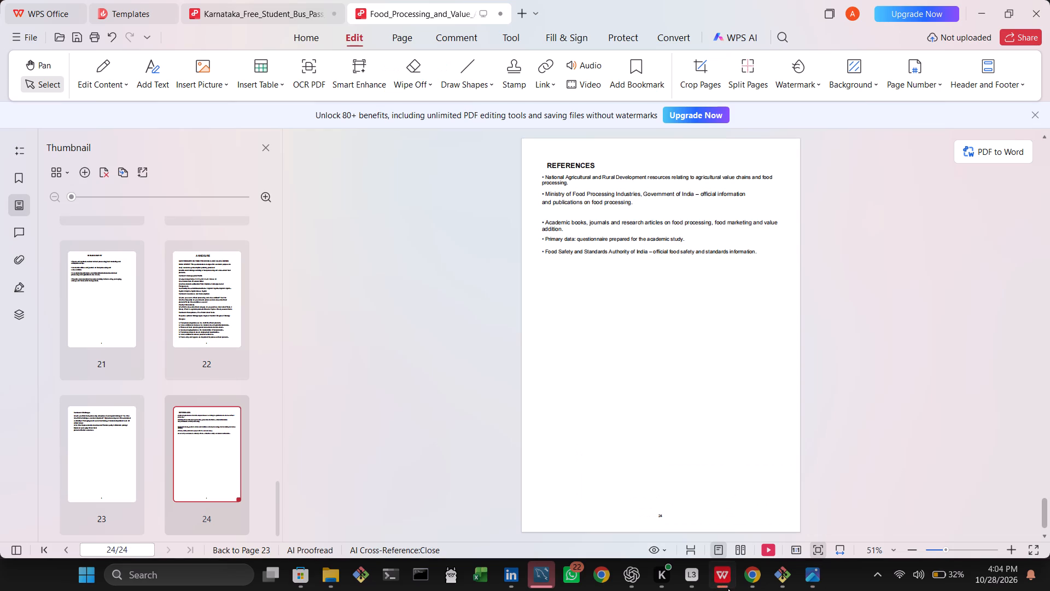
click(273, 10)
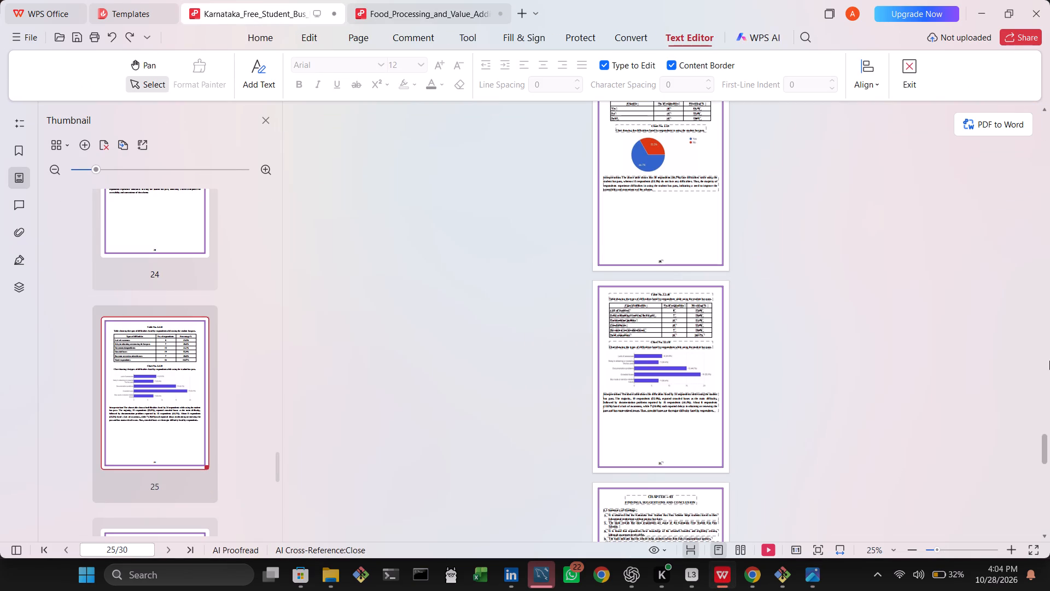
drag(1045, 446, 1049, 332)
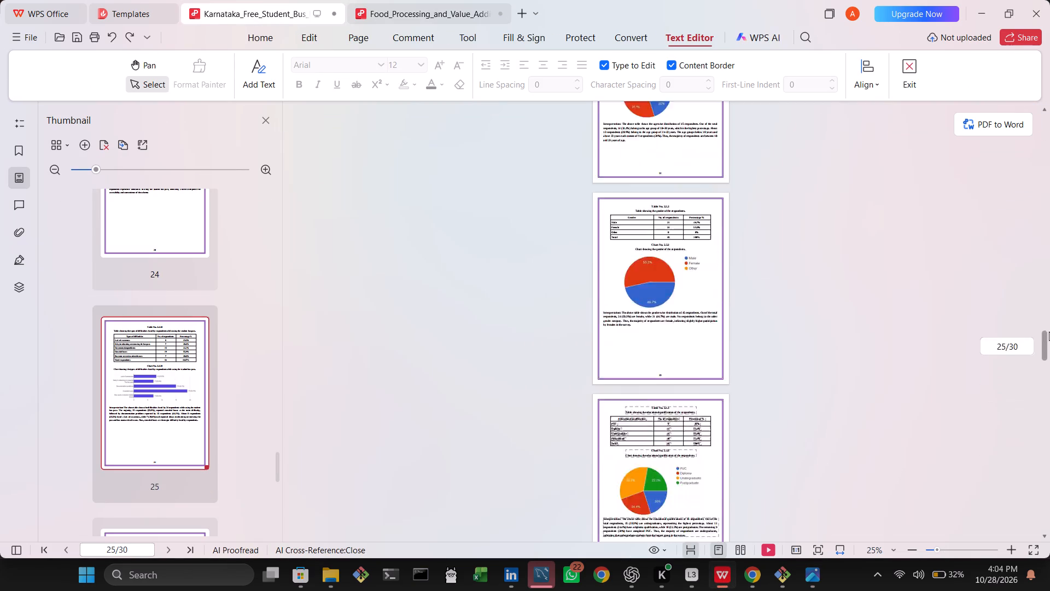
drag(1049, 332, 1048, 241)
click(1045, 250)
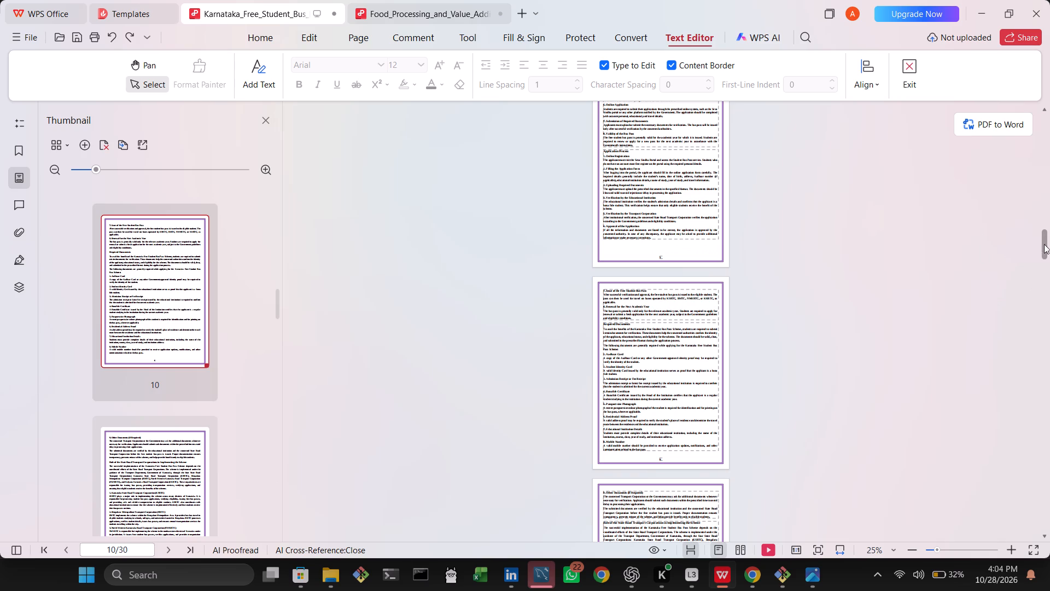
drag(1046, 246, 1039, 121)
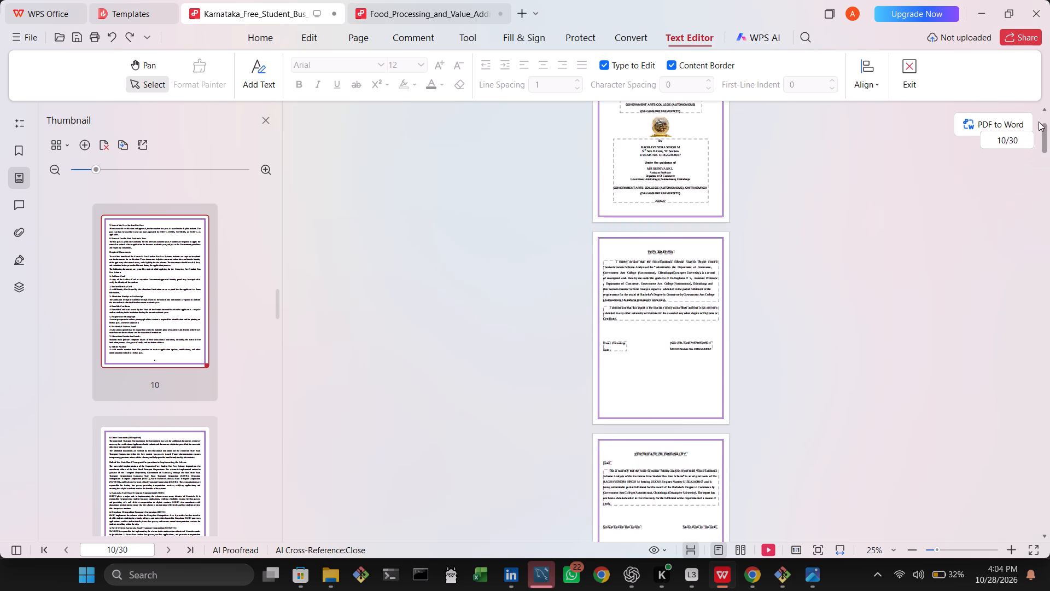
drag(1039, 121, 1022, 47)
scroll(656, 195, right, 1)
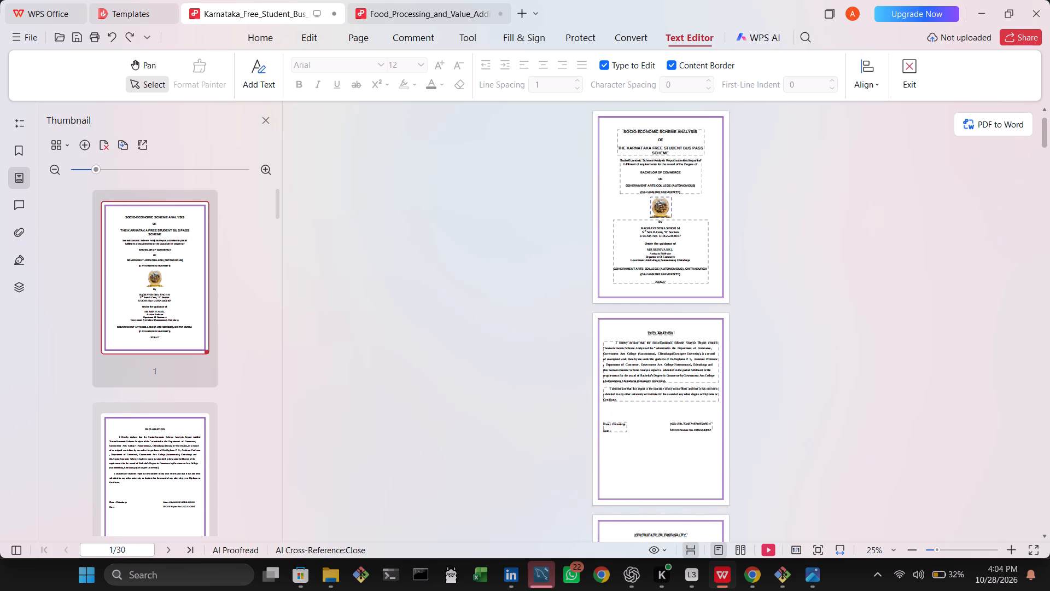
scroll(666, 210, right, 1)
ctrl+scroll(743, 285, up, 4)
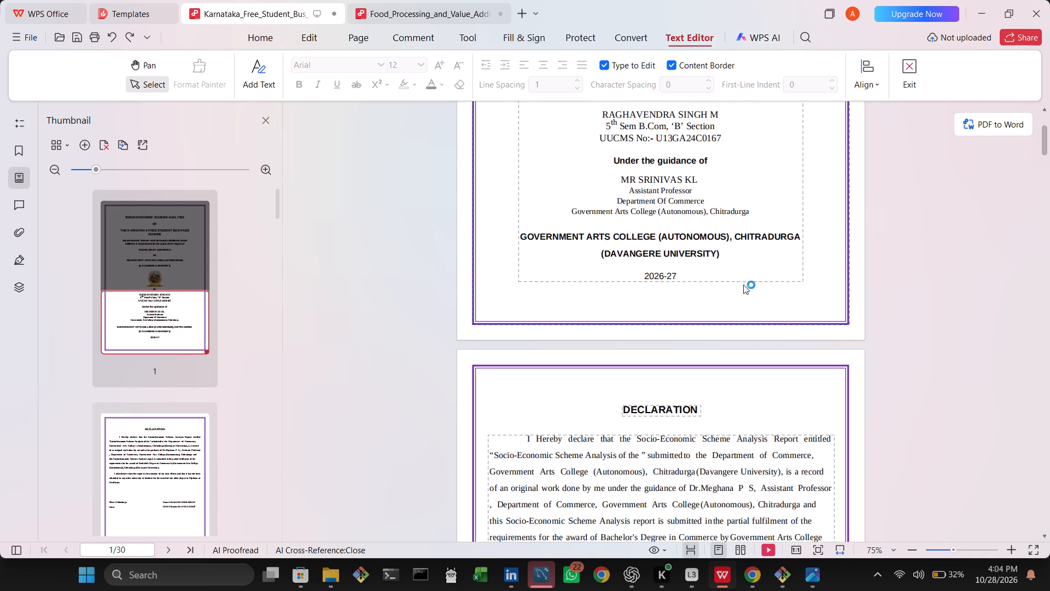
click(1045, 134)
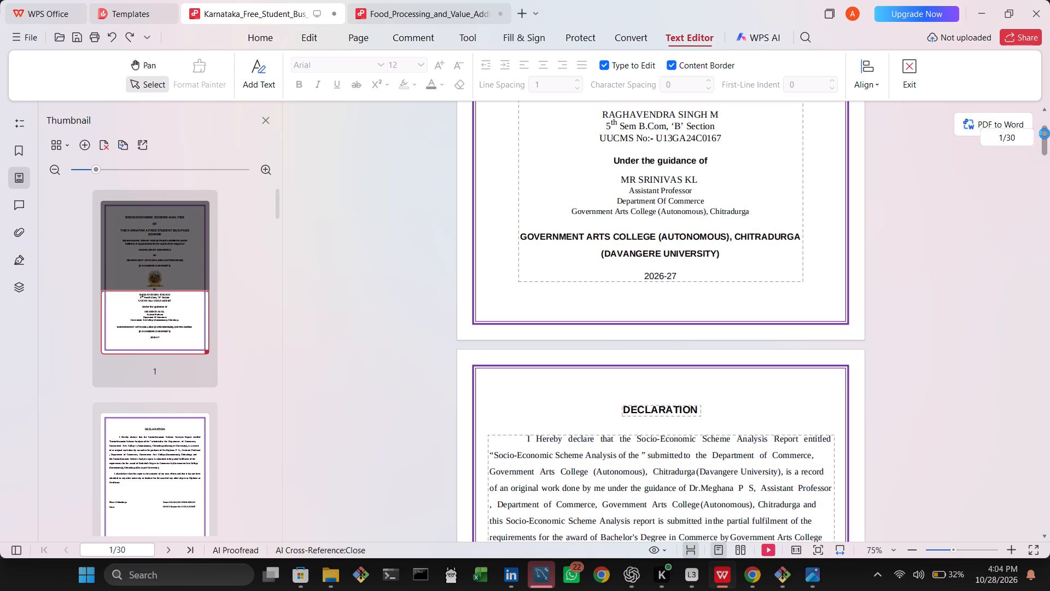
drag(1045, 143, 1042, 127)
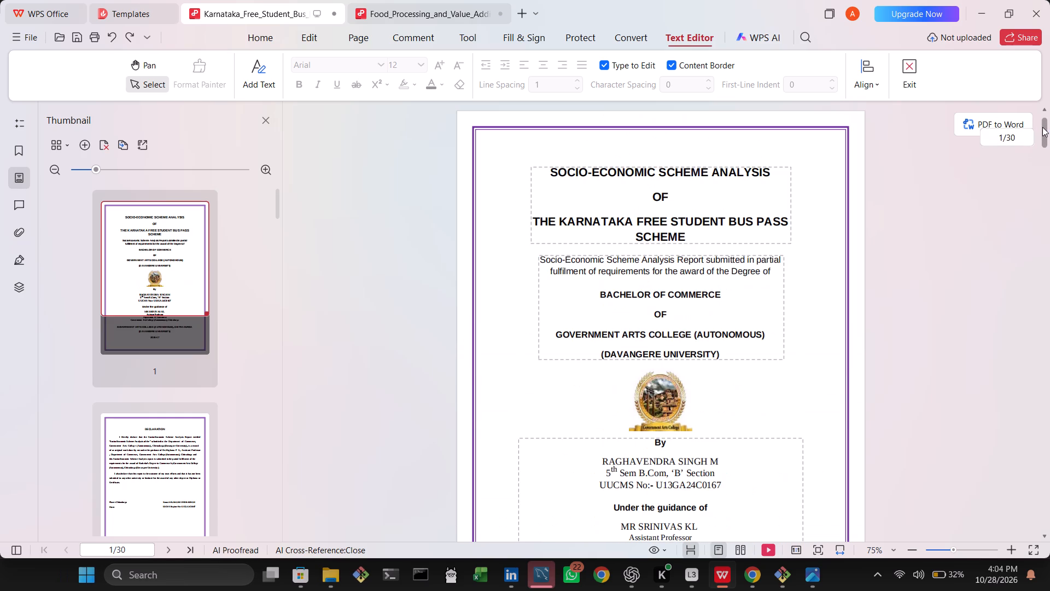
drag(1042, 127, 1042, 128)
Switch to Loggy3 and check the recorded sessions of October 27 and October 26.
click(689, 589)
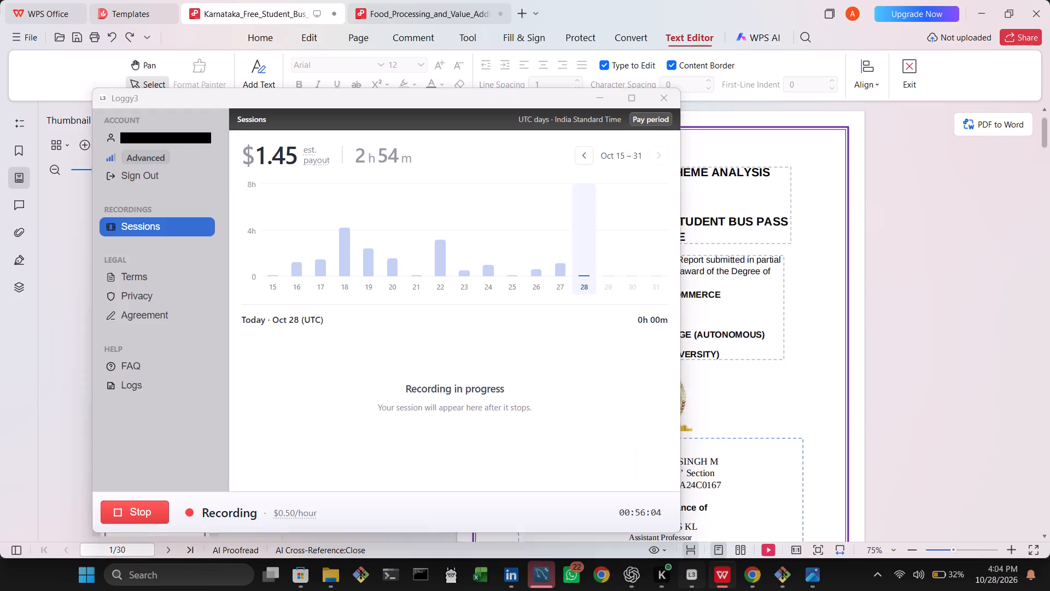
click(563, 283)
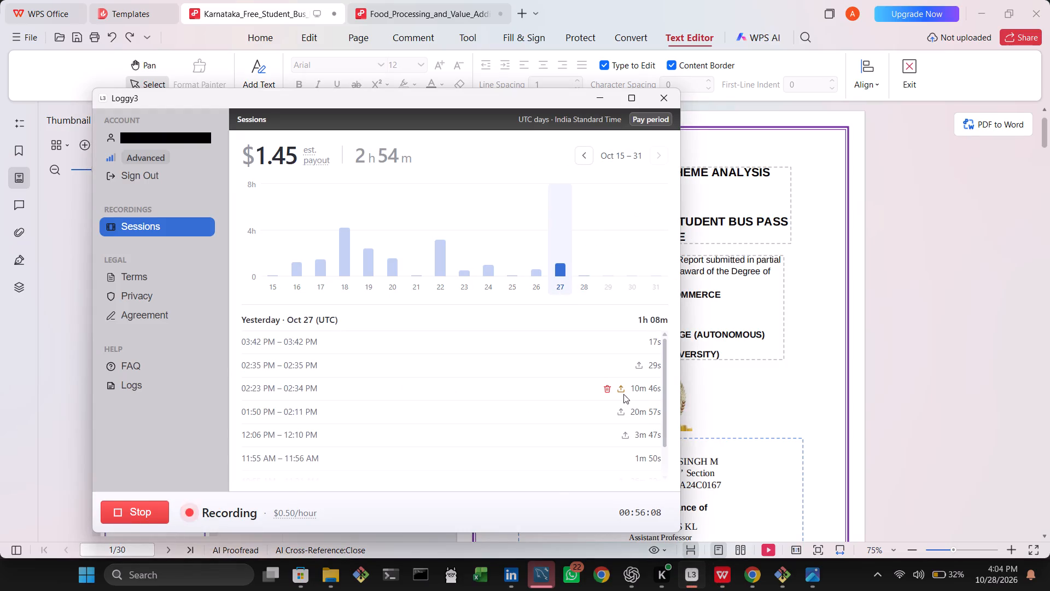
click(527, 273)
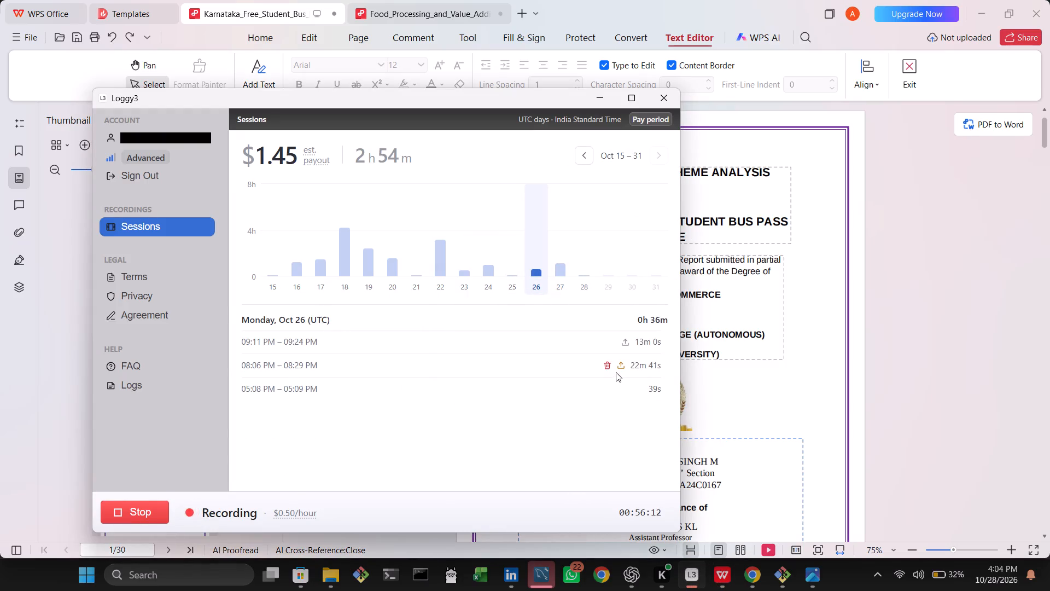